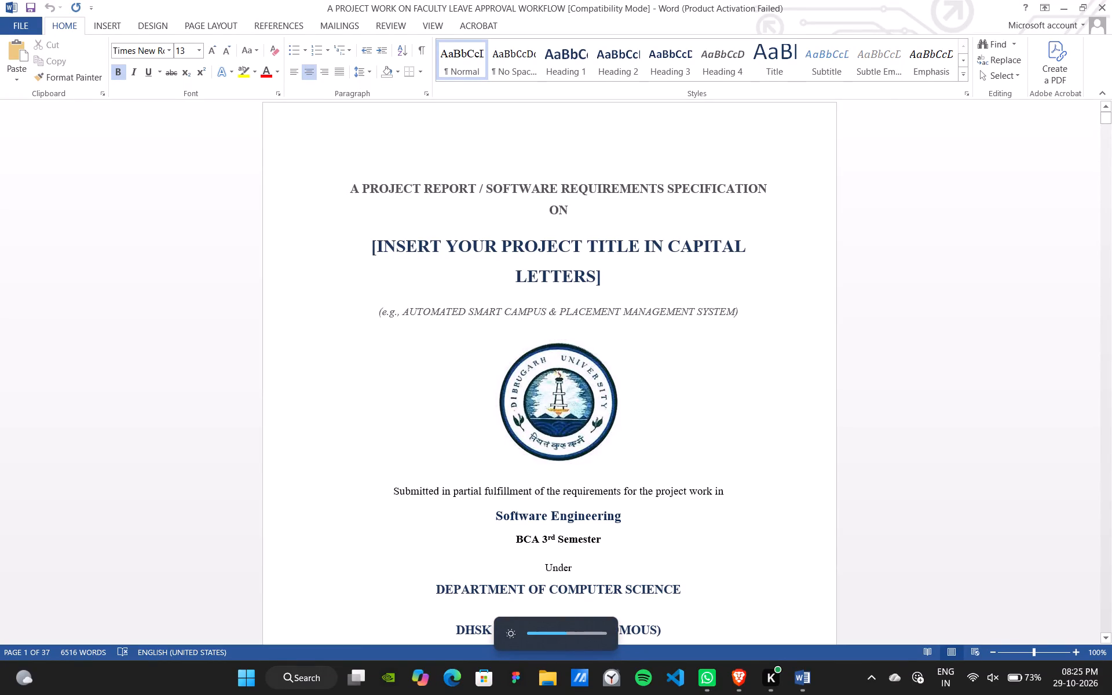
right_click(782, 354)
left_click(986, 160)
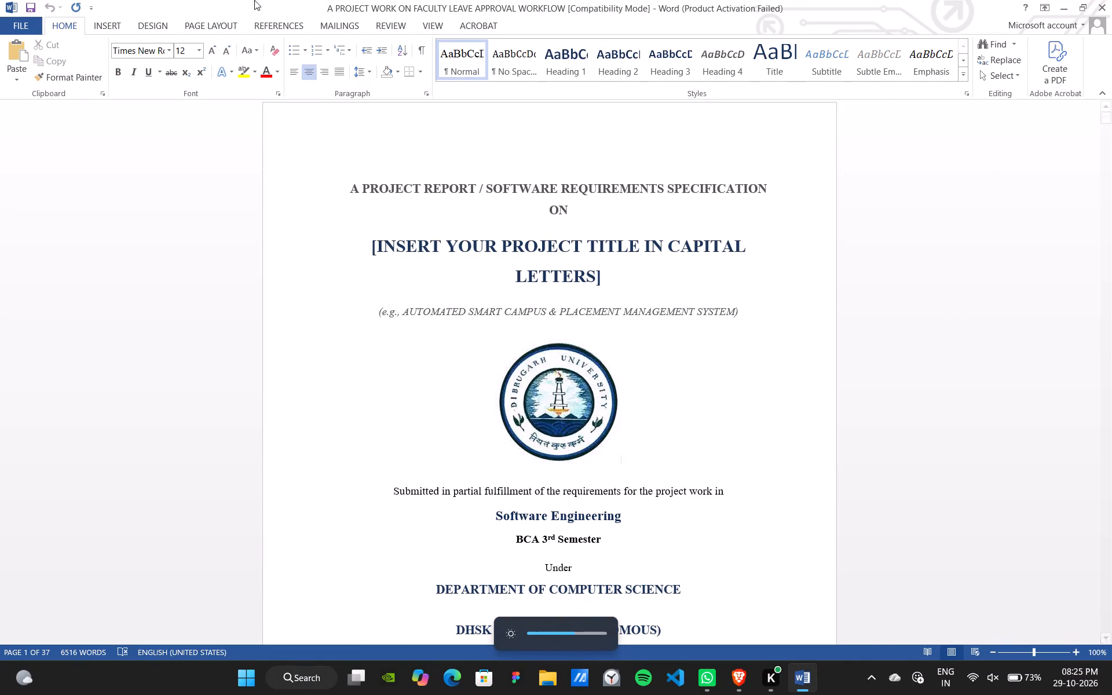
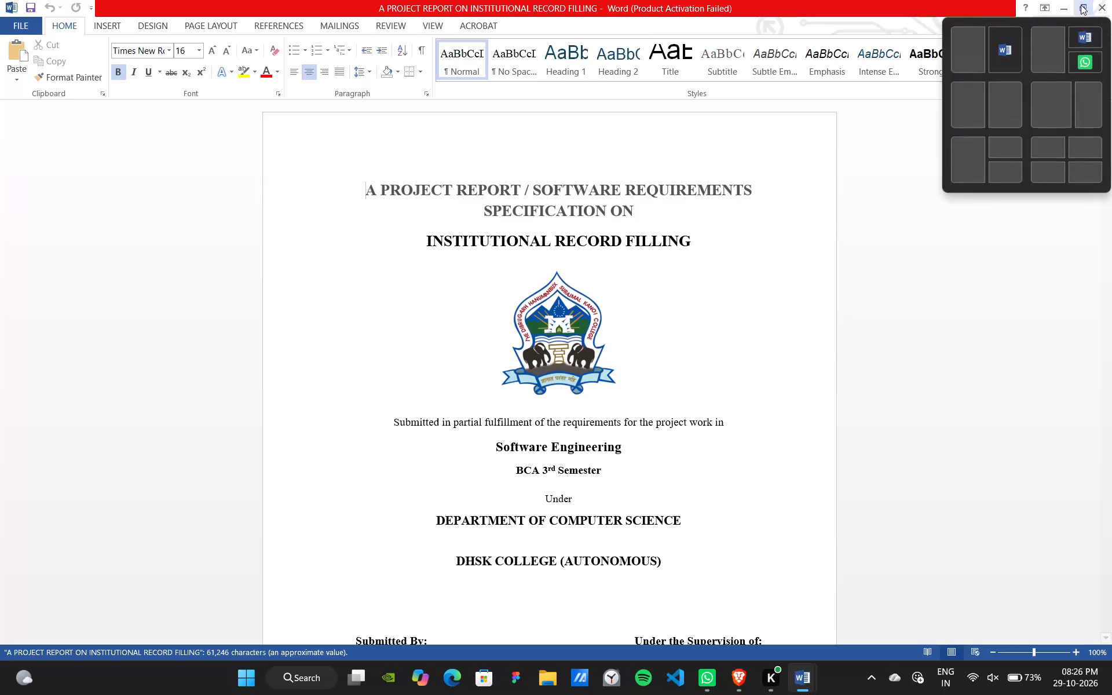
Arrange the institutional record filling report and the faculty leave approval workflow report side by side, filling the screen.
left_click(958, 49)
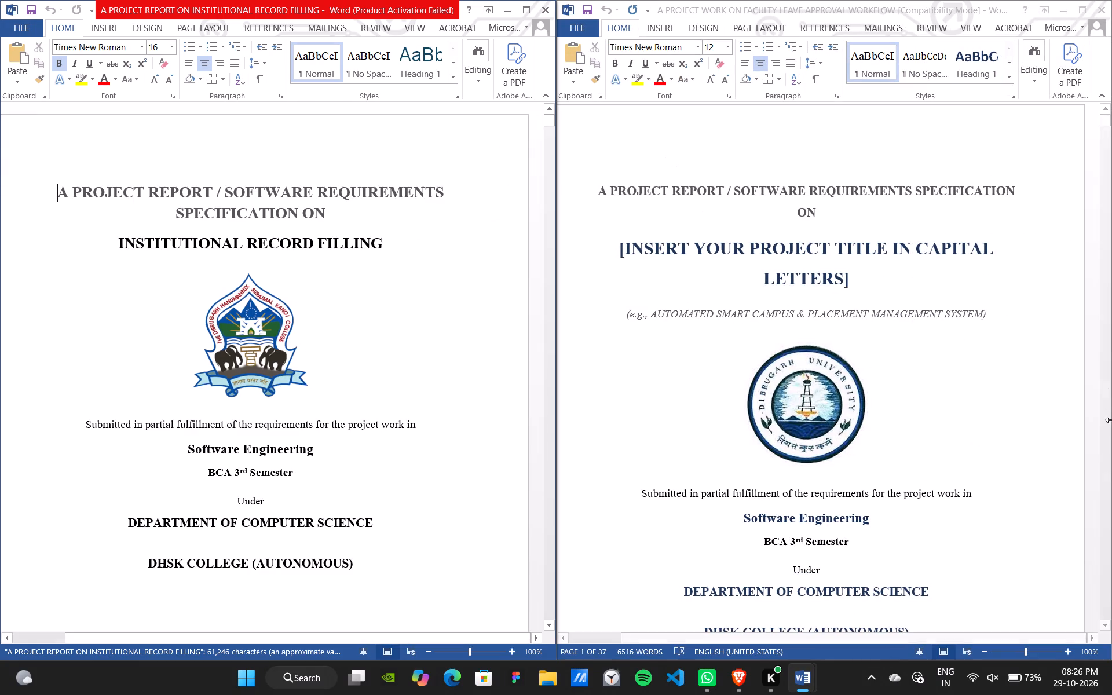
scroll(236, 371, "down", 20)
scroll(236, 371, "down", 12)
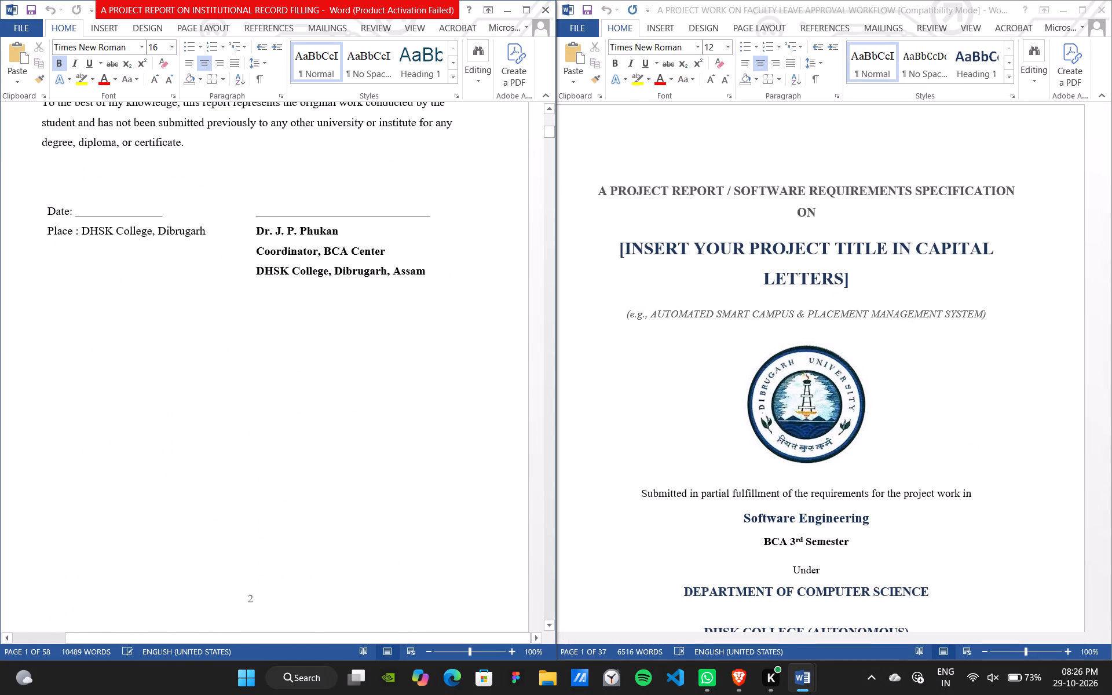
scroll(234, 376, "up", 20)
scroll(234, 376, "up", 16)
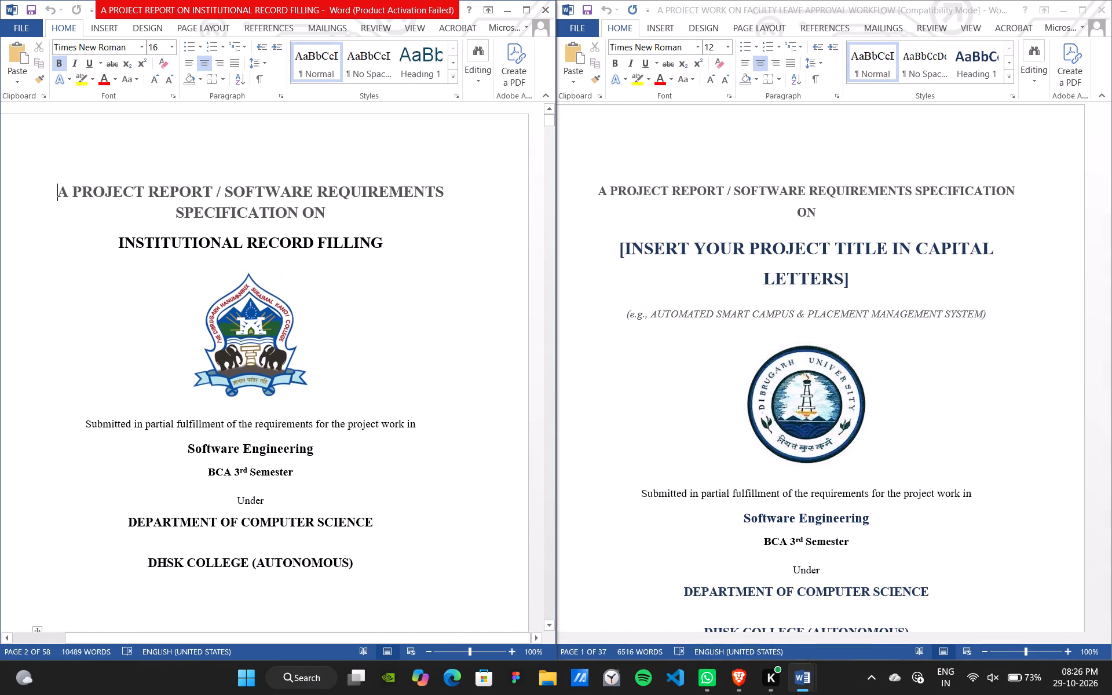
scroll(234, 394, "up", 6)
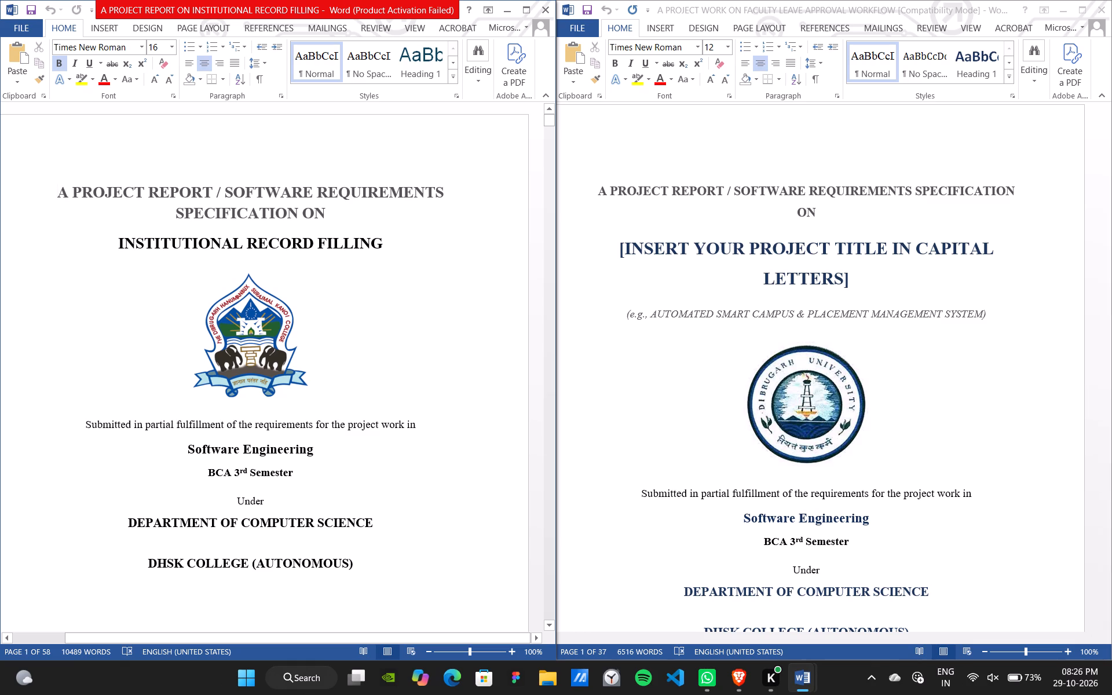
Swap the two reports' sides so the faculty leave report fills the left half and the institutional record filling report the right.
left_click_drag(769, 12, 120, 19)
left_click_drag(501, 4, 749, 6)
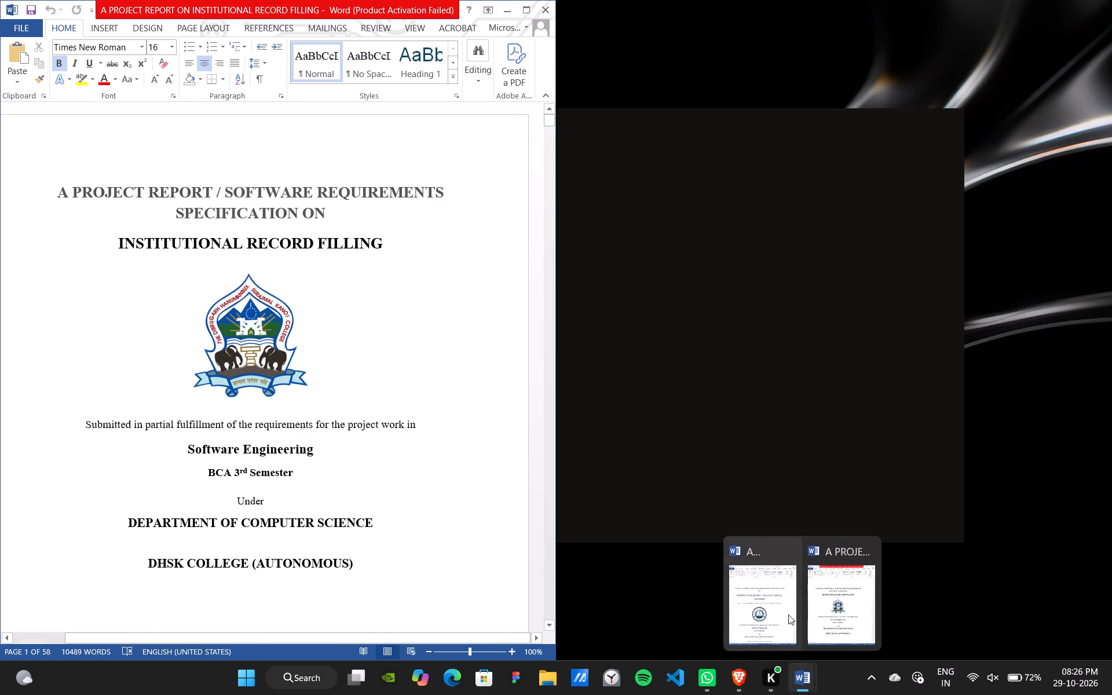
left_click(848, 608)
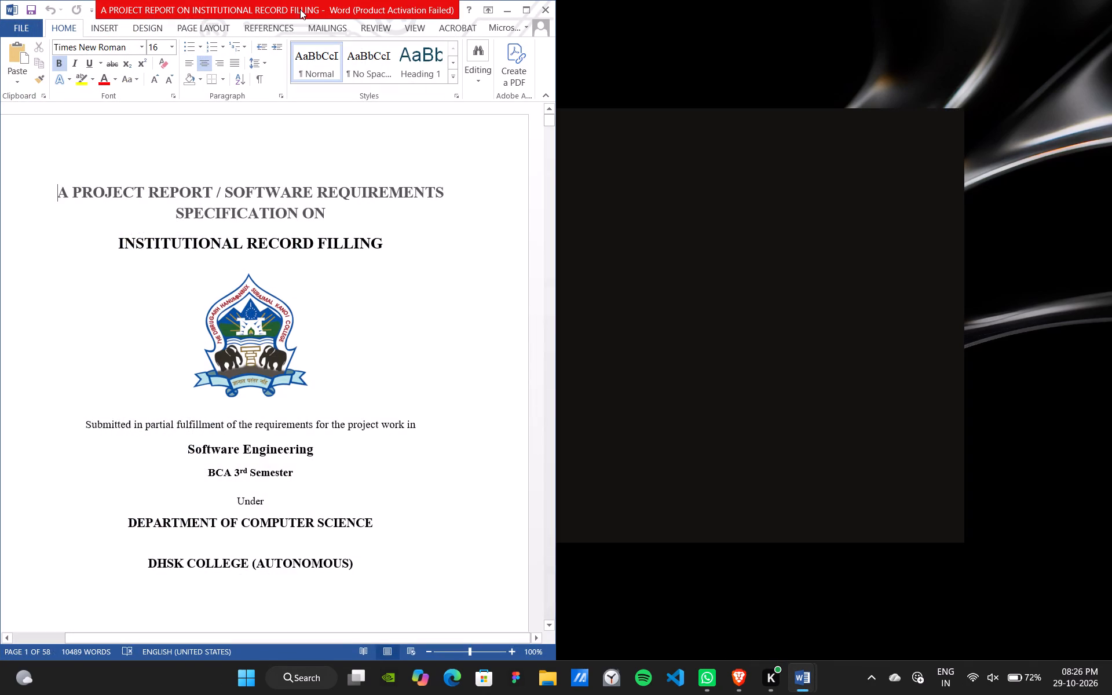
left_click_drag(435, 7, 470, 167)
left_click_drag(274, 7, 293, 10)
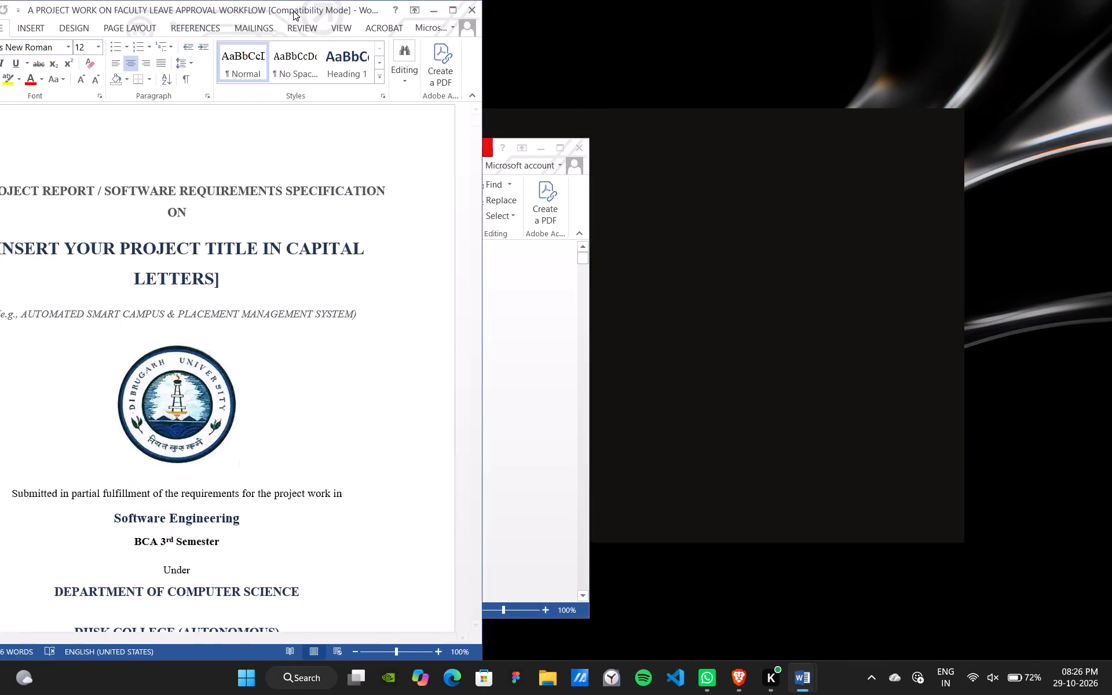
left_click_drag(293, 10, 947, 34)
left_click_drag(226, 149, 231, 115)
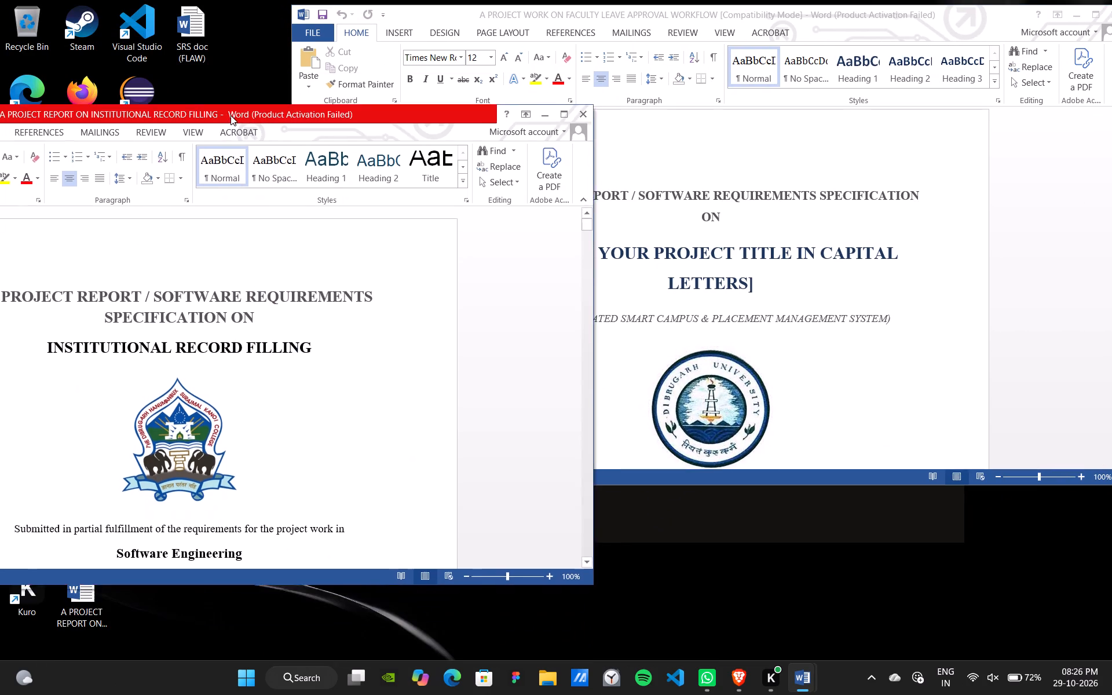
left_click_drag(231, 115, 226, 0)
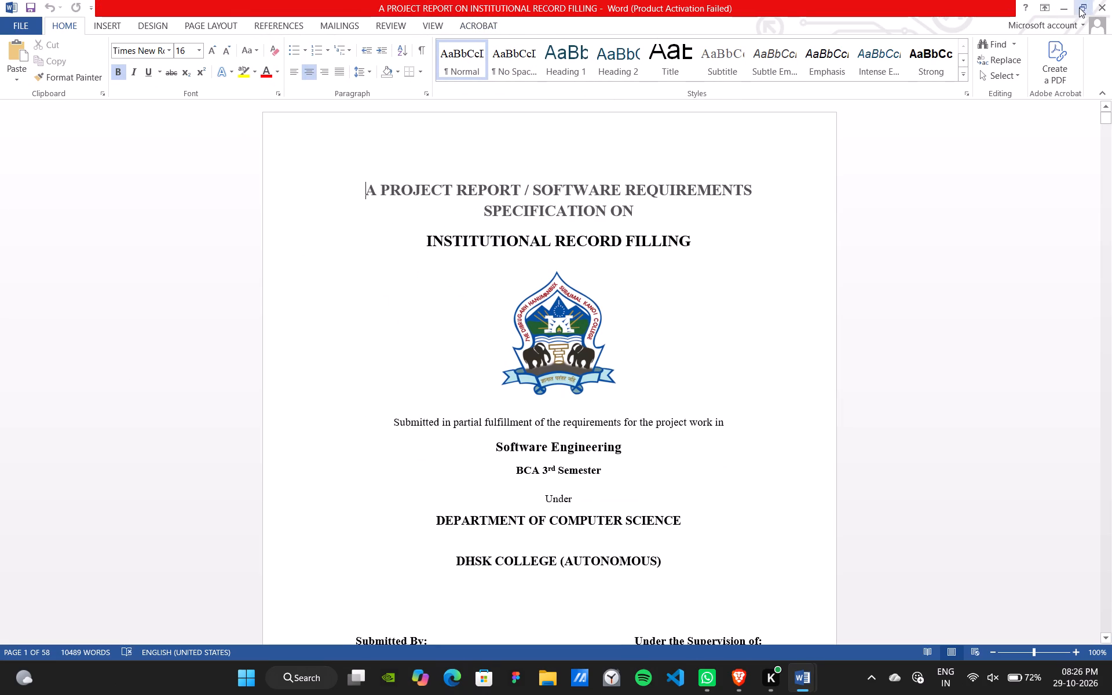
left_click(963, 52)
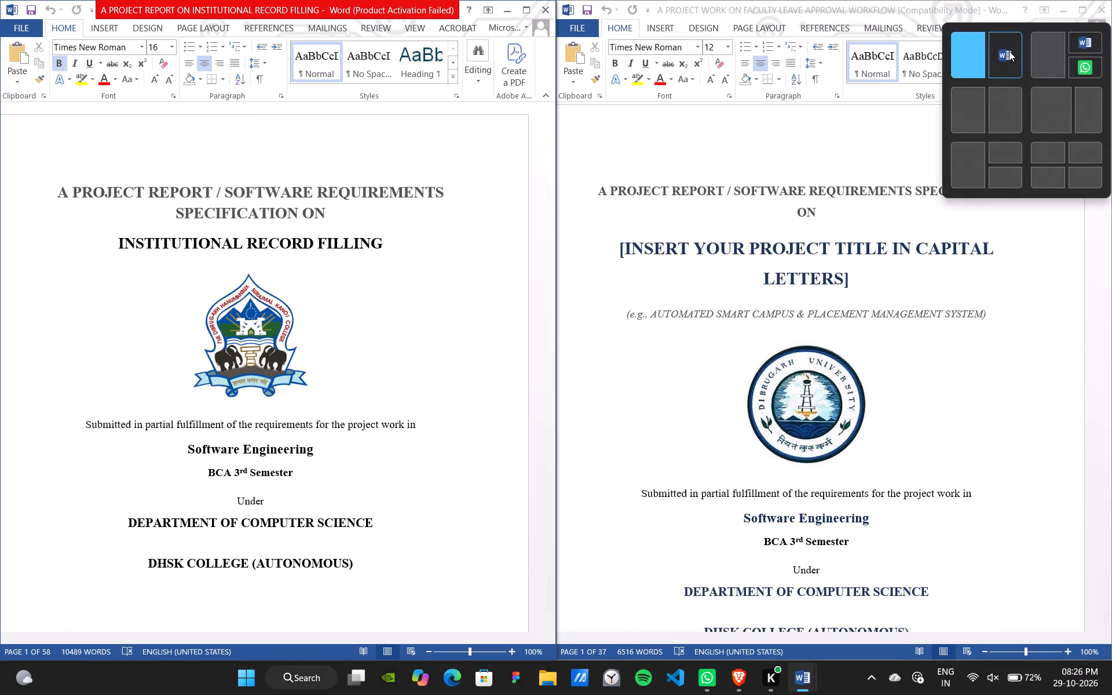
left_click(1009, 51)
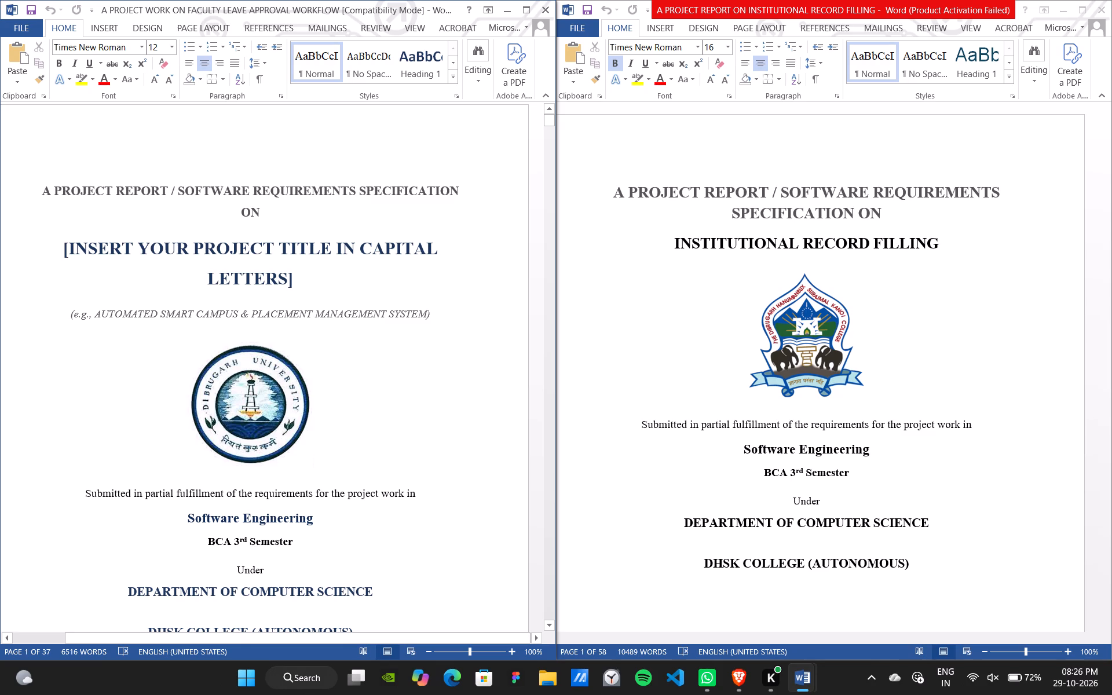
Replace the placeholder project title on the faculty leave report's cover page with FACULTY LEAVE APPROVAL WORKFLOW.
left_click_drag(61, 243, 295, 277)
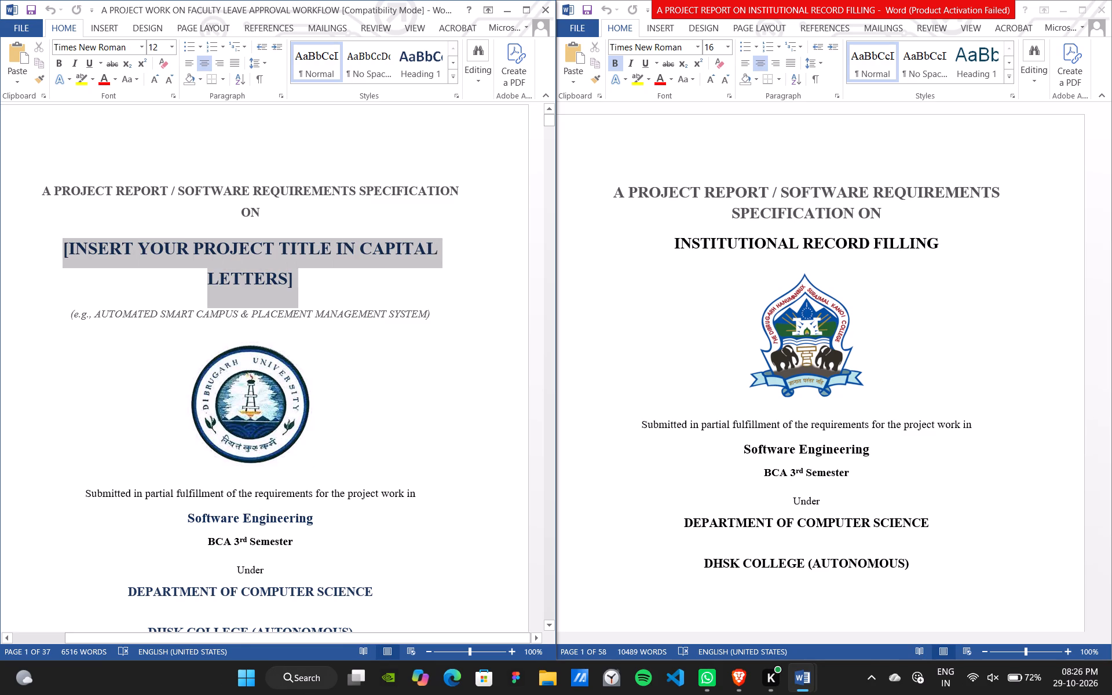
left_click_drag(295, 277, 292, 285)
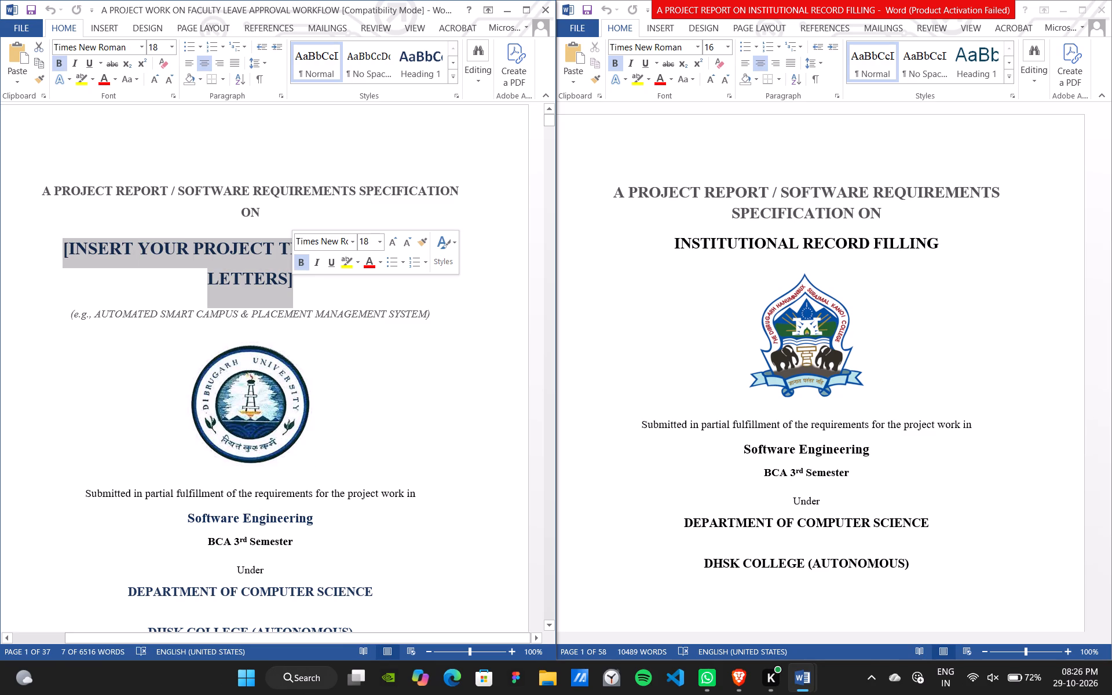
key("BackSpace")
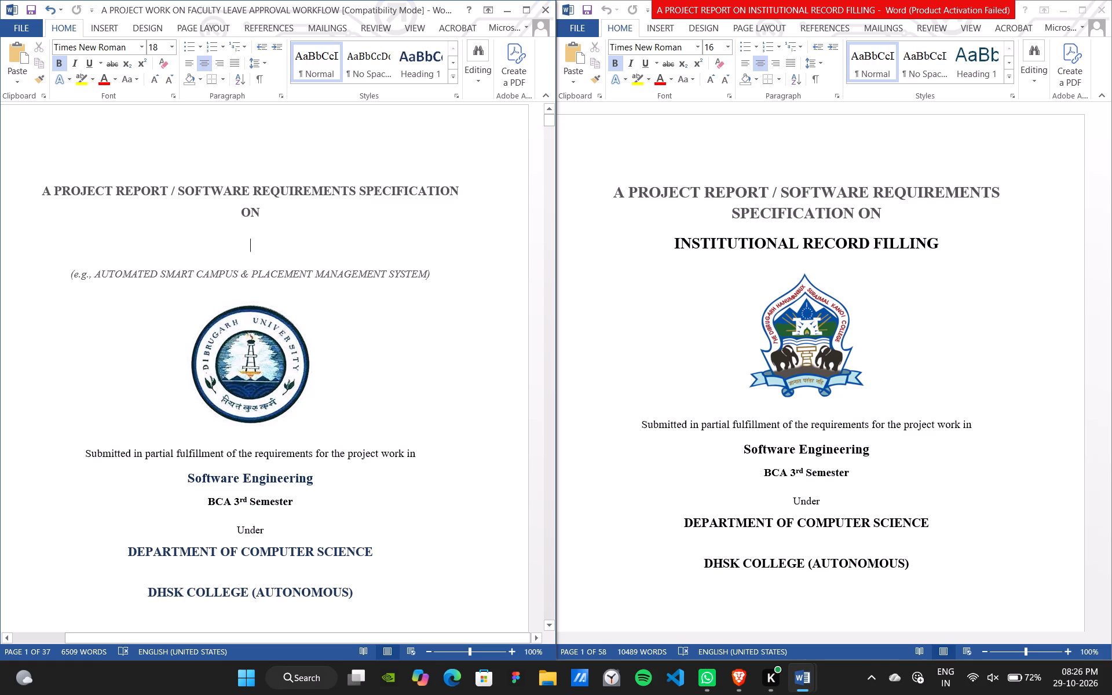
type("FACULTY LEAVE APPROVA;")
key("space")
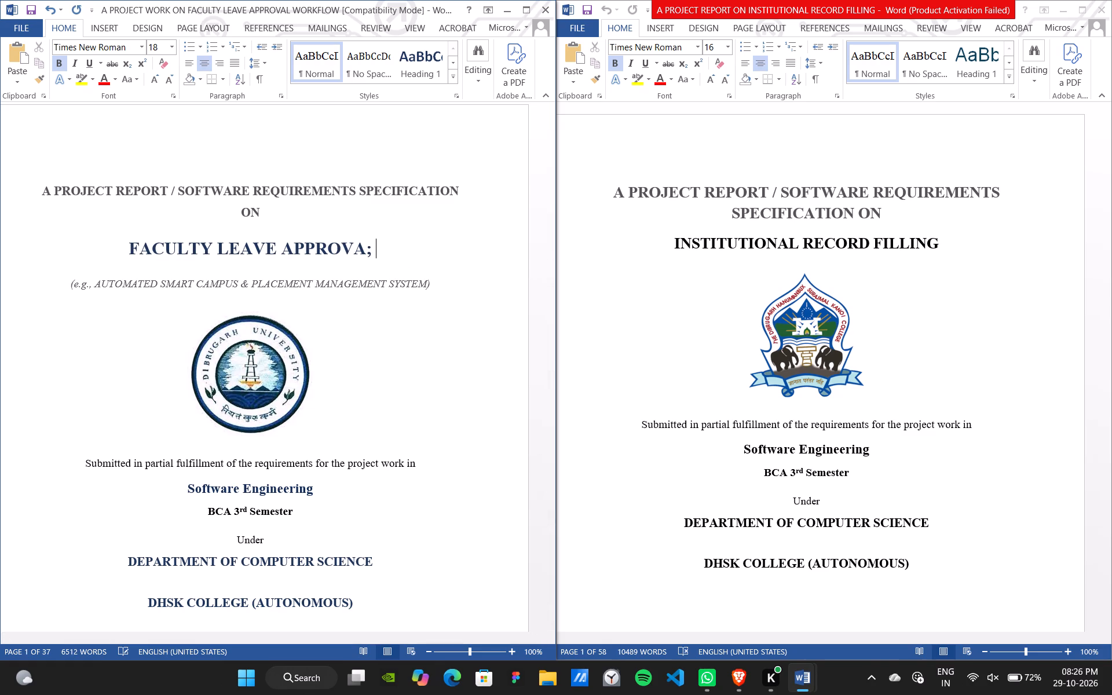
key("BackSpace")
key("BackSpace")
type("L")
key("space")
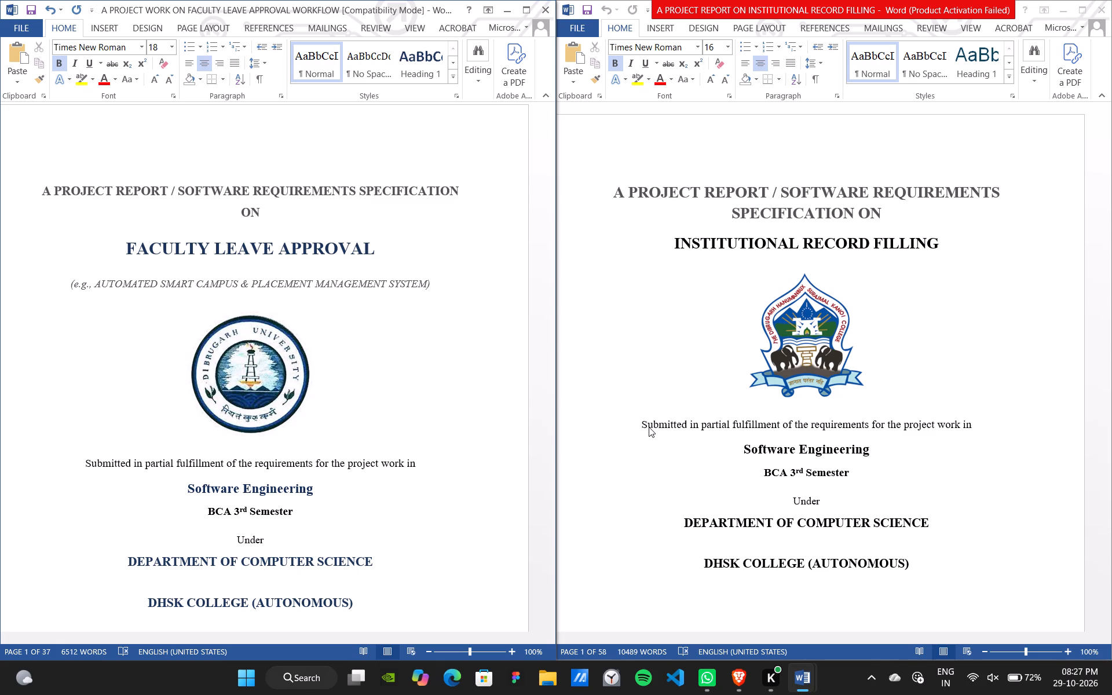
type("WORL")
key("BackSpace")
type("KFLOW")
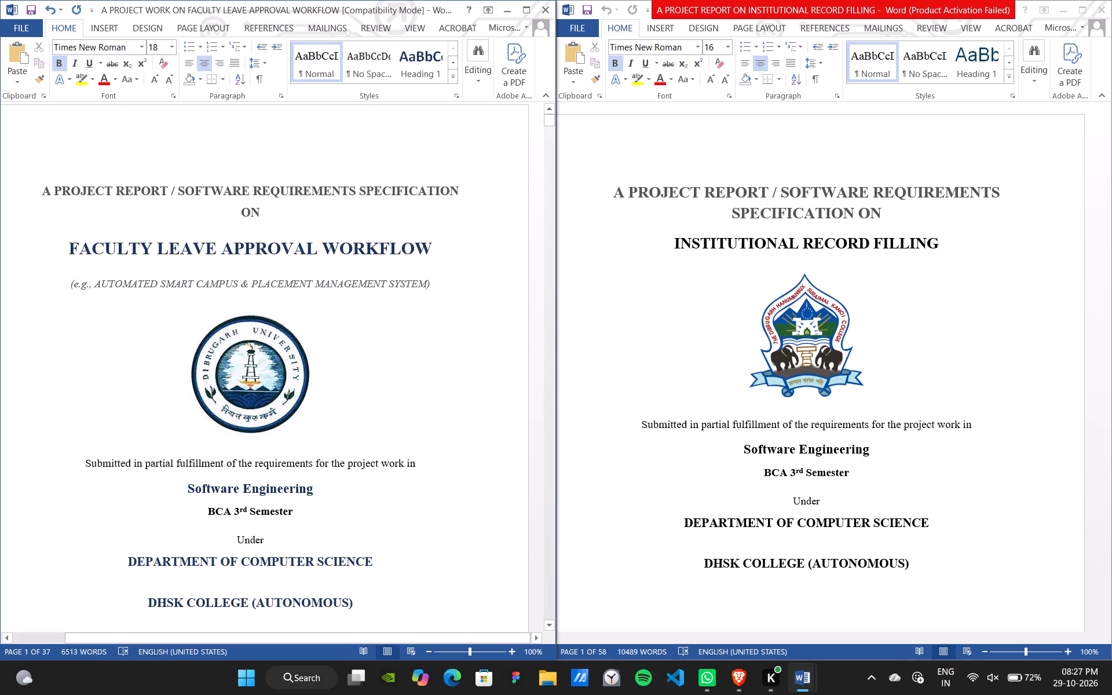
Delete the italic example line beneath the project title on the cover page.
left_click_drag(72, 284, 431, 285)
key("BackSpace")
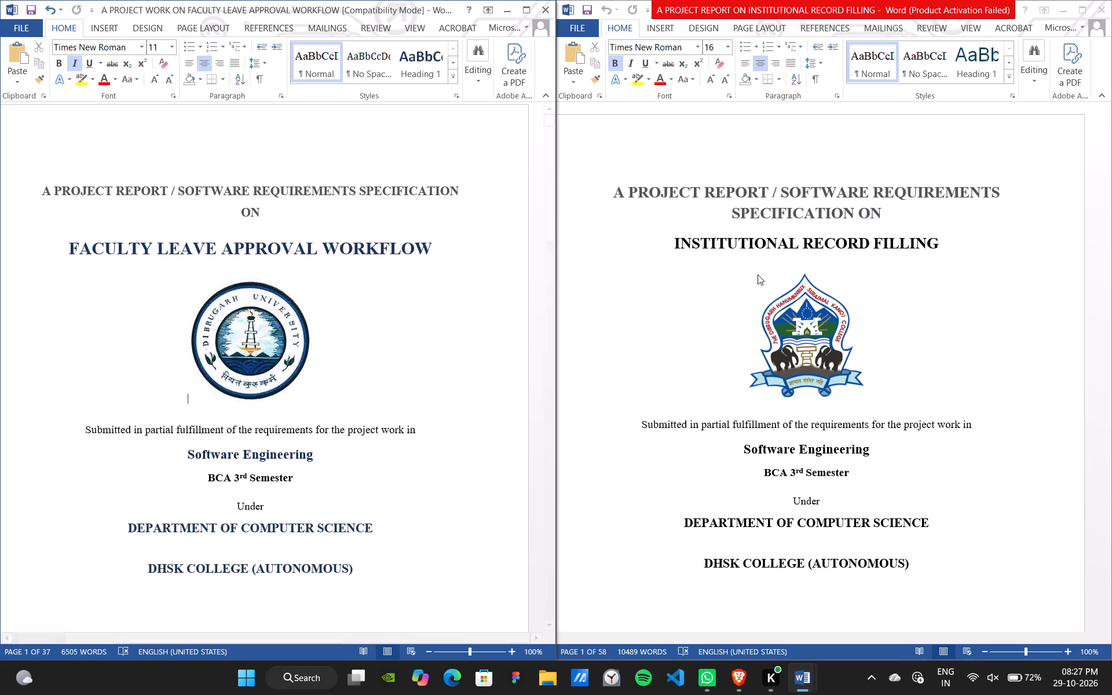
right_click(244, 333)
left_click(272, 345)
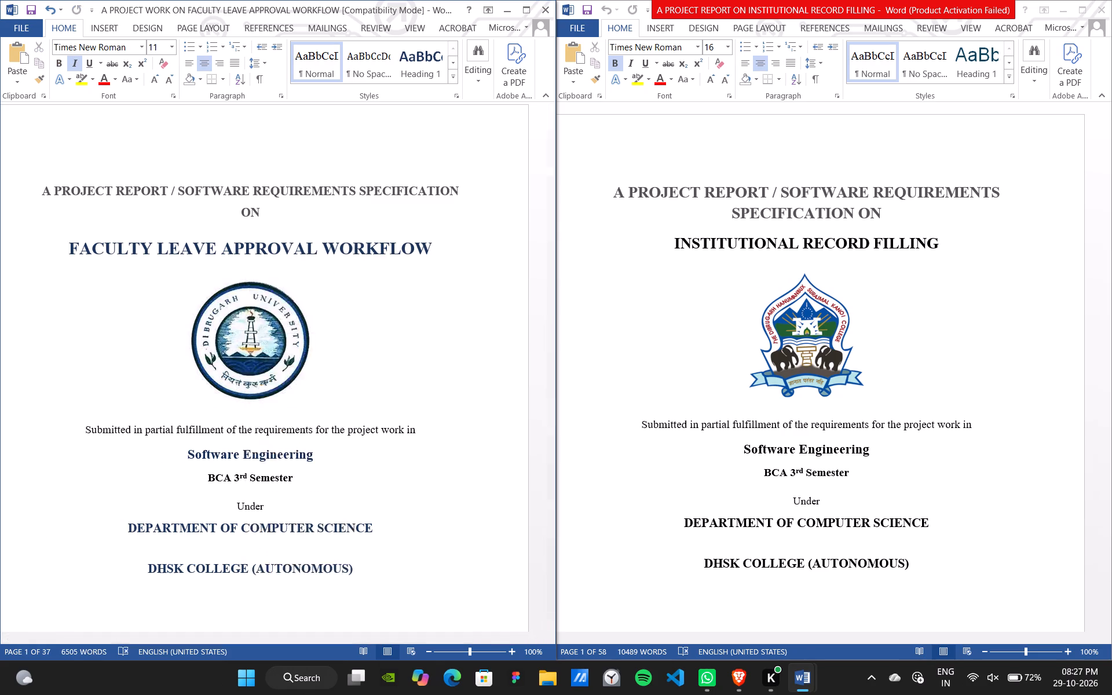
left_click(101, 20)
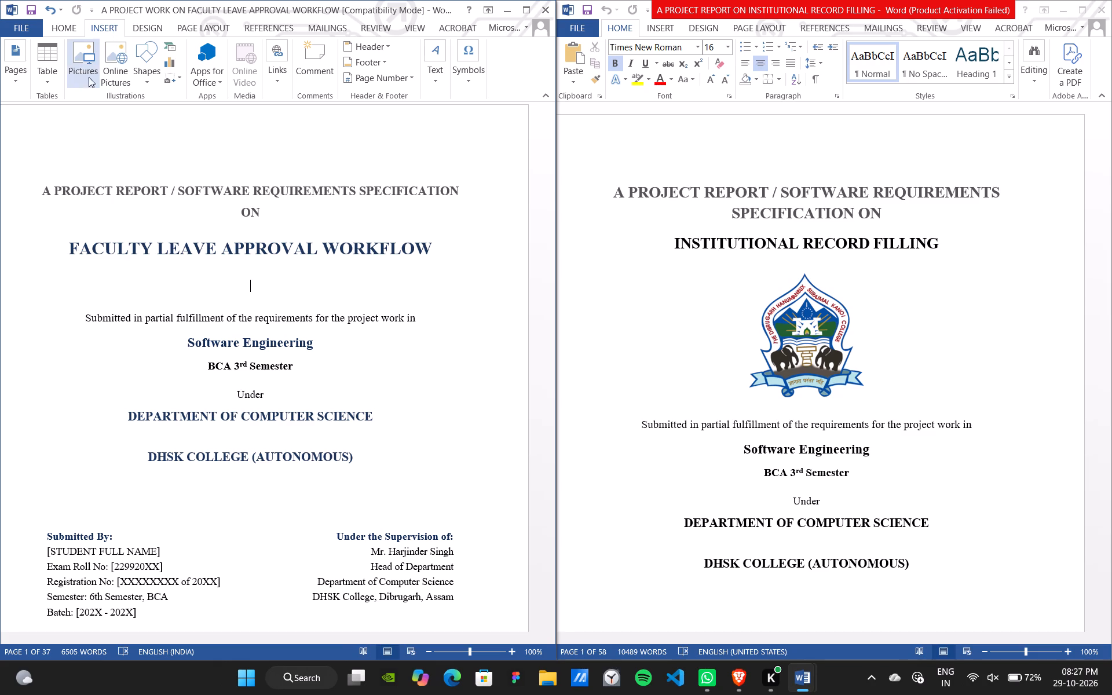
left_click(87, 58)
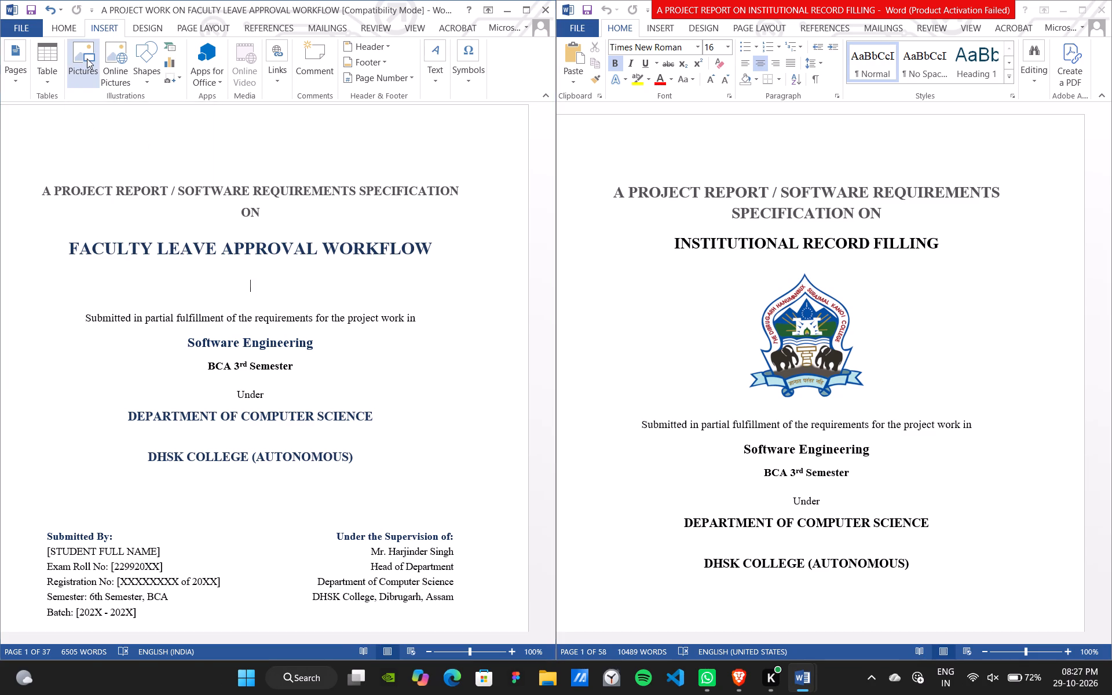
double_click(193, 119)
scroll(351, 207, "down", 6)
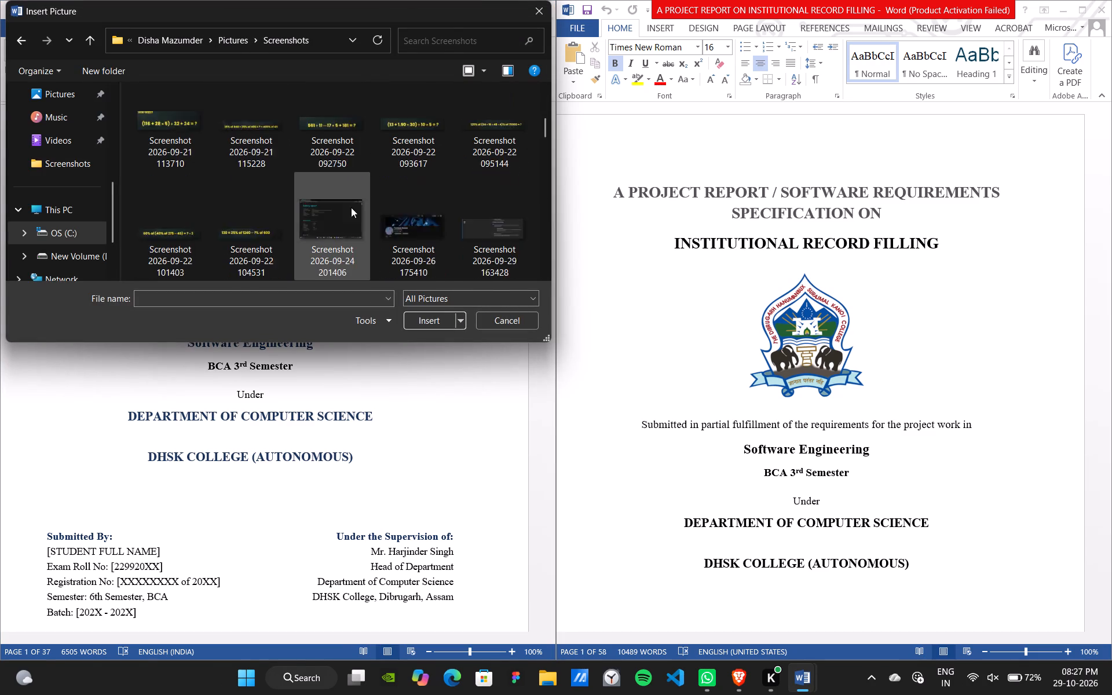
scroll(351, 207, "down", 20)
scroll(351, 207, "down", 11)
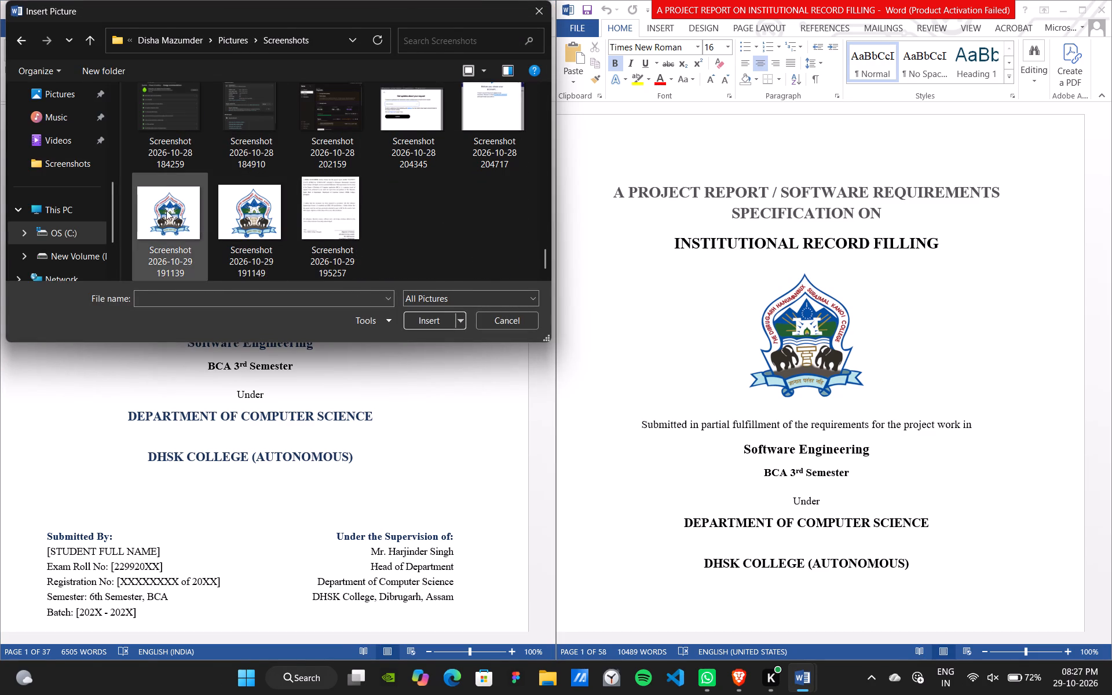
left_click(166, 210)
left_click(423, 320)
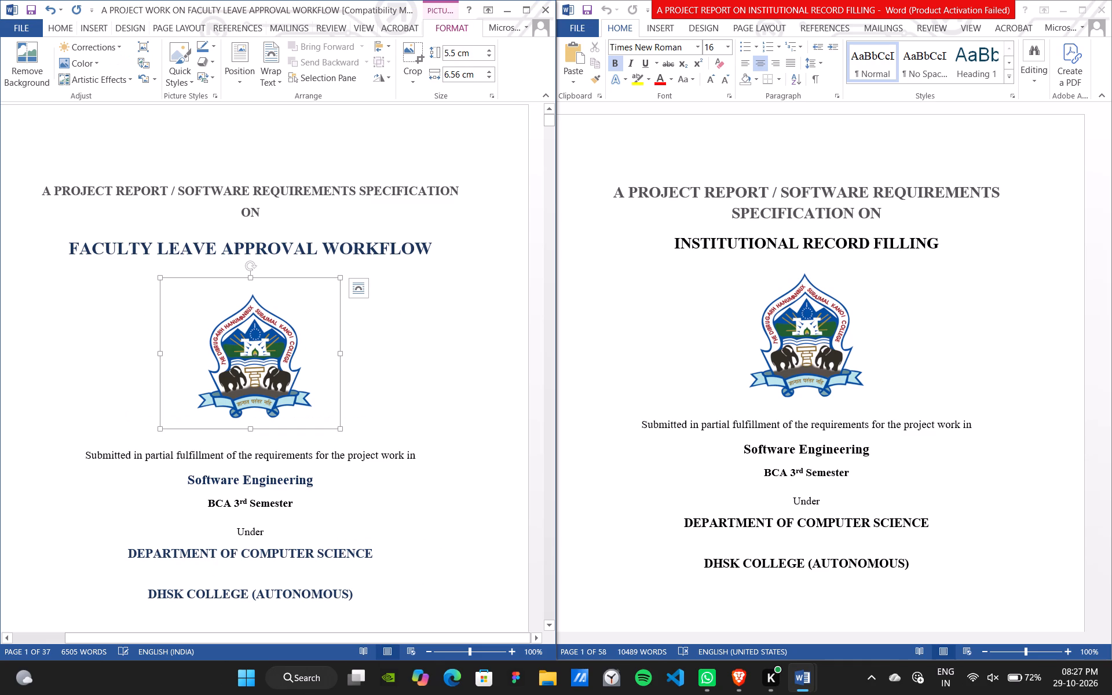
left_click(142, 354)
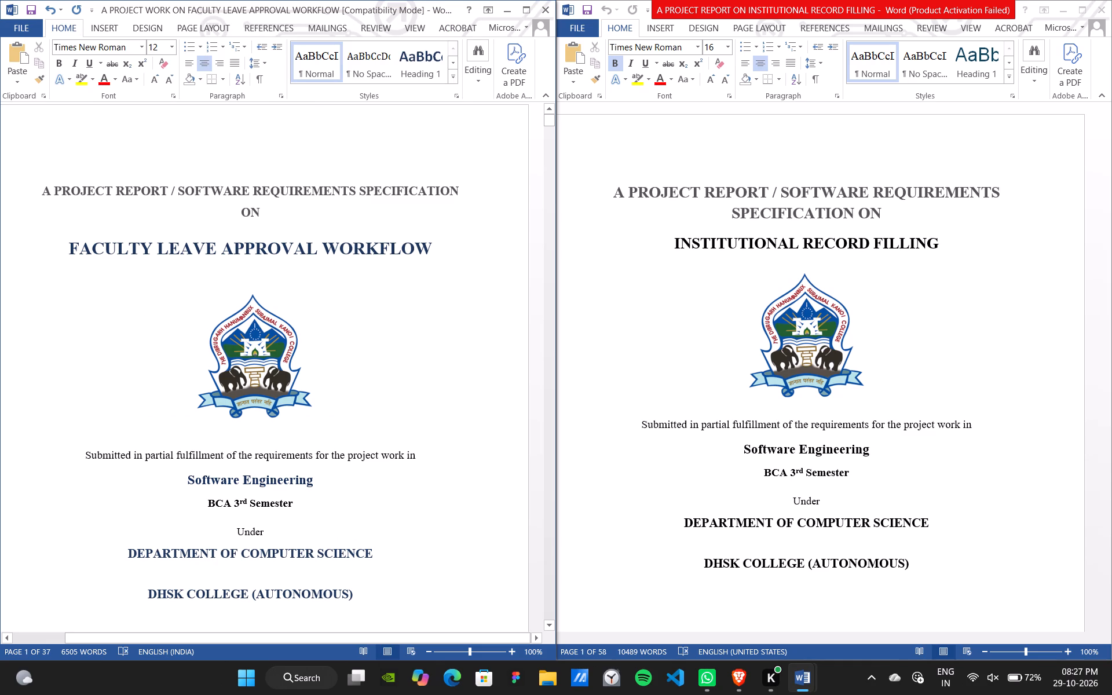
Change the cover text from Software Engineering through DHSK COLLEGE (AUTONOMOUS) to black.
scroll(443, 425, "down", 6)
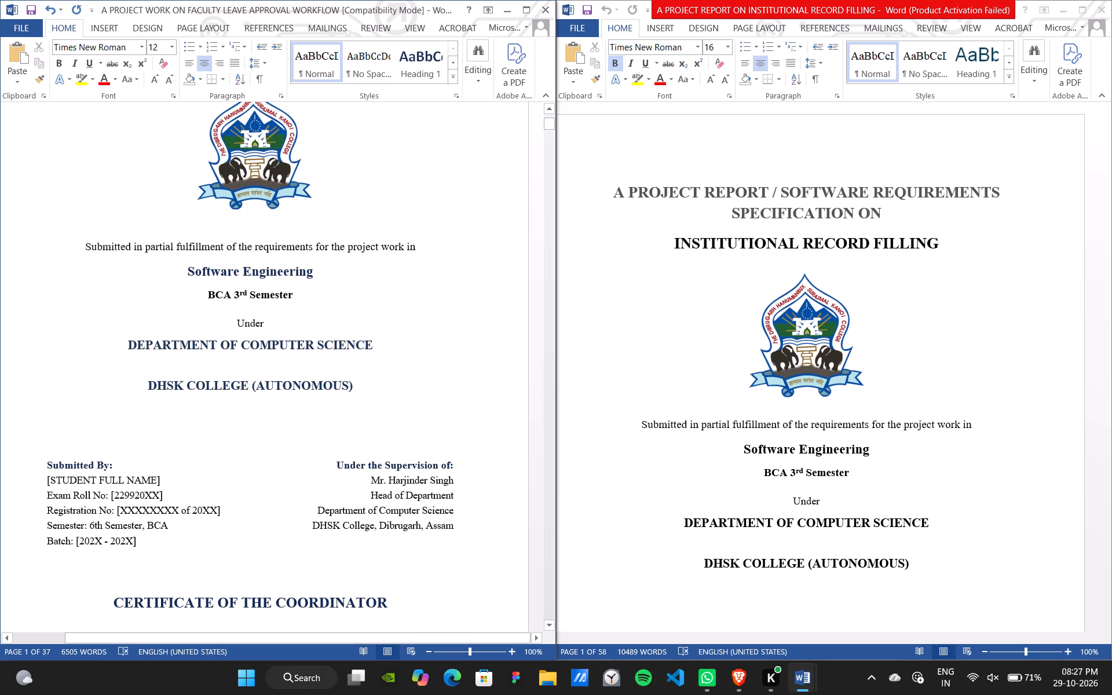
left_click_drag(188, 265, 262, 323)
left_click_drag(262, 323, 339, 389)
right_click(301, 349)
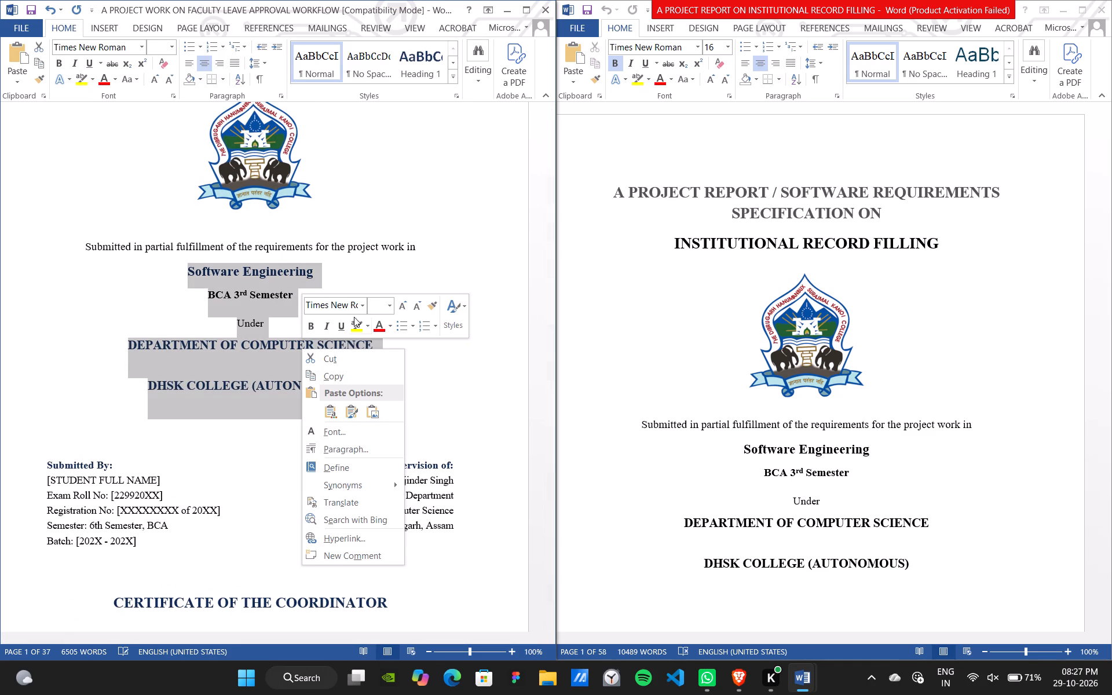
left_click(388, 327)
left_click(393, 372)
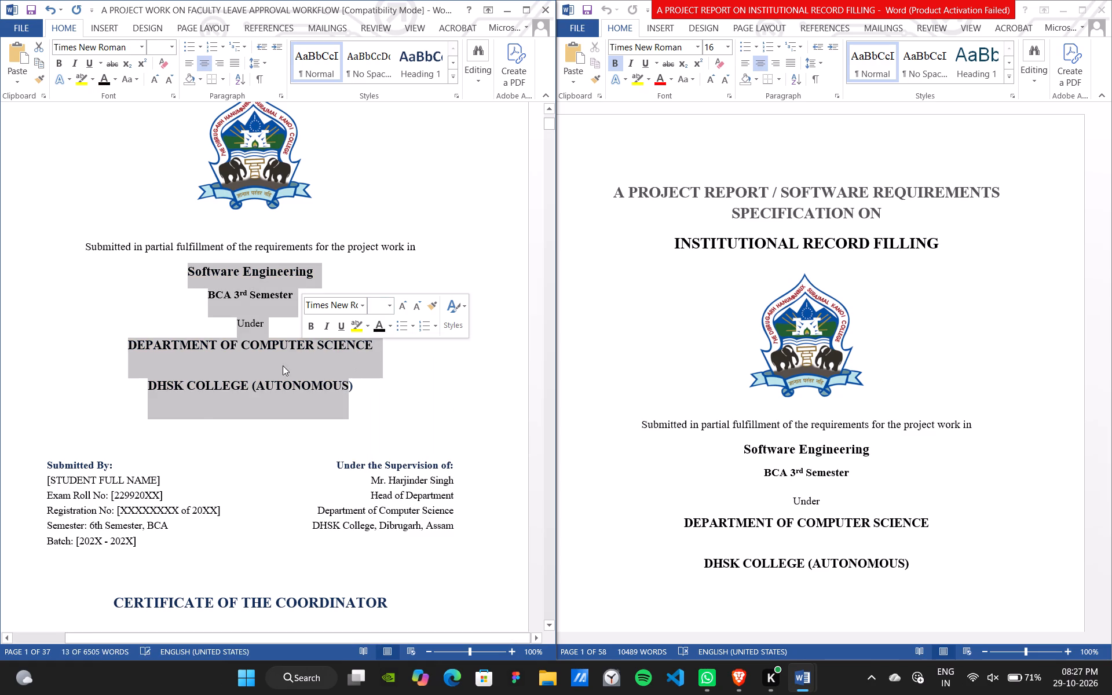
left_click(273, 365)
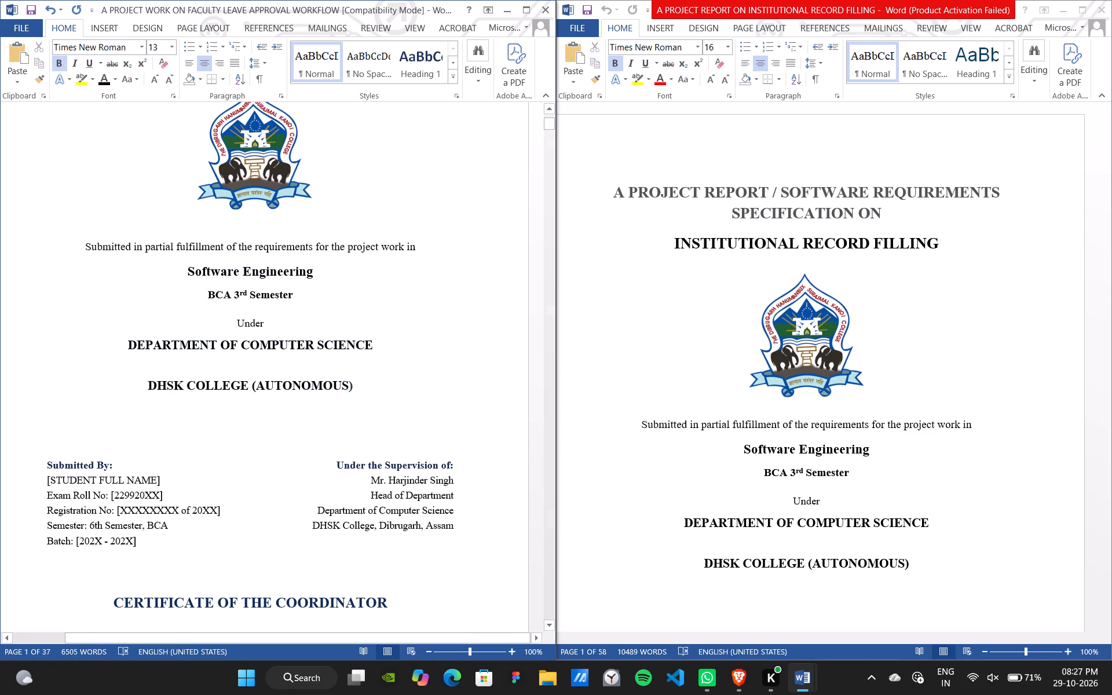
Compare the font sizes of the Software Engineering and department lines on the cover pages of both reports.
scroll(282, 415, "down", 4)
scroll(279, 409, "up", 4)
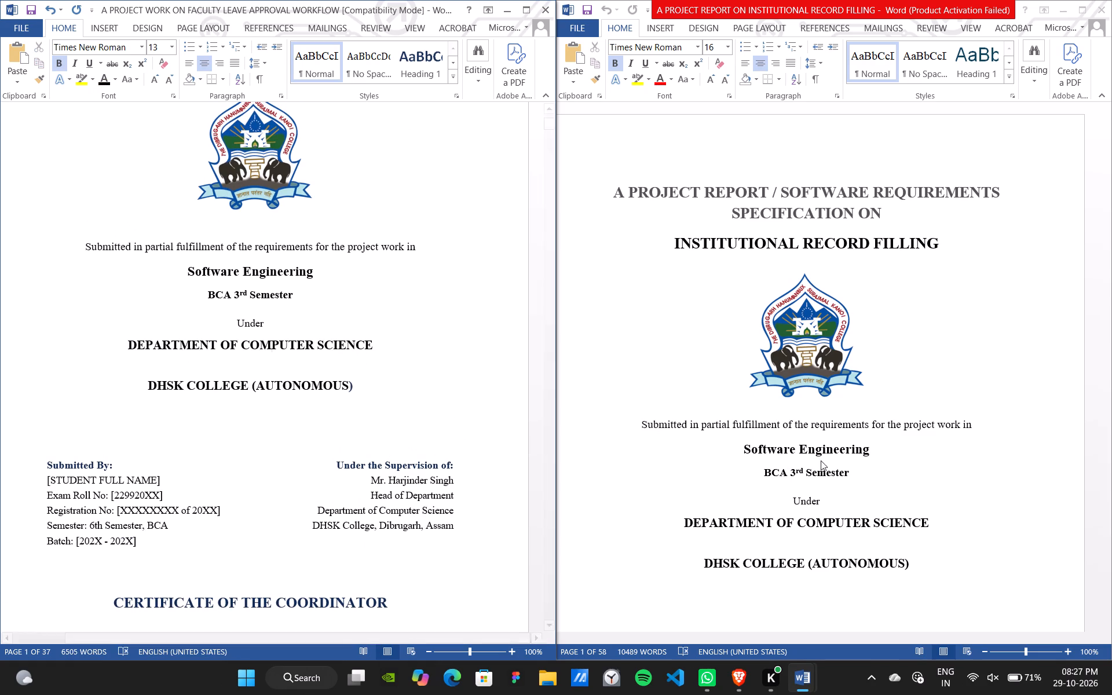
left_click(821, 451)
left_click(831, 447)
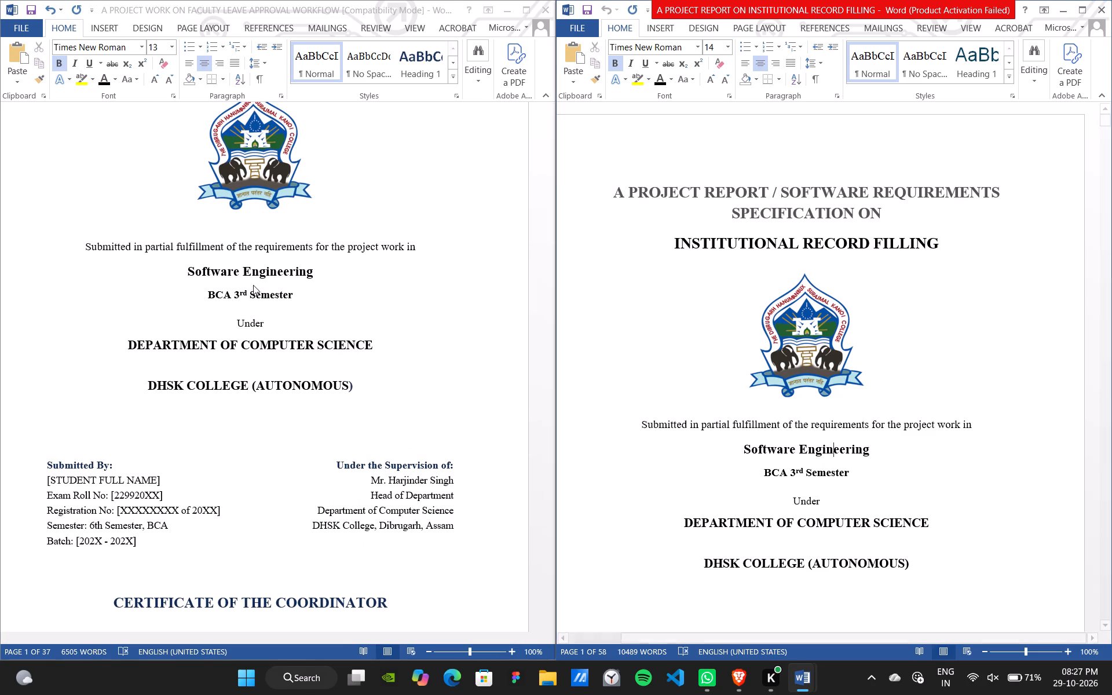
left_click(261, 275)
left_click(290, 275)
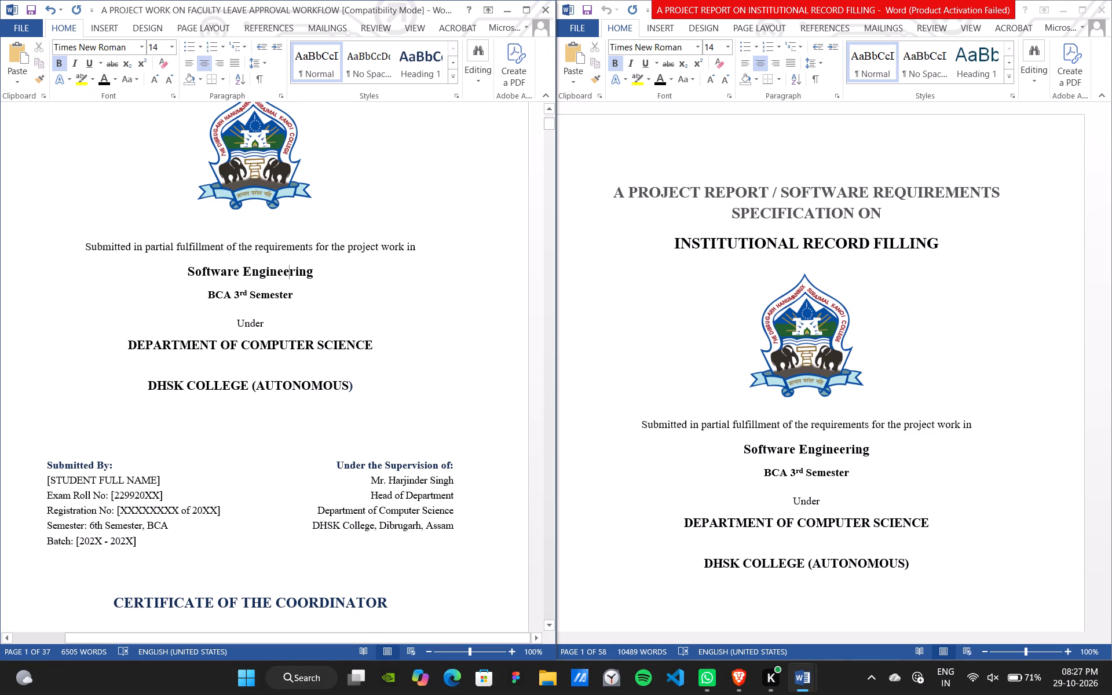
left_click(303, 272)
left_click(294, 343)
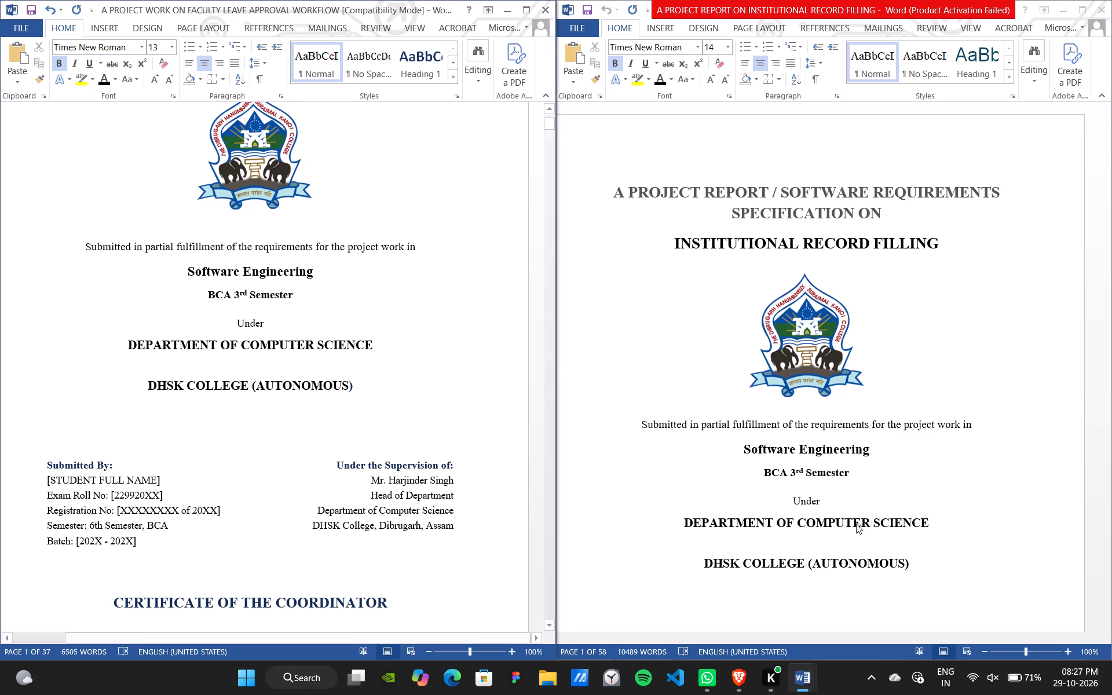
left_click(866, 517)
scroll(427, 350, "up", 4)
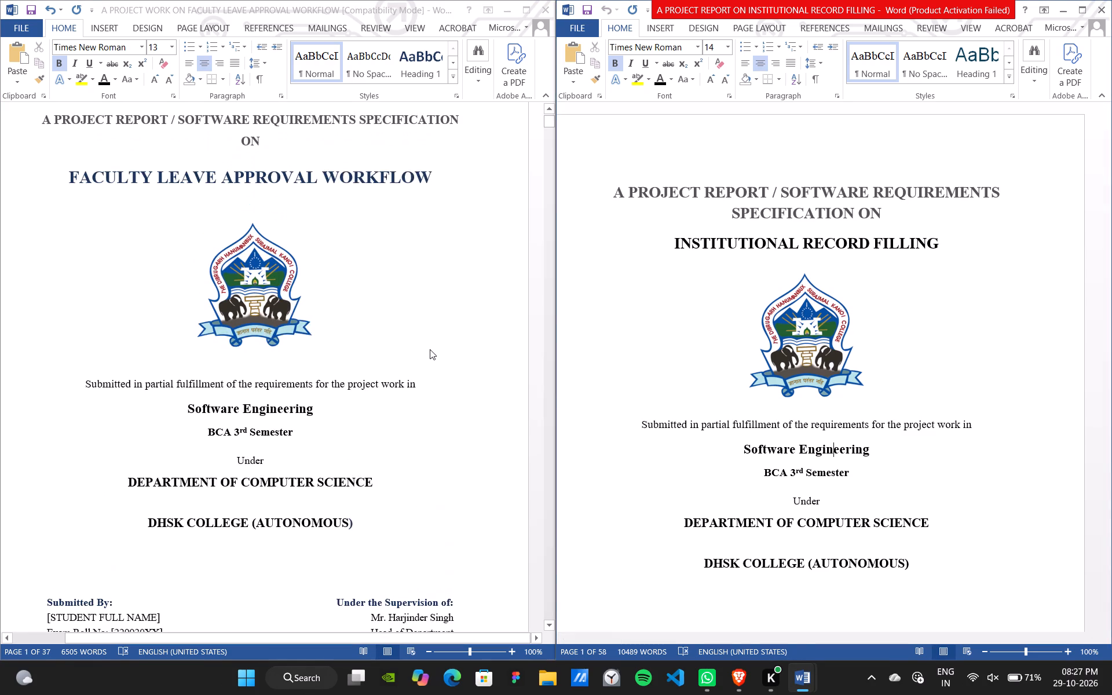
Replace the student full name placeholder under Submitted By on the cover page with the student's name in capitals.
scroll(430, 349, "up", 3)
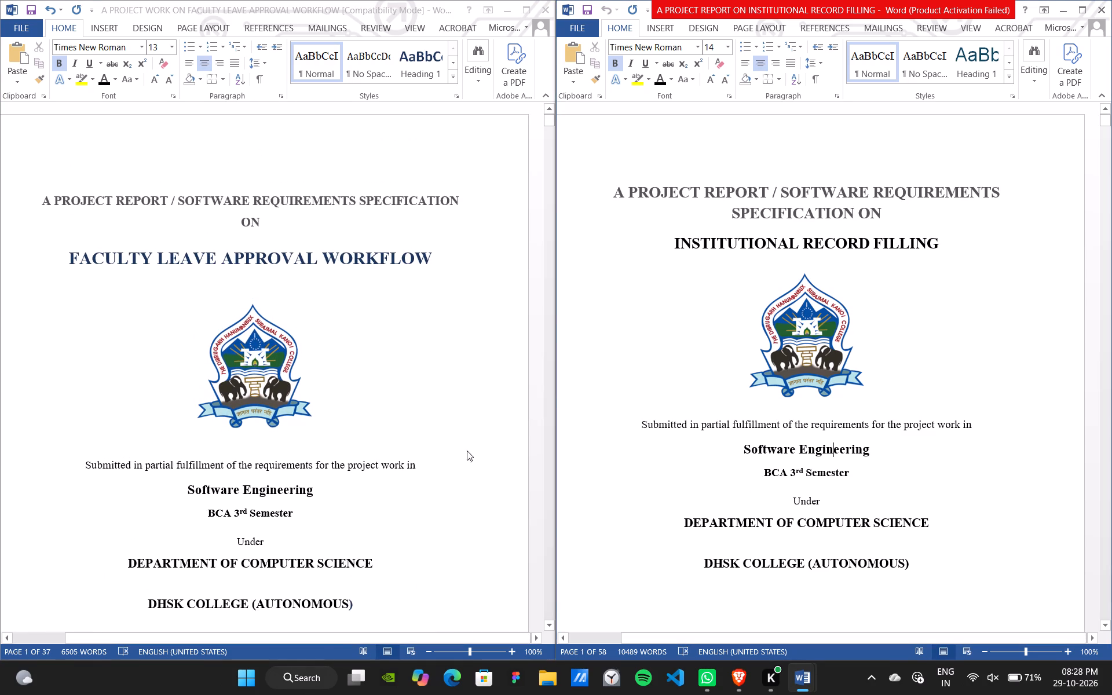
scroll(278, 536, "down", 3)
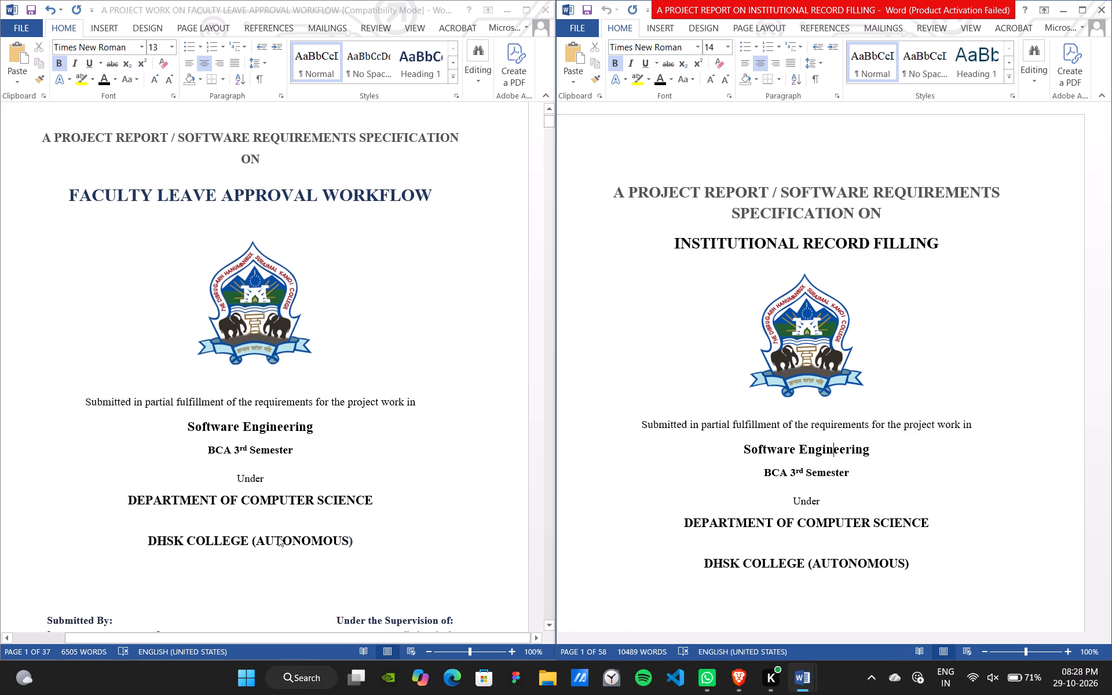
scroll(278, 536, "down", 8)
left_click(47, 310)
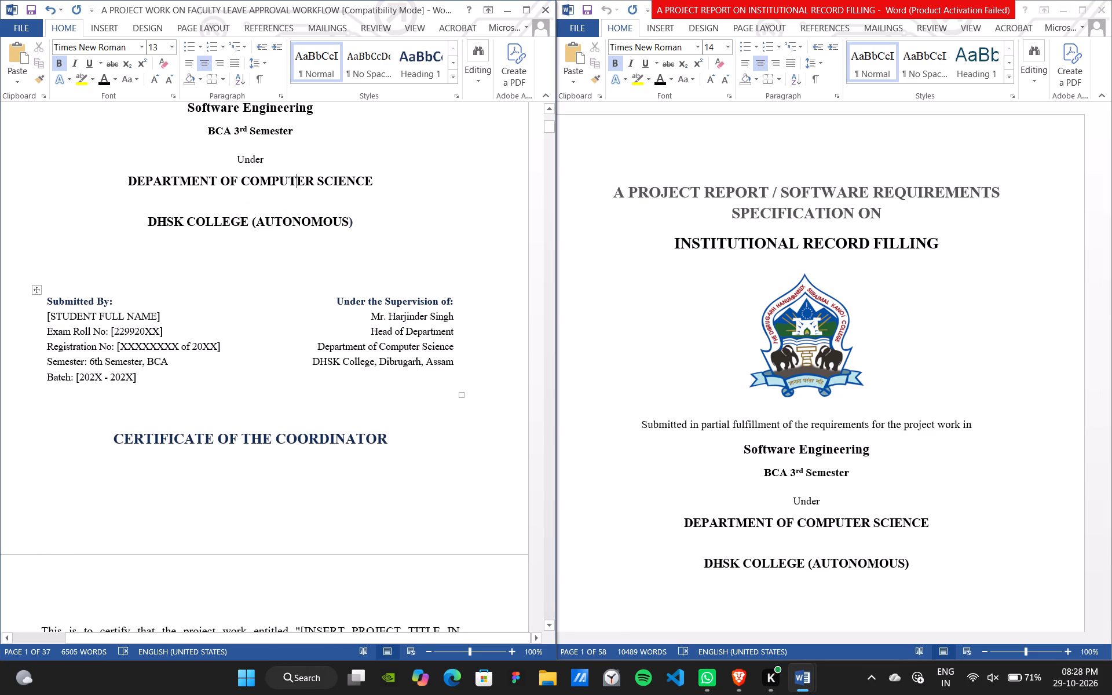
left_click_drag(46, 314, 86, 319)
left_click(103, 319)
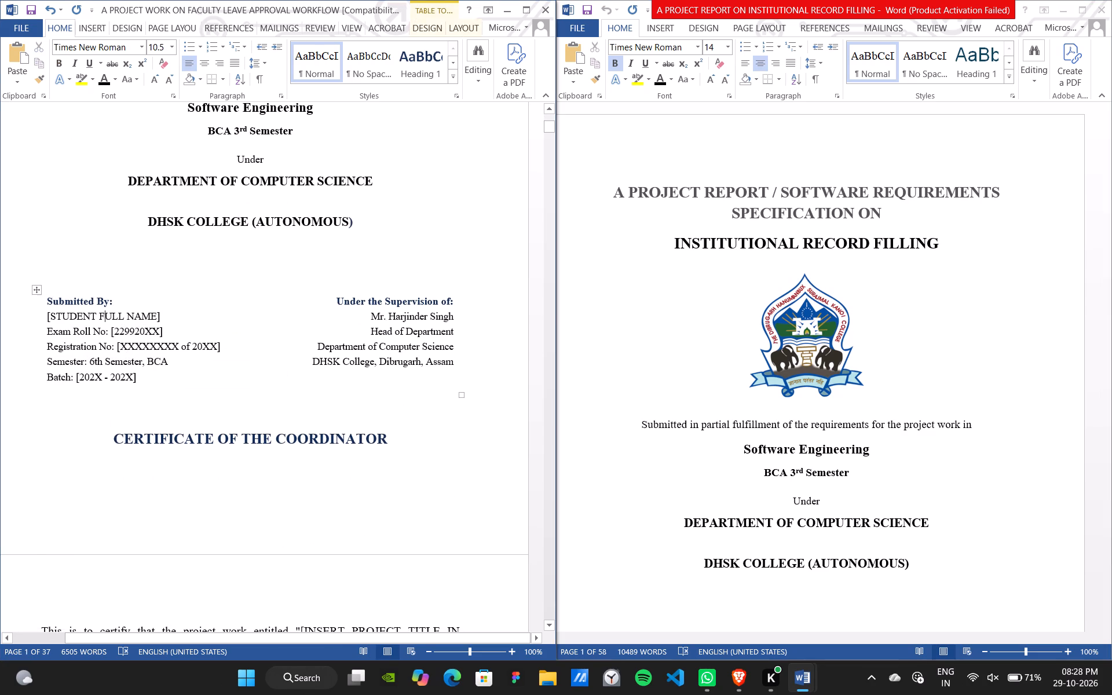
left_click(159, 318)
key("BackSpace")
key("BackSpace")
key("BackSpace")
key("BackSpace")
key("BackSpace")
key("BackSpace")
key("BackSpace")
key("BackSpace")
key("BackSpace")
key("BackSpace")
key("BackSpace")
key("BackSpace")
key("BackSpace")
key("BackSpace")
key("BackSpace")
key("BackSpace")
key("BackSpace")
key("BackSpace")
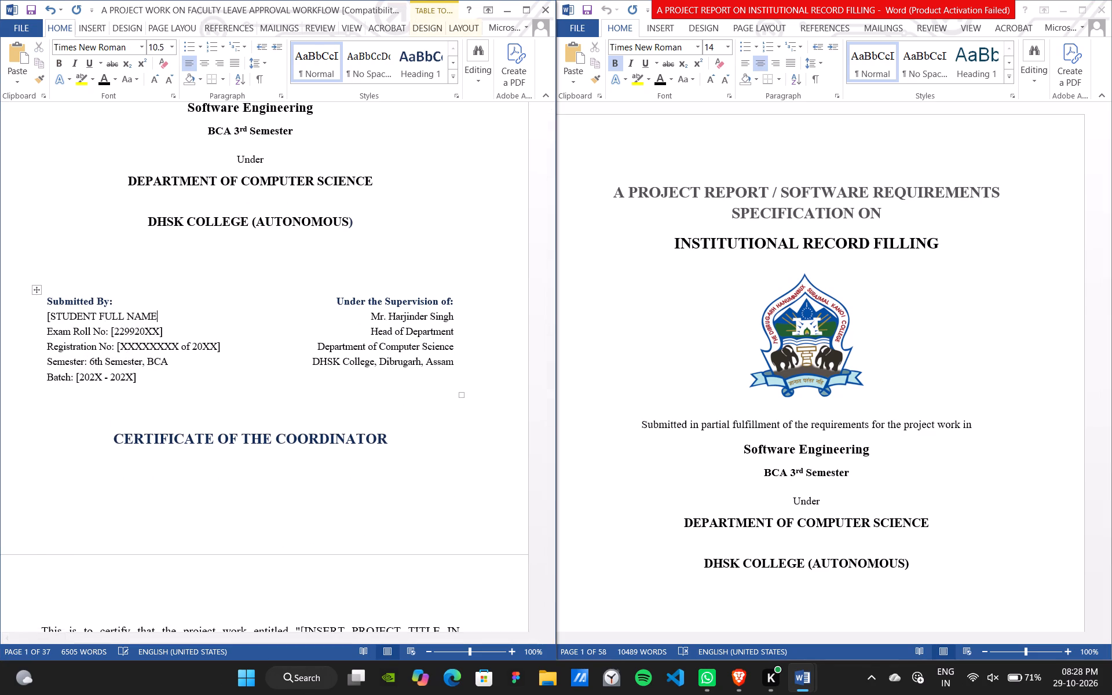
key("BackSpace")
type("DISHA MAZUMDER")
Delete the bracketed placeholder after Exam Roll No on the cover page, leaving the field blank.
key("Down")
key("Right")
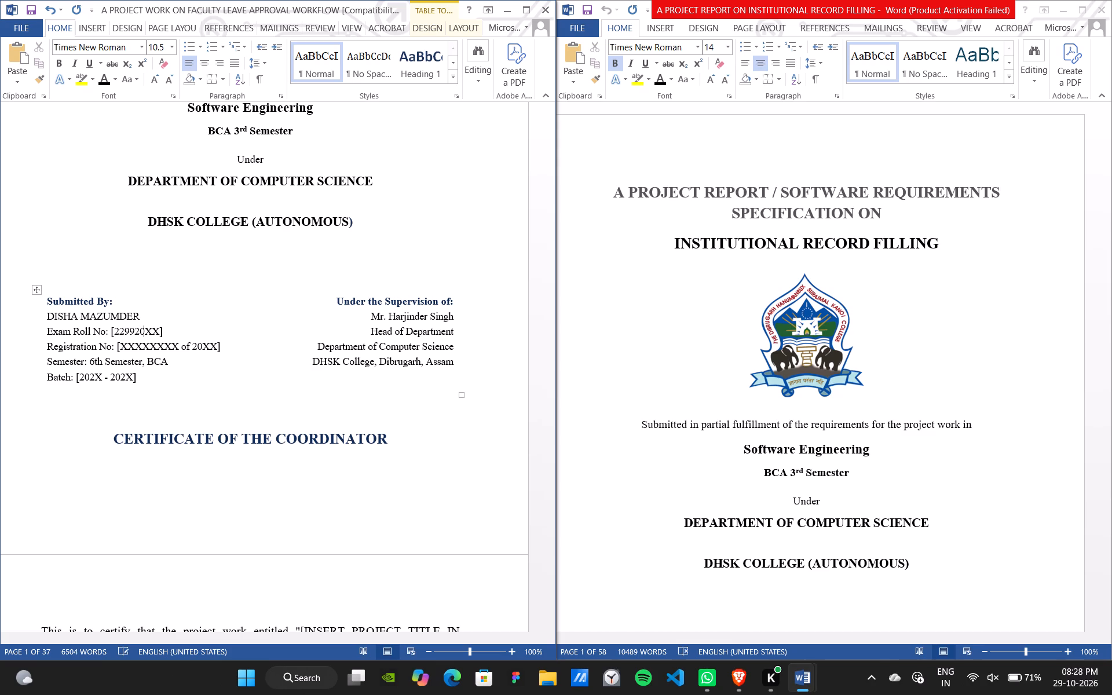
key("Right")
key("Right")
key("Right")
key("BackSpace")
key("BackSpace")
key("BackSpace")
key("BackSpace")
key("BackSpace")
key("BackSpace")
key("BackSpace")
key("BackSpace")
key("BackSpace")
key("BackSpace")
Delete the bracketed placeholder after Registration No on the cover page, leaving the field blank.
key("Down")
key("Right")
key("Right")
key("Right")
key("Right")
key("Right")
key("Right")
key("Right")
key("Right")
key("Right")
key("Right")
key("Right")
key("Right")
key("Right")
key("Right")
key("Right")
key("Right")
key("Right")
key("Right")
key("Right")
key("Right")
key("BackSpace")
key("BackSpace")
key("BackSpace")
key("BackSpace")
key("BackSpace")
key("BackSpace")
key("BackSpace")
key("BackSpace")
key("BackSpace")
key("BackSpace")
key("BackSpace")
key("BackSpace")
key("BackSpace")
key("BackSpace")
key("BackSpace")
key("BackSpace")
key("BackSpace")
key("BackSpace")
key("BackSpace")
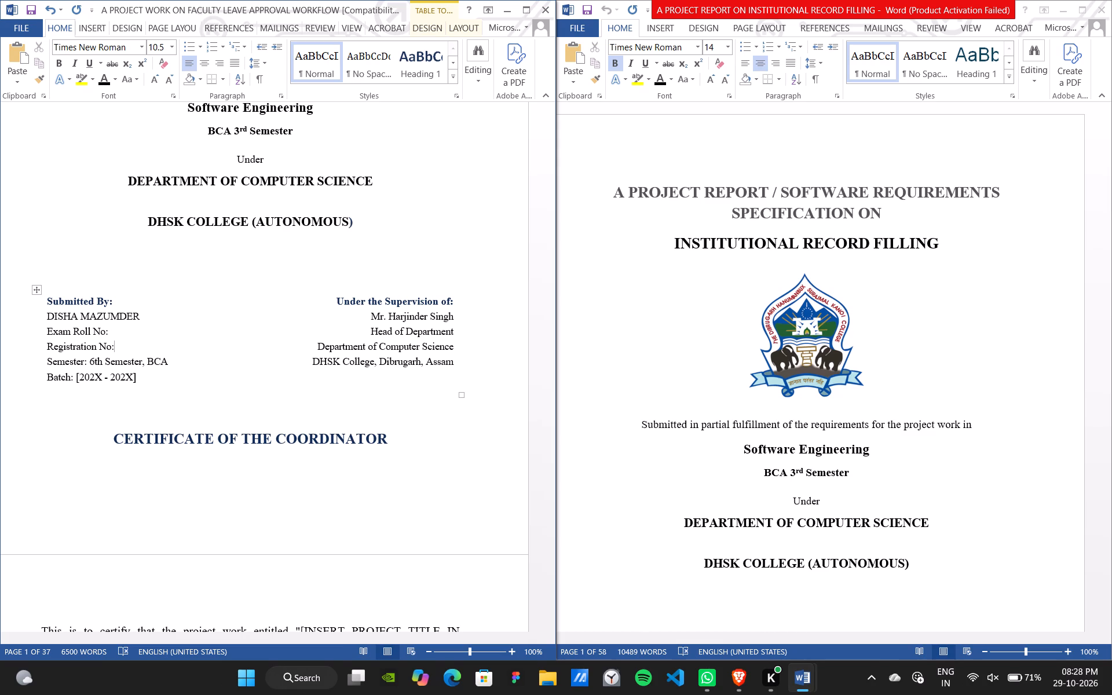
Change the semester in the cover page's student details to 3rd.
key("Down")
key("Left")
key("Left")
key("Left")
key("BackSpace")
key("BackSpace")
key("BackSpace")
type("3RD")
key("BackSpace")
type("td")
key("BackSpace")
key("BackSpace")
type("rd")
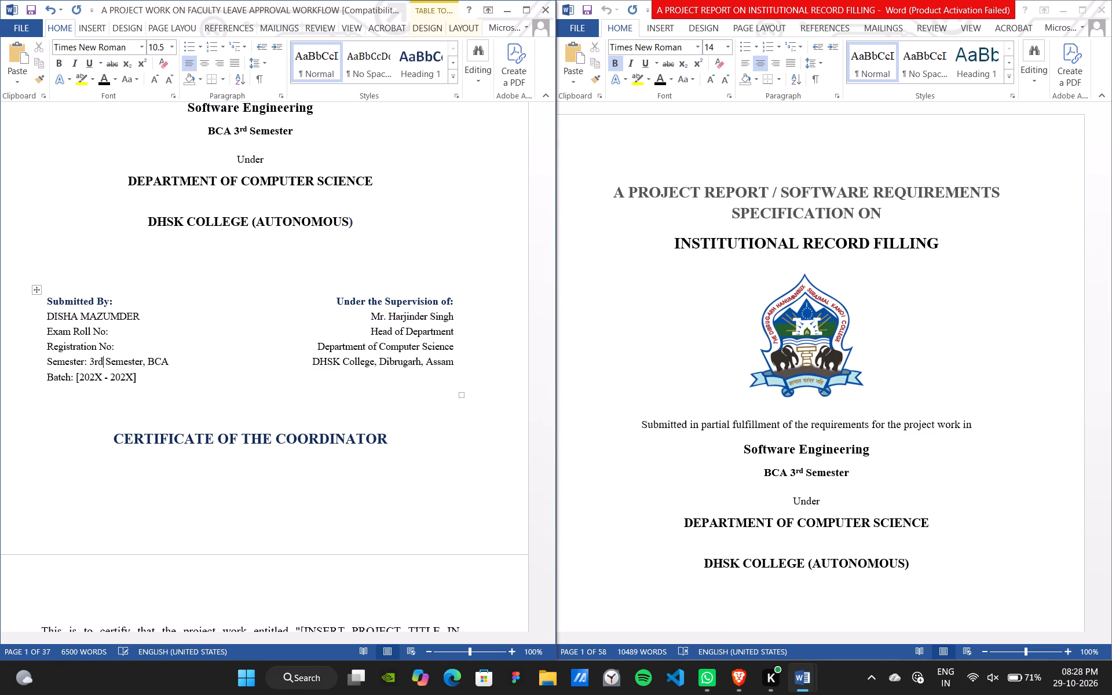
Replace the batch placeholder in the cover page's student details with 2026-2028.
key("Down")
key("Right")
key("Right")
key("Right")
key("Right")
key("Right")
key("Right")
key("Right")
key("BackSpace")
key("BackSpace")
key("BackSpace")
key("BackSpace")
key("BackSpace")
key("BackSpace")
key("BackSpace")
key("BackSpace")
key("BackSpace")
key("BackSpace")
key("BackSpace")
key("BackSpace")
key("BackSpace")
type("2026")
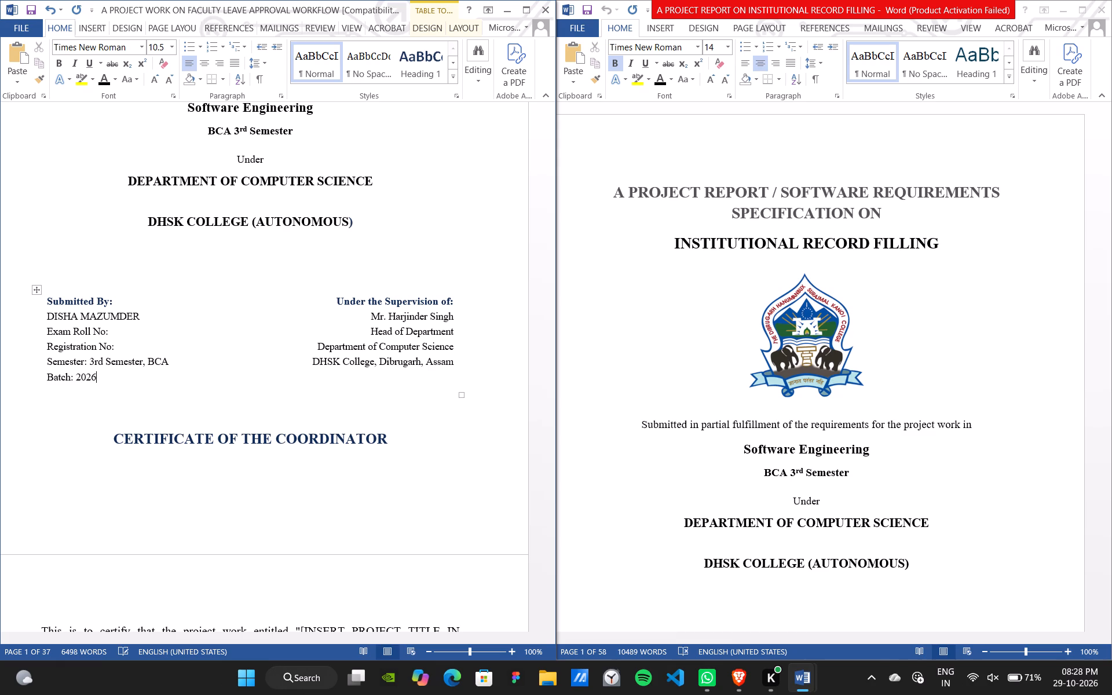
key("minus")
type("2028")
Change the Submitted By and Under the Supervision of headings to black, matching the institutional record filling report.
scroll(1103, 393, "down", 3)
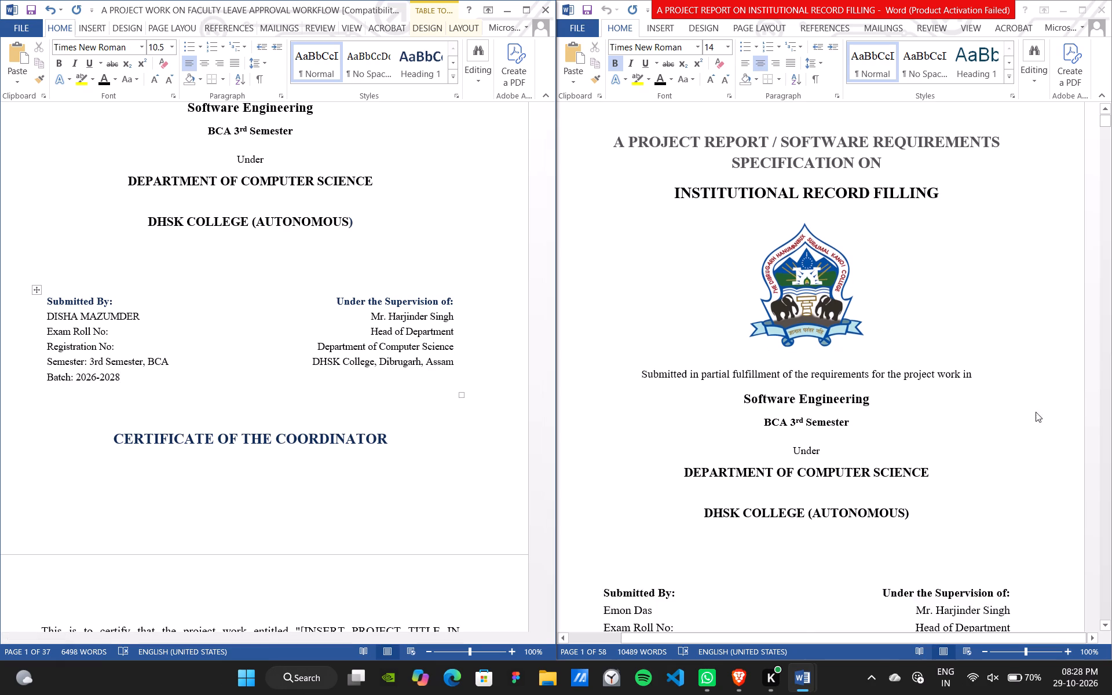
scroll(1036, 412, "down", 5)
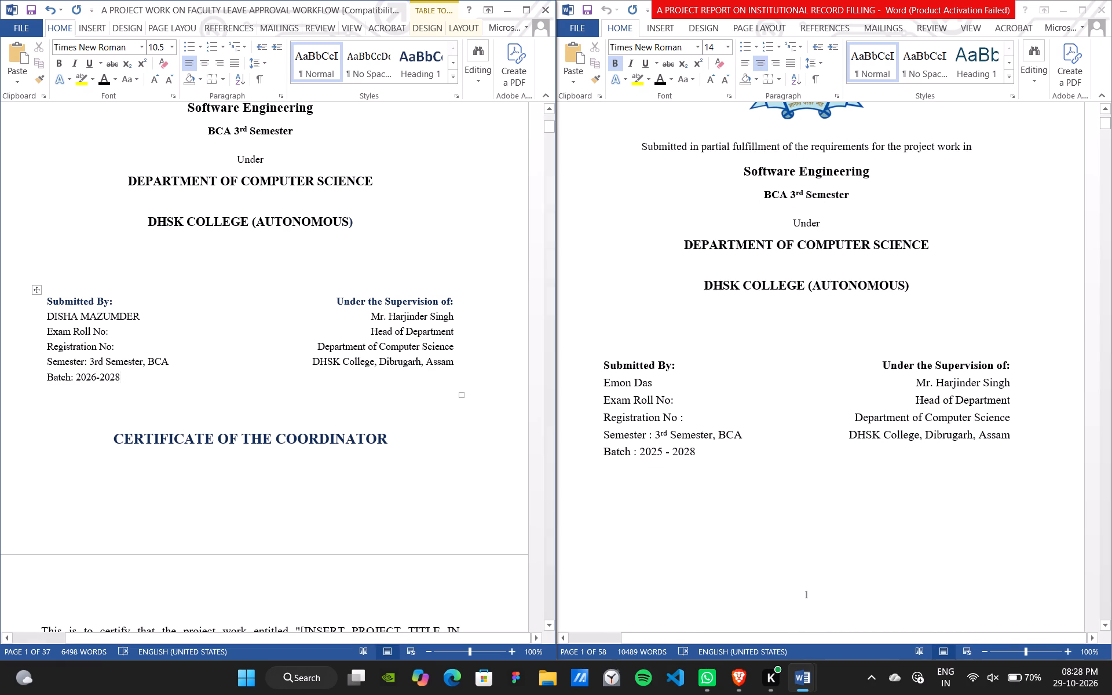
left_click_drag(47, 298, 115, 303)
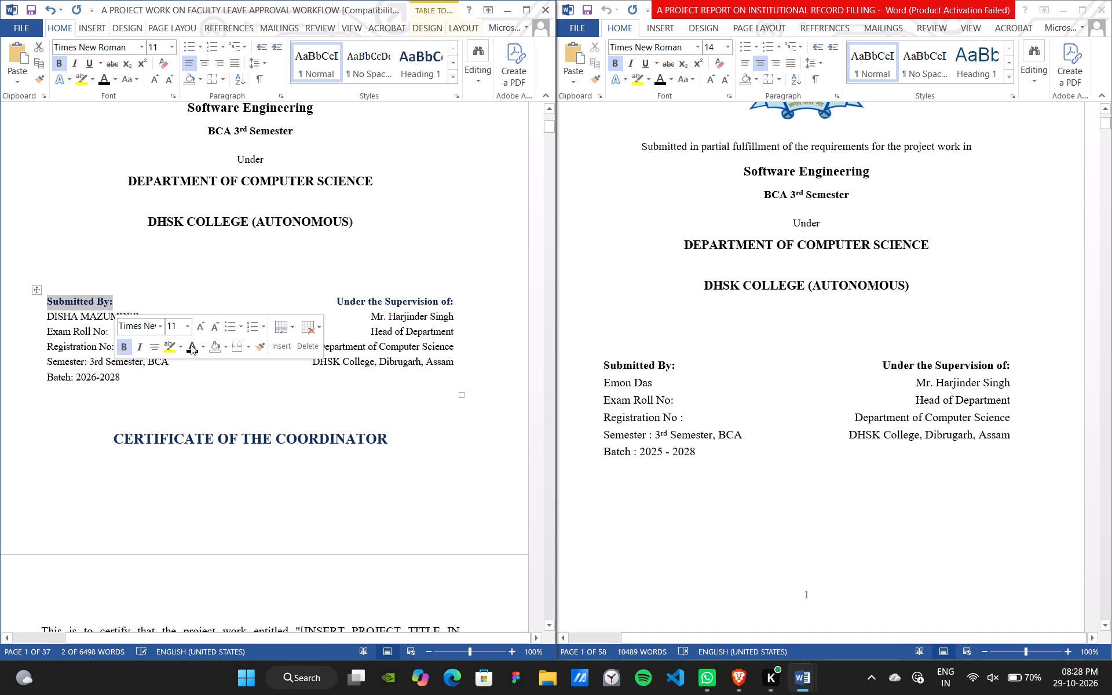
left_click(192, 344)
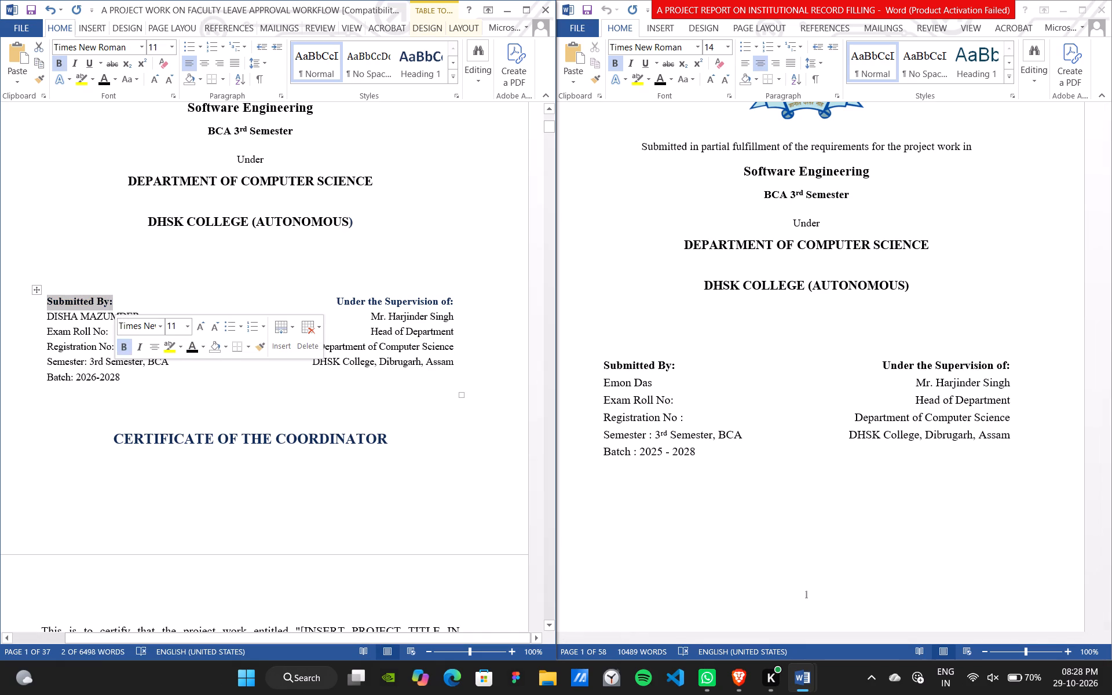
left_click_drag(334, 300, 453, 306)
left_click(531, 352)
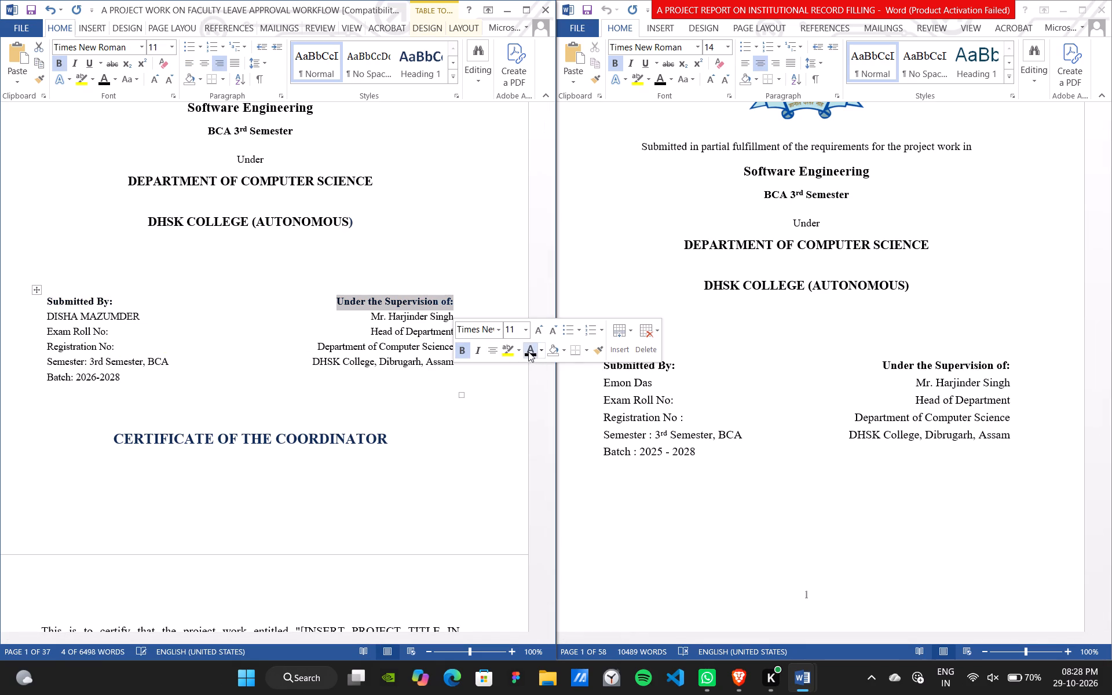
left_click(754, 441)
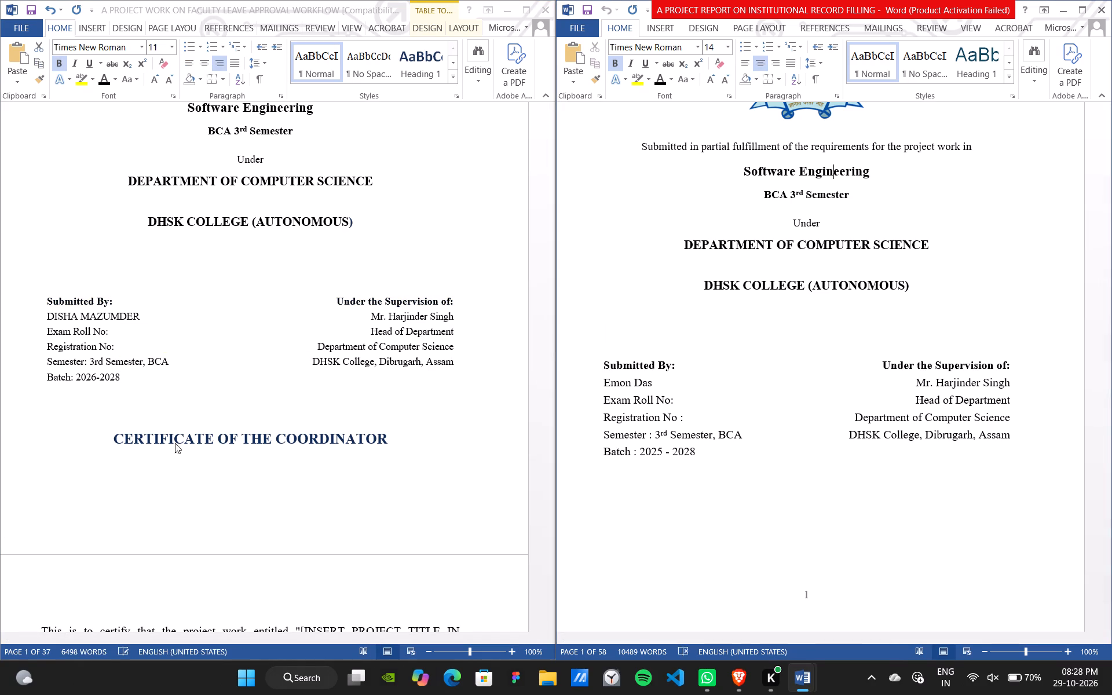
Insert three line breaks after DHSK College, Dibrugarh, Assam in the supervisor details to push the certificate heading onto the next page.
left_click(276, 386)
left_click(459, 367)
left_click(448, 366)
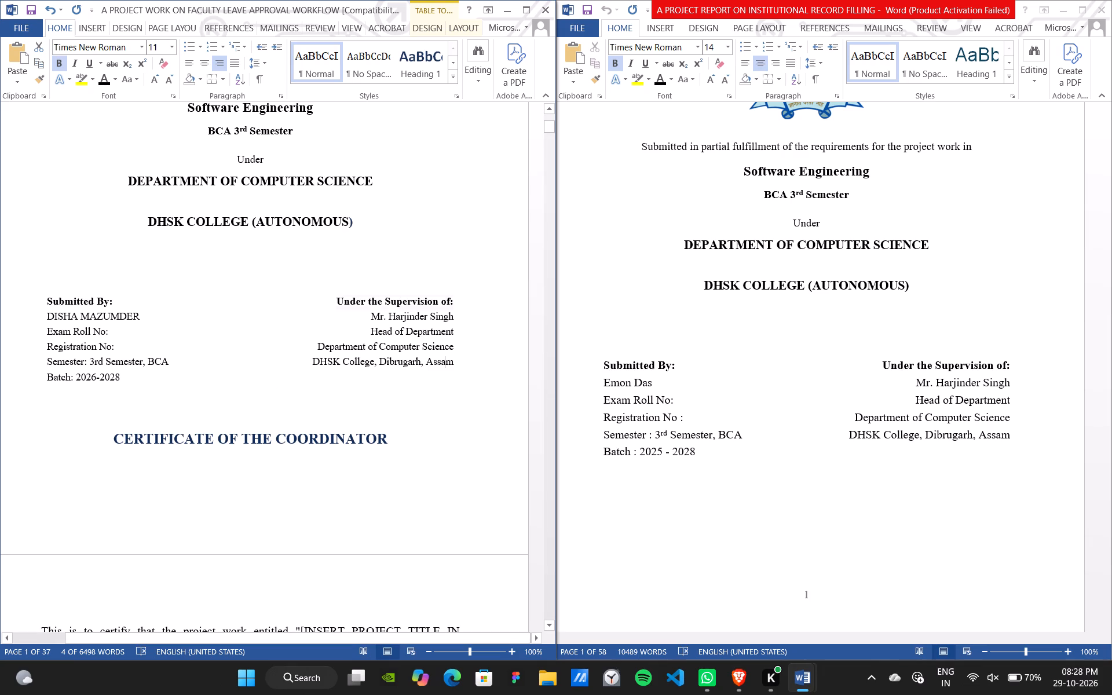
left_click(458, 367)
left_click(455, 366)
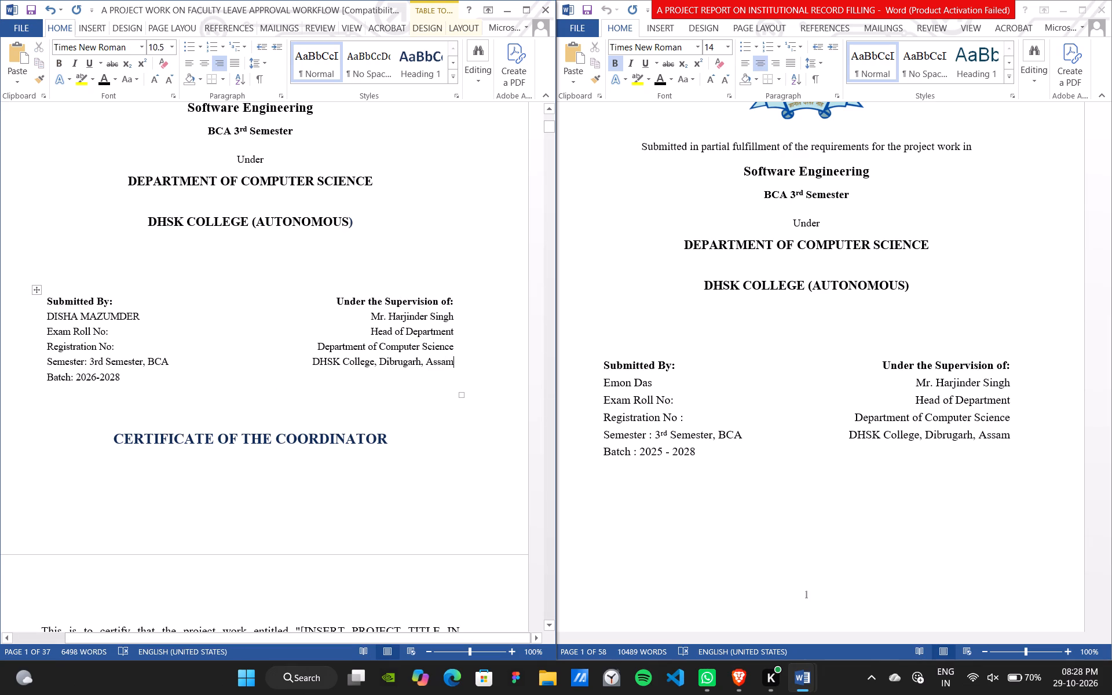
key("Return")
key("Return")
key("Return")
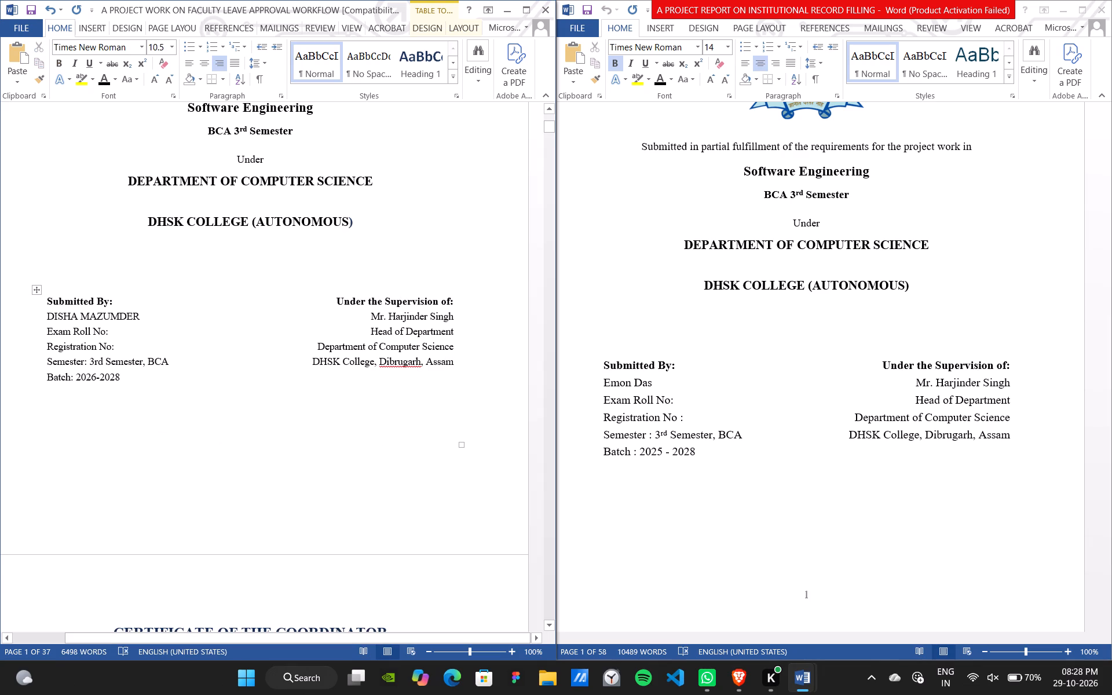
Change the whole CERTIFICATE OF THE COORDINATOR heading to black.
scroll(287, 492, "down", 12)
right_click(149, 211)
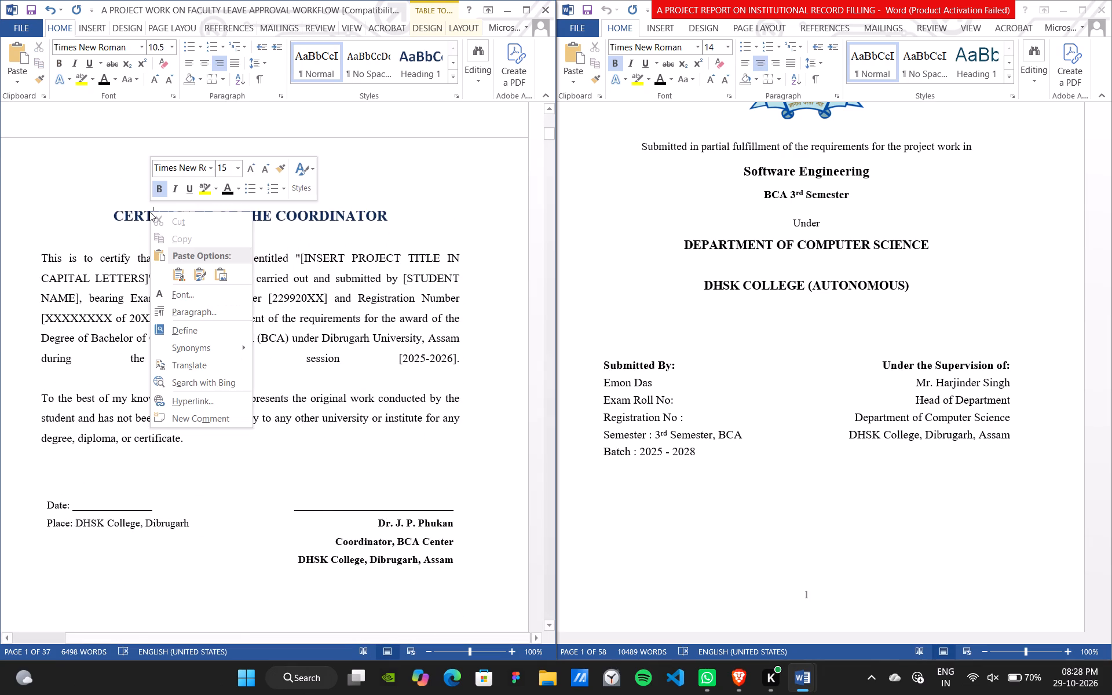
left_click(226, 189)
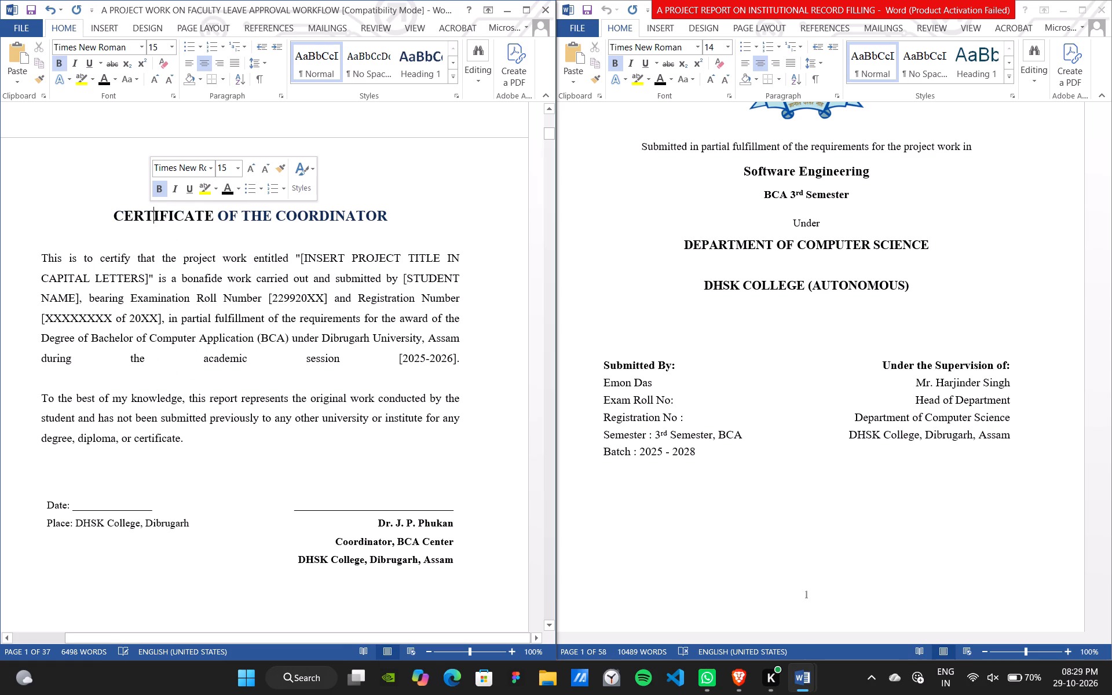
left_click_drag(112, 219, 366, 202)
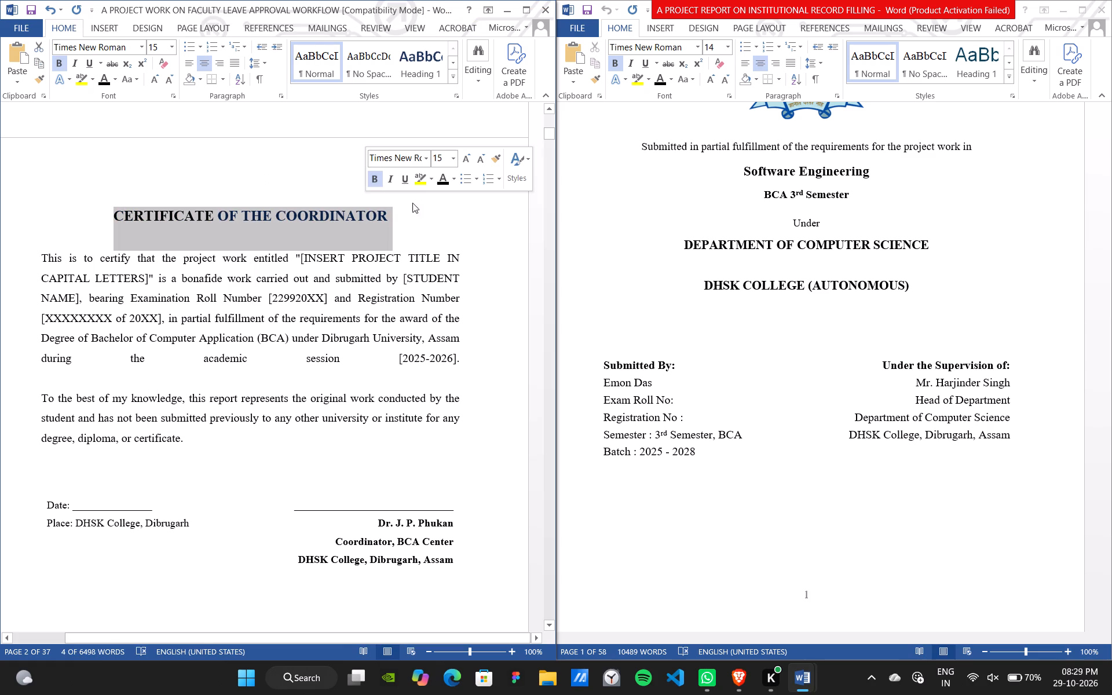
left_click(438, 180)
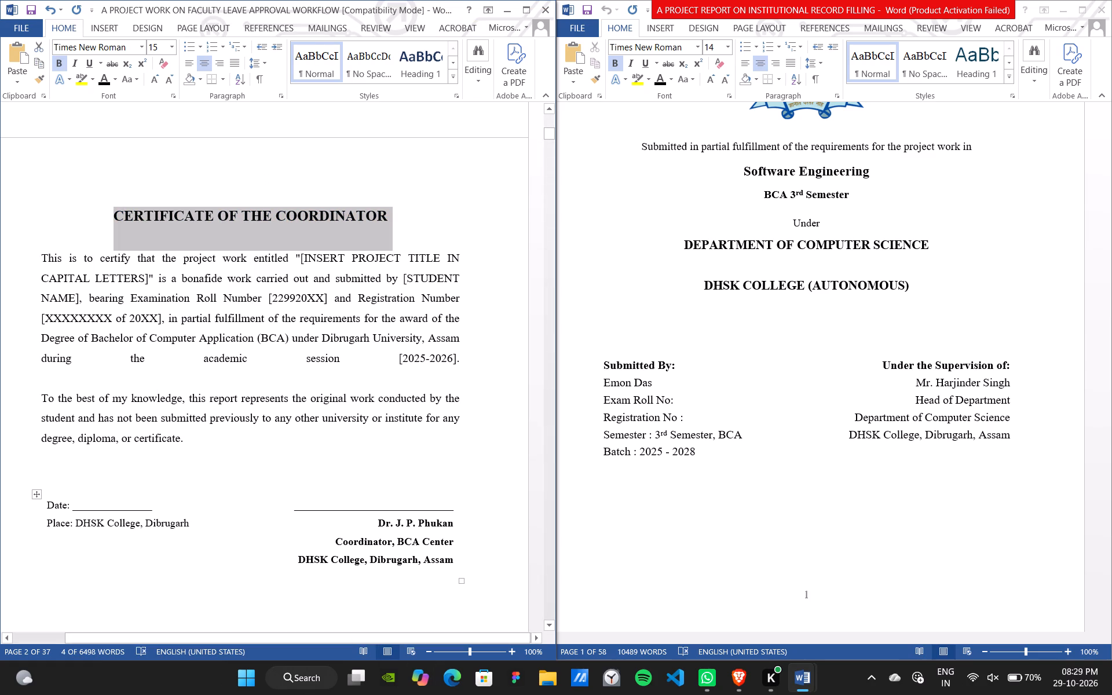
Left-align the coordinator certificate's body paragraphs above the date and signature block.
left_click(82, 348)
left_click_drag(41, 254, 481, 528)
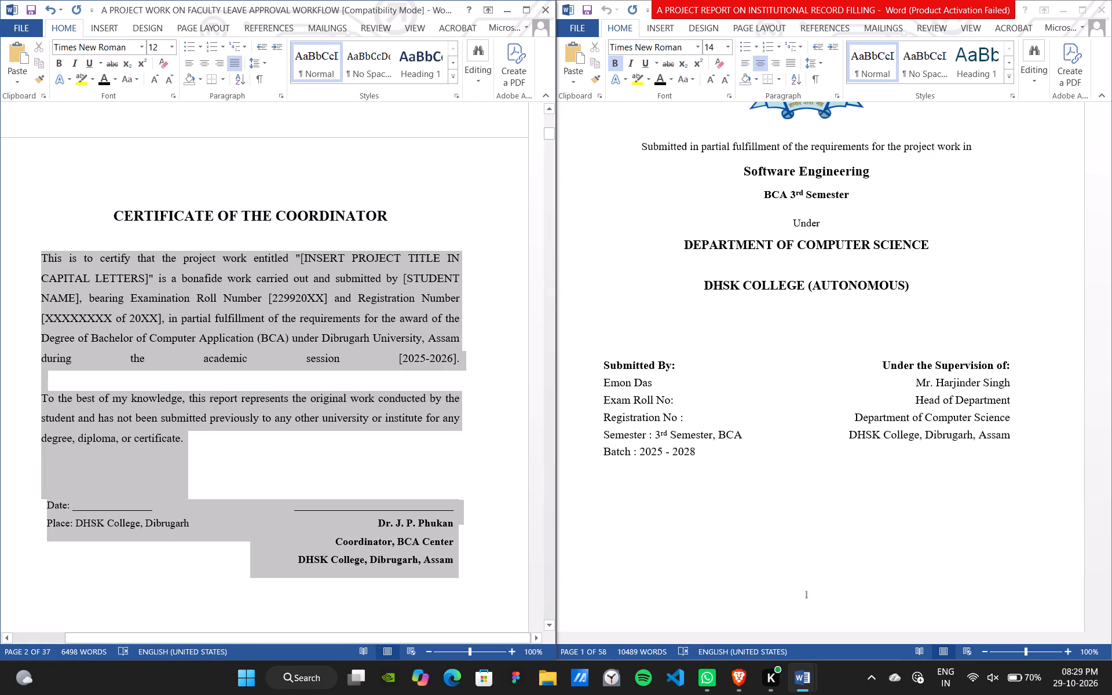
left_click_drag(481, 528, 354, 470)
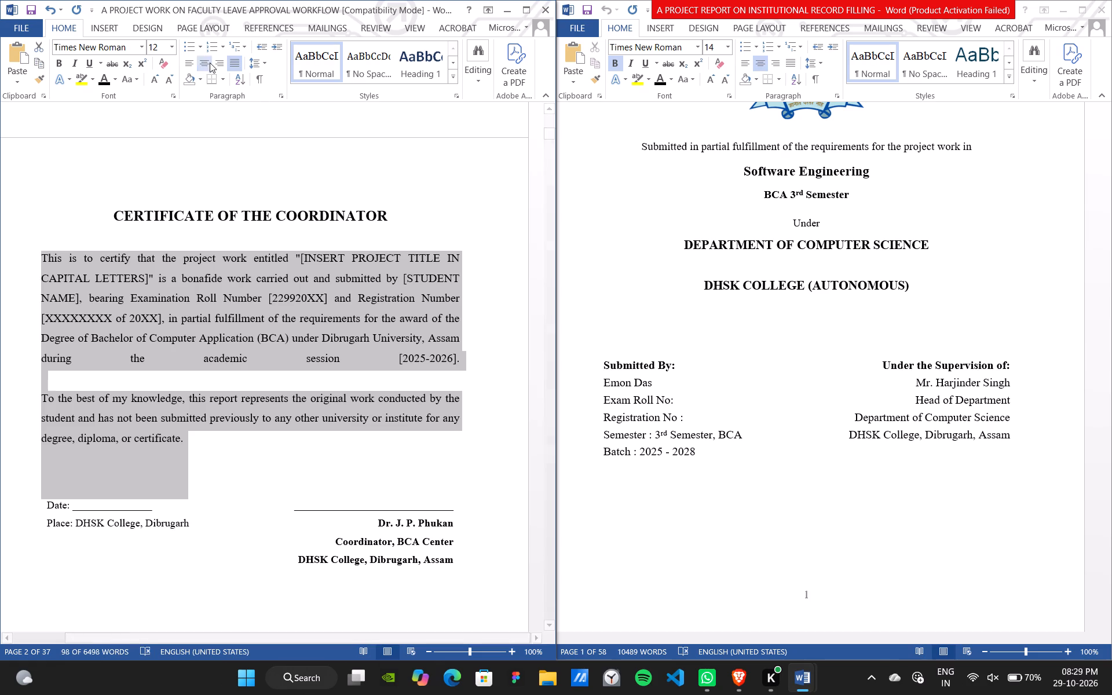
left_click(255, 63)
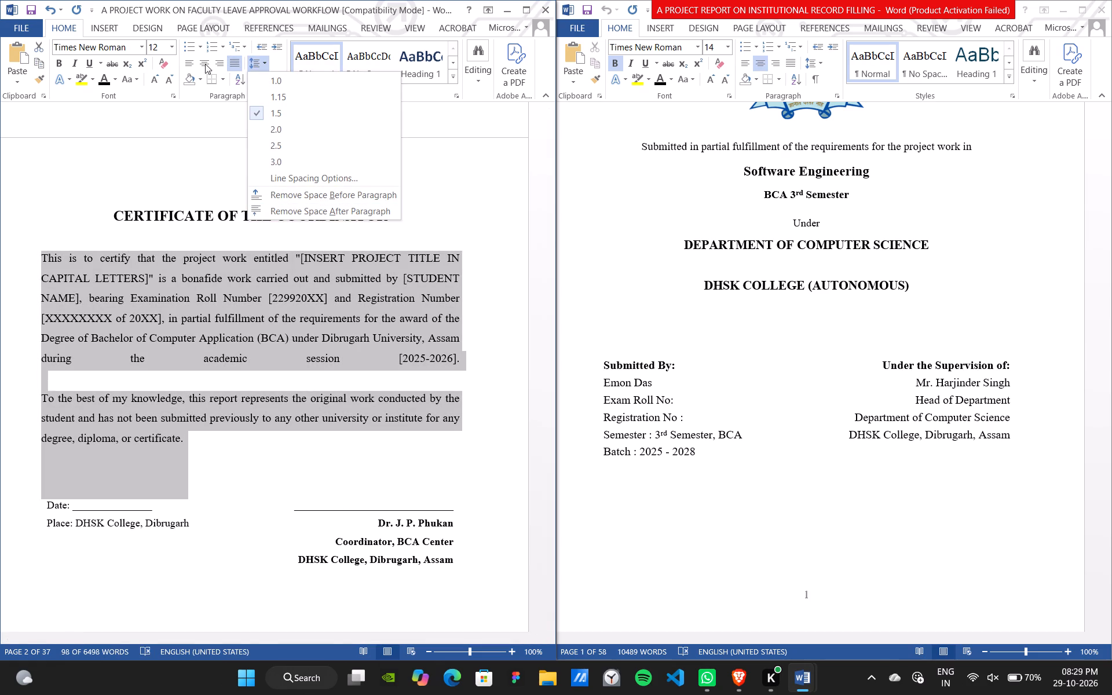
left_click(191, 60)
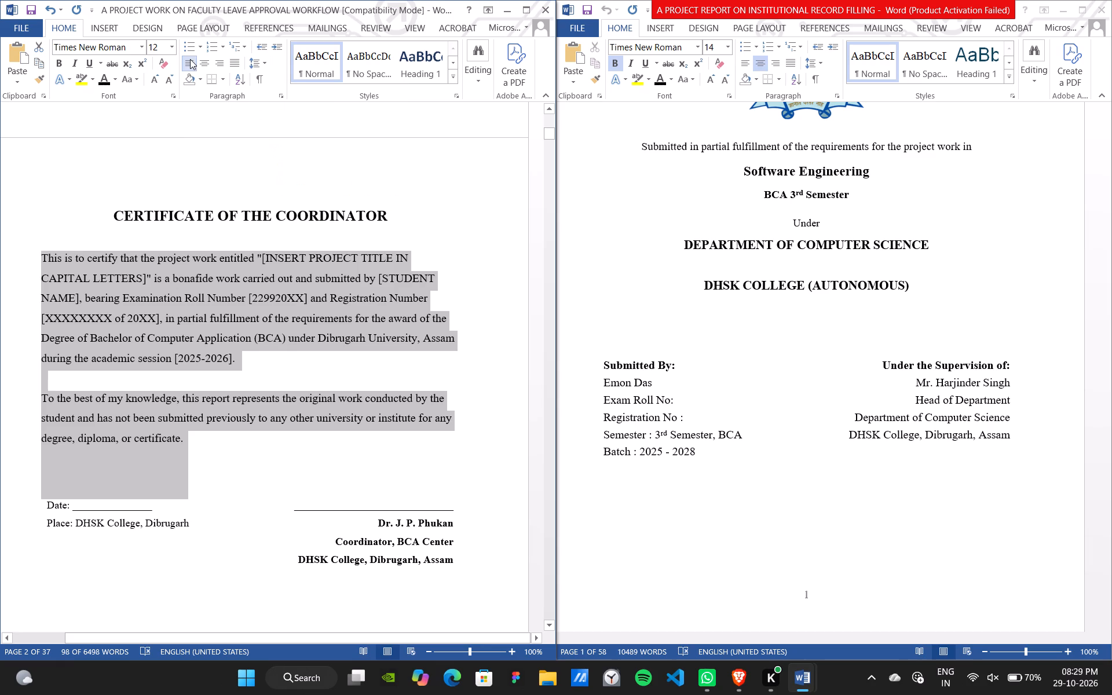
Replace the bracketed project title placeholder in the coordinator certificate with FACULTY LEAVE APPROVAL WORKFLOW, keeping the quotation marks.
scroll(800, 495, "down", 13)
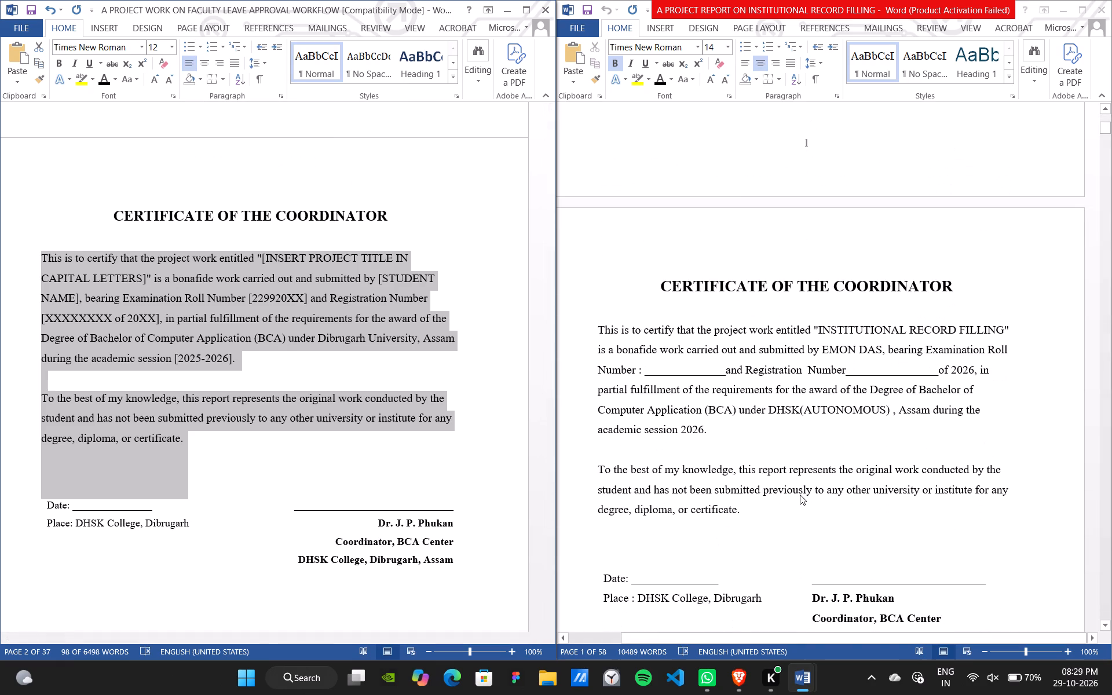
left_click(200, 380)
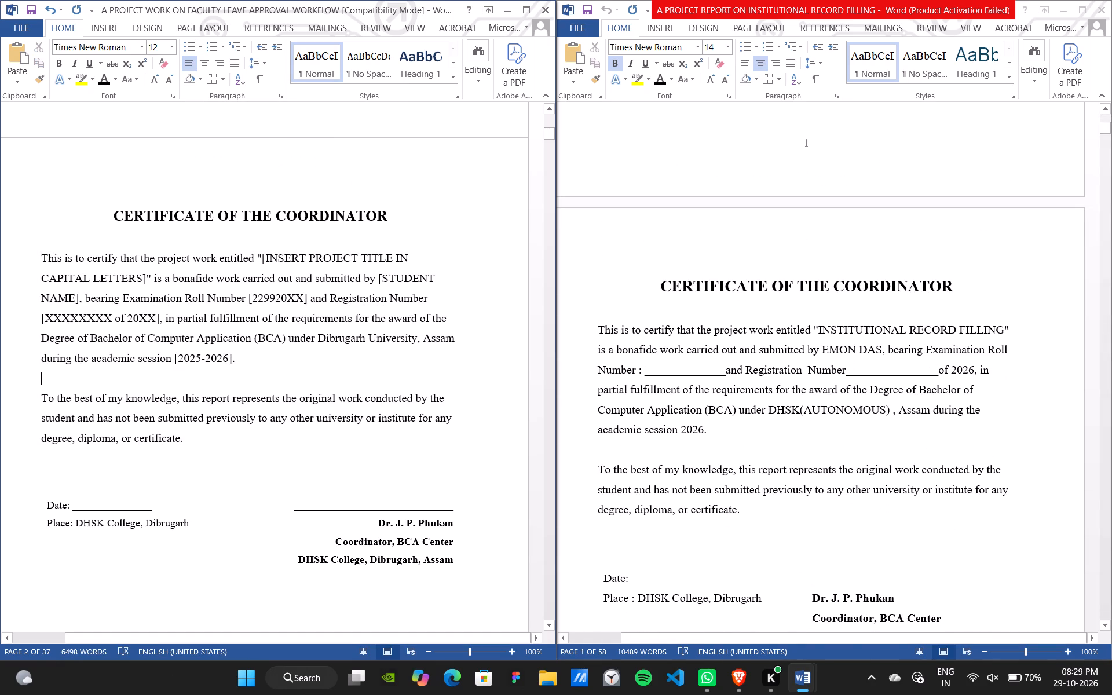
left_click(145, 280)
key("BackSpace")
key("BackSpace")
key("BackSpace")
key("BackSpace")
key("BackSpace")
key("BackSpace")
key("BackSpace")
key("BackSpace")
key("BackSpace")
key("BackSpace")
key("BackSpace")
key("BackSpace")
key("BackSpace")
key("BackSpace")
key("BackSpace")
key("BackSpace")
key("BackSpace")
key("BackSpace")
key("BackSpace")
key("BackSpace")
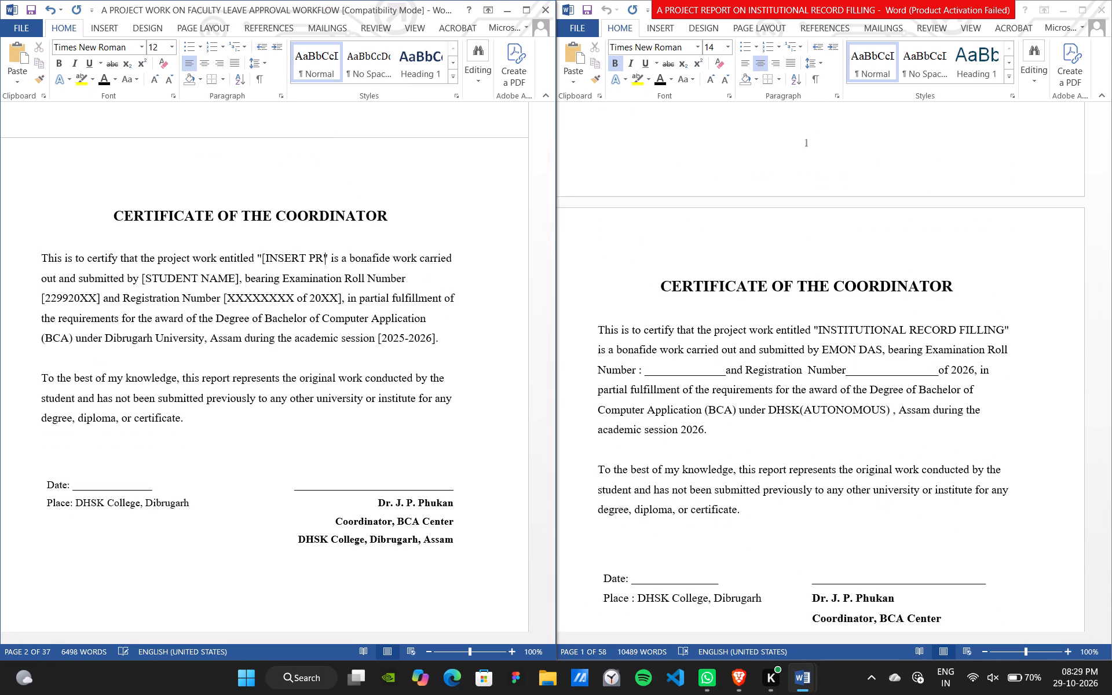
key("BackSpace")
key("BackSpace")
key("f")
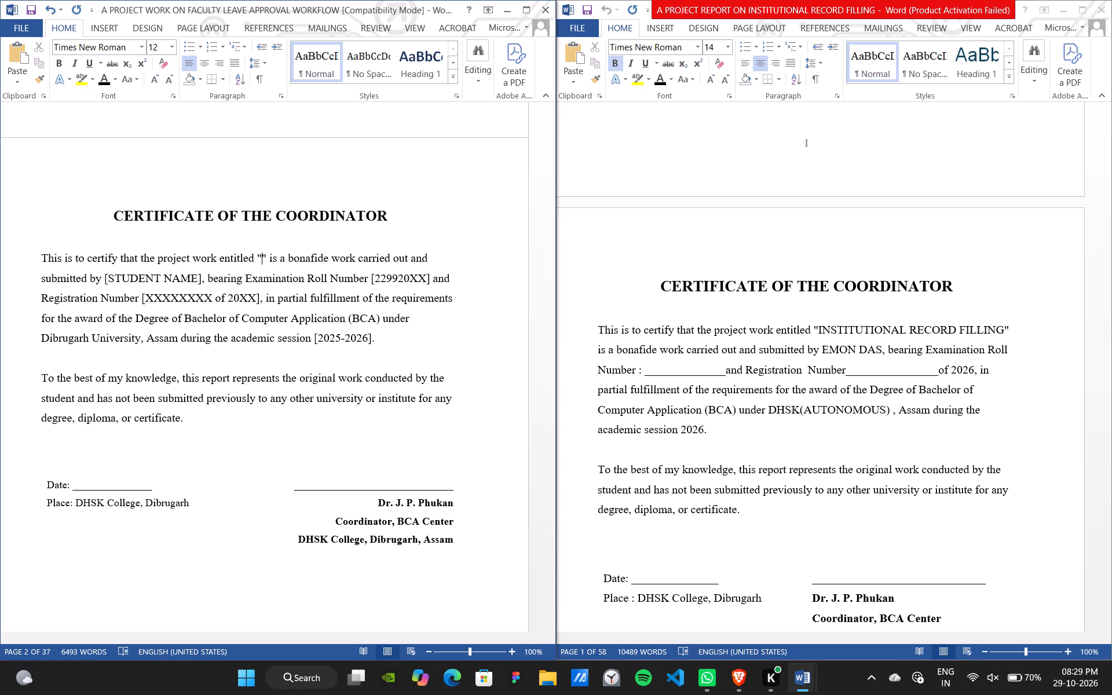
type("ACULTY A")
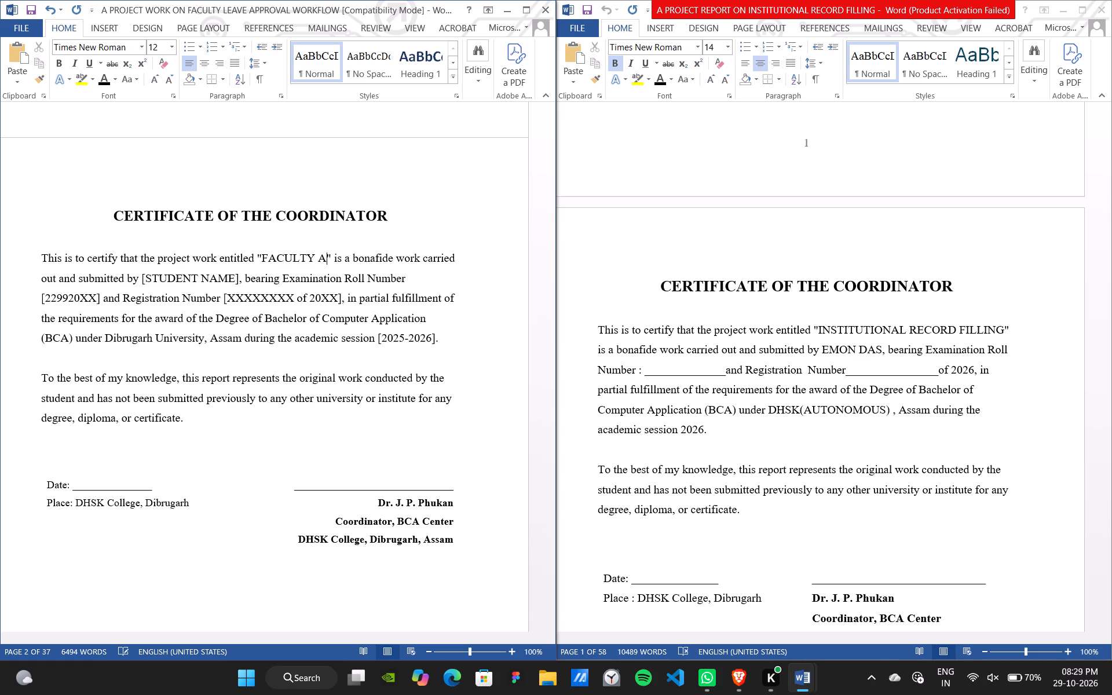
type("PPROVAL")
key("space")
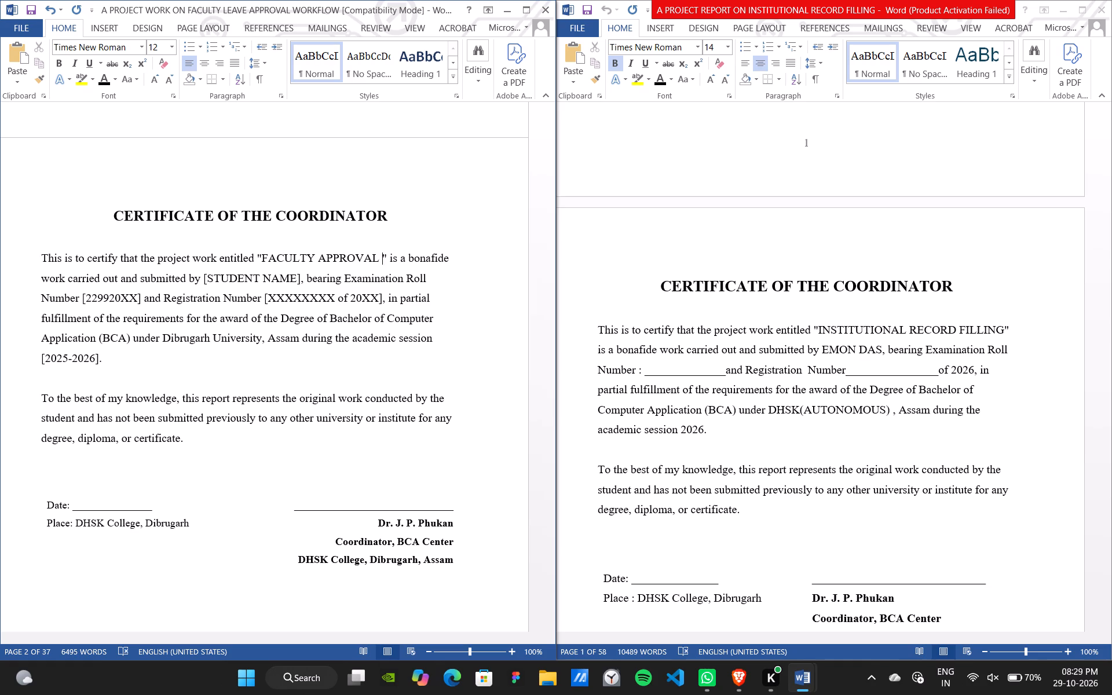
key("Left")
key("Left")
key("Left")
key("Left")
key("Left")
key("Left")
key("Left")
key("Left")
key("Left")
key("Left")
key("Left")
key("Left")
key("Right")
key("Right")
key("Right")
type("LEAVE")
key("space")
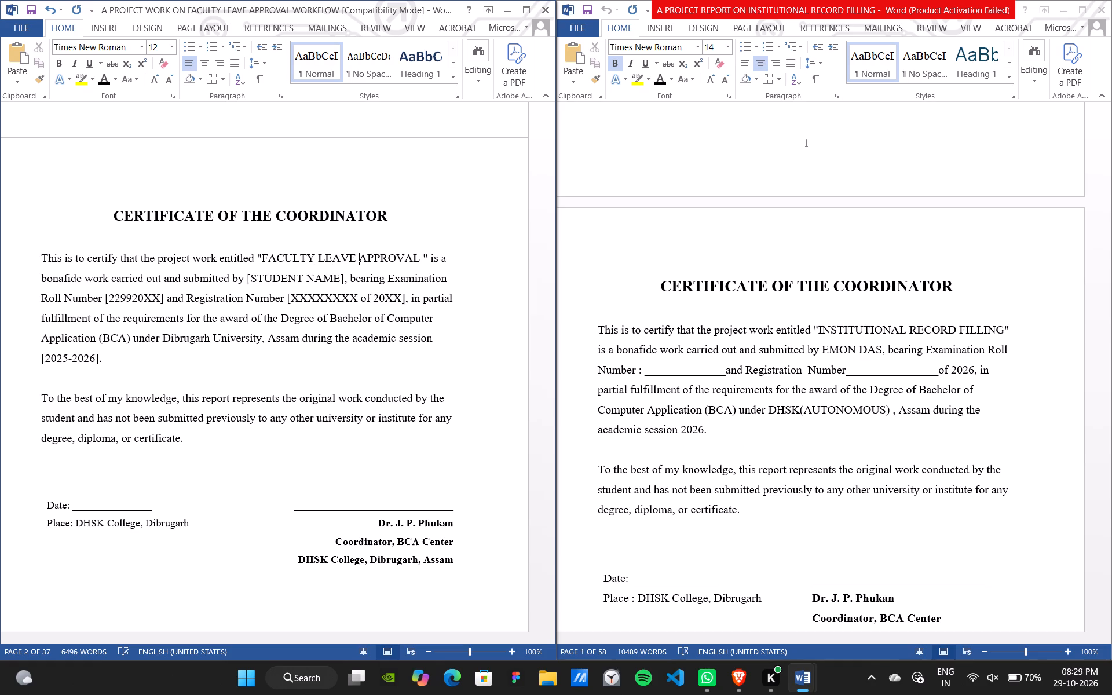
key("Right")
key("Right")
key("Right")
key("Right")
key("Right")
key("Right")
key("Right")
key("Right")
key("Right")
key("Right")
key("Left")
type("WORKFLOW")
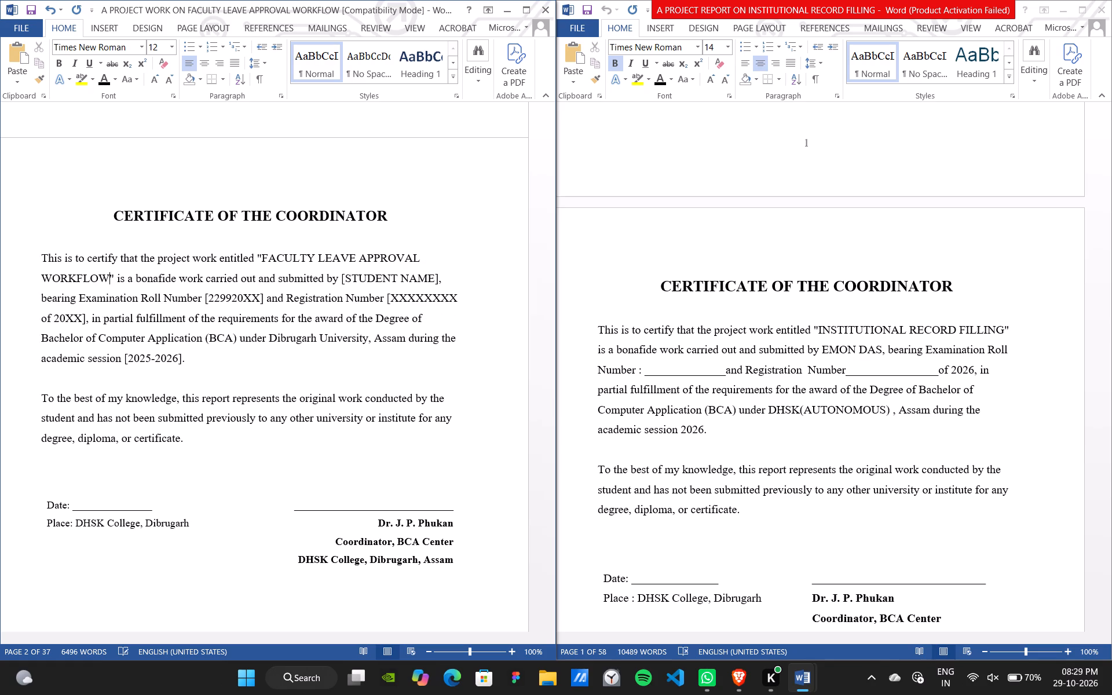
Replace the [STUDENT NAME] placeholder in the coordinator certificate with the student's full name in capitals.
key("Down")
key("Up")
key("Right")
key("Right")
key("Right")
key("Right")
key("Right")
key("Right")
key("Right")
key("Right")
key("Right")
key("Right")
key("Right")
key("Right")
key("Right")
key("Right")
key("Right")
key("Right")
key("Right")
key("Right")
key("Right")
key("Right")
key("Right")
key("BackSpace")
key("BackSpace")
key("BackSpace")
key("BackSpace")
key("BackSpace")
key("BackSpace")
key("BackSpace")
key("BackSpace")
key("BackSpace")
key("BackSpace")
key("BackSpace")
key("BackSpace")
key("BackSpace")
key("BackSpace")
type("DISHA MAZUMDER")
Replace the bracketed Examination Roll Number placeholder with a colon and an underscore blank line, matching the institutional record filling report.
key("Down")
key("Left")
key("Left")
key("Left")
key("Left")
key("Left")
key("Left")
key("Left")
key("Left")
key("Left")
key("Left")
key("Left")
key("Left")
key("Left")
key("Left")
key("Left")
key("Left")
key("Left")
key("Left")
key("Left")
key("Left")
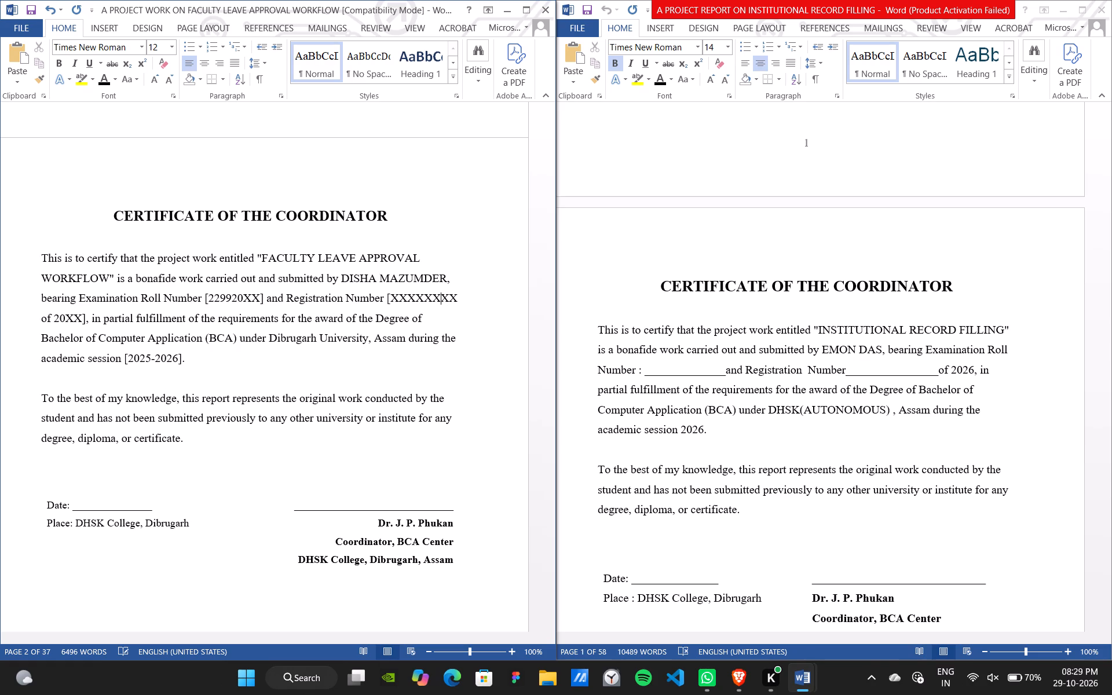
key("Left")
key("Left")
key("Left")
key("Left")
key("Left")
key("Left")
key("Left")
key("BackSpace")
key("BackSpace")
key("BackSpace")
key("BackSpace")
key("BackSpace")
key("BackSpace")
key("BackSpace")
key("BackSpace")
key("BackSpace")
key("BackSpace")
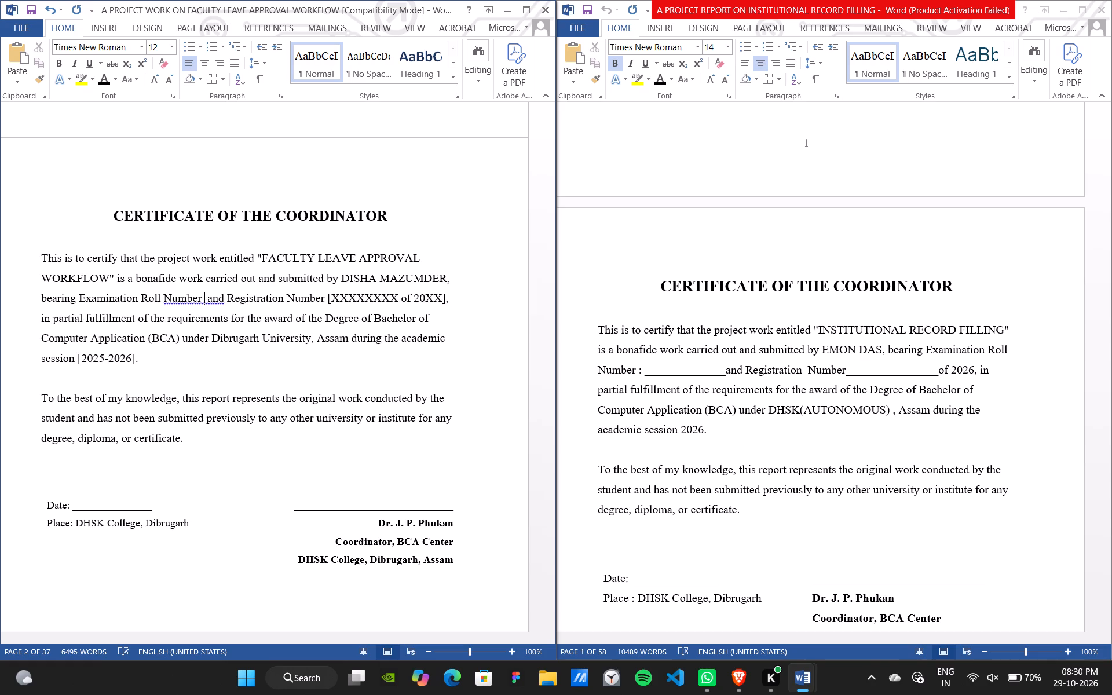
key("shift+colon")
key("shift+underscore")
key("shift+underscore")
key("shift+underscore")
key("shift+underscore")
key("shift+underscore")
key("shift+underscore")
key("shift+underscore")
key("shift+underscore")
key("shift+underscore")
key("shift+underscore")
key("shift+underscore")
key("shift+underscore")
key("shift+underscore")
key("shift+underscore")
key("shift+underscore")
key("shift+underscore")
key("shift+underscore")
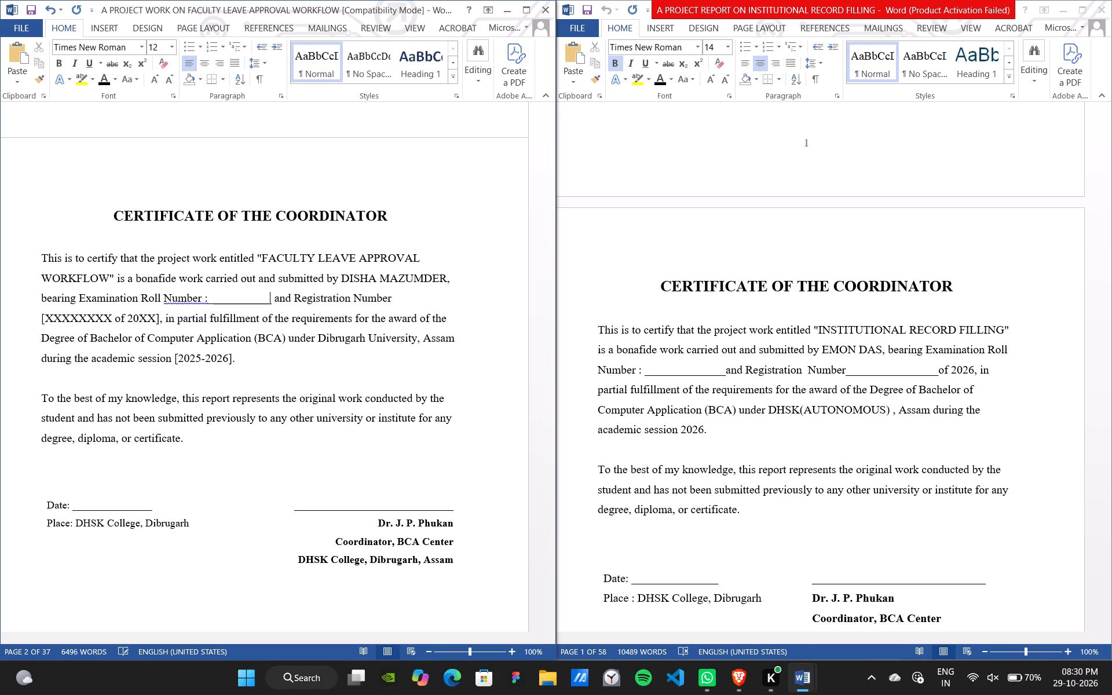
Fix the Examination Roll Number spacing in the coordinator certificate so the colon directly follows Number, with one space before the blank line.
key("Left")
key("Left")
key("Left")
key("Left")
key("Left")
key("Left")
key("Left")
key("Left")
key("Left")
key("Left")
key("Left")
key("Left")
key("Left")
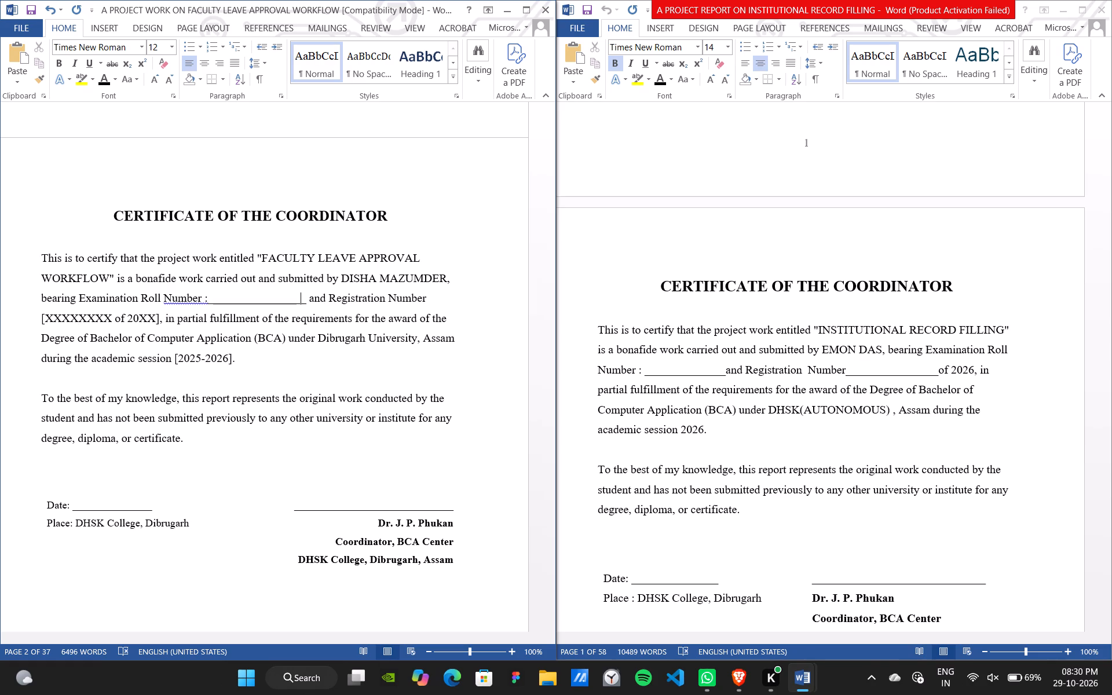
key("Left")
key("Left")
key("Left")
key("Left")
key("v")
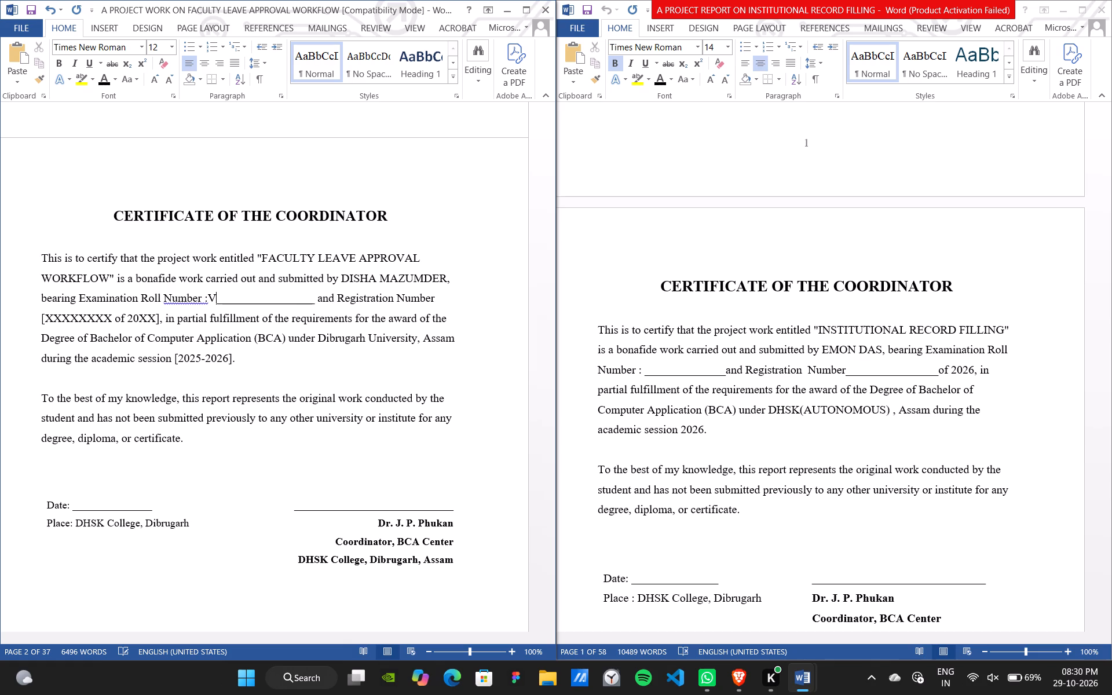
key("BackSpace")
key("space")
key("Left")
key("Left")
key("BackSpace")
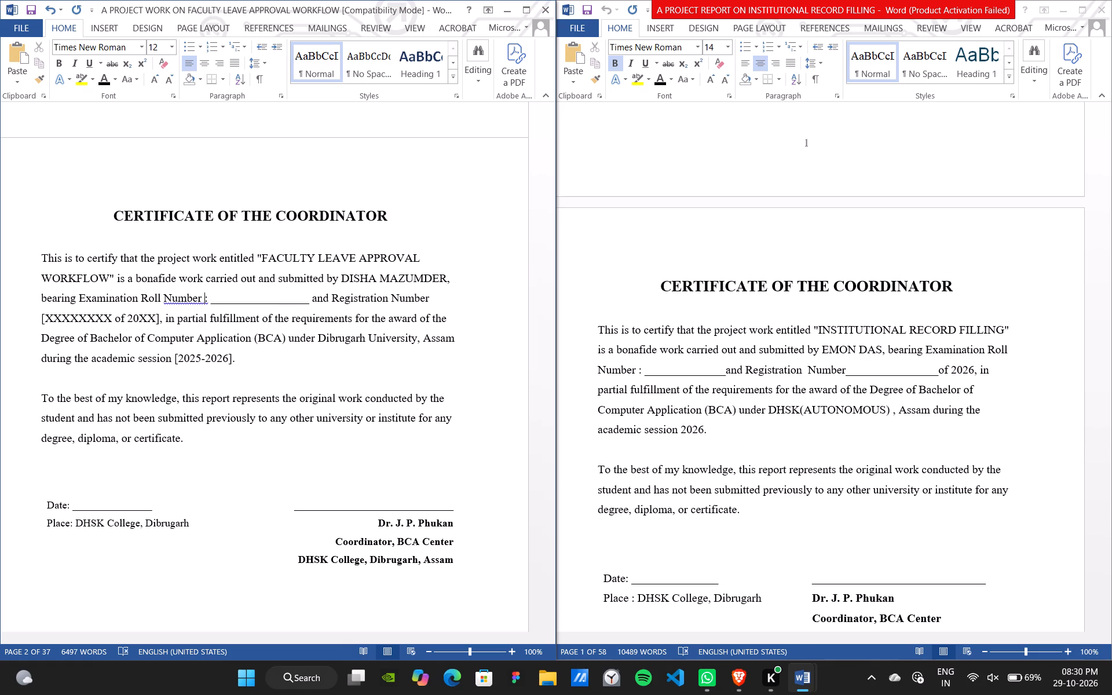
Replace the [XXXXXXXX portion of the coordinator certificate's Registration Number placeholder with a colon directly after Number.
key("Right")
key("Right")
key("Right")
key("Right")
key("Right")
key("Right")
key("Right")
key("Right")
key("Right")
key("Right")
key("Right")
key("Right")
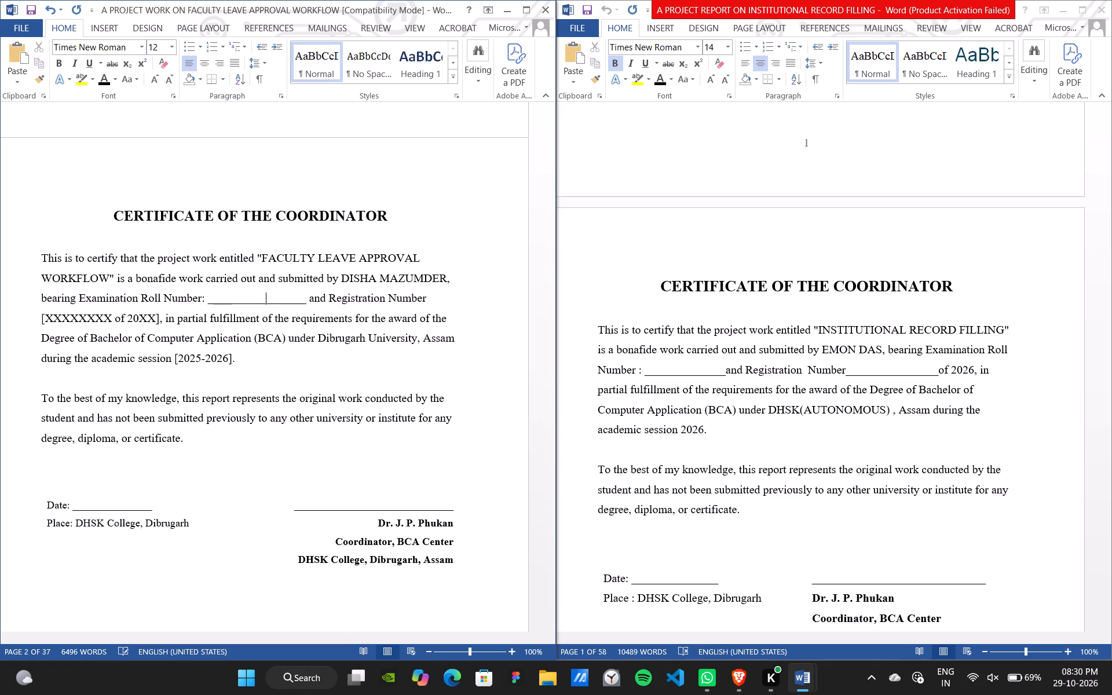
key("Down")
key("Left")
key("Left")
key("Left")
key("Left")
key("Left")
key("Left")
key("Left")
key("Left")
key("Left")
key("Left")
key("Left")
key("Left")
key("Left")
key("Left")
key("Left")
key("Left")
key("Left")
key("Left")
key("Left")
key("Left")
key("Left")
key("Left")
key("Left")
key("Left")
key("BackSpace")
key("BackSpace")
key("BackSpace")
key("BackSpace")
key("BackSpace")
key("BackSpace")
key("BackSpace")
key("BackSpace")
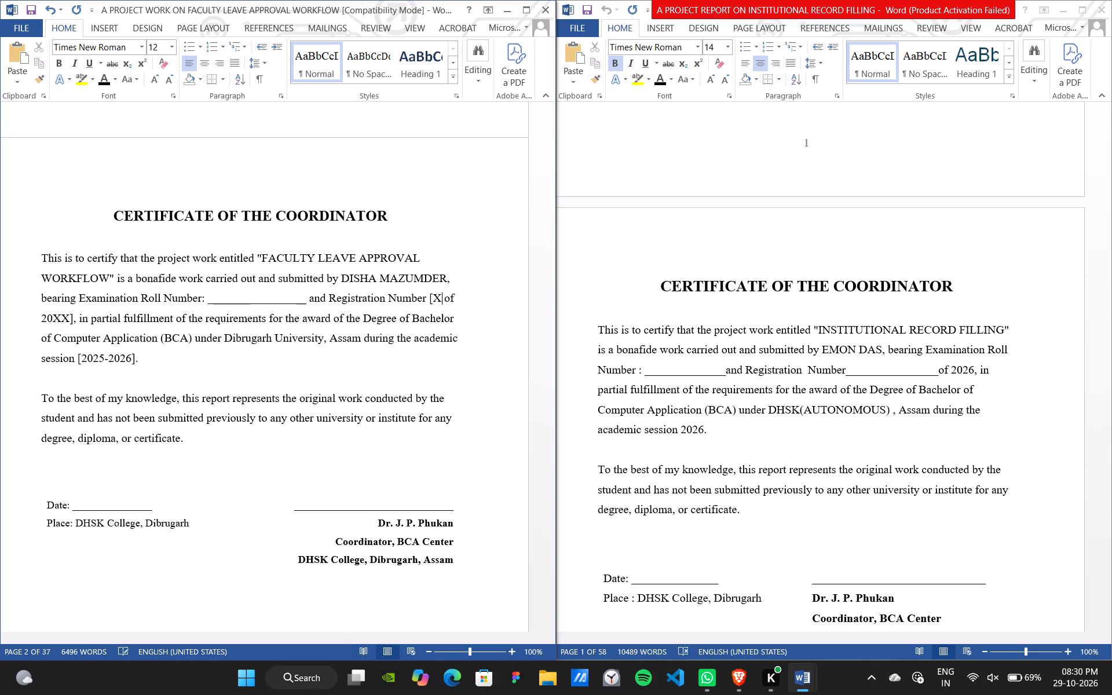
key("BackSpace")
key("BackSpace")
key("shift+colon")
Add an underscore blank line after the Registration Number colon in the coordinator certificate.
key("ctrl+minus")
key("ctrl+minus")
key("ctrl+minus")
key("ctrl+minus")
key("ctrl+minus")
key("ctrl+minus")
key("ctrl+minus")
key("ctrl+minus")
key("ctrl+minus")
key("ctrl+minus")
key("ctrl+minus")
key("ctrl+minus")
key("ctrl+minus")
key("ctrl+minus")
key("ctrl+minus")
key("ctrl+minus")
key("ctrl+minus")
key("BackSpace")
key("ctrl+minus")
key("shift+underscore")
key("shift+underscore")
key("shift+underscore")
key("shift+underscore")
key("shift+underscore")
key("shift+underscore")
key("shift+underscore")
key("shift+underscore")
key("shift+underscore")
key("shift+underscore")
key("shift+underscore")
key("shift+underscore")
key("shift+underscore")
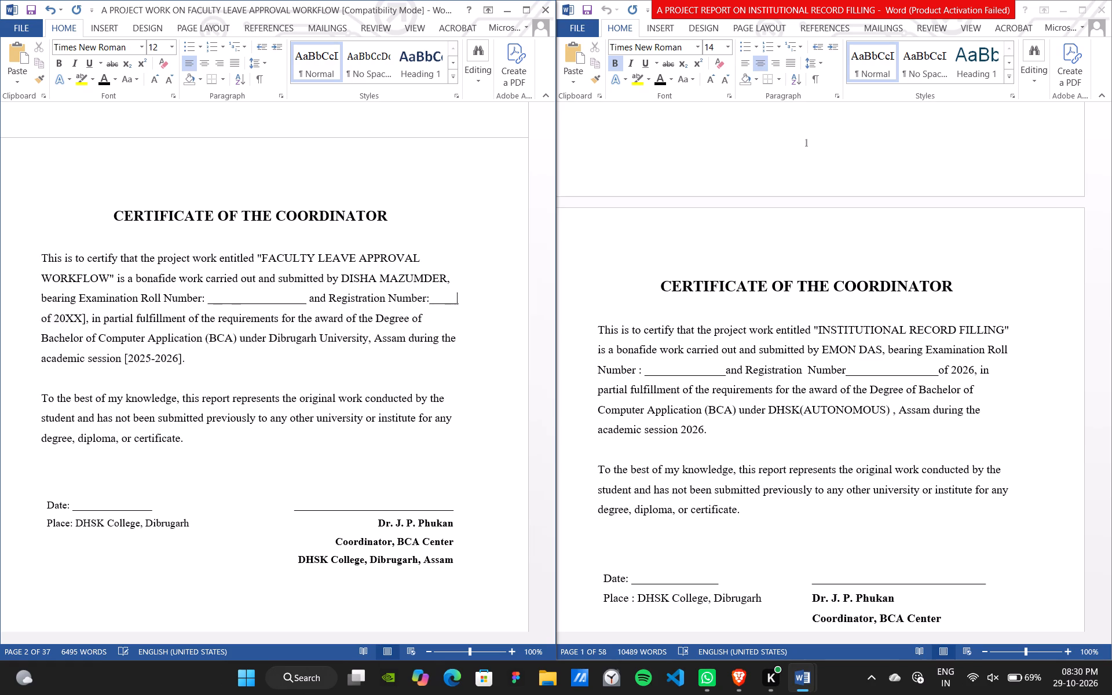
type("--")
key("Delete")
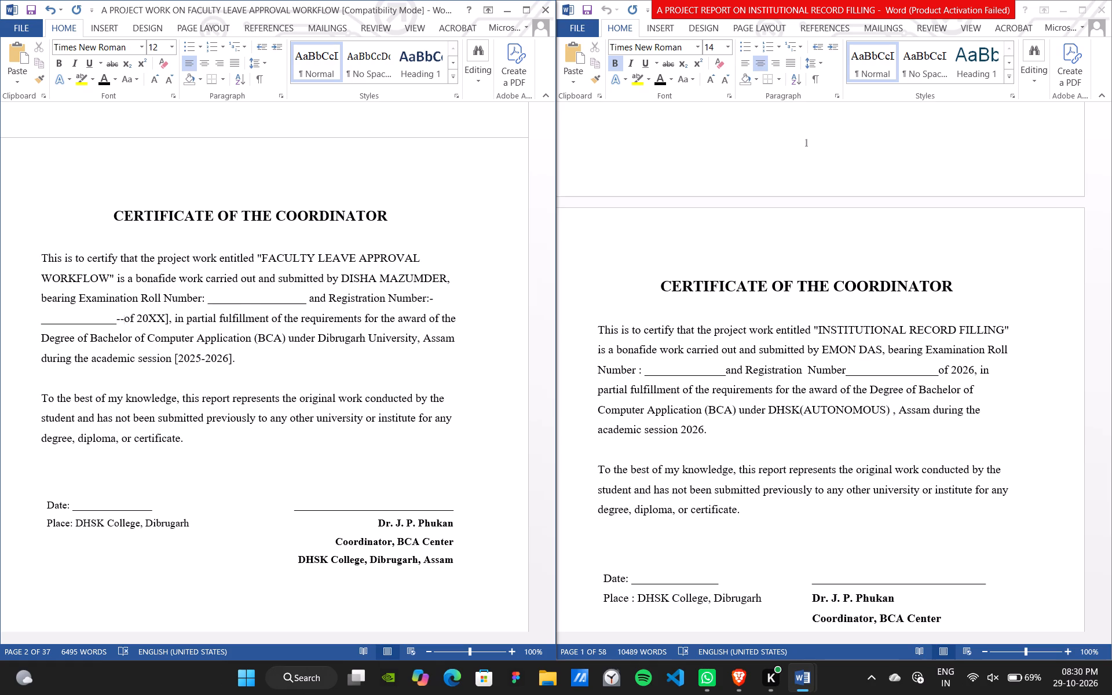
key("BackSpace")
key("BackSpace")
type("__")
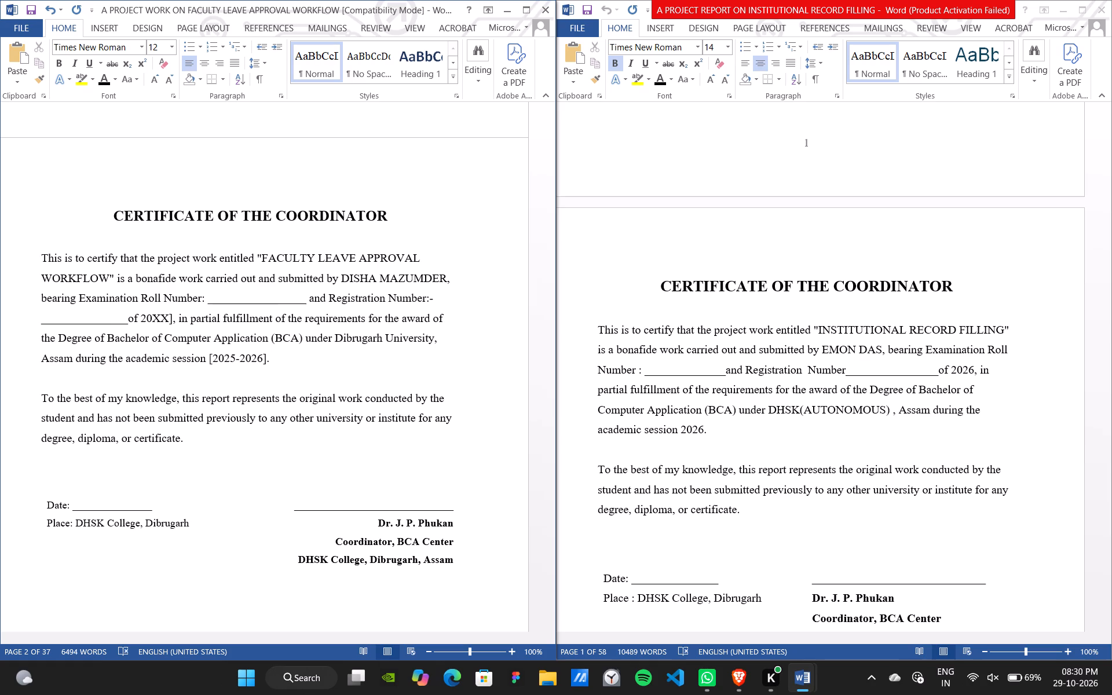
Insert a space on each side of the word "of" following the Registration Number blank line.
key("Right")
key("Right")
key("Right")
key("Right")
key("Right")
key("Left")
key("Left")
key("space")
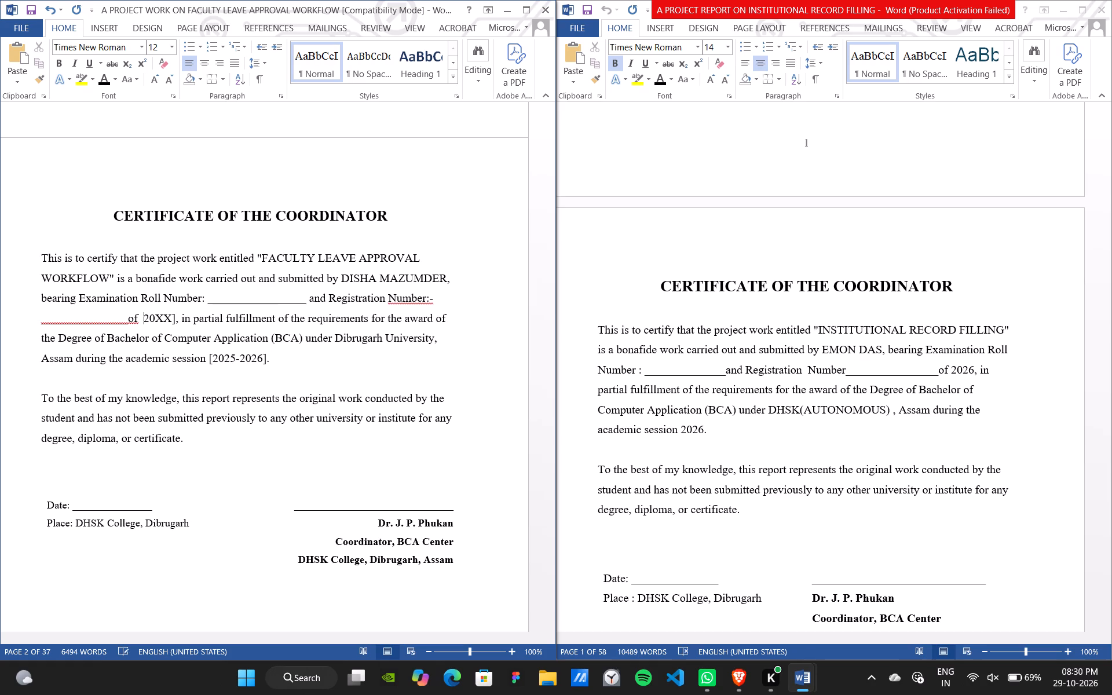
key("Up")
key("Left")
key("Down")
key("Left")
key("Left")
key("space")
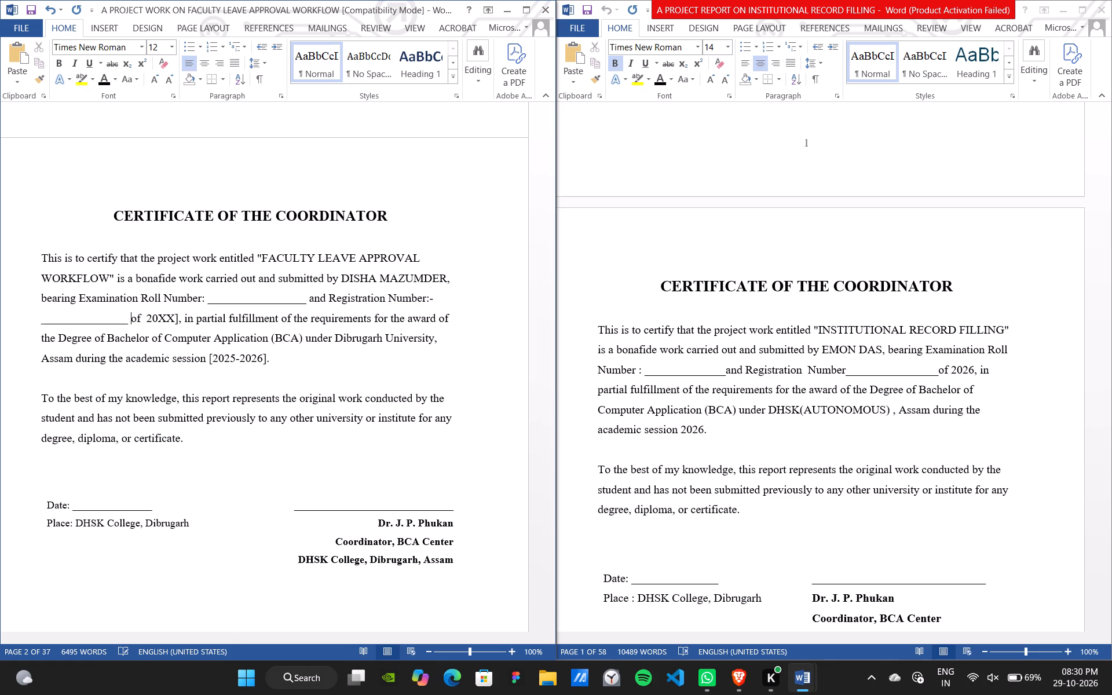
Change the registration year placeholder in the coordinator certificate to 2026, removing its closing bracket.
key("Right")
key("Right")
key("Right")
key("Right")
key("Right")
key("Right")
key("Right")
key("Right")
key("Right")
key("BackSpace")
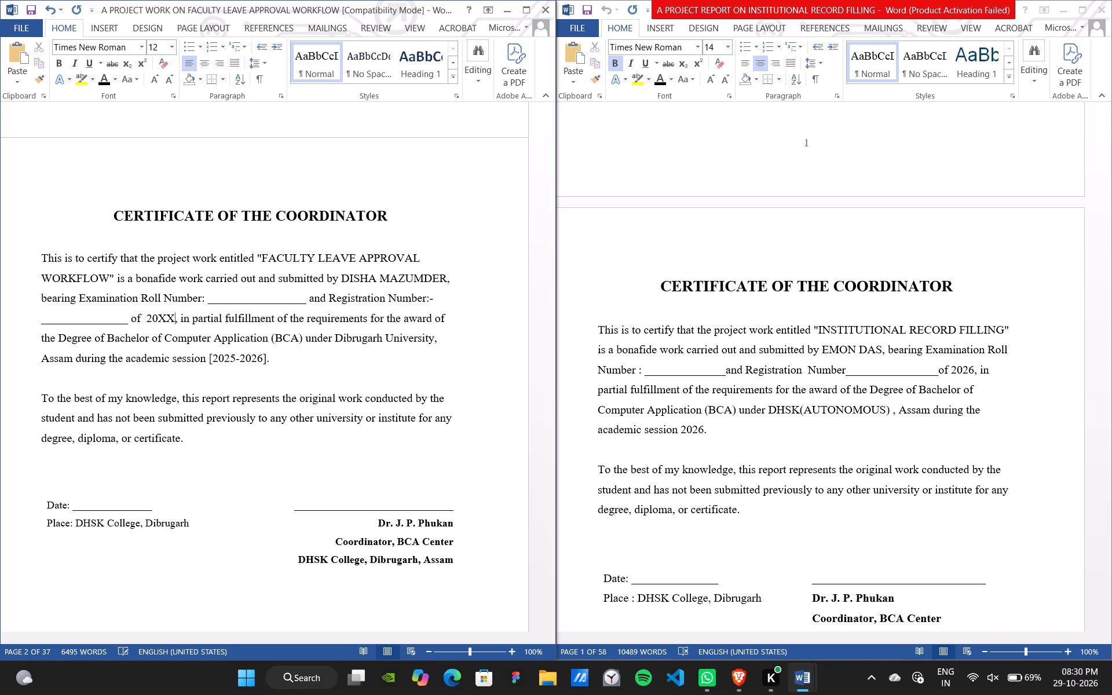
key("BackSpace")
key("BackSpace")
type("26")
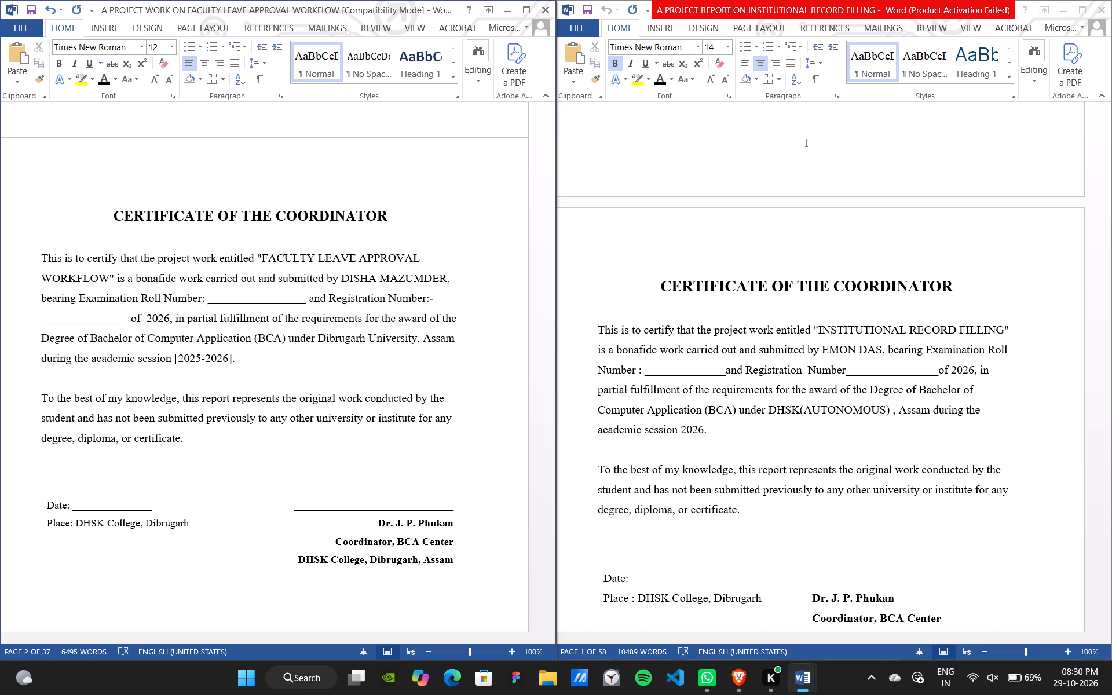
Remove the square brackets around the academic session 2025-2026 in the coordinator certificate.
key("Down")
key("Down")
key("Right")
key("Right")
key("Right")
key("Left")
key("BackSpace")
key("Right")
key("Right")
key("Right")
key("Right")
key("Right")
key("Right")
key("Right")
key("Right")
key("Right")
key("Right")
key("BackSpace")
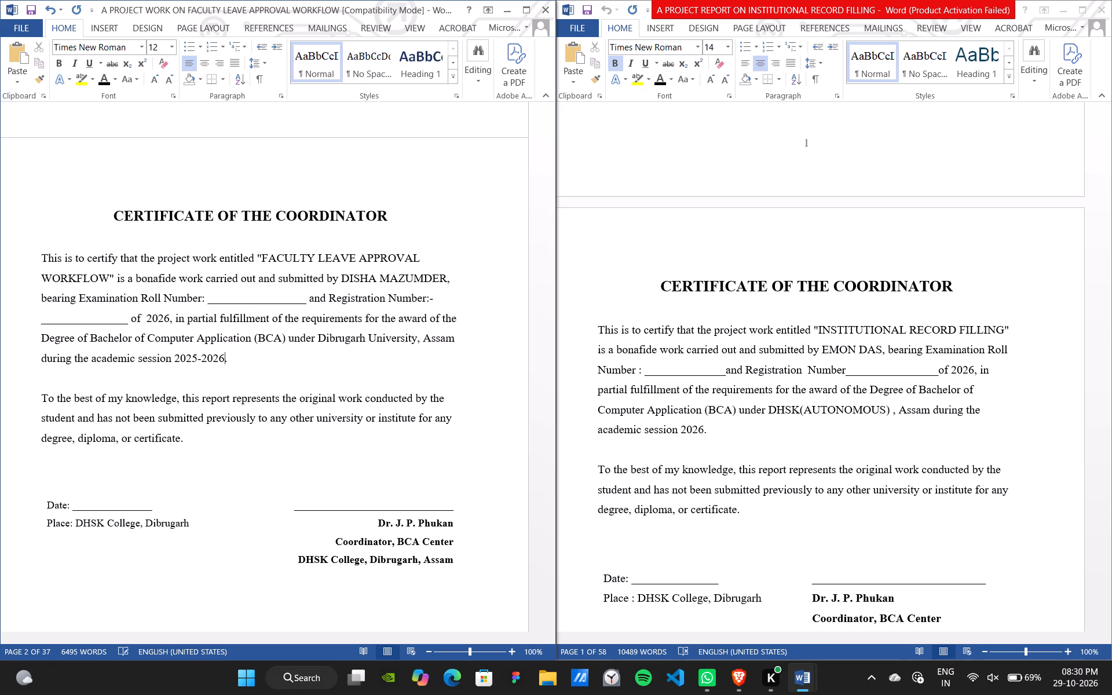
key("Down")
Change the font colour of the "CERTIFICATE OF THE SUPERVISOR" heading from dark blue to black.
scroll(749, 539, "down", 5)
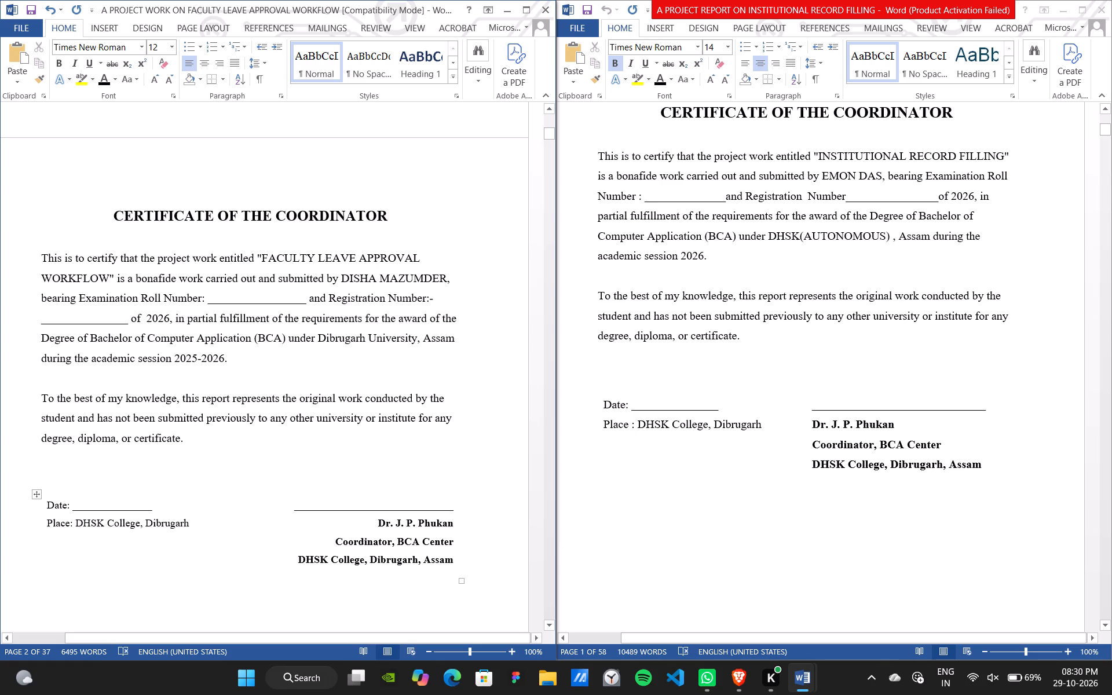
scroll(429, 496, "down", 6)
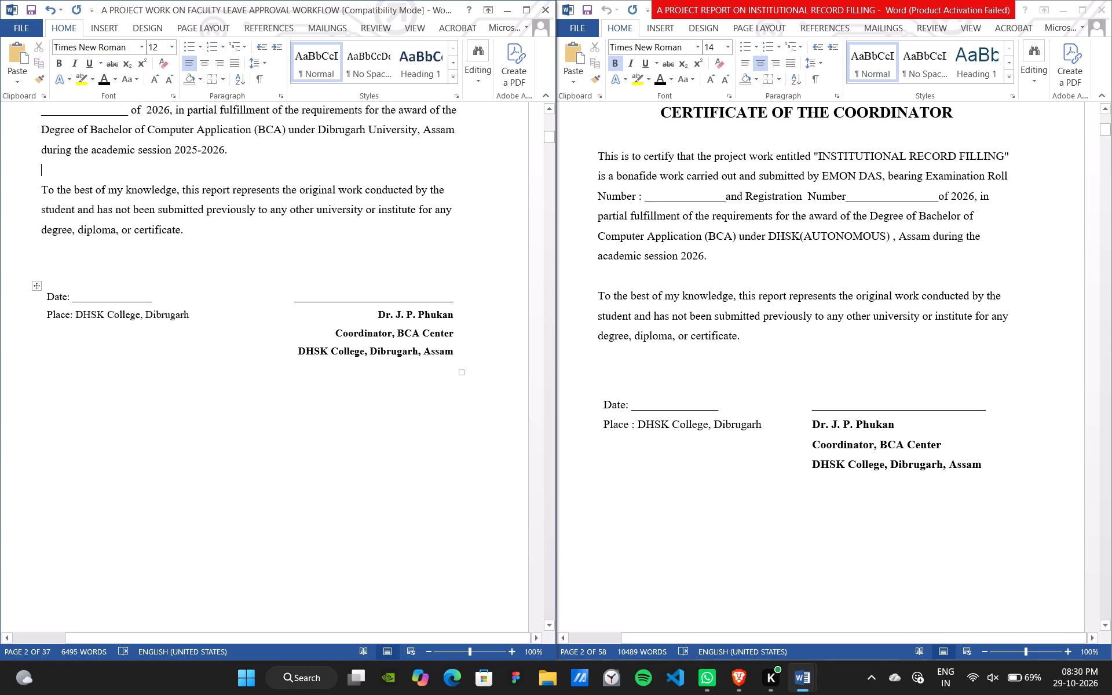
scroll(429, 496, "down", 17)
scroll(429, 496, "up", 7)
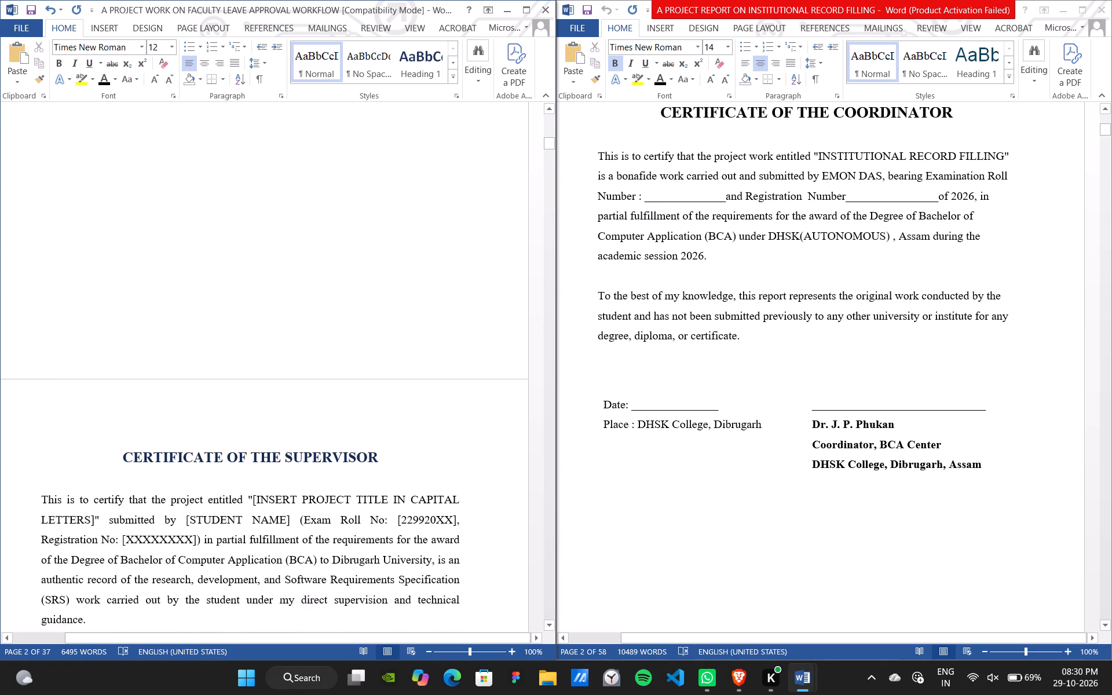
scroll(418, 496, "up", 6)
scroll(415, 474, "down", 12)
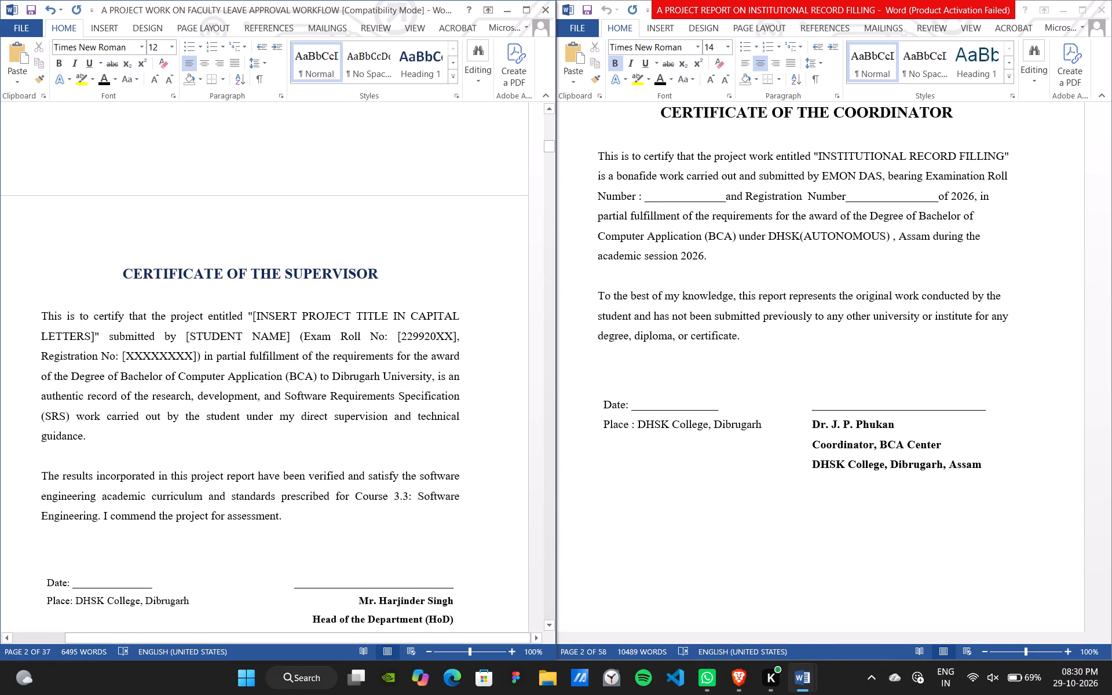
right_click(166, 272)
left_click(126, 266)
left_click_drag(125, 272, 375, 275)
left_click(450, 254)
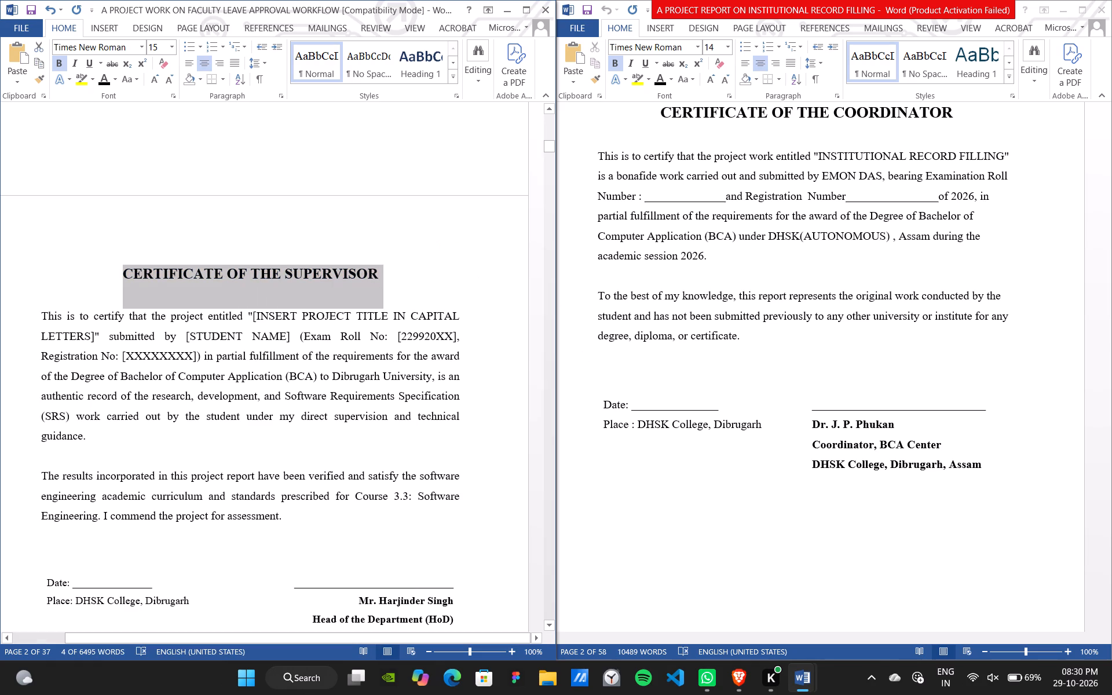
Replace the bracketed project title placeholder in the supervisor certificate with FACULTY LEAVE APPROVAL WORKFLOW, keeping the quotation marks.
left_click_drag(255, 316, 186, 331)
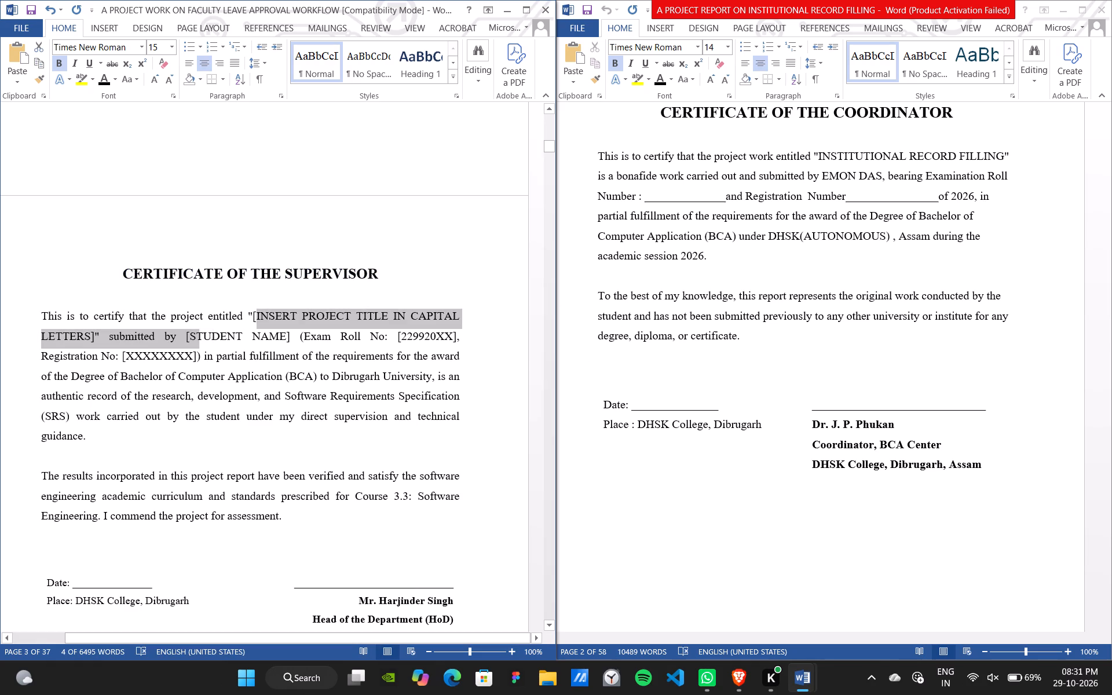
left_click_drag(186, 331, 93, 332)
key("BackSpace")
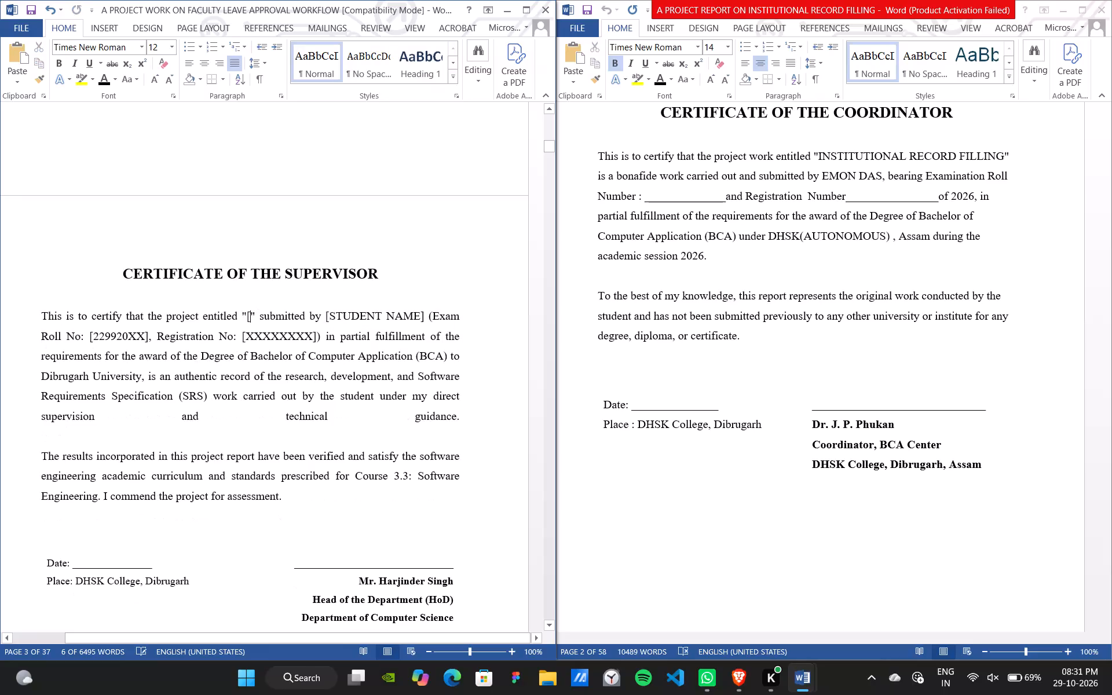
key("BackSpace")
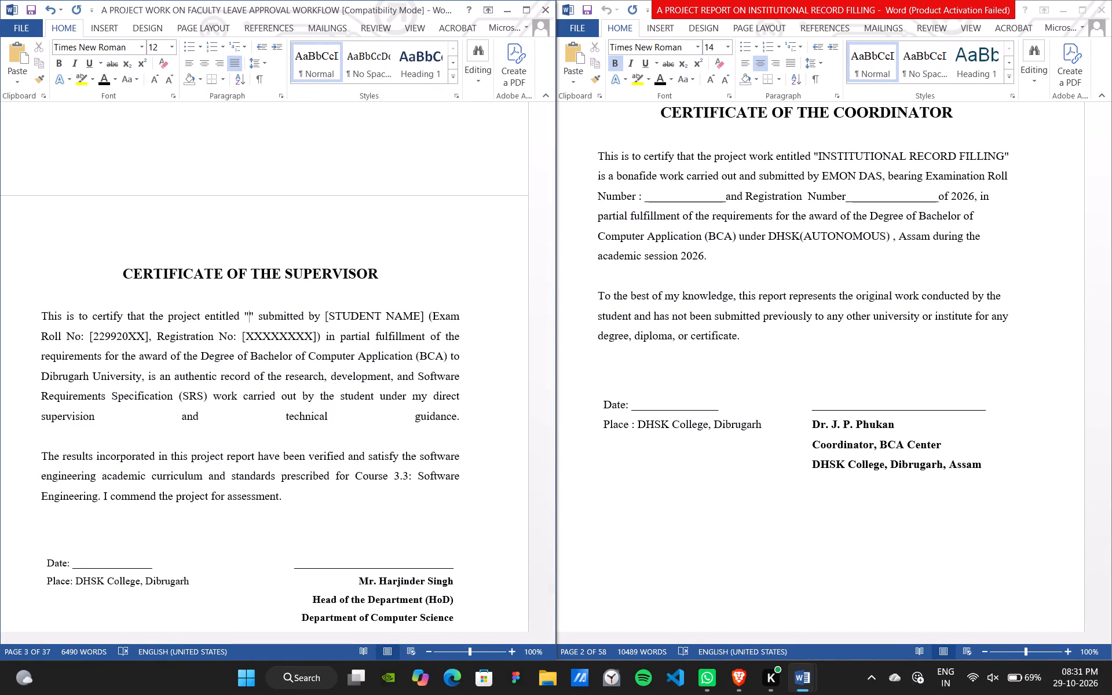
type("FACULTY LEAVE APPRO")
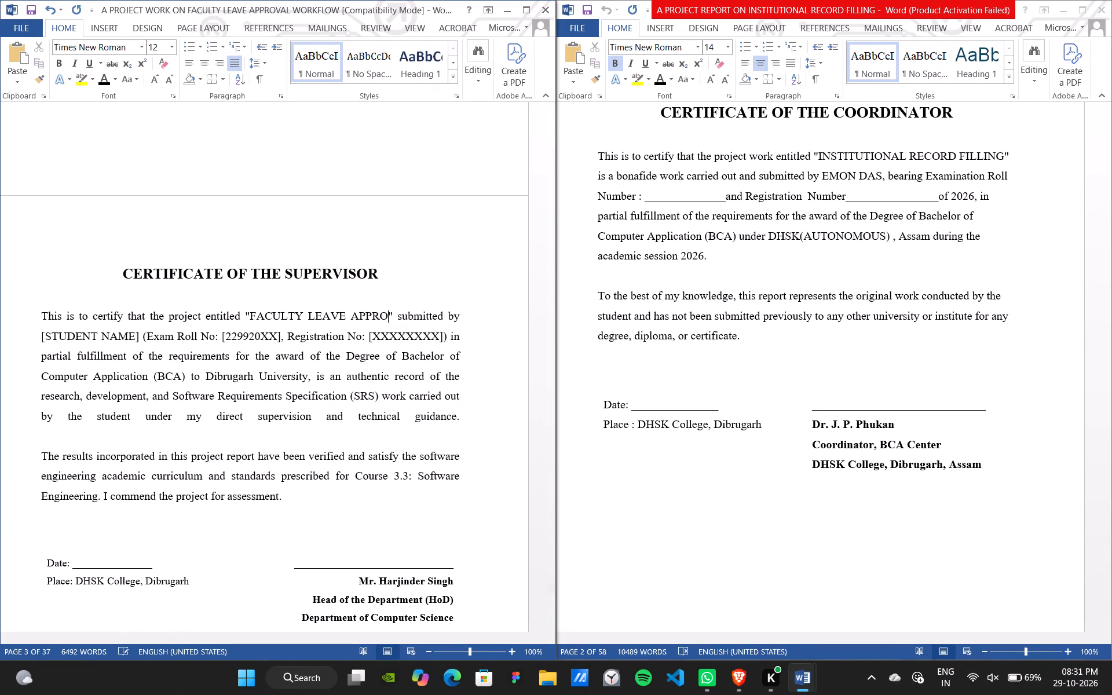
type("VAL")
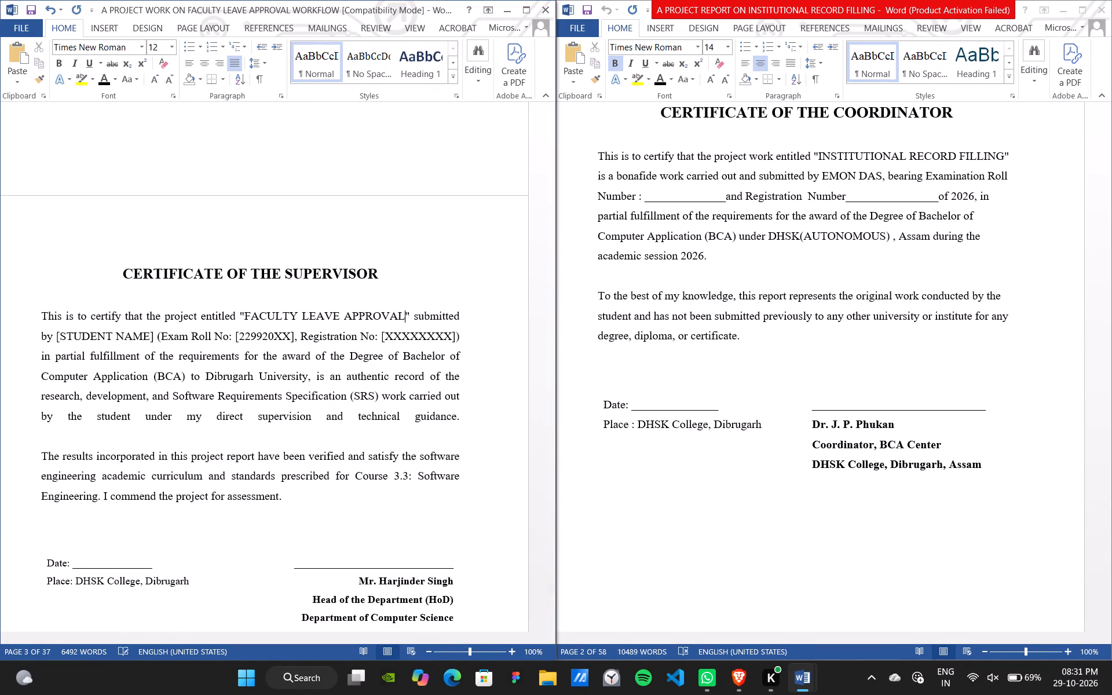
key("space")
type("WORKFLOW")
Replace the bracketed student name placeholder in the supervisor certificate with the student's name in capitals, consulting the reference report's supervisor certificate.
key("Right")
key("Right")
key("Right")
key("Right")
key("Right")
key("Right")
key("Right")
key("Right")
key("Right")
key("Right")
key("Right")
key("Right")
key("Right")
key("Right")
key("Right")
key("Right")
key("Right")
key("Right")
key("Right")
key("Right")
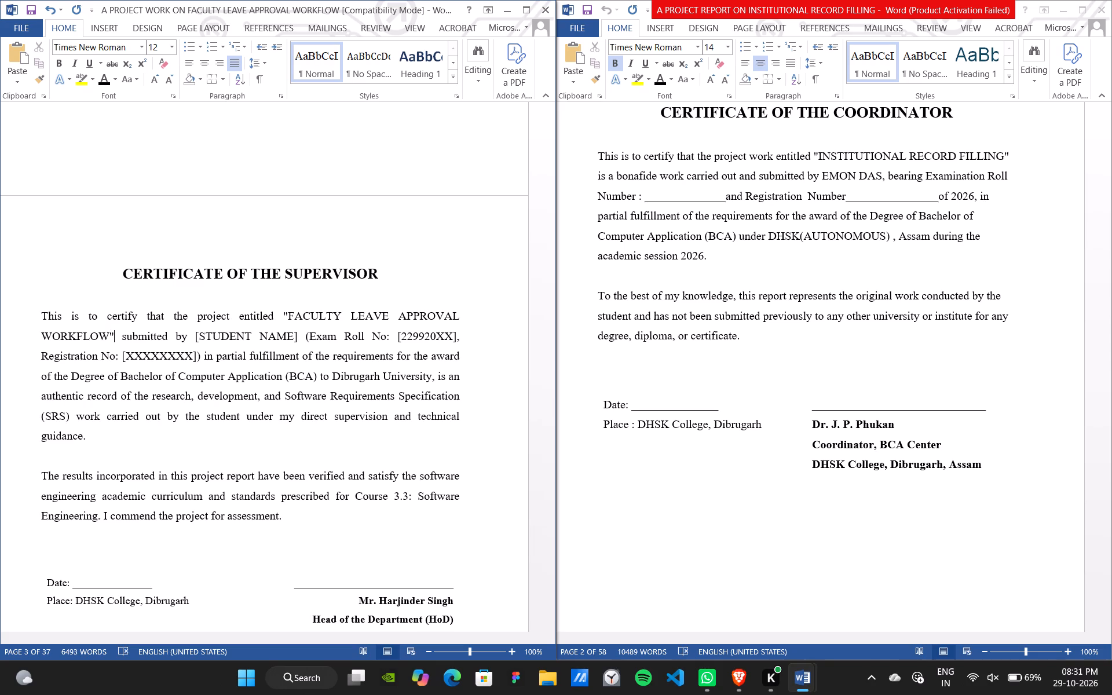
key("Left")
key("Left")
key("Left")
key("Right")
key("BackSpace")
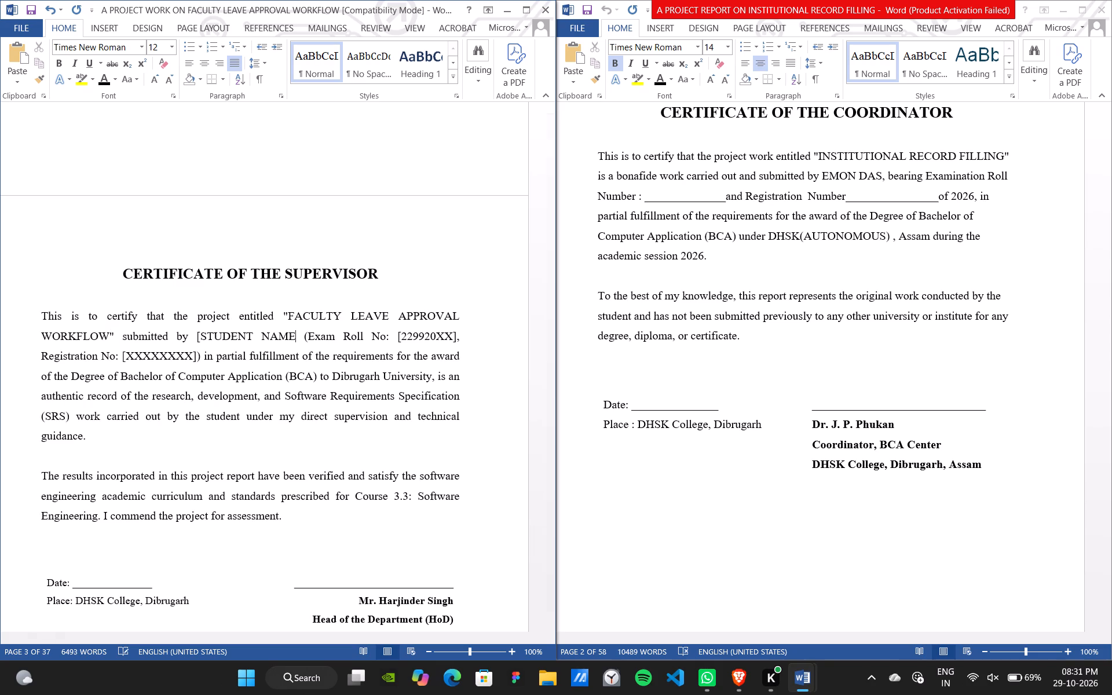
scroll(742, 334, "down", 16)
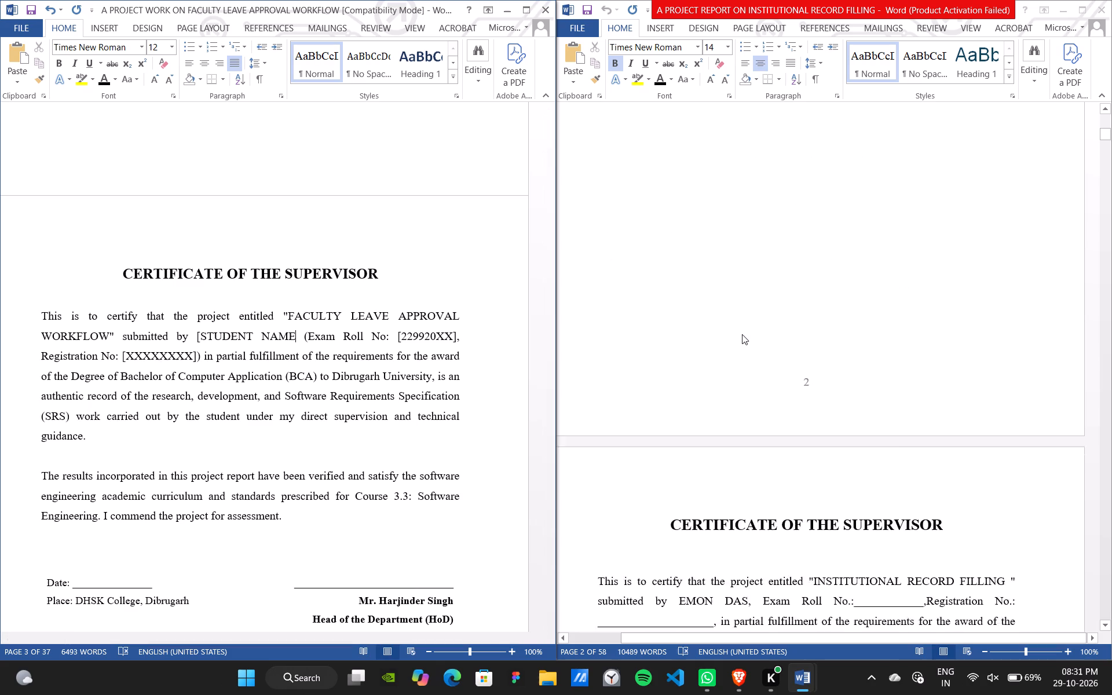
scroll(742, 334, "down", 7)
scroll(742, 334, "up", 2)
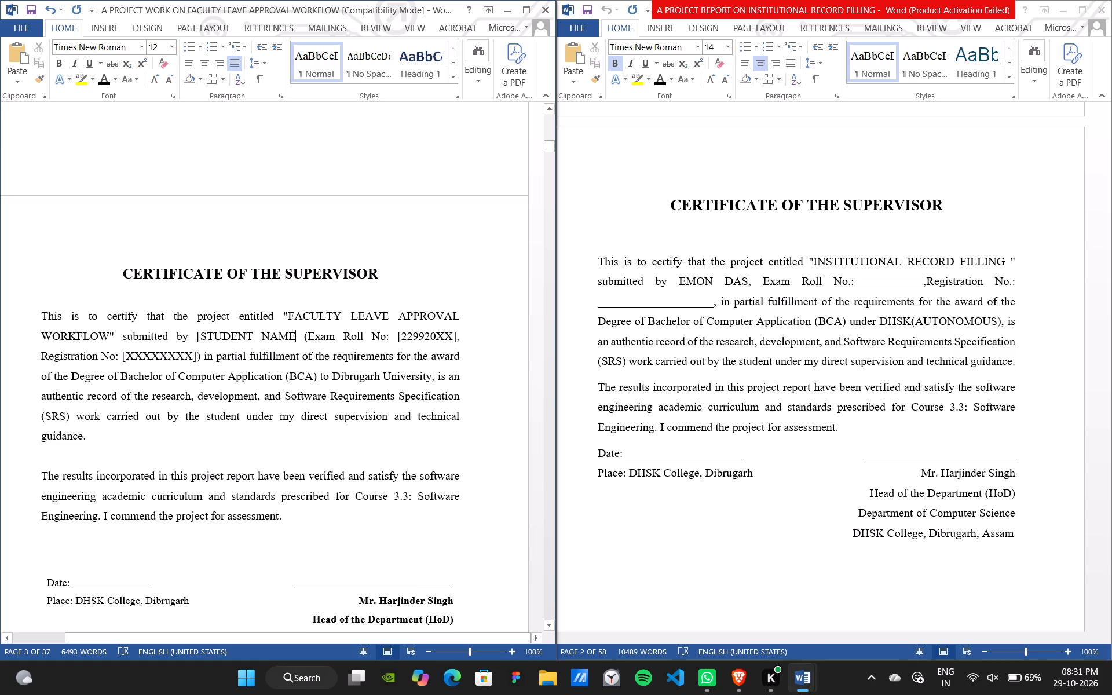
key("BackSpace")
key("BackSpace")
key("BackSpace")
key("BackSpace")
key("BackSpace")
key("BackSpace")
key("BackSpace")
key("BackSpace")
key("BackSpace")
key("BackSpace")
key("BackSpace")
key("BackSpace")
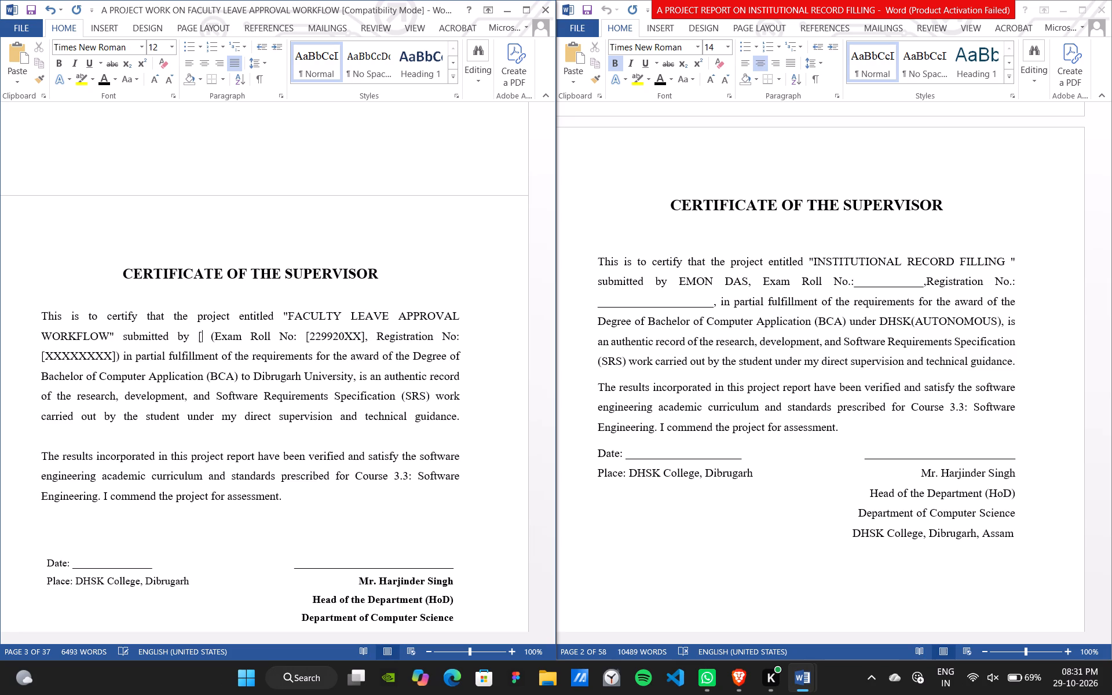
key("BackSpace")
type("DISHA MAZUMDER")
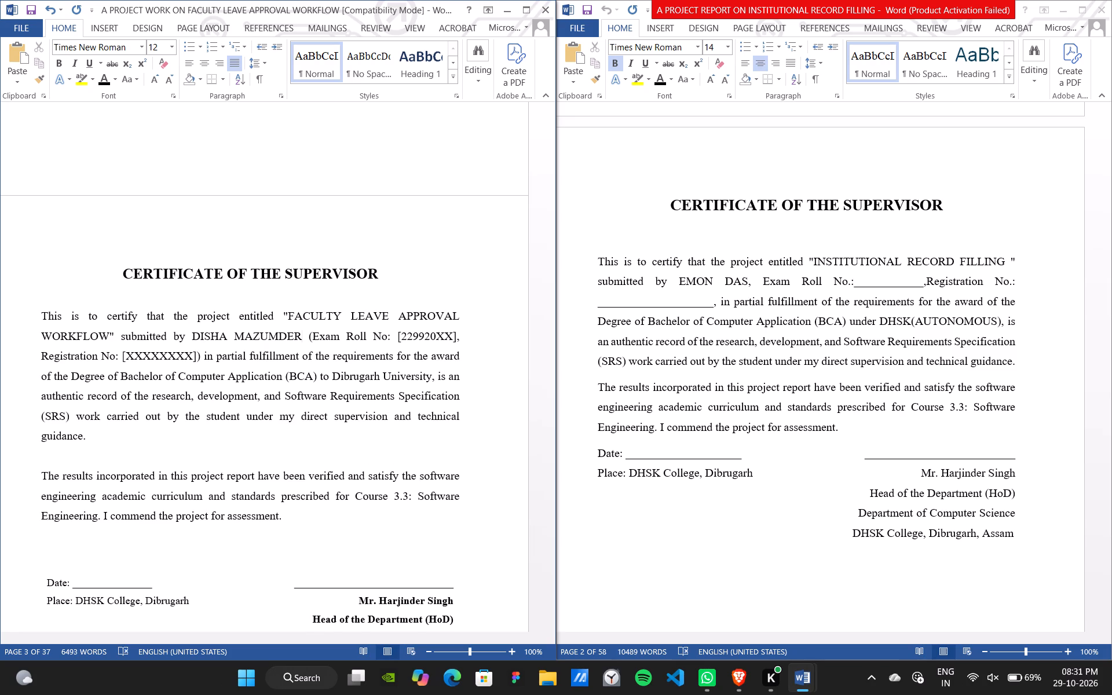
Remove the opening parenthesis before "Exam Roll No" in the supervisor certificate, keeping one space after the student's name.
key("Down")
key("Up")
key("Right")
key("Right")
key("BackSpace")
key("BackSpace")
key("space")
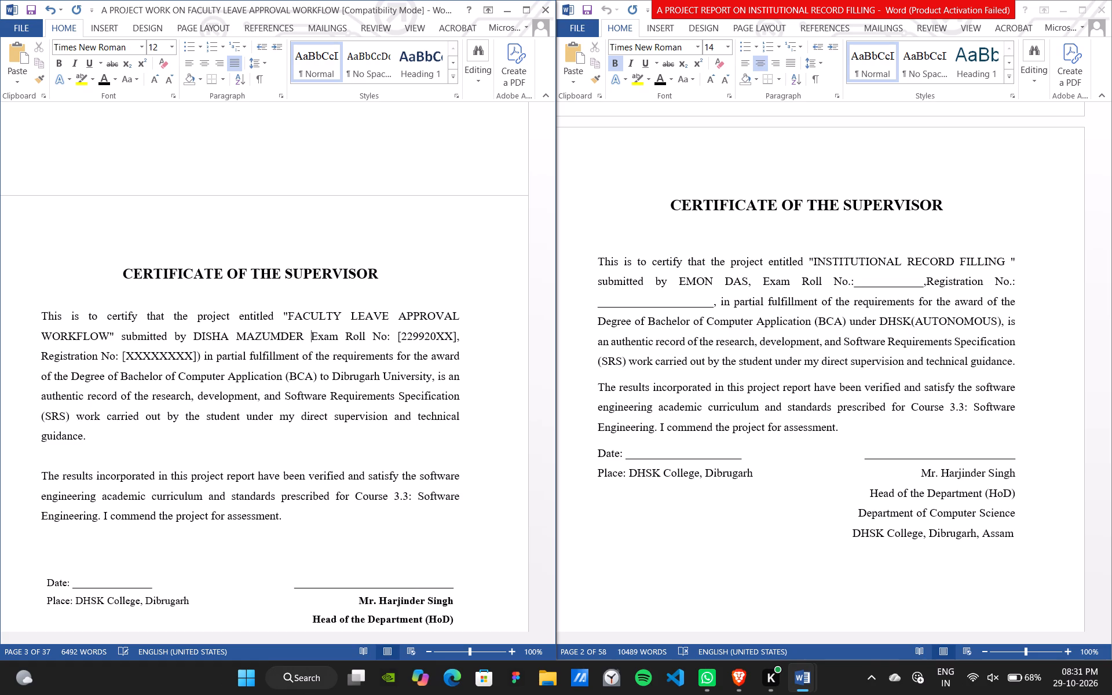
Replace the bracketed Exam Roll No placeholder in the supervisor certificate with an underscore blank line before the comma.
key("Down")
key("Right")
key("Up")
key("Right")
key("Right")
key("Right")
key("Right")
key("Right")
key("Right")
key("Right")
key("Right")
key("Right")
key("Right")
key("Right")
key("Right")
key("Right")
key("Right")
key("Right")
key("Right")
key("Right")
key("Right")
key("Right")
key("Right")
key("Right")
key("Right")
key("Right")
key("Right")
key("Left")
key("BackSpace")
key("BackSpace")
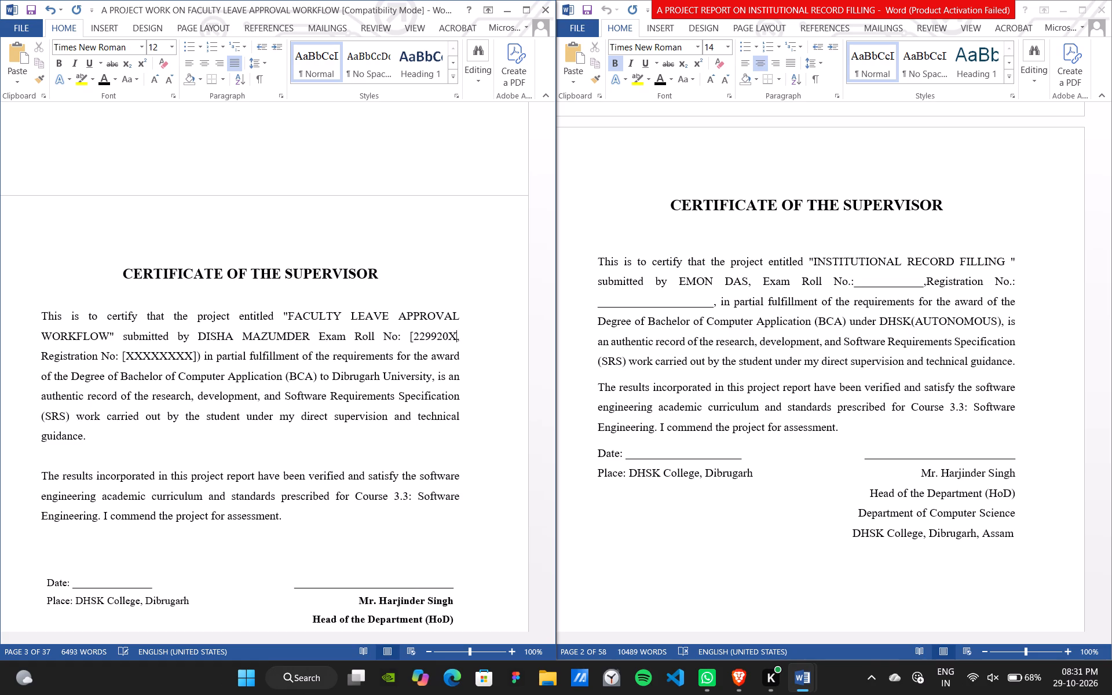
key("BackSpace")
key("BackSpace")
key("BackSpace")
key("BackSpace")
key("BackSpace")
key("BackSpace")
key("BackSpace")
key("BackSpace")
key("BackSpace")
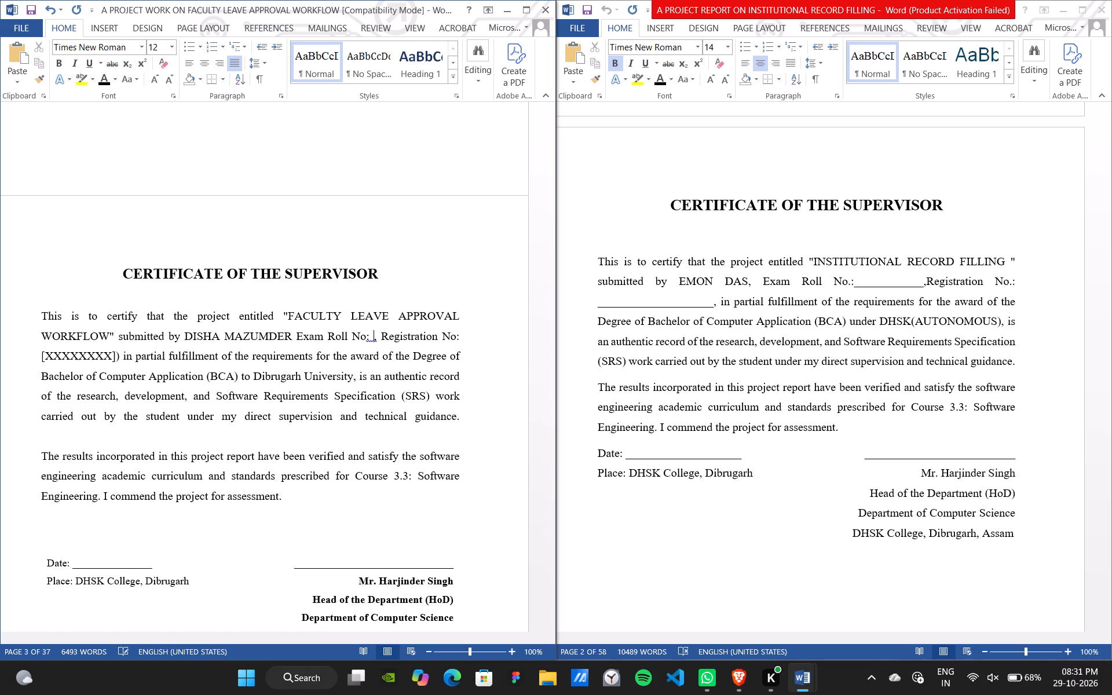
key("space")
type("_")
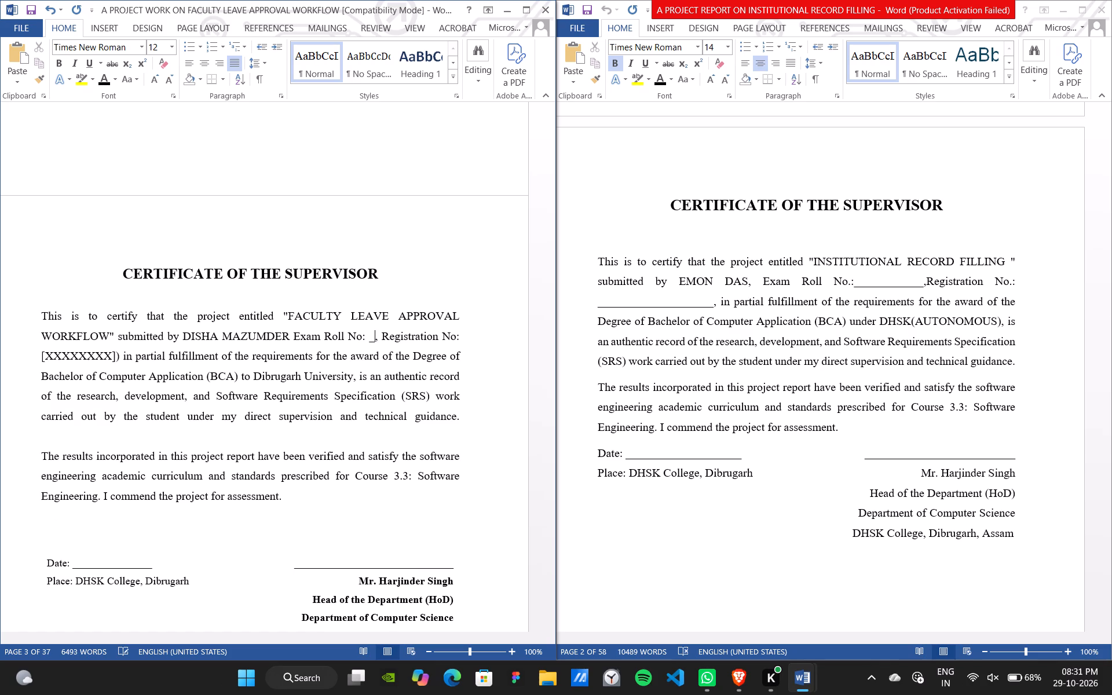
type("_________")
Replace the bracketed Registration No placeholder and its closing parenthesis in the supervisor certificate with an underscore blank line.
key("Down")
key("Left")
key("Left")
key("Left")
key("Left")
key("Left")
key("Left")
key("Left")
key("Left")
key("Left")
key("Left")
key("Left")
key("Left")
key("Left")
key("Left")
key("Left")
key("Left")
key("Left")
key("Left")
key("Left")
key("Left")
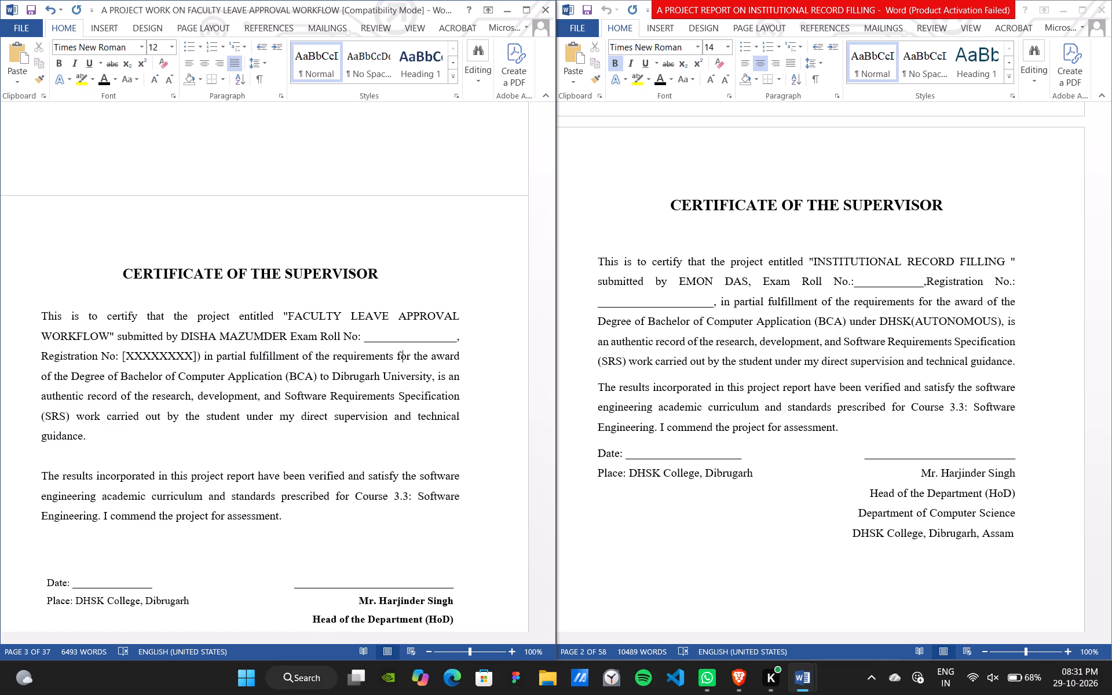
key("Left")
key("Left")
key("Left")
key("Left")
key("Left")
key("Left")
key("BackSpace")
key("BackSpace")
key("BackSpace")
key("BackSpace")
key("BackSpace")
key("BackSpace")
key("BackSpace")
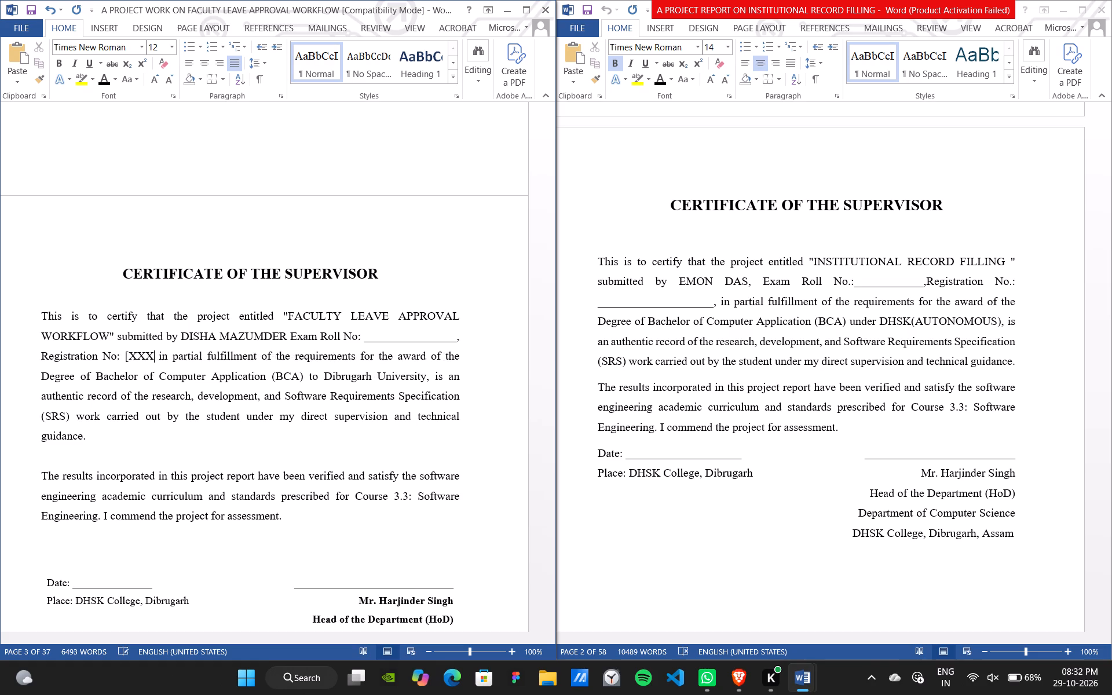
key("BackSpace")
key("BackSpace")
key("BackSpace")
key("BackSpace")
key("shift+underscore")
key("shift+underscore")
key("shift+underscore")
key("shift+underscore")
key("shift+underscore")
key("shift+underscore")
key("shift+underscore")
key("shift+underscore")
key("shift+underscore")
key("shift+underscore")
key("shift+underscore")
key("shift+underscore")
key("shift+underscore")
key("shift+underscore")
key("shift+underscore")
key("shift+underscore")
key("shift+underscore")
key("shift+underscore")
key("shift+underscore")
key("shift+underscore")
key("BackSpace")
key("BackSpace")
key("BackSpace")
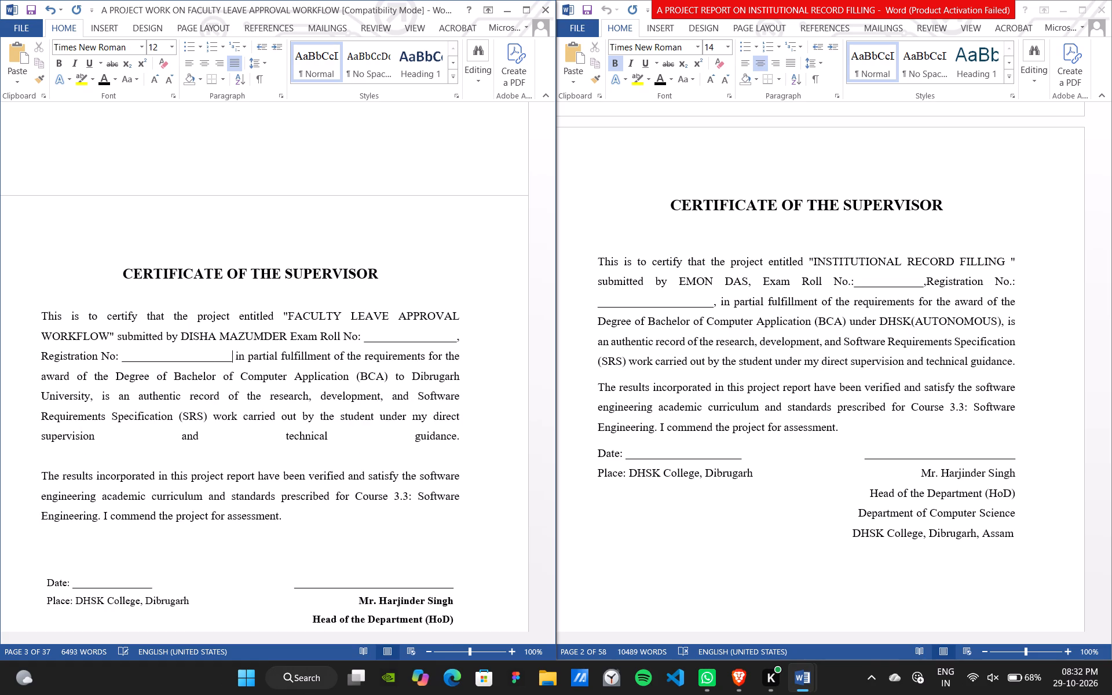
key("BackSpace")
Left-align the body paragraphs of the supervisor certificate, from "This is to certify" to "for assessment.".
scroll(367, 343, "down", 2)
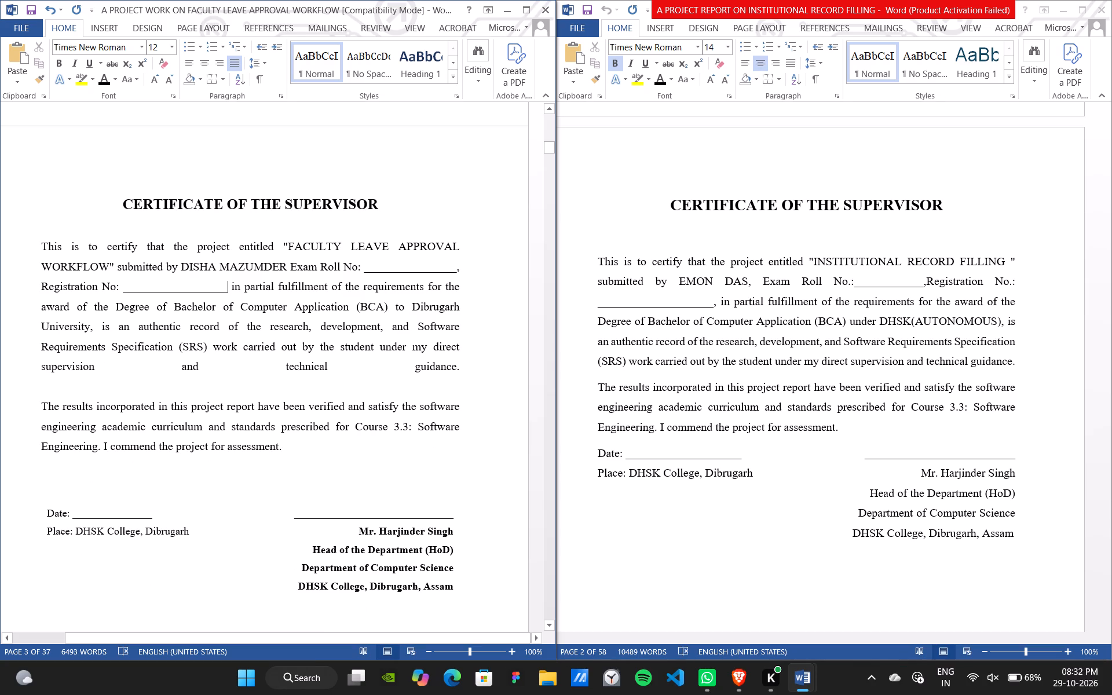
left_click_drag(40, 250, 279, 452)
left_click(191, 61)
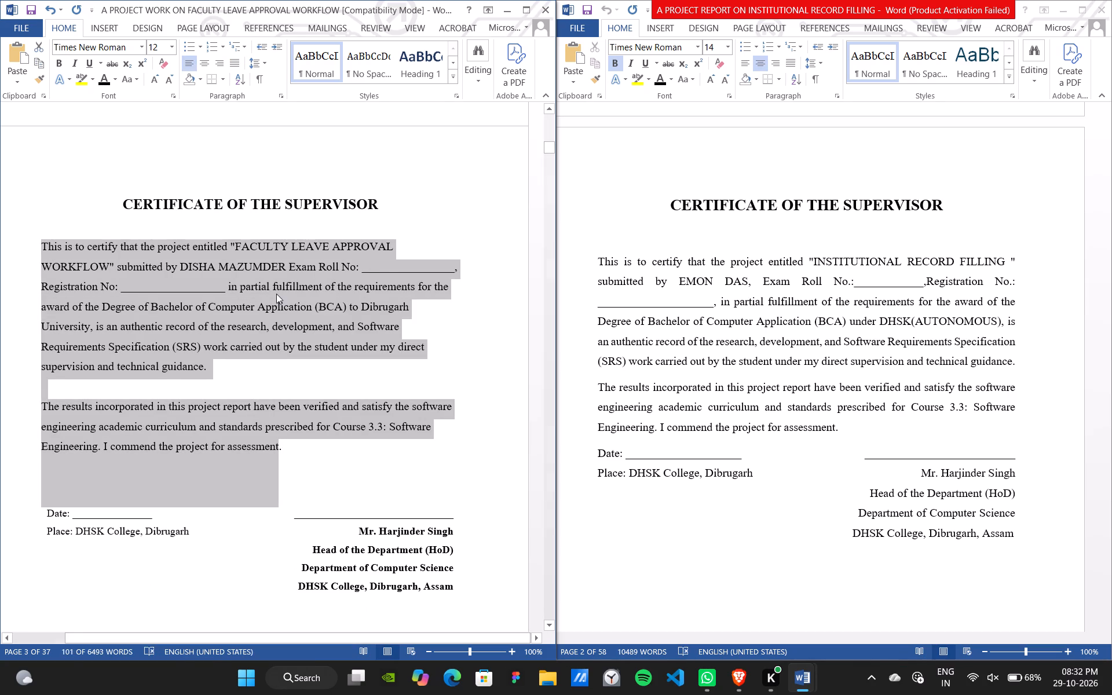
left_click(292, 307)
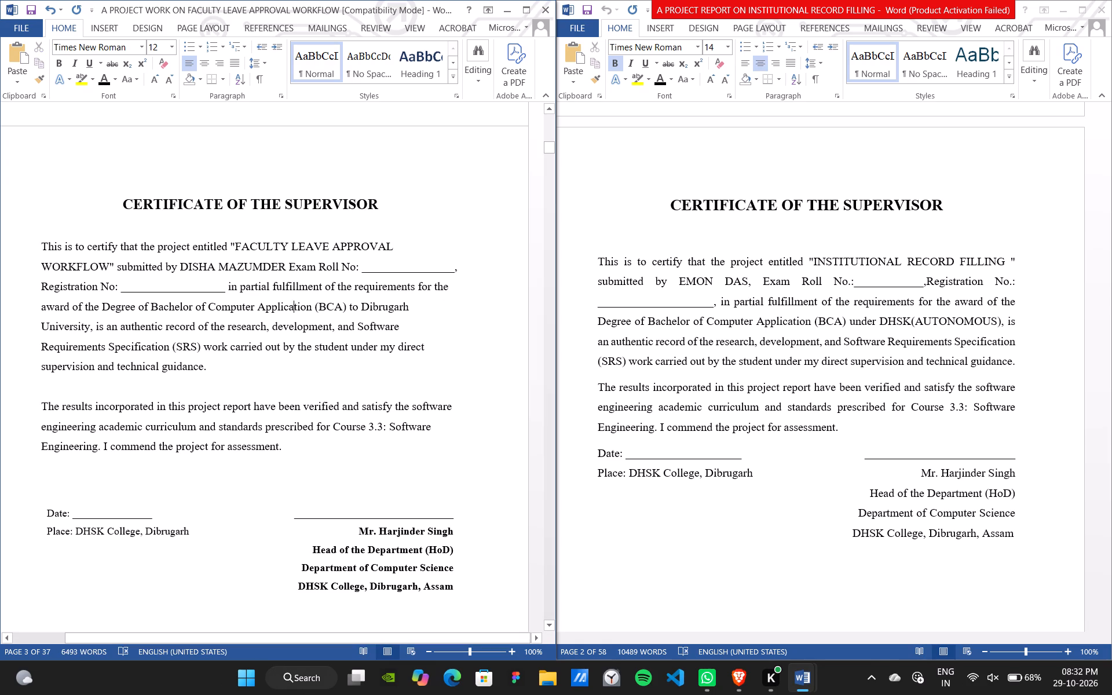
Change the DECLARATION BY THE STUDENT heading's font colour to black, matching the reference report.
scroll(328, 403, "down", 1)
scroll(406, 404, "down", 1)
scroll(888, 473, "down", 6)
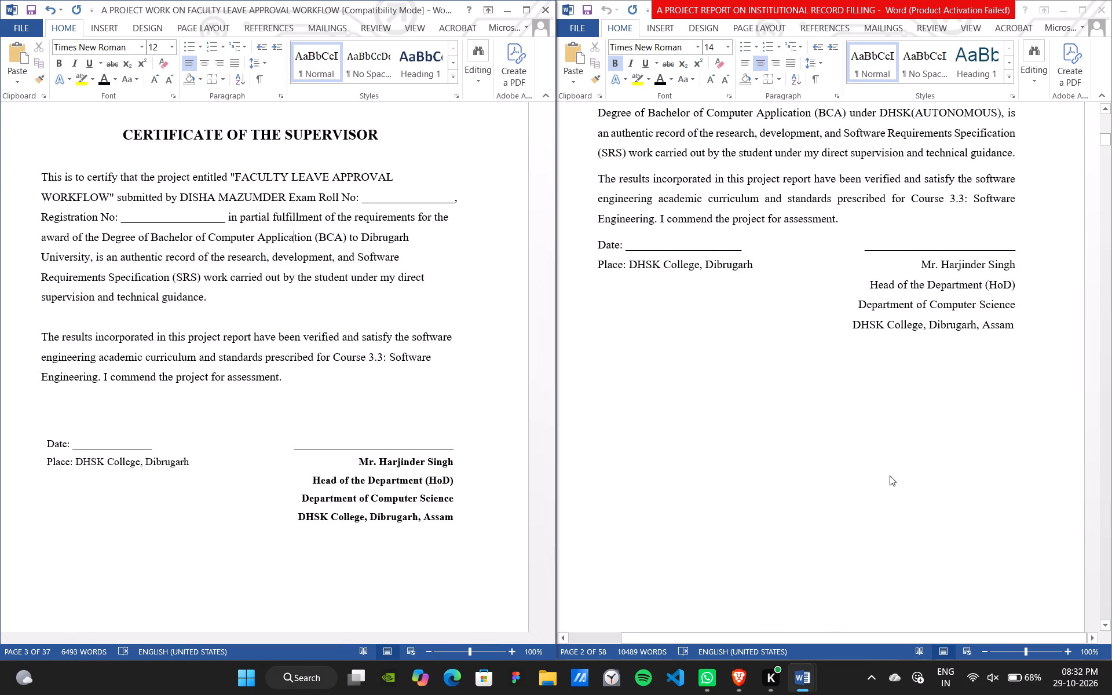
scroll(874, 473, "down", 7)
scroll(350, 412, "down", 11)
scroll(405, 425, "down", 6)
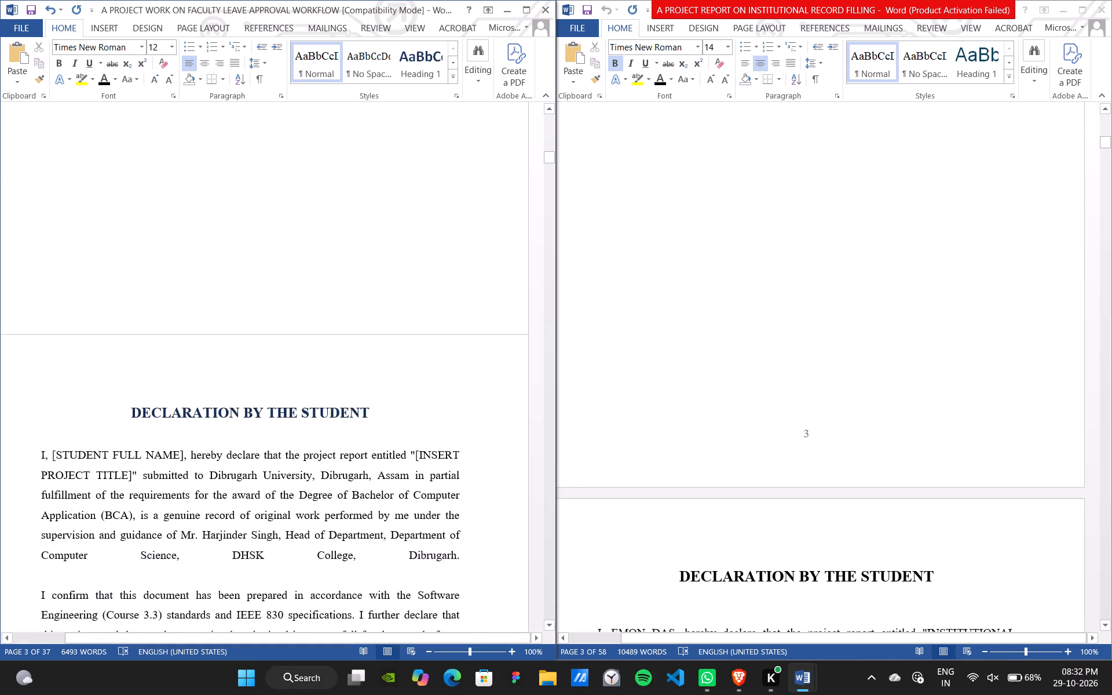
scroll(404, 425, "down", 3)
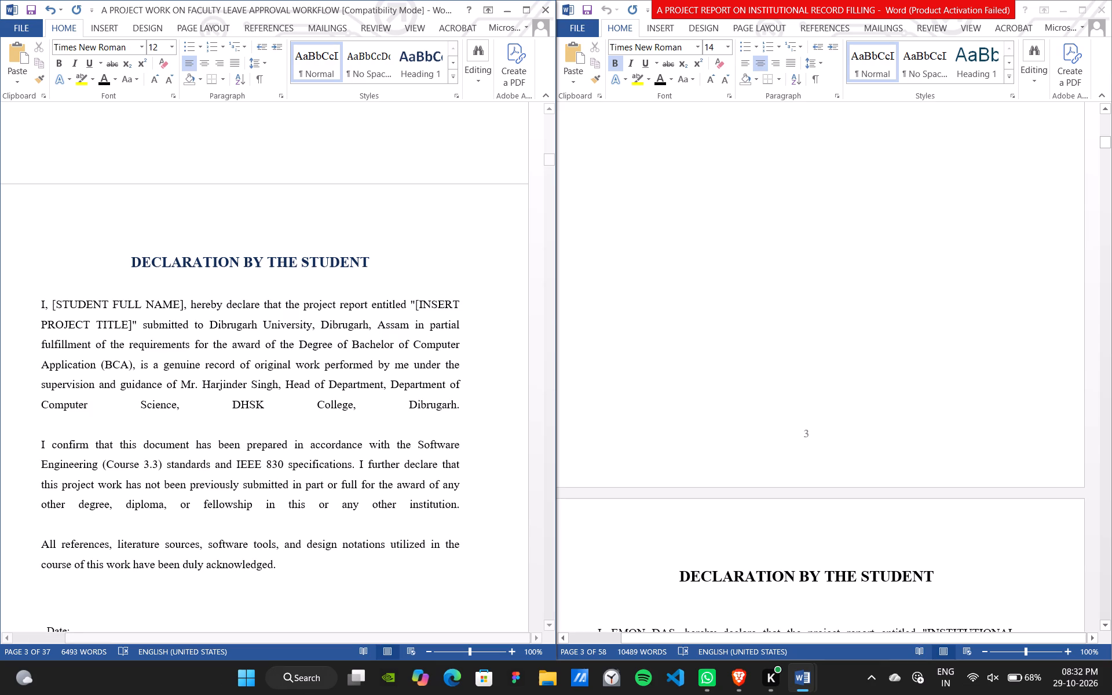
scroll(116, 284, "down", 2)
left_click_drag(129, 191, 352, 191)
left_click(427, 166)
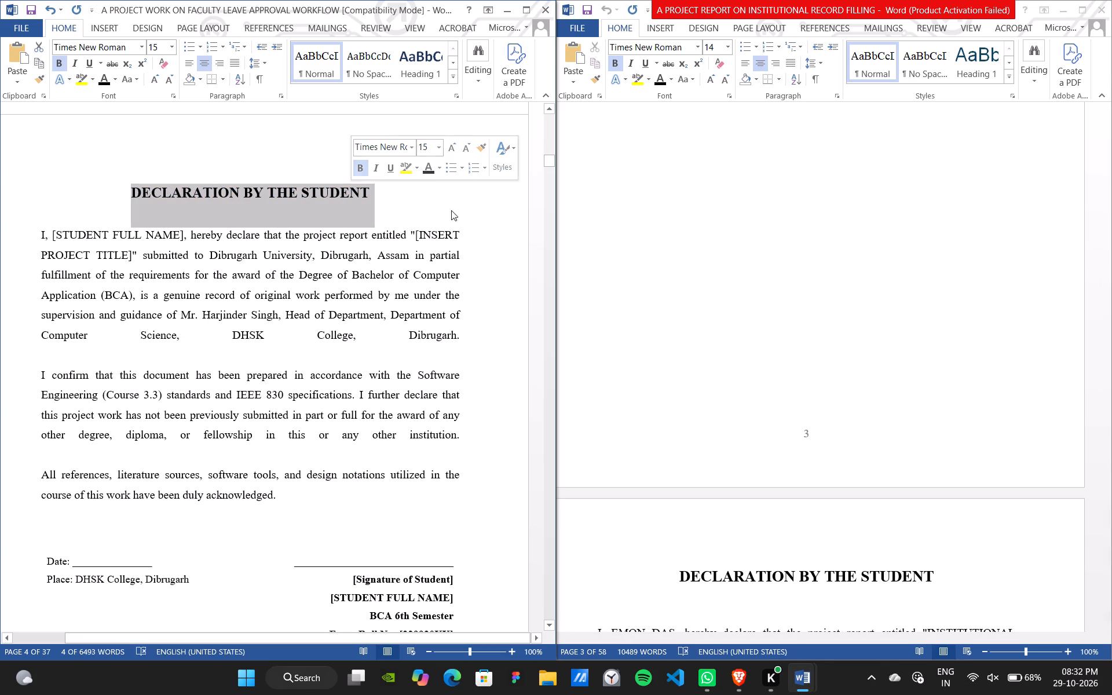
left_click(324, 270)
Left-align the three body paragraphs of the student declaration.
scroll(792, 317, "down", 12)
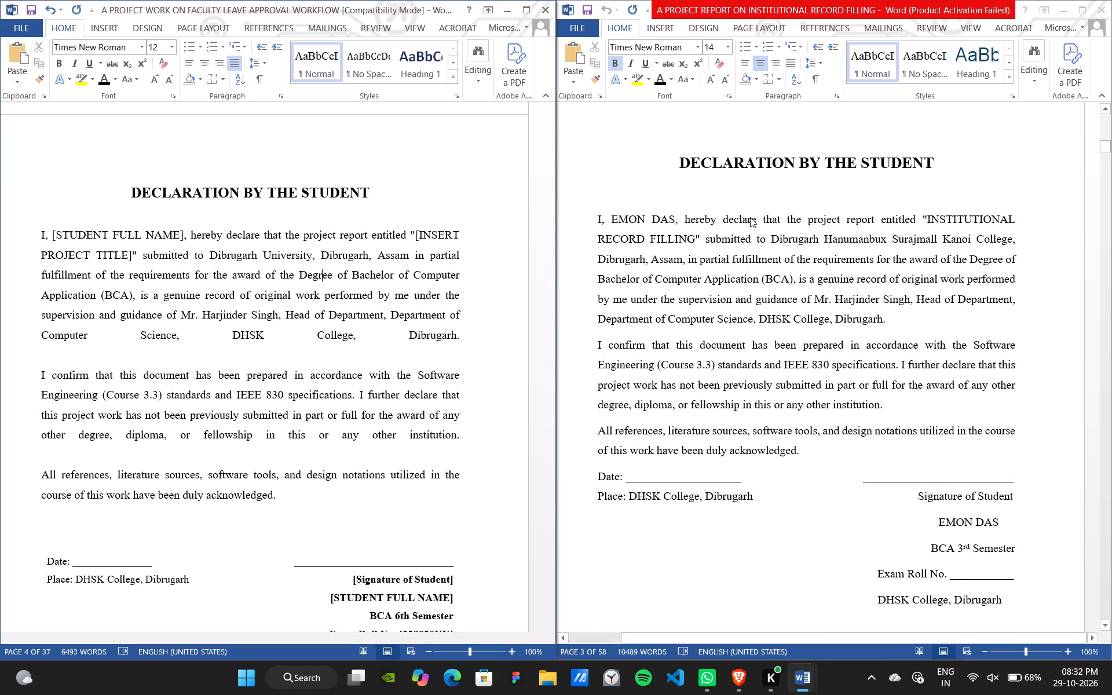
scroll(584, 262, "down", 1)
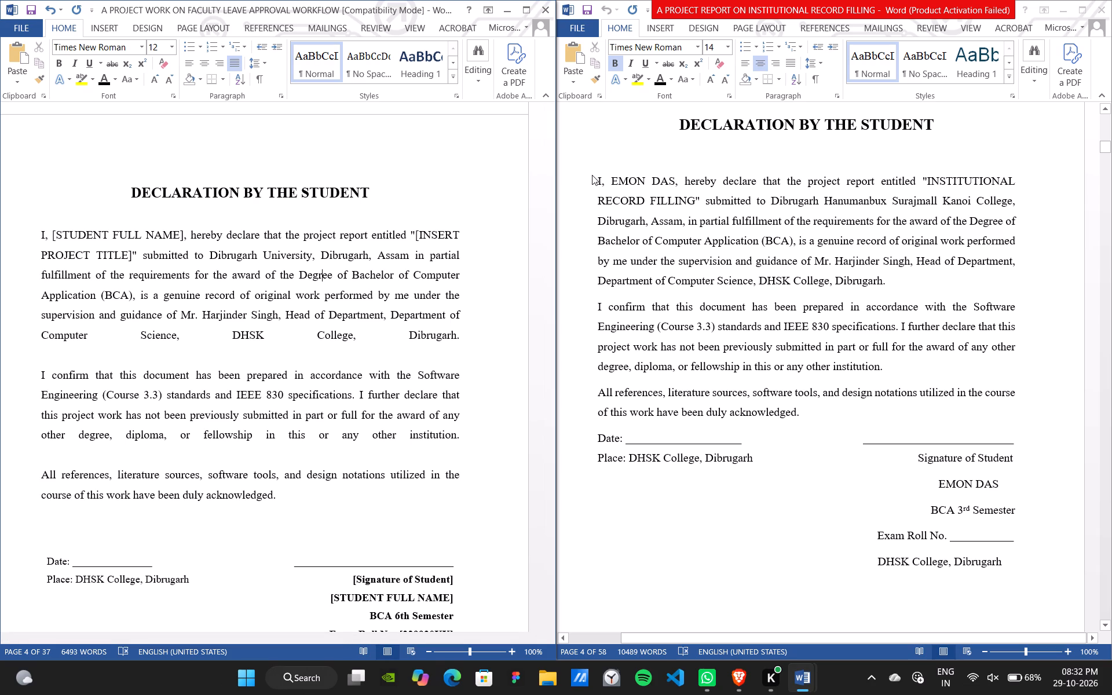
left_click(42, 240)
left_click_drag(42, 237, 262, 498)
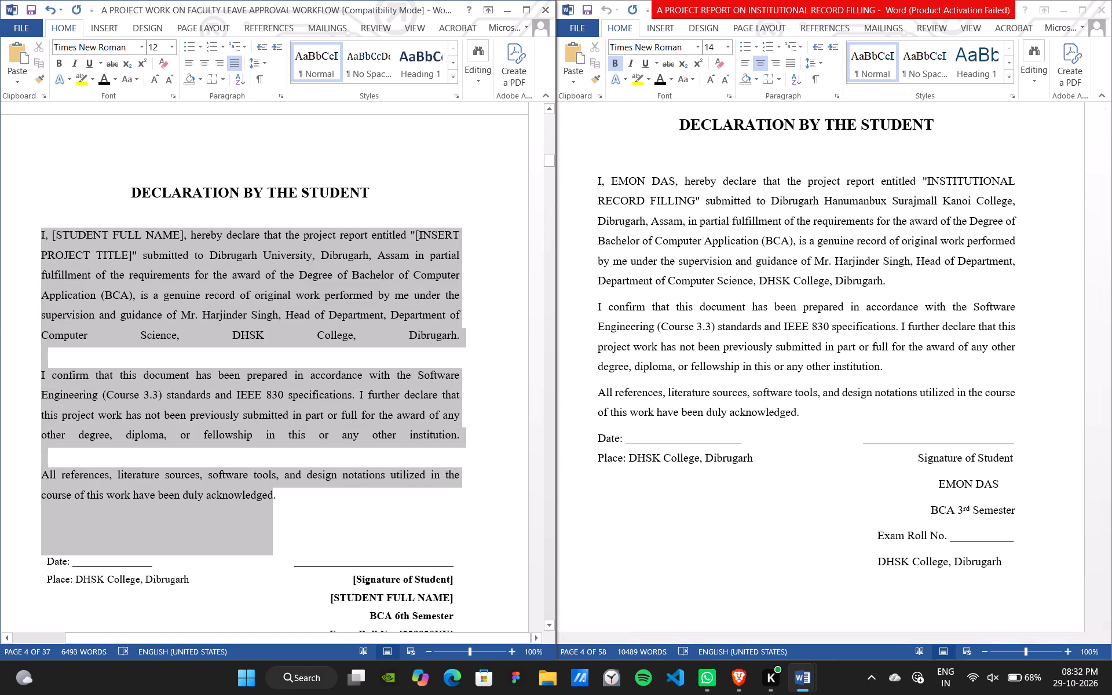
left_click_drag(262, 498, 269, 500)
left_click(189, 64)
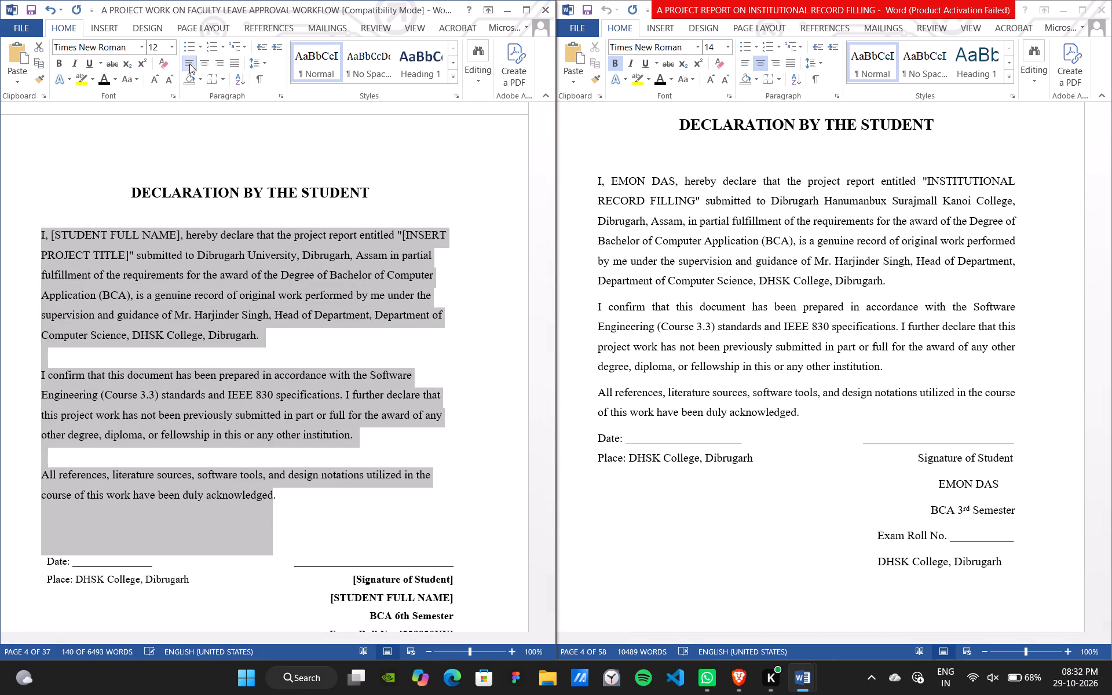
Replace the bracketed student name placeholder in the declaration's first sentence with the student's name in capitals.
left_click(178, 235)
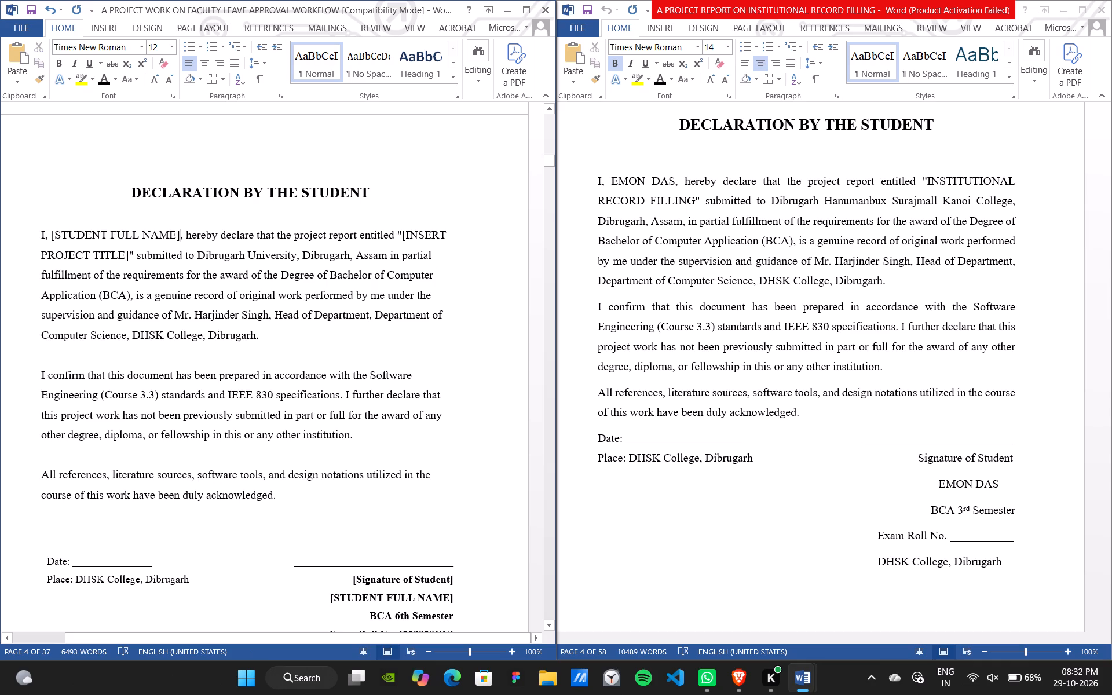
key("BackSpace")
key("BackSpace")
key("BackSpace")
key("BackSpace")
key("BackSpace")
key("BackSpace")
key("BackSpace")
key("BackSpace")
key("BackSpace")
key("BackSpace")
key("BackSpace")
key("BackSpace")
key("BackSpace")
key("BackSpace")
key("BackSpace")
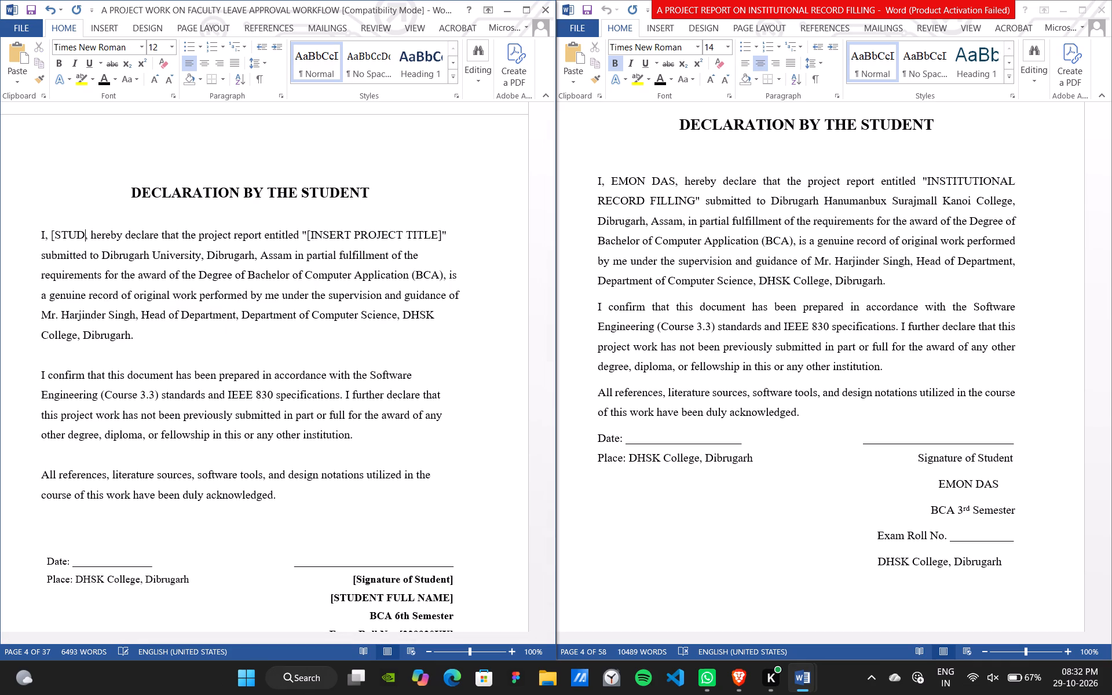
key("BackSpace")
key("BackSpace")
key("BackSpace")
key("BackSpace")
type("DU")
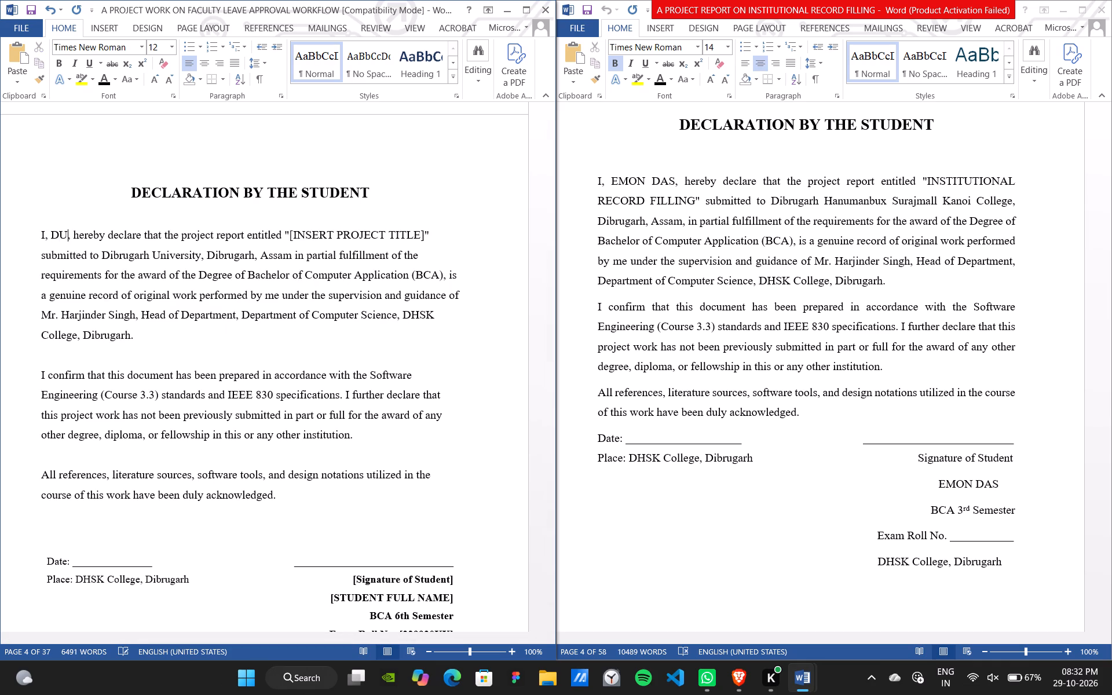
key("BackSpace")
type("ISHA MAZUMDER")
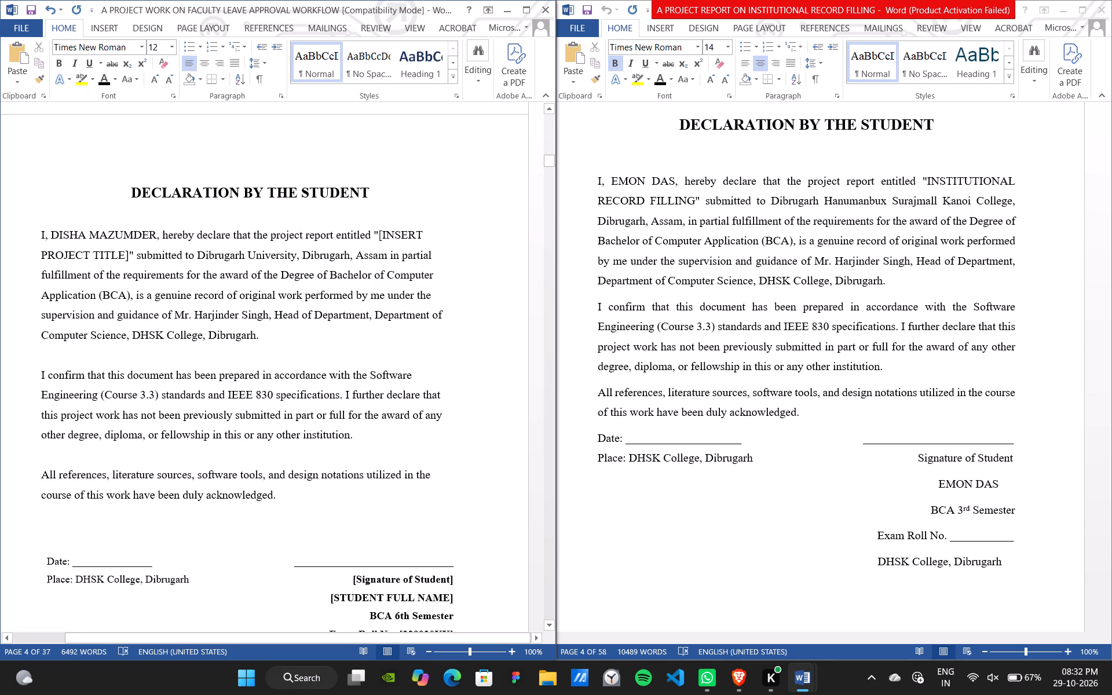
Replace the bracketed project title placeholder in the student declaration with FACULTY APPROVAL.
left_click_drag(378, 237, 123, 255)
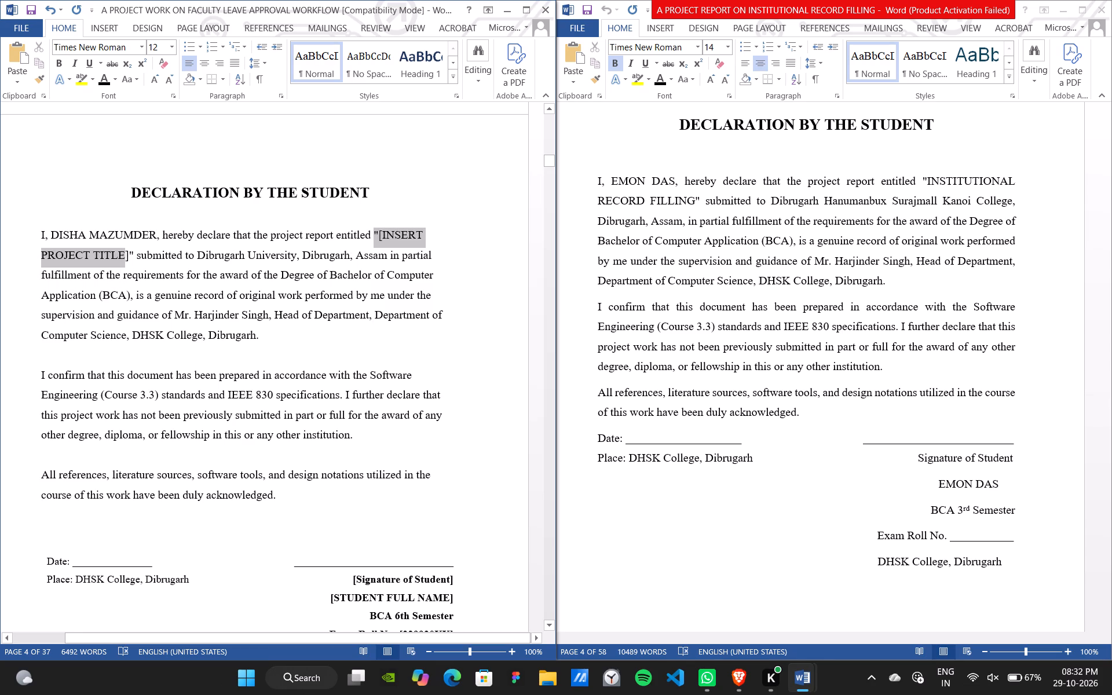
Replace the bracketed project title placeholder and its opening quotation mark in the student declaration with FACULTY APPROVAL, and save the document.
left_click_drag(123, 255, 129, 257)
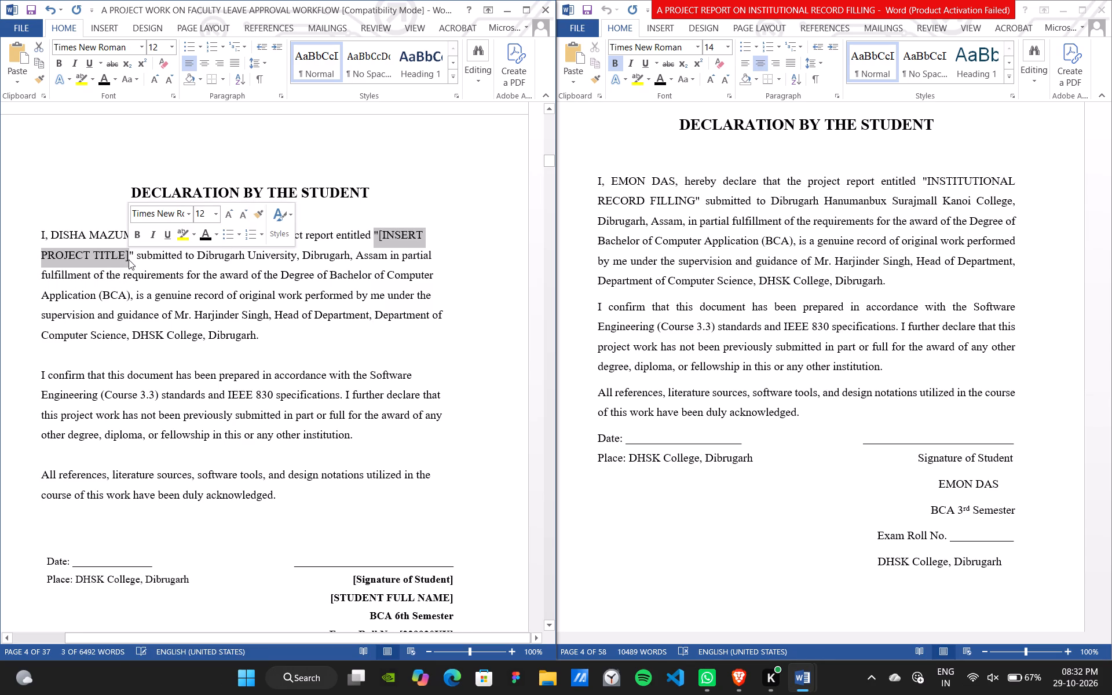
key("BackSpace")
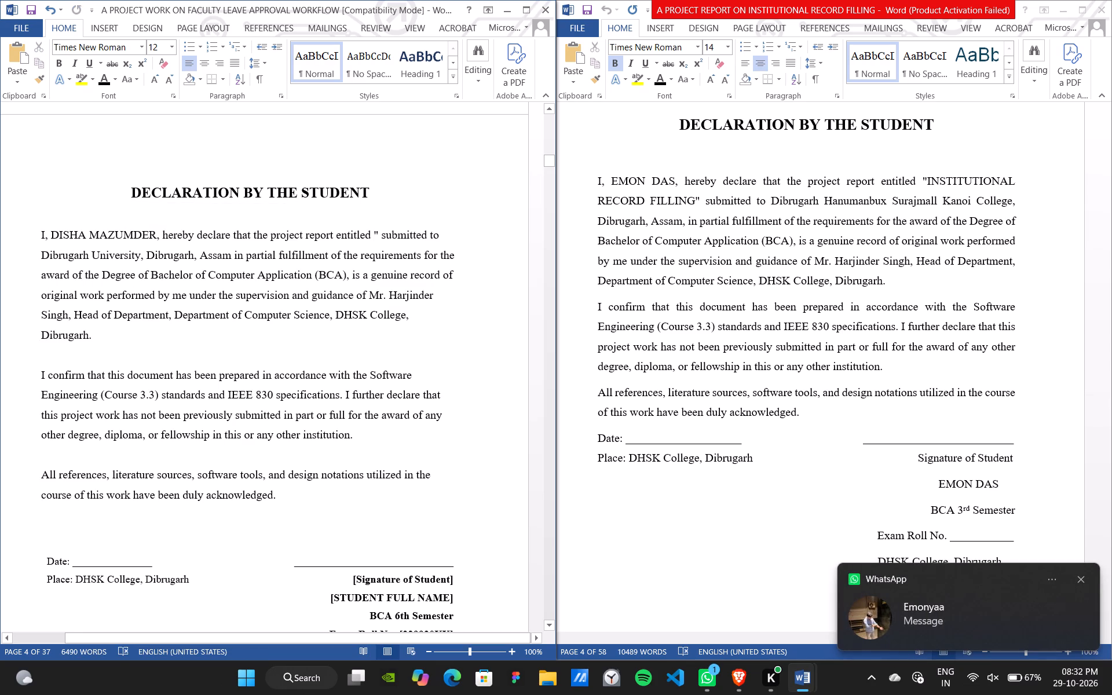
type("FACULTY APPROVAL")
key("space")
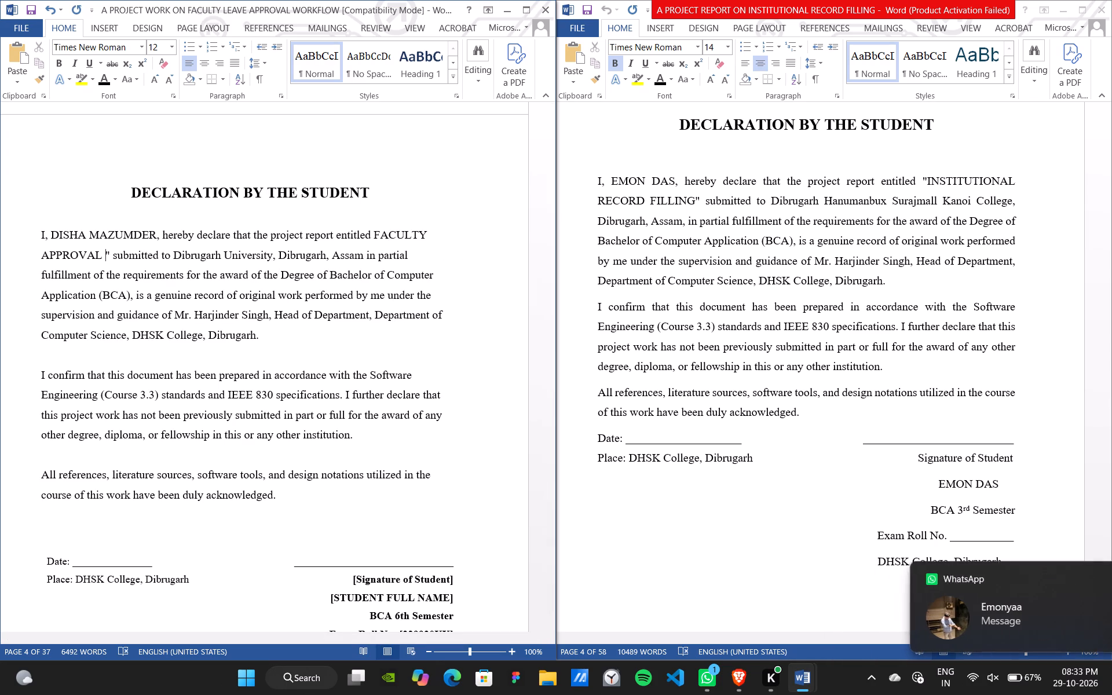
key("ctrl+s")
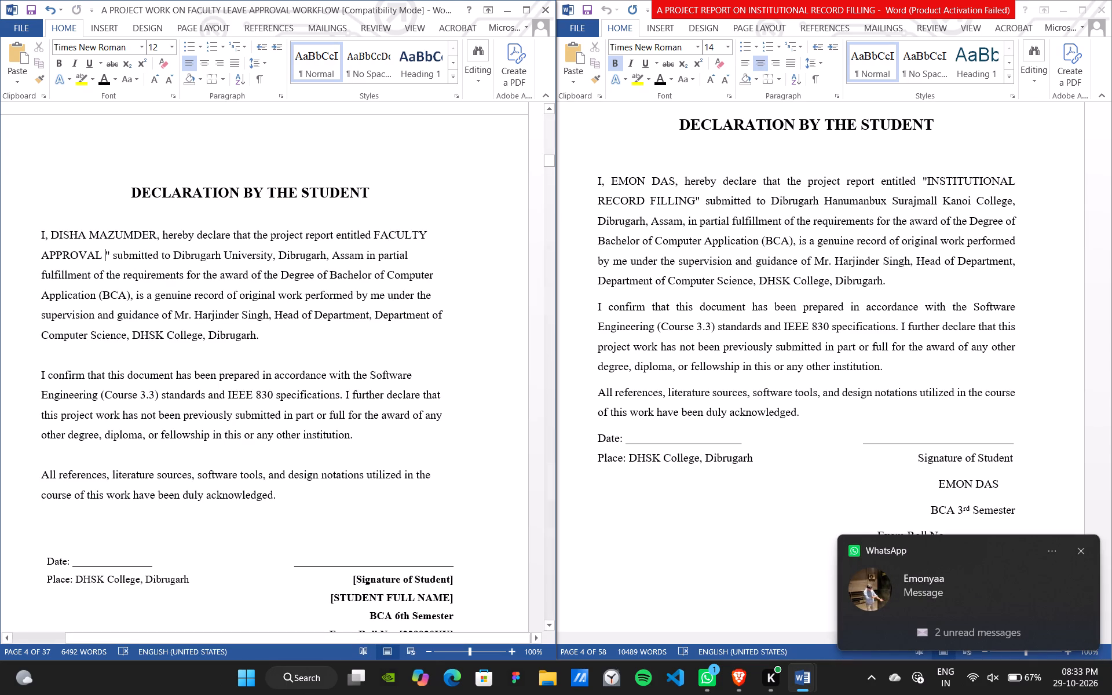
left_click(103, 255)
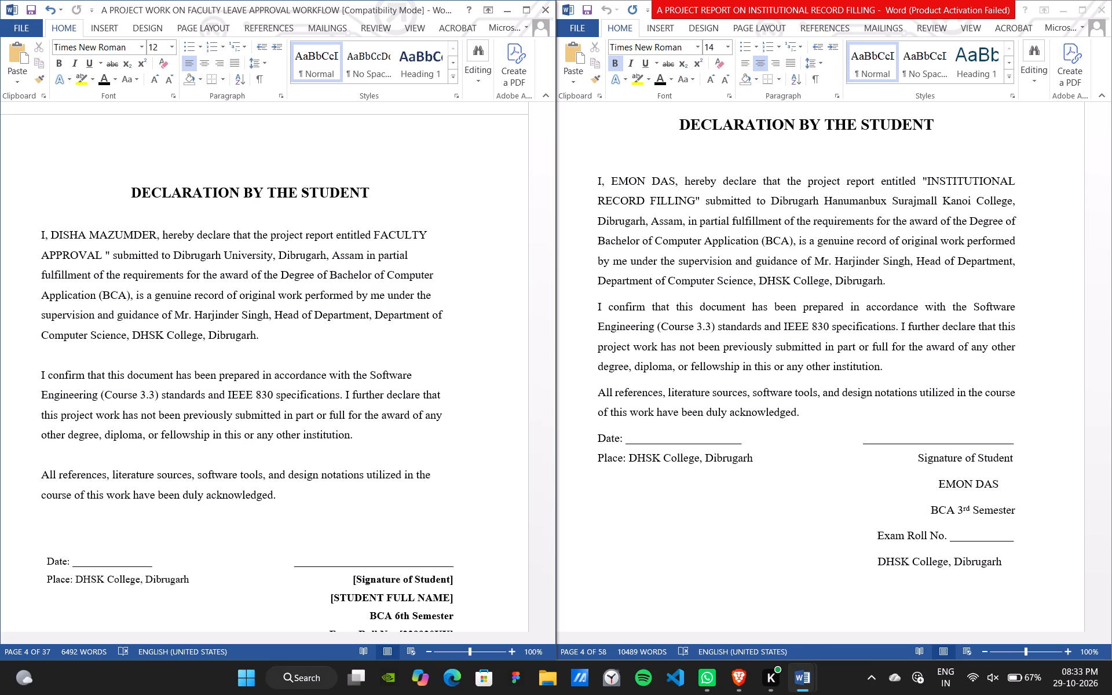
left_click(350, 347)
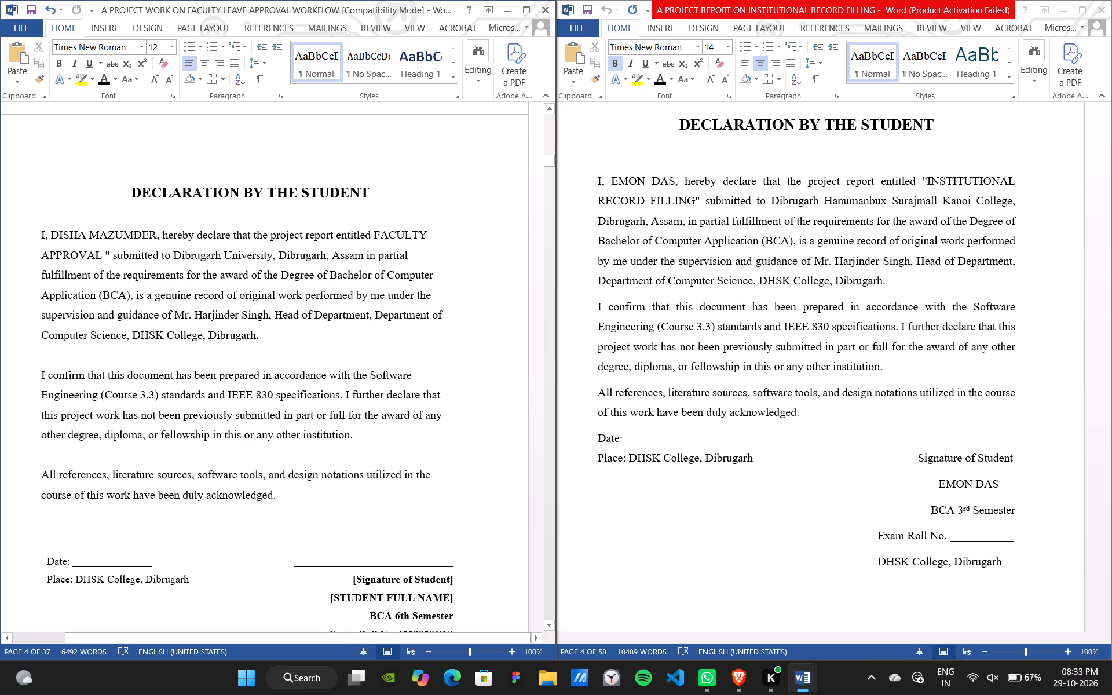
Save the faculty leave approval workflow report.
key("ctrl+s")
Replace "Dibrugarh University, Dibrugarh, Assam" in the declaration with "Dibrugarh Hanumanbux Surajmall Kanoi College, Dibrugarh, Assam," copied from the reference report, followed by a space.
left_click_drag(174, 254, 174, 254)
left_click_drag(174, 254, 327, 261)
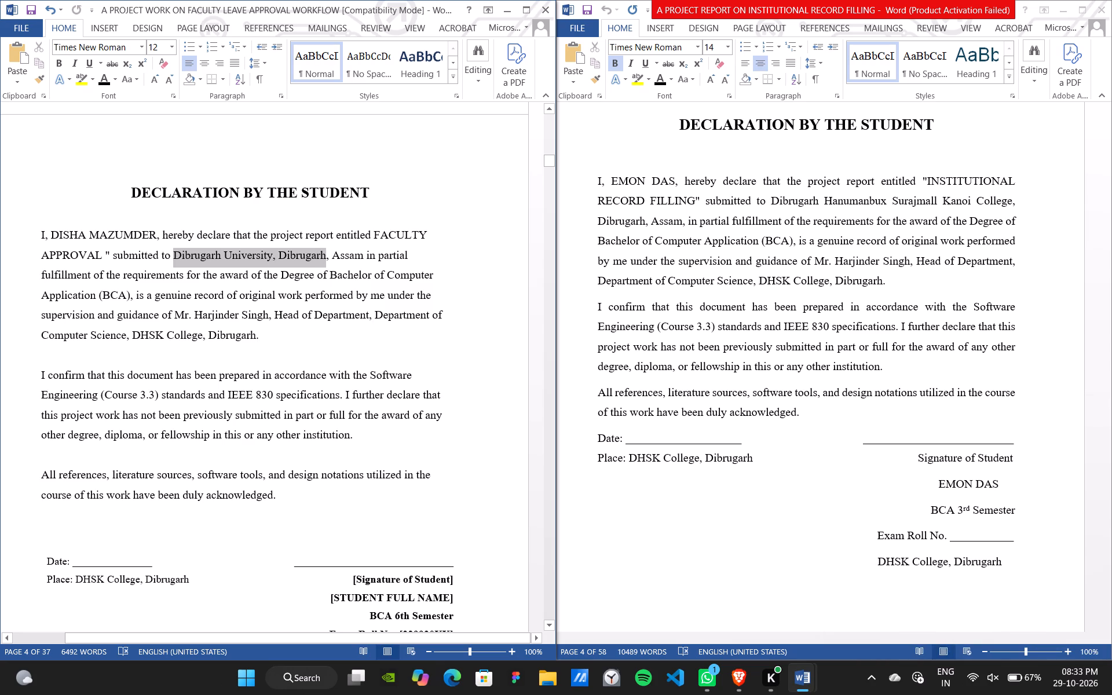
left_click_drag(327, 261, 350, 261)
key("BackSpace")
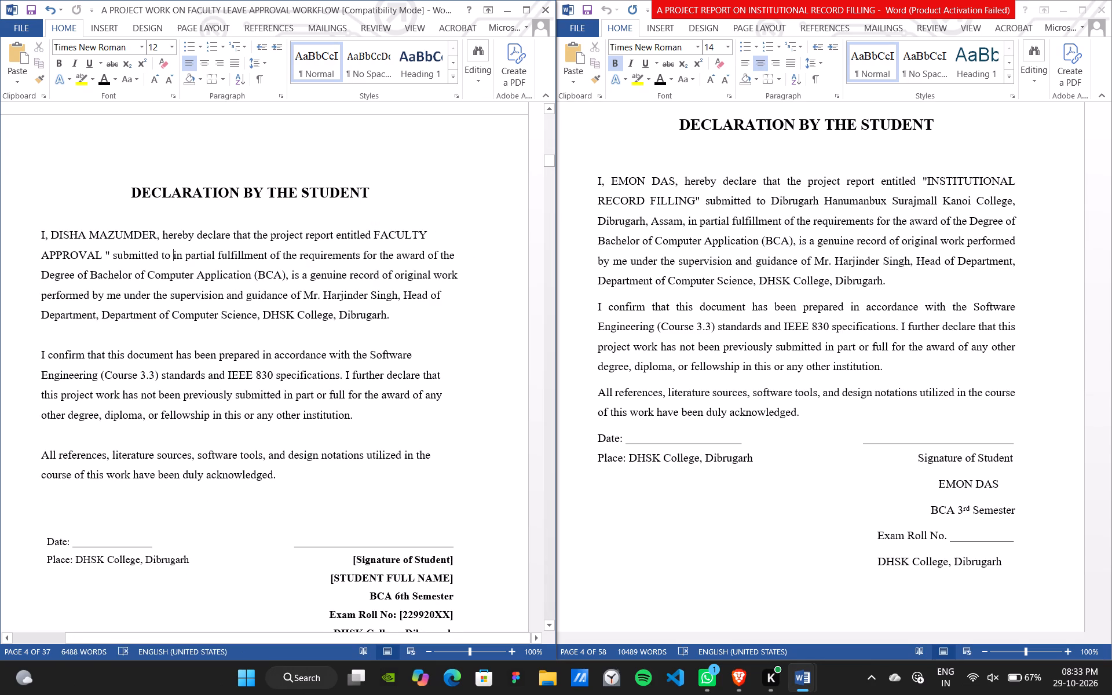
left_click(769, 203)
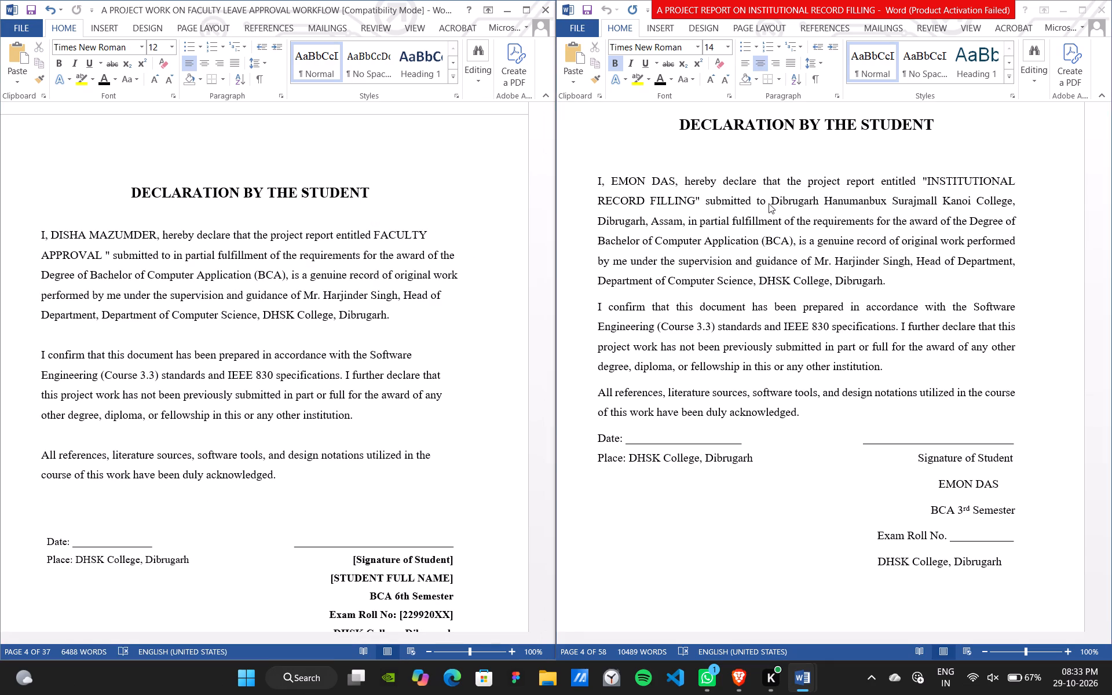
left_click_drag(772, 203, 731, 234)
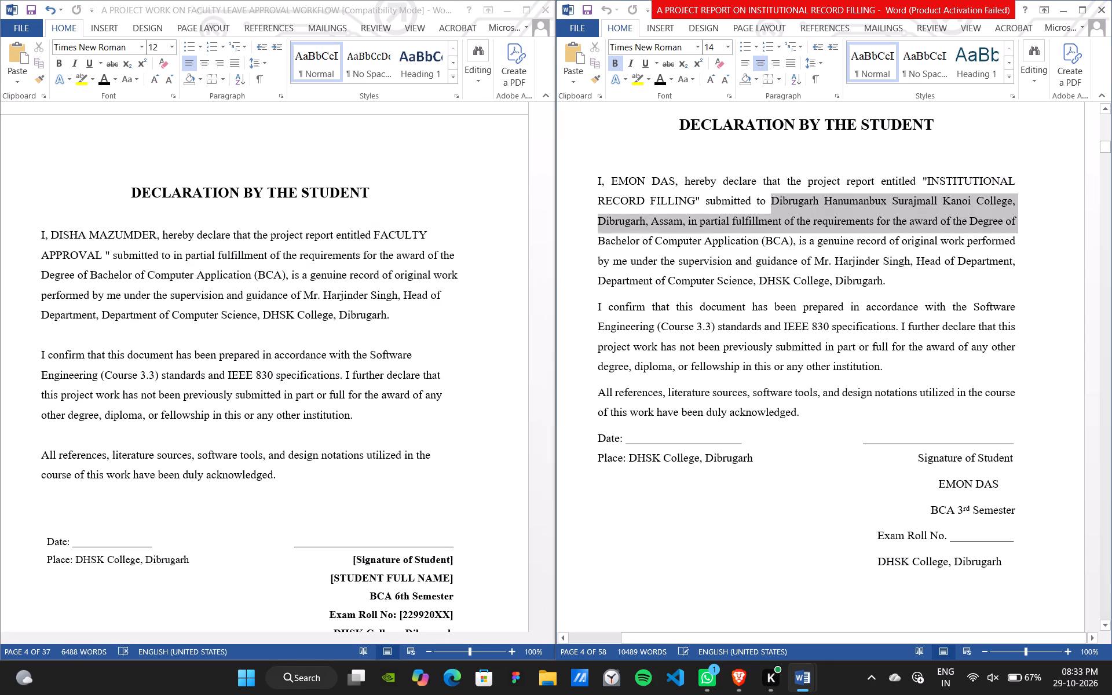
left_click_drag(731, 234, 684, 225)
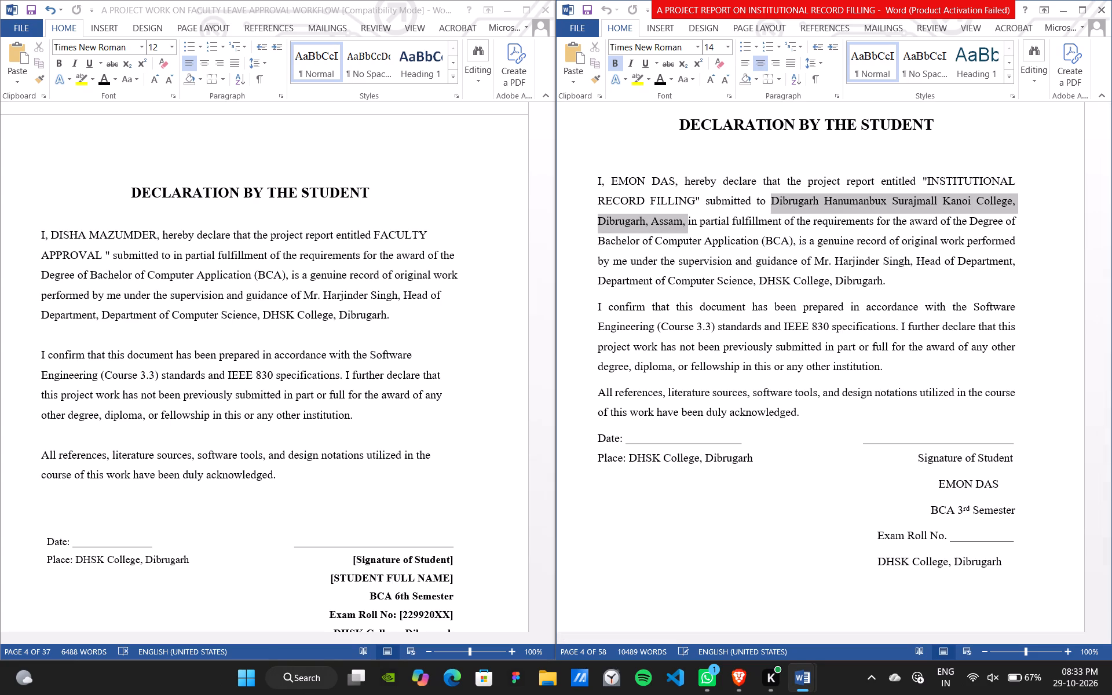
left_click_drag(684, 225, 685, 226)
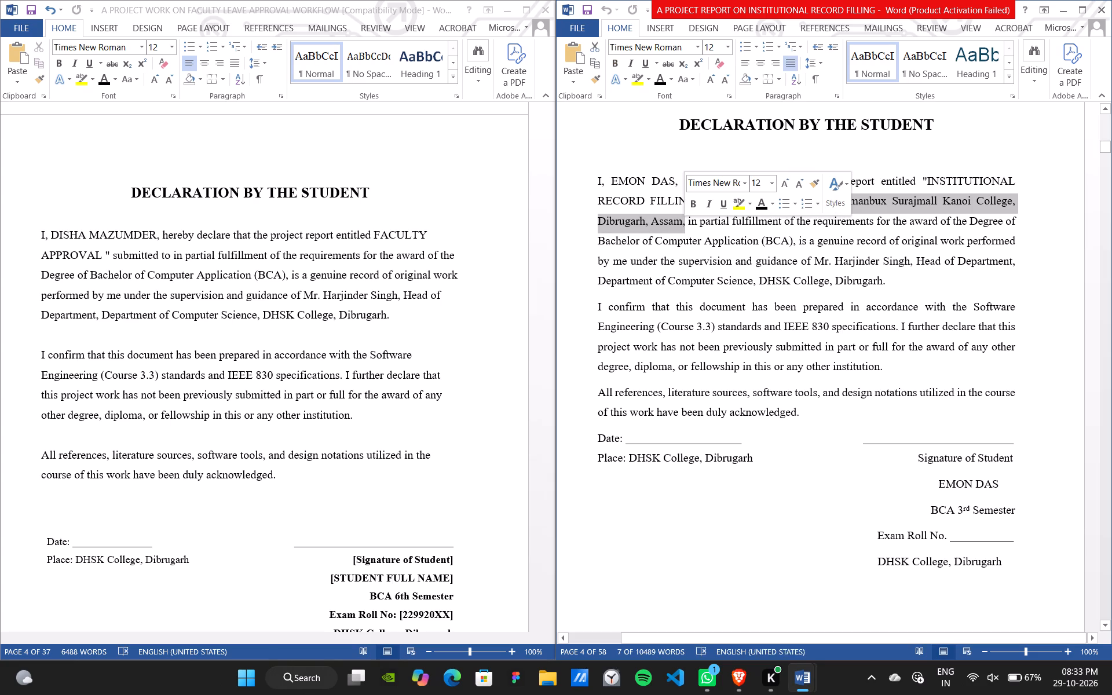
key("ctrl+c")
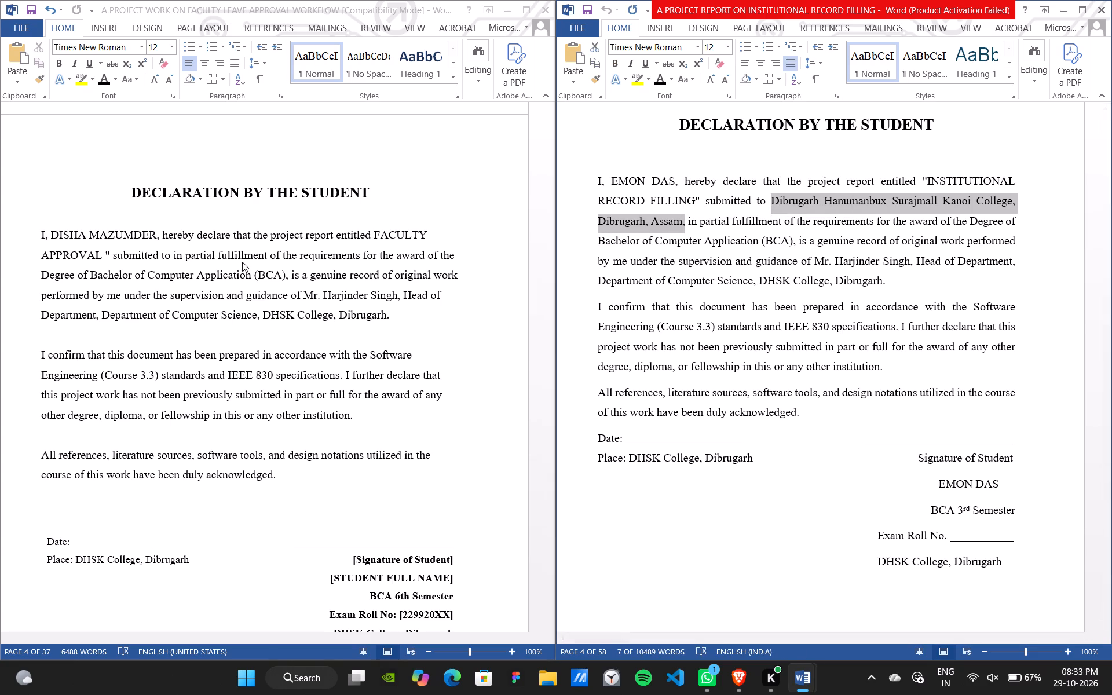
left_click(175, 253)
key("ctrl+v")
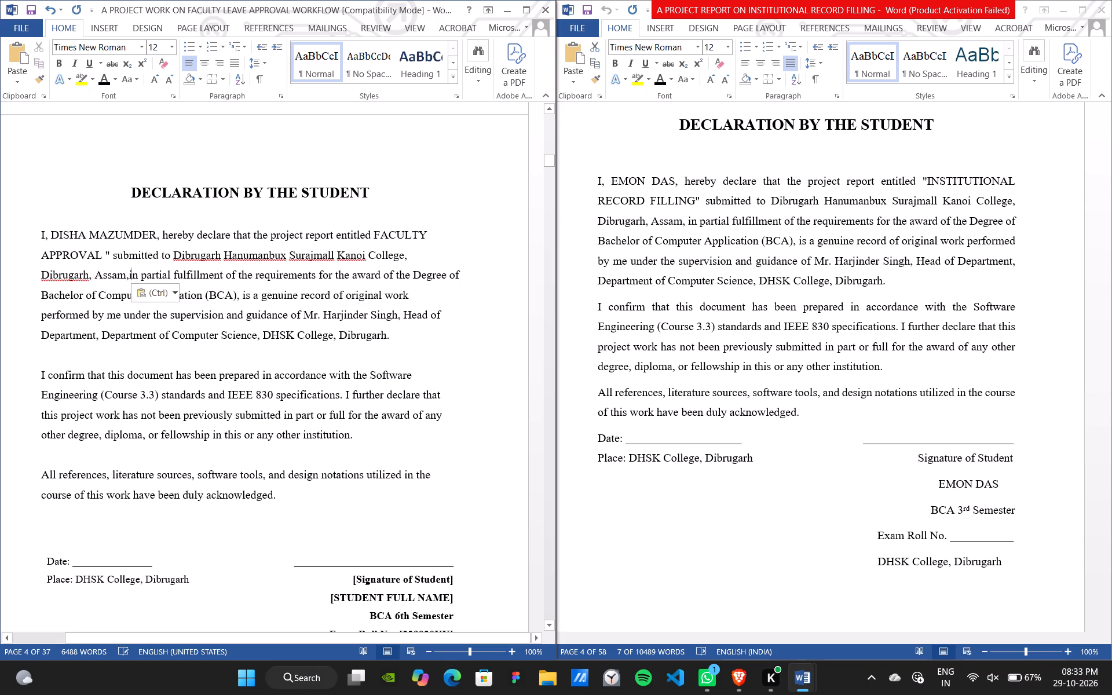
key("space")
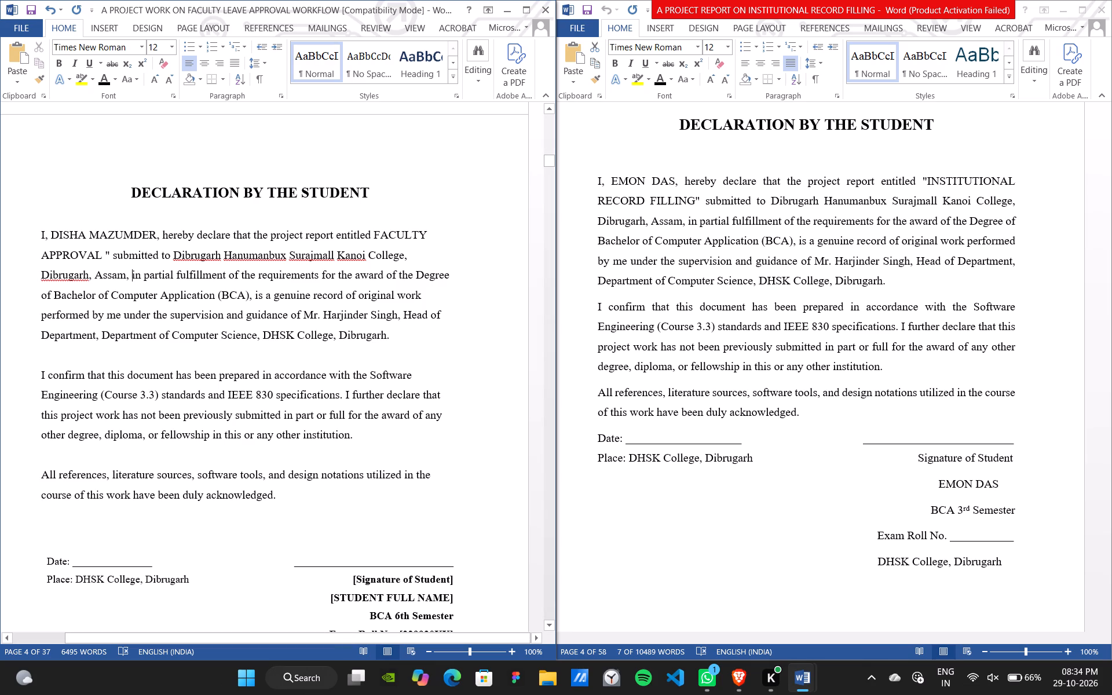
Remove bold from the five lines of the declaration's student signature block, from the signature placeholder through DHSK College, Dibrugarh.
scroll(198, 378, "down", 4)
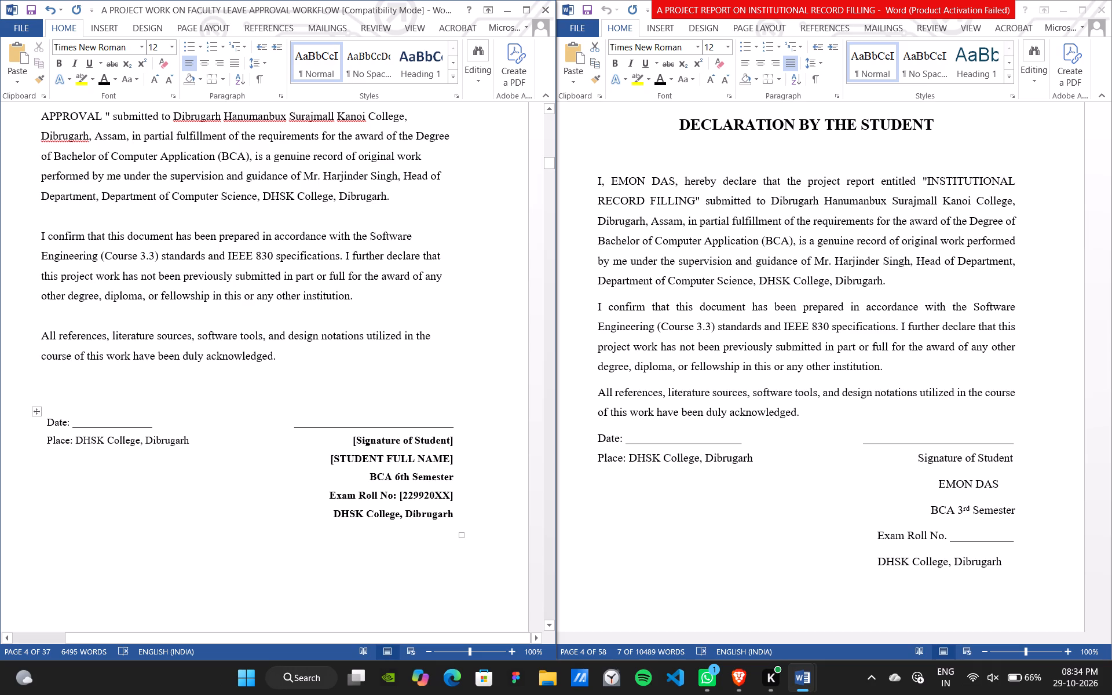
left_click_drag(353, 441, 441, 444)
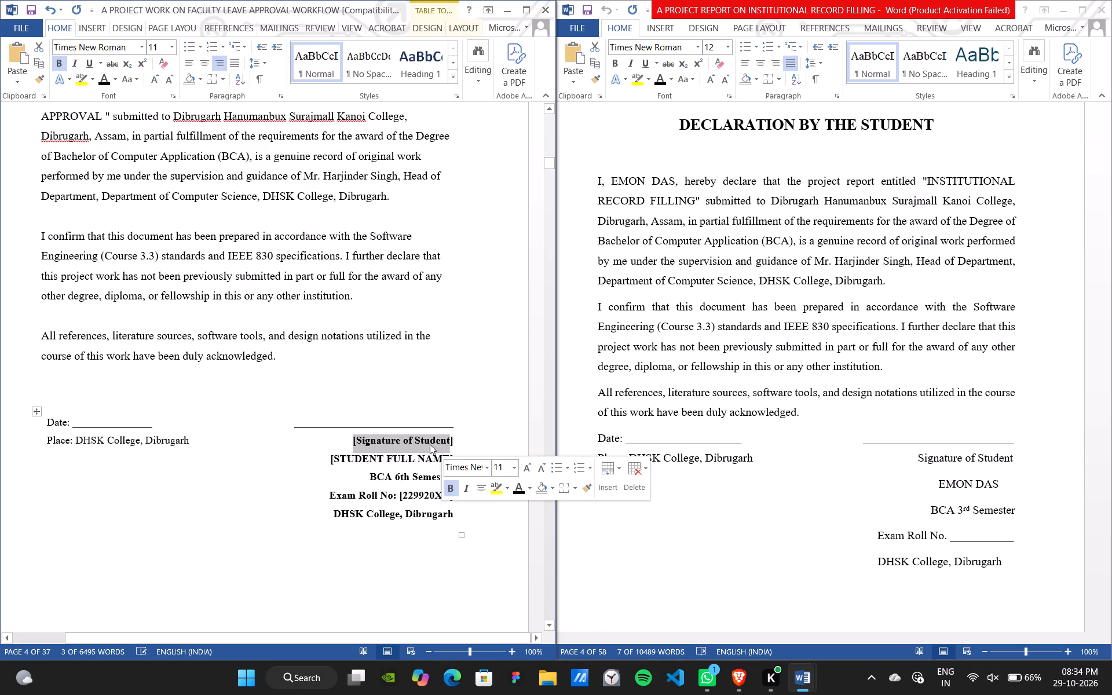
left_click(449, 437)
left_click_drag(454, 440, 401, 441)
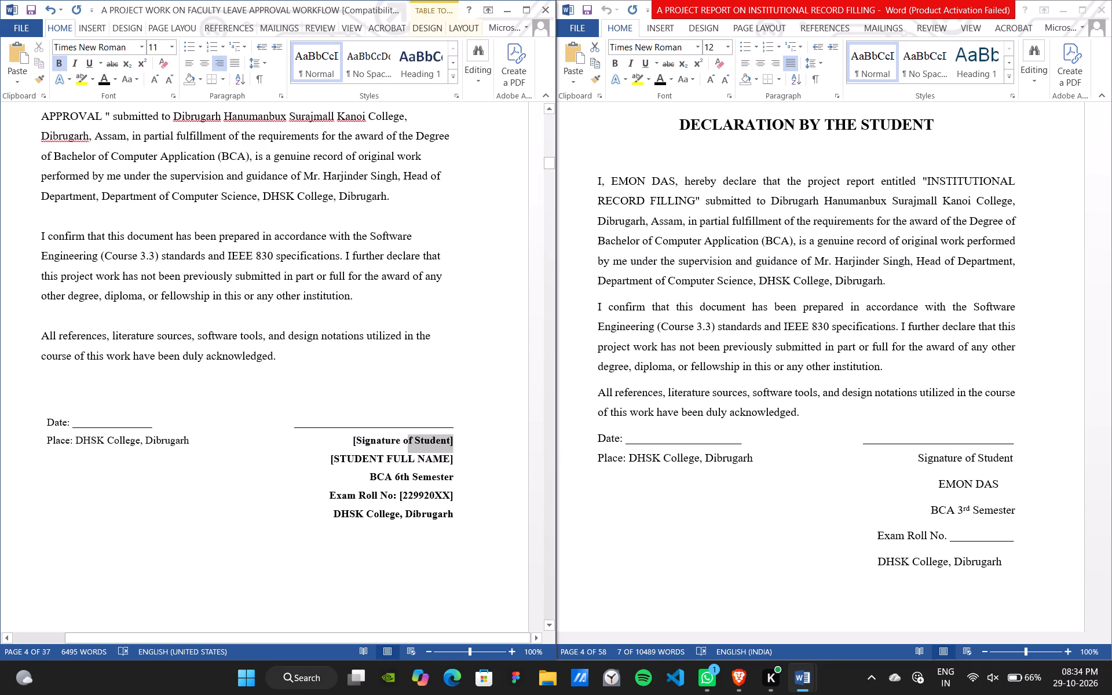
left_click_drag(401, 441, 391, 520)
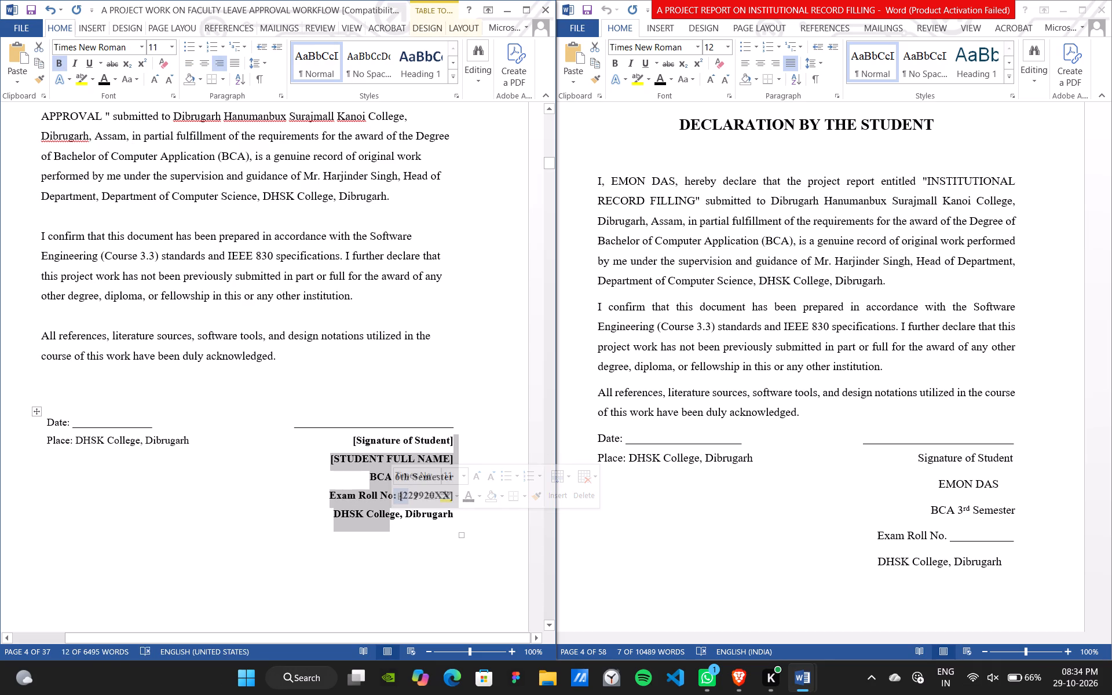
left_click_drag(353, 440, 445, 519)
left_click(449, 493)
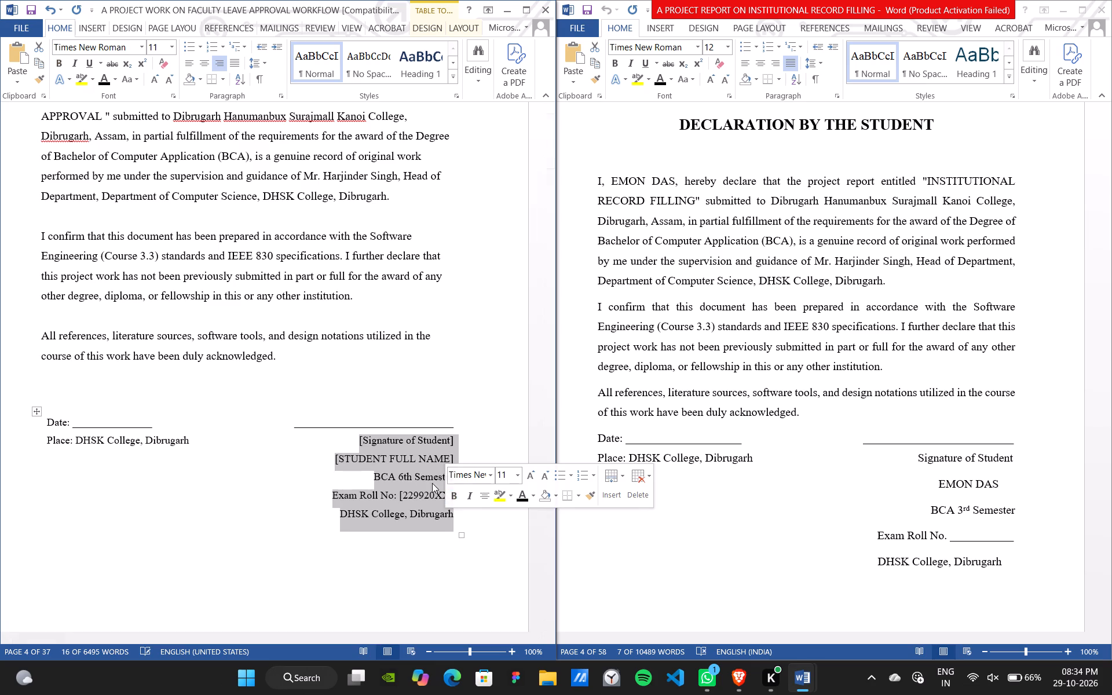
Remove the square brackets around "Signature of Student" in the declaration's signature block.
left_click(456, 442)
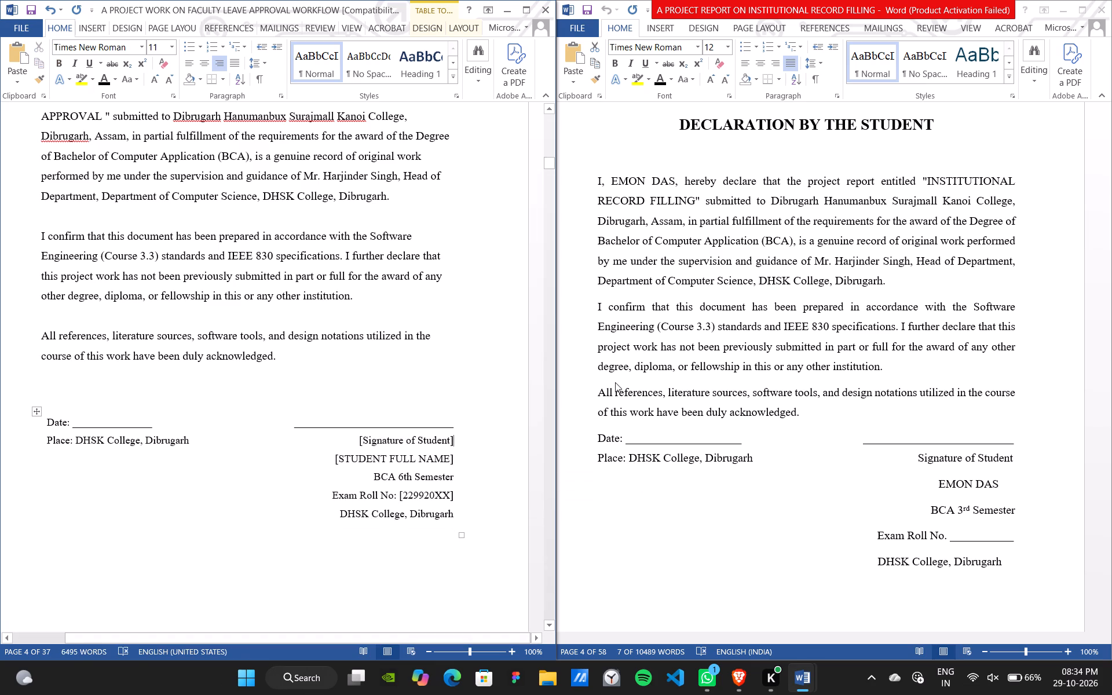
key("BackSpace")
key("Left")
key("Left")
key("Left")
key("Left")
key("Left")
key("Left")
key("Left")
key("Left")
key("Left")
key("Left")
key("Left")
key("Left")
key("Left")
key("Left")
key("Left")
key("Left")
key("Left")
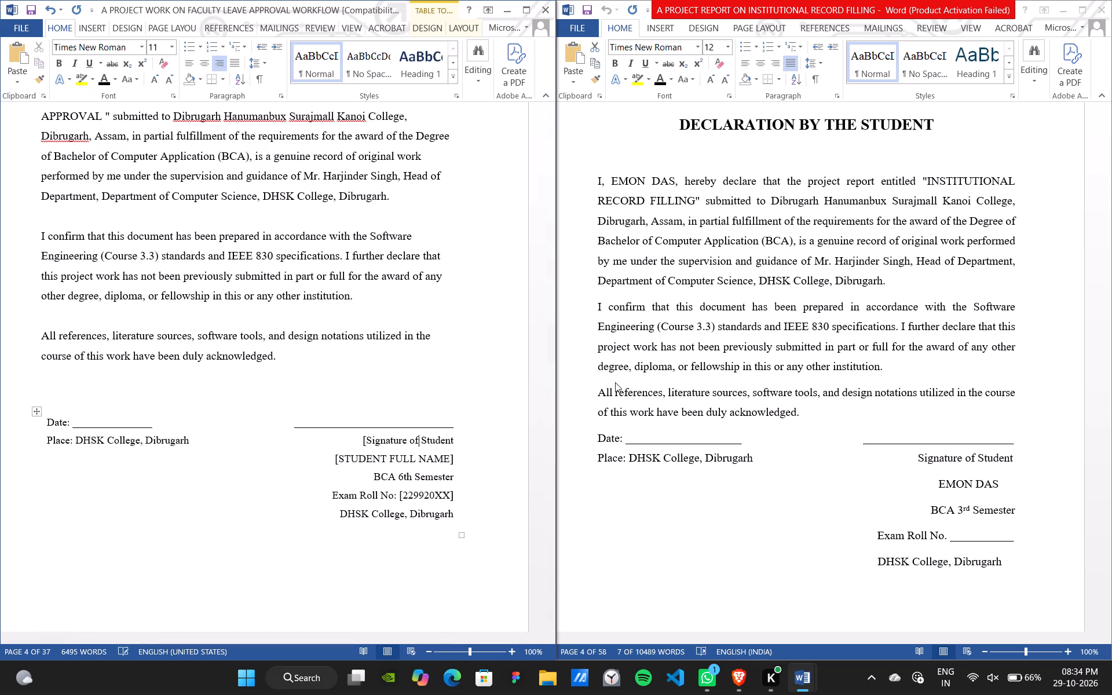
key("Left")
key("Left")
key("Left")
key("Left")
key("Right")
key("BackSpace")
Replace the [STUDENT FULL NAME] placeholder in the declaration's signature block with the student's name in capitals.
key("Down")
key("Right")
key("Right")
key("Right")
key("Right")
key("Right")
key("Right")
key("Right")
key("Right")
key("Right")
key("Right")
key("Right")
key("Right")
key("Right")
key("Right")
key("BackSpace")
key("BackSpace")
key("BackSpace")
key("BackSpace")
key("BackSpace")
key("BackSpace")
key("BackSpace")
key("BackSpace")
key("BackSpace")
key("BackSpace")
key("BackSpace")
key("BackSpace")
key("BackSpace")
key("BackSpace")
key("BackSpace")
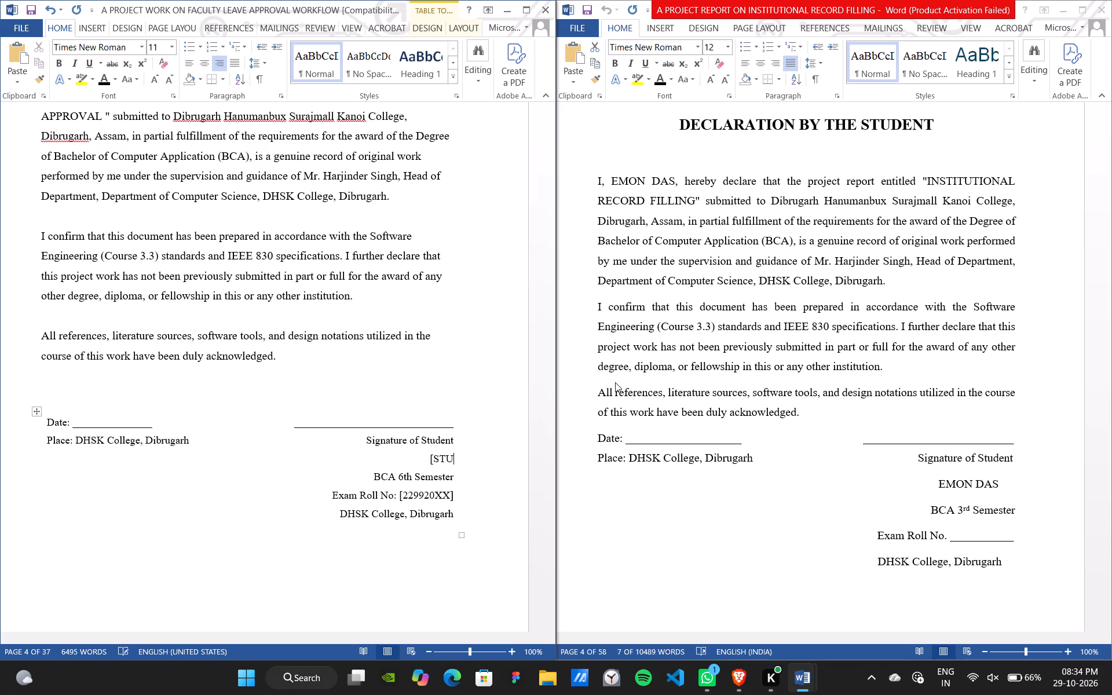
key("BackSpace")
key("BackSpace")
key("BackSpace")
key("BackSpace")
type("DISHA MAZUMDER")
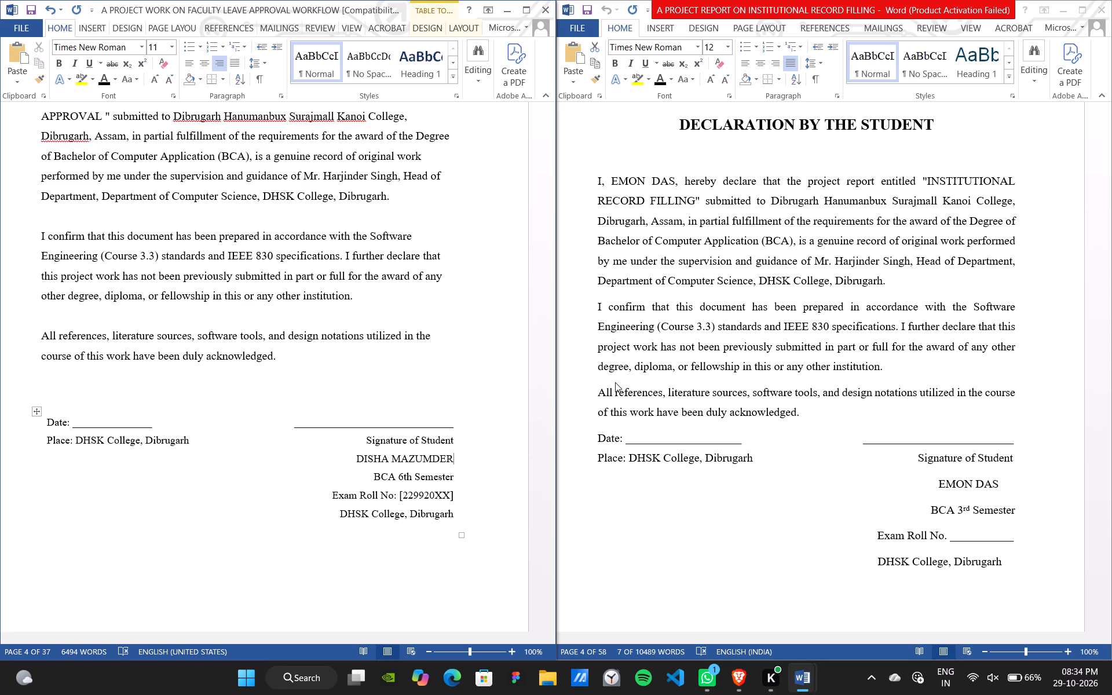
Change the semester in the declaration's signature block to "BCA 3rd Semester", with the ordinal in plain, non-superscript text.
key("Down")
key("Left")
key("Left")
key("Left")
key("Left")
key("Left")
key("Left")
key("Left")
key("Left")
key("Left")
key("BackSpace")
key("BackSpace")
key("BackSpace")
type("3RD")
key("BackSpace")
Replace the bracketed exam roll number placeholder in the signature block with a blank line of 12 underscores.
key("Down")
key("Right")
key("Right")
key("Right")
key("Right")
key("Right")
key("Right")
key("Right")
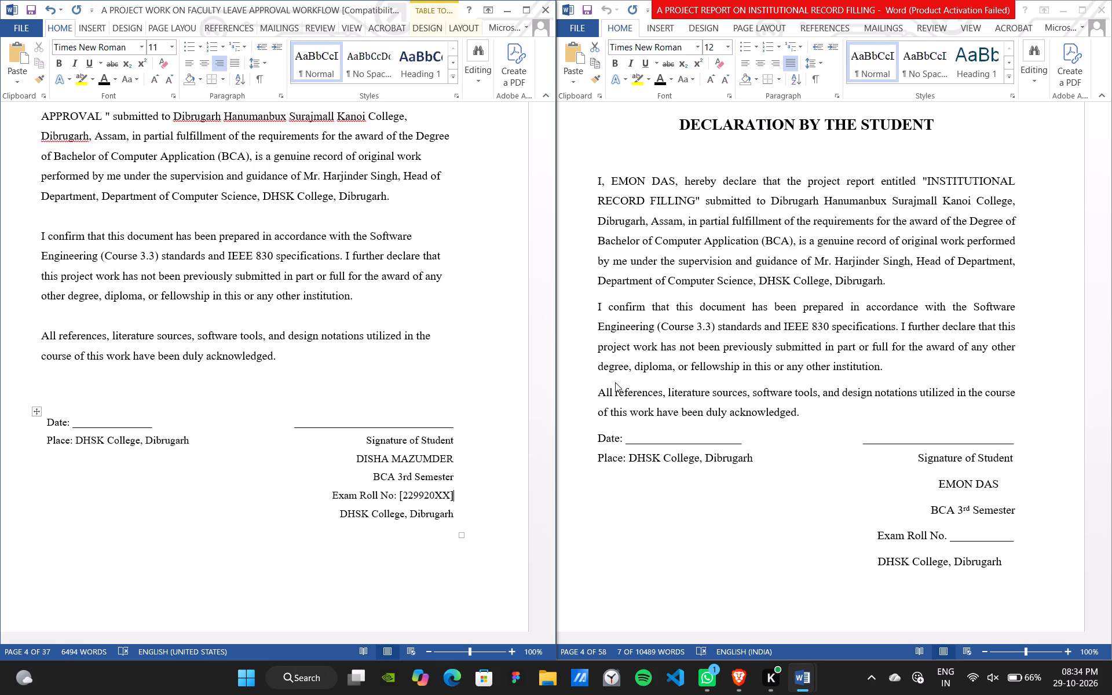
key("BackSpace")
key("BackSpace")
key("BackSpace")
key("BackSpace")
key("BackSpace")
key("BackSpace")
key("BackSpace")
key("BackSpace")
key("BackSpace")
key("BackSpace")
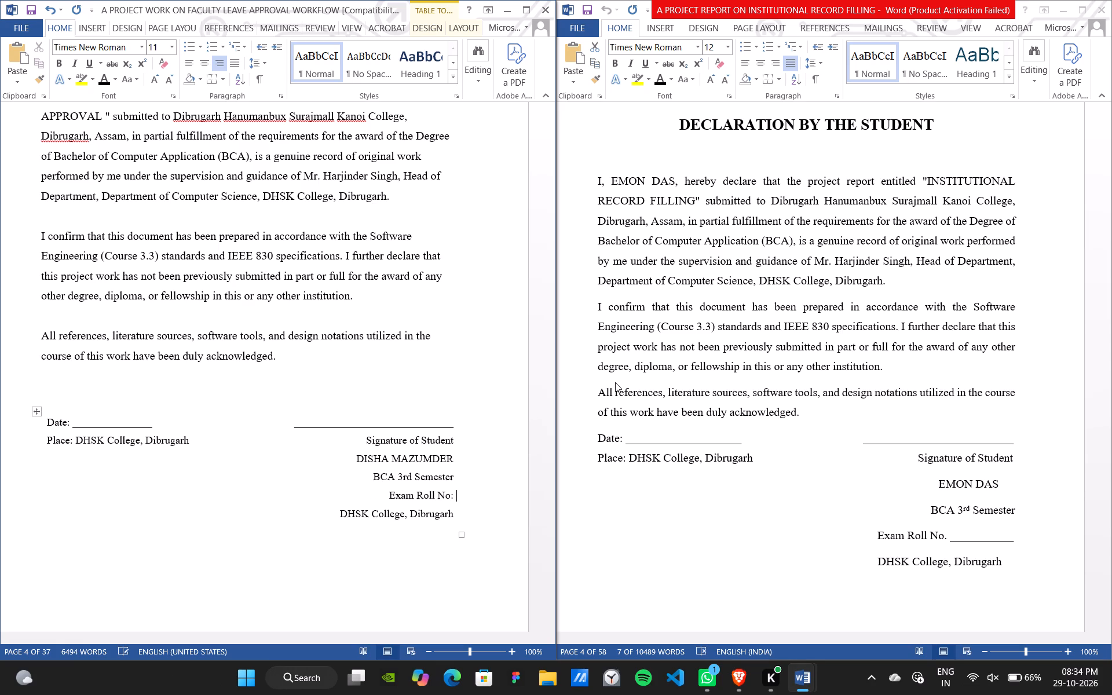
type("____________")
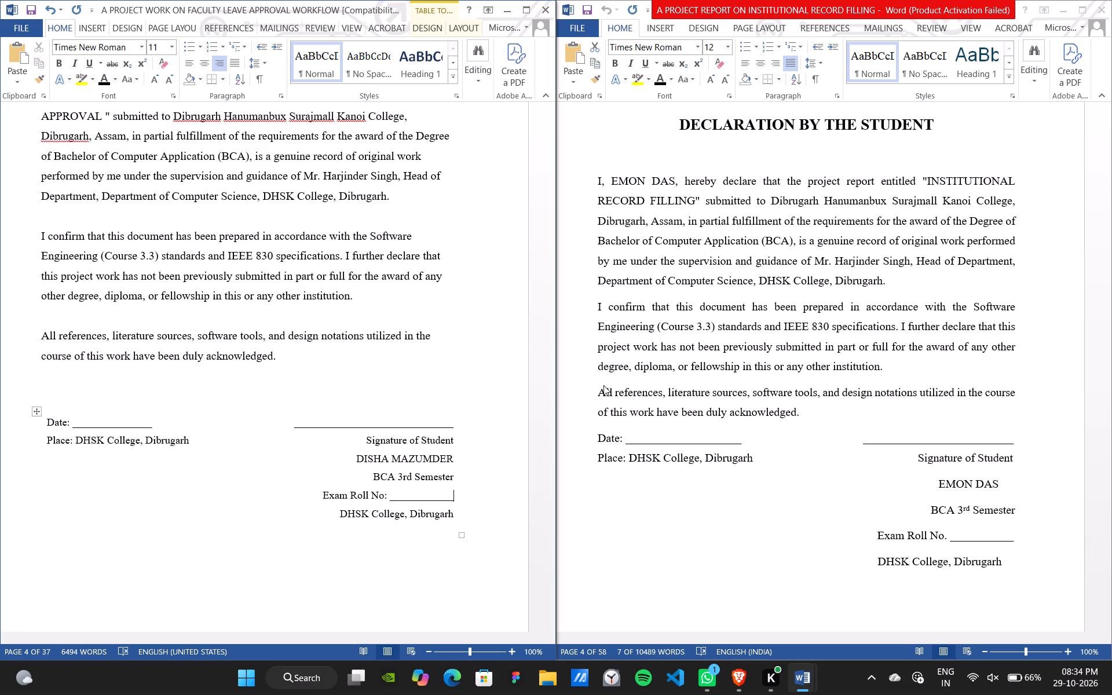
Set the font colour of the EXAMINATION APPROVAL CERTIFICATE heading to black, matching the reference report.
scroll(427, 392, "down", 19)
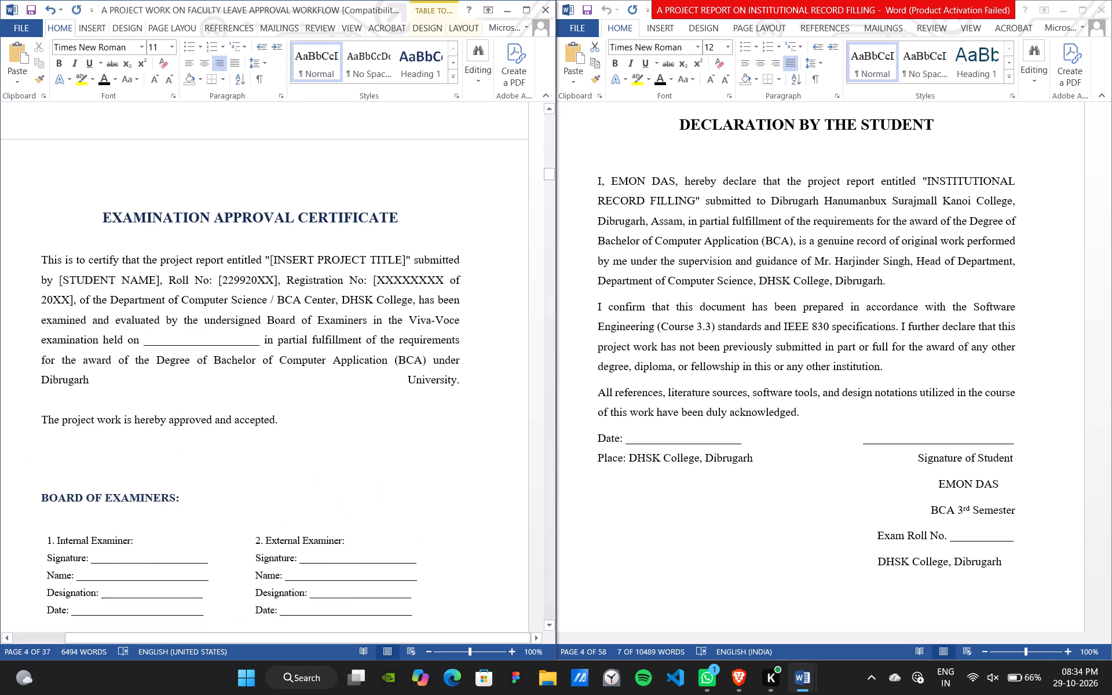
scroll(852, 372, "down", 19)
scroll(852, 374, "down", 3)
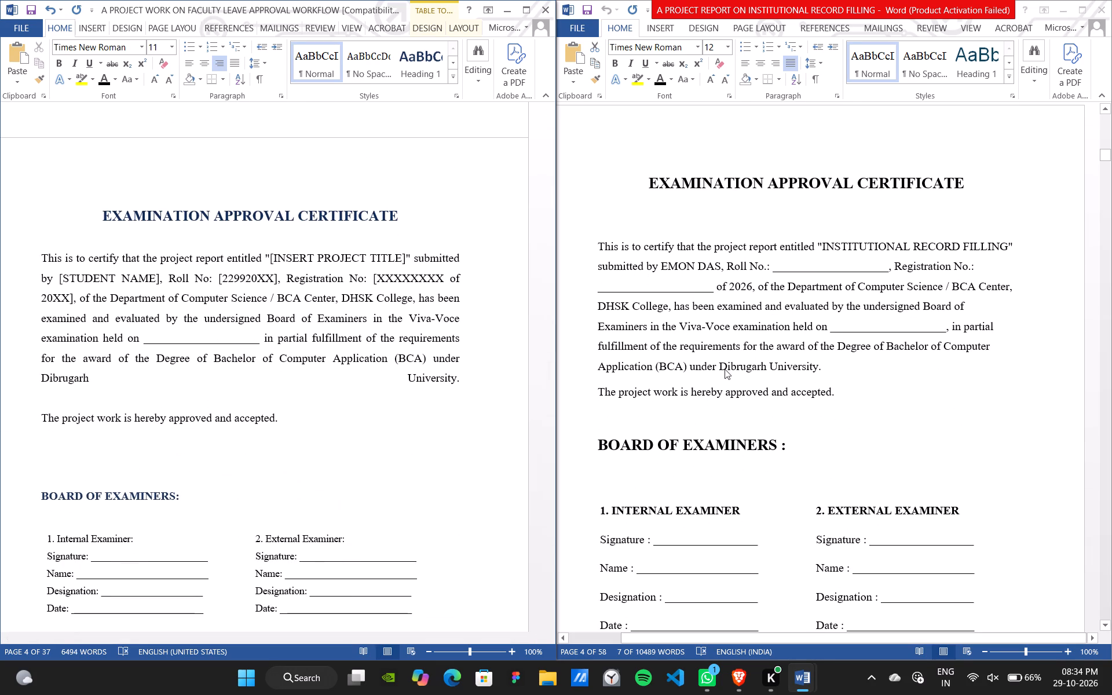
left_click_drag(103, 217, 375, 215)
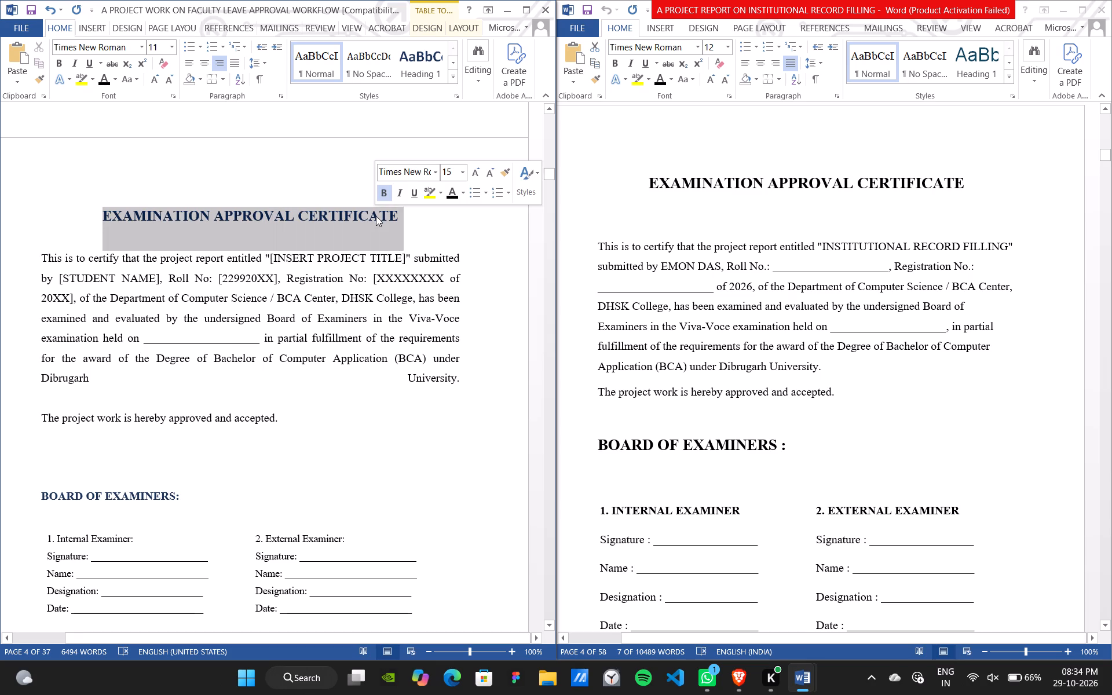
left_click(447, 191)
left_click(382, 302)
Left-align the examination approval certificate's first paragraph, beginning "This is to certify that the project report entitled".
scroll(232, 327, "down", 4)
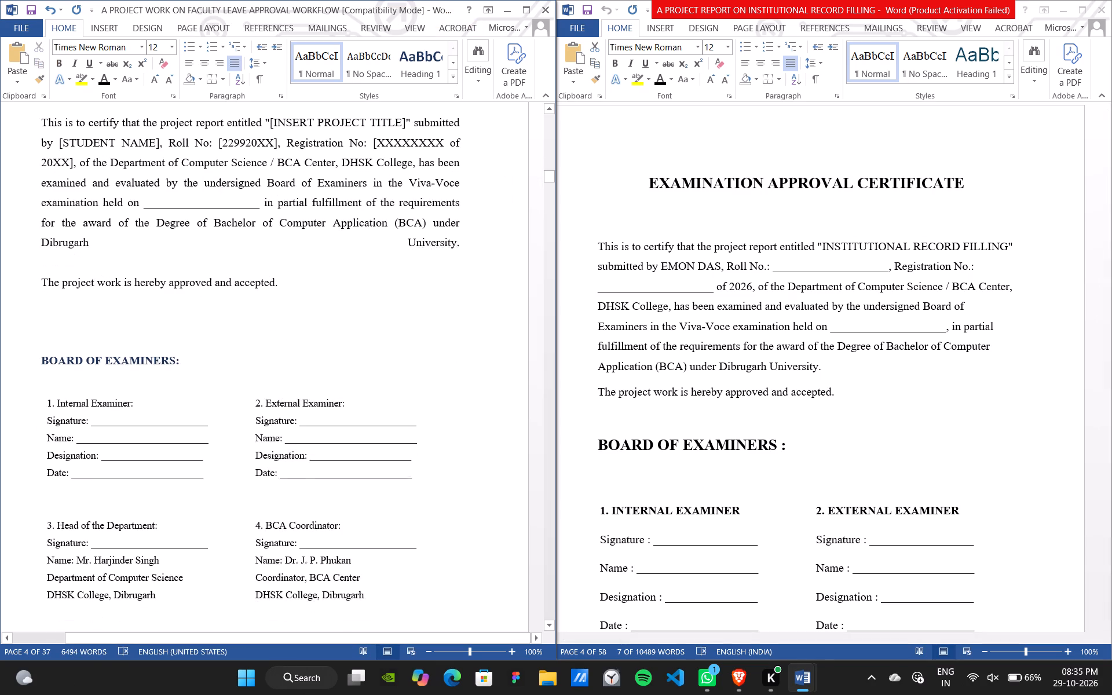
scroll(233, 327, "up", 3)
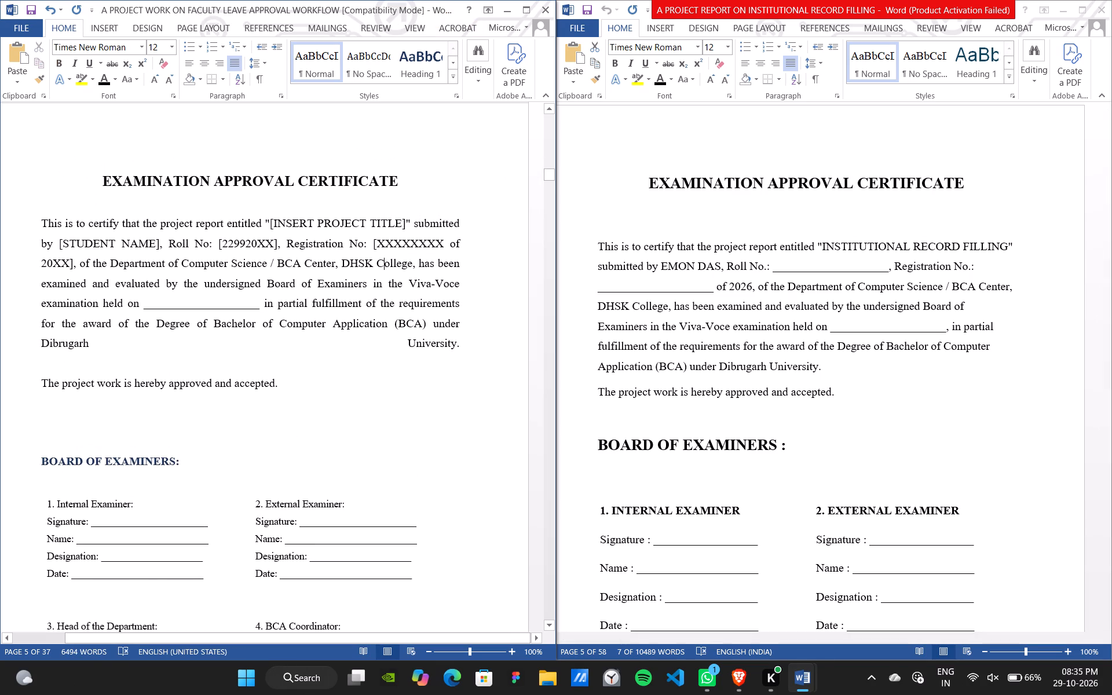
left_click_drag(42, 221, 91, 342)
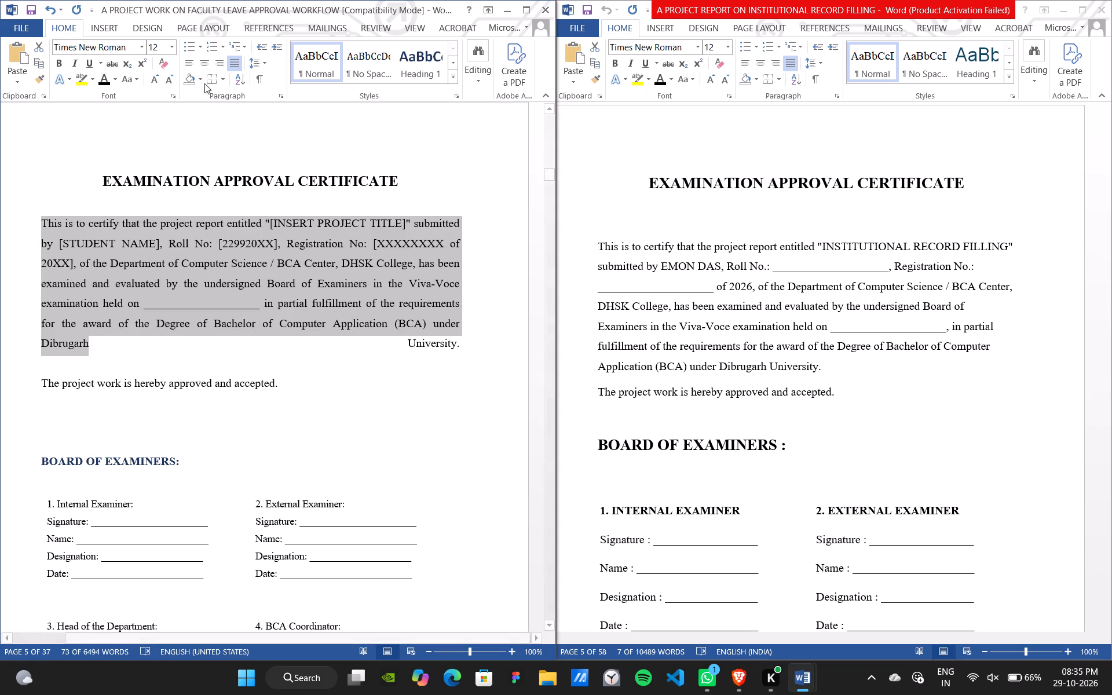
left_click(188, 63)
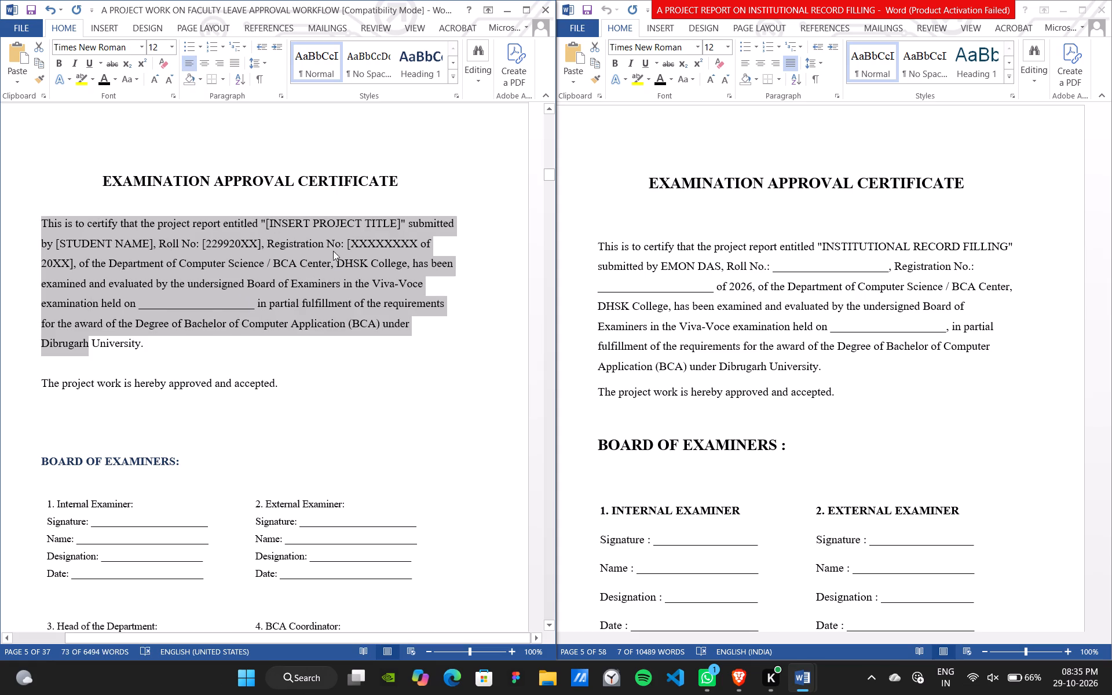
Replace the colon and bracketed X placeholder after "Registration No" in the examination approval certificate with a blank underscore line.
left_click(349, 247)
left_click_drag(345, 244, 408, 252)
key("BackSpace")
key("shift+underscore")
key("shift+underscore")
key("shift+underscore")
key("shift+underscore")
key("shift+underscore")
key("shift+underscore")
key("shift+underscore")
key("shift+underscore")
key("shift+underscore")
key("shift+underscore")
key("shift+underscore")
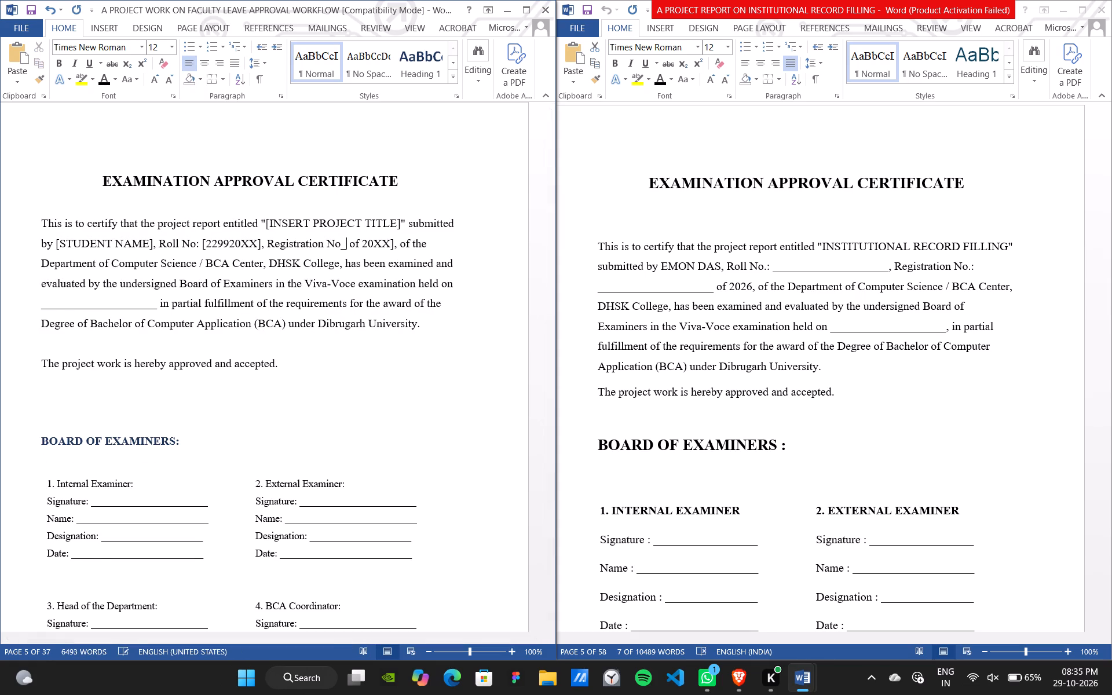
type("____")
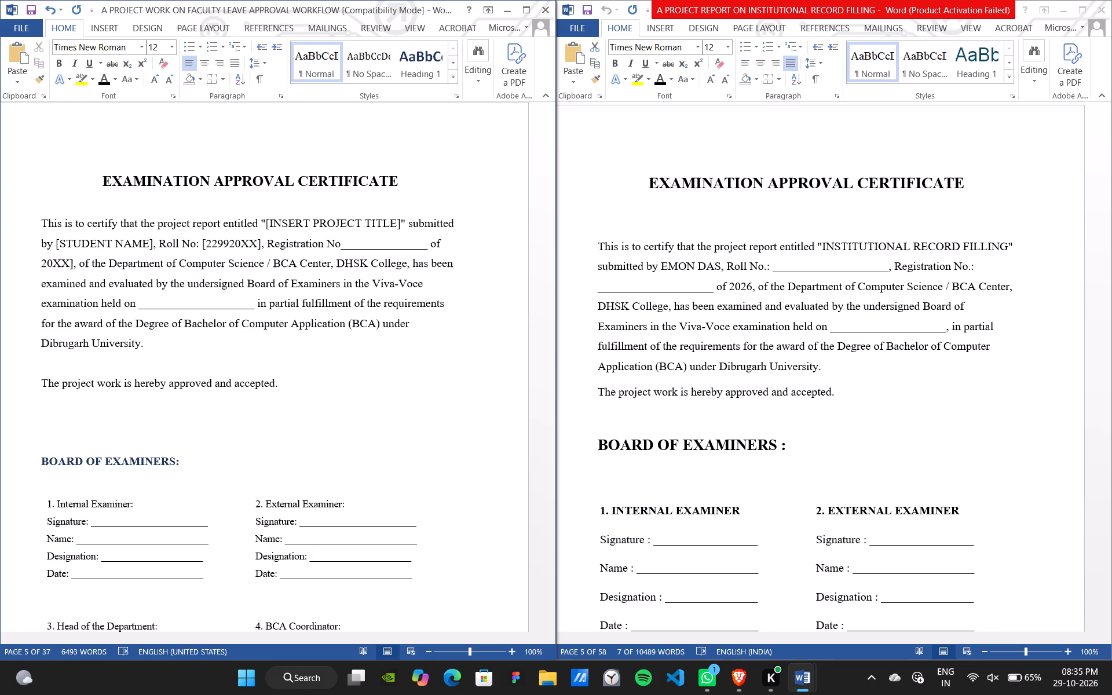
Replace the bracketed roll number placeholder after "Roll No:" in the examination approval certificate with a blank underscore line.
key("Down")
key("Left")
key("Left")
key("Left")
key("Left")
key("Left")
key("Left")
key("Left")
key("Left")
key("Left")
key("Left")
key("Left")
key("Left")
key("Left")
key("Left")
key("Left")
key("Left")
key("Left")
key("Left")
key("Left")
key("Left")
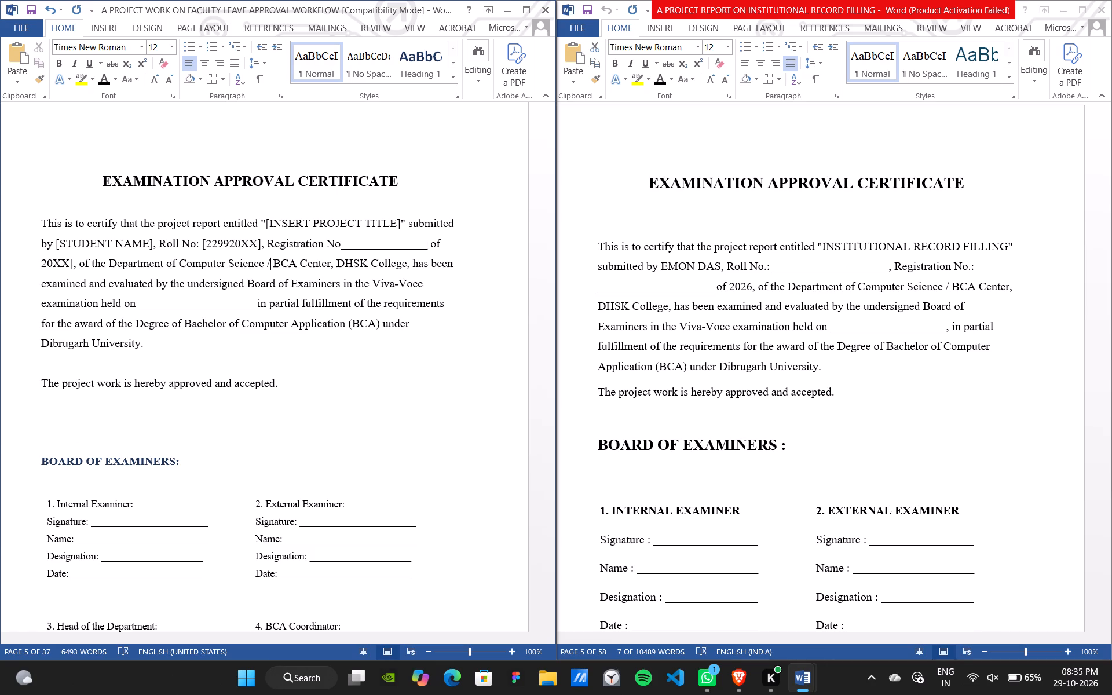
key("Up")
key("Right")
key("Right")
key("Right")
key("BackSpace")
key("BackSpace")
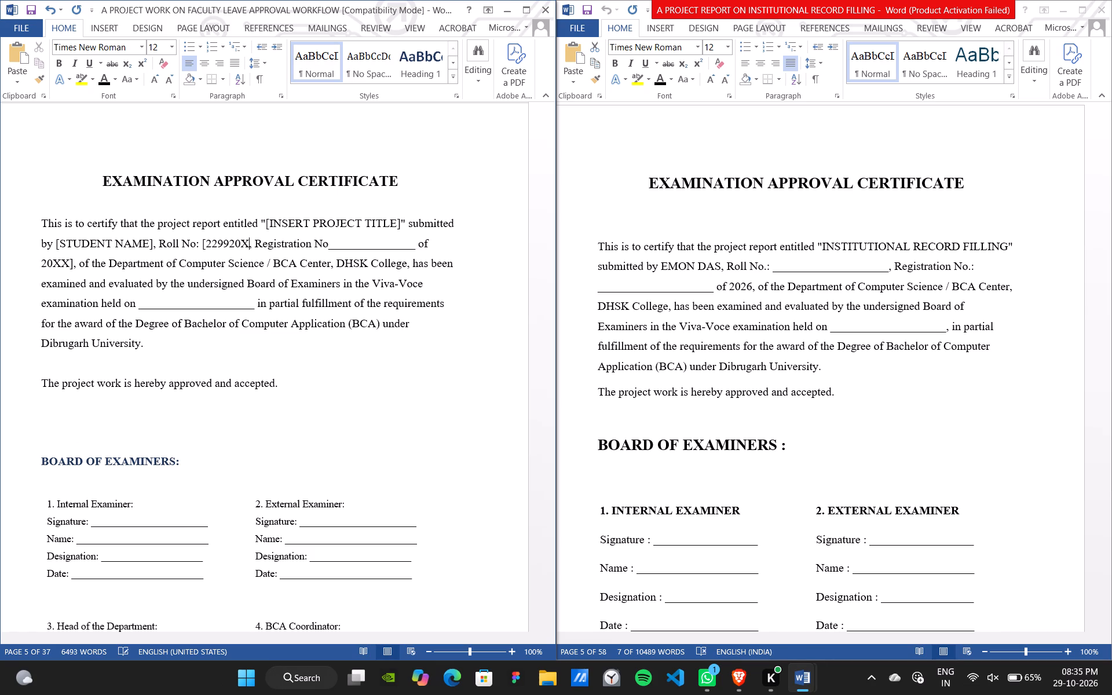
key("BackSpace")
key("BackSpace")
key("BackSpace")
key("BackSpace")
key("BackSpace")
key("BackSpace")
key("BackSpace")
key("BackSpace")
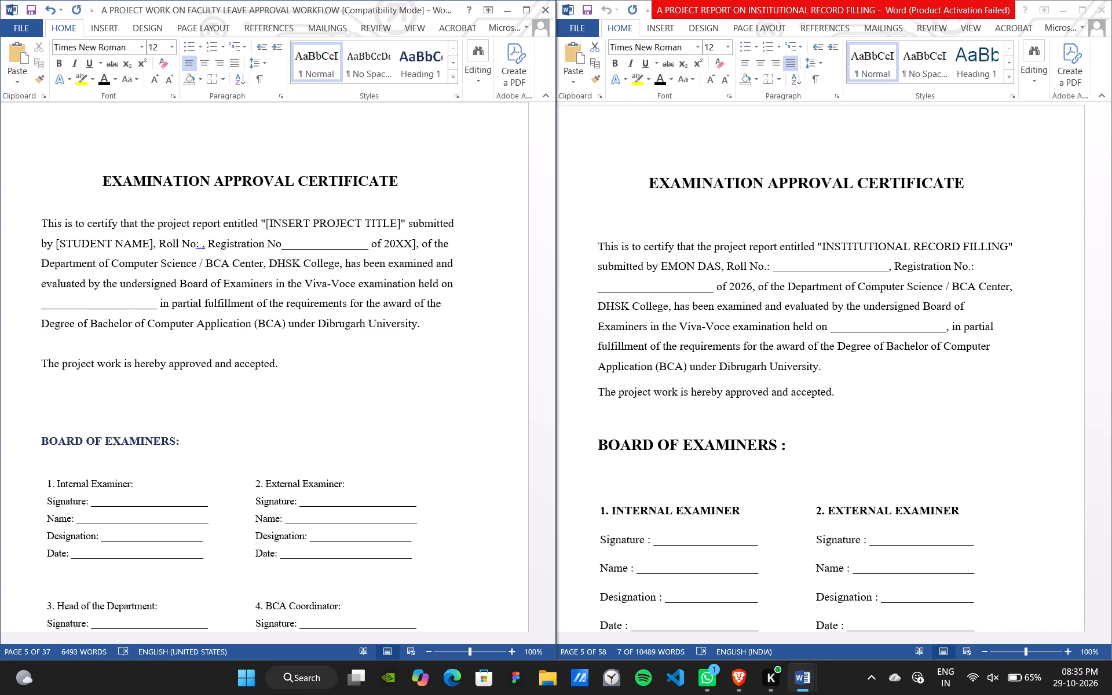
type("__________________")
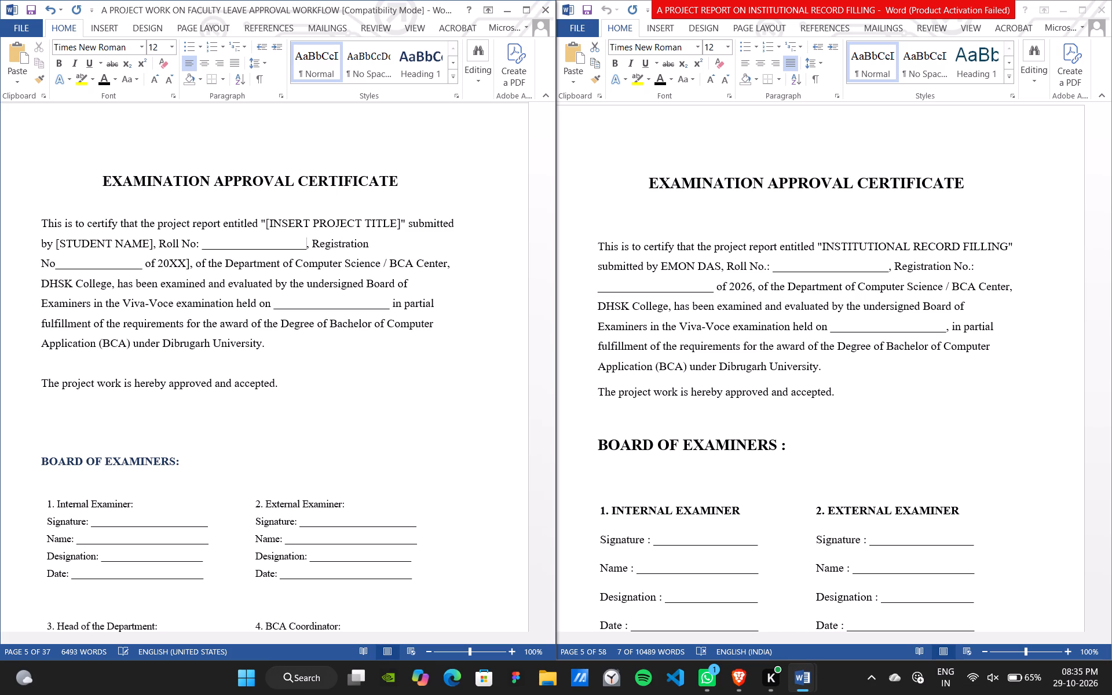
Replace the bracketed project title placeholder in the examination approval certificate with FAULTY LEAVE APPROVAL WORKFLOW.
scroll(765, 332, "down", 18)
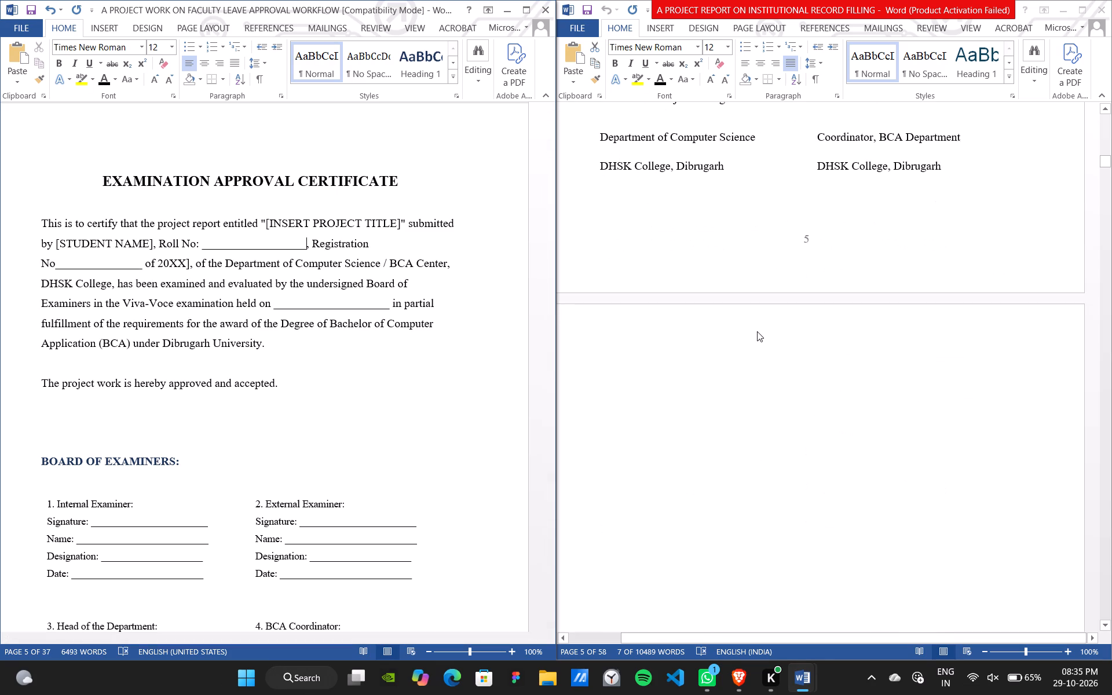
scroll(752, 328, "up", 19)
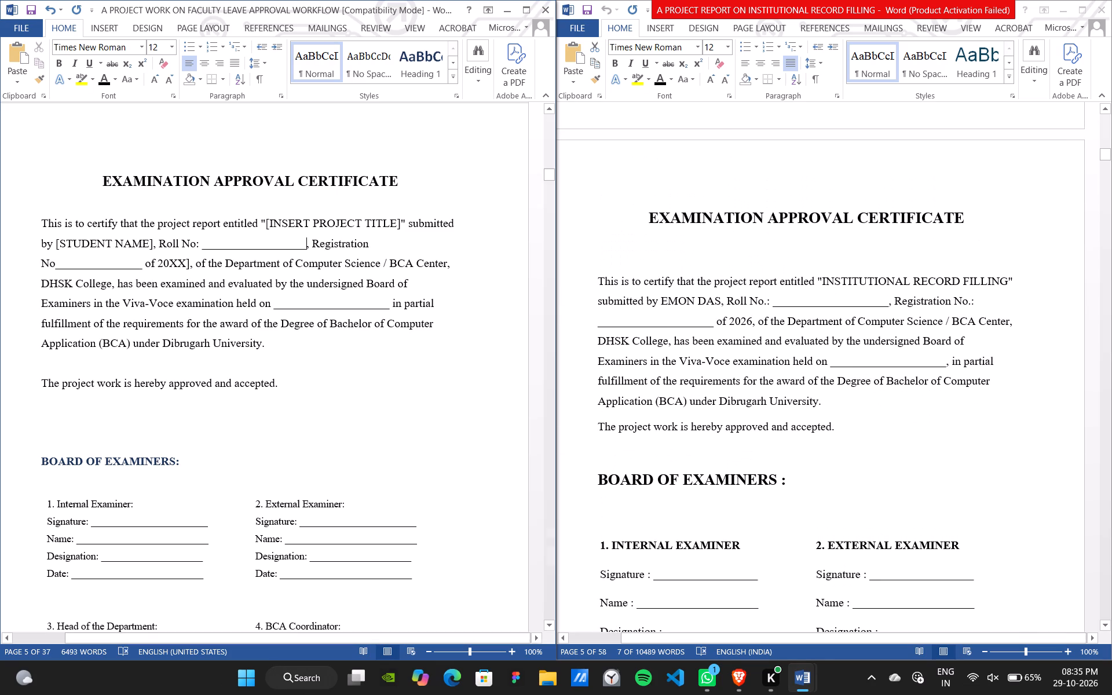
left_click_drag(264, 225, 400, 224)
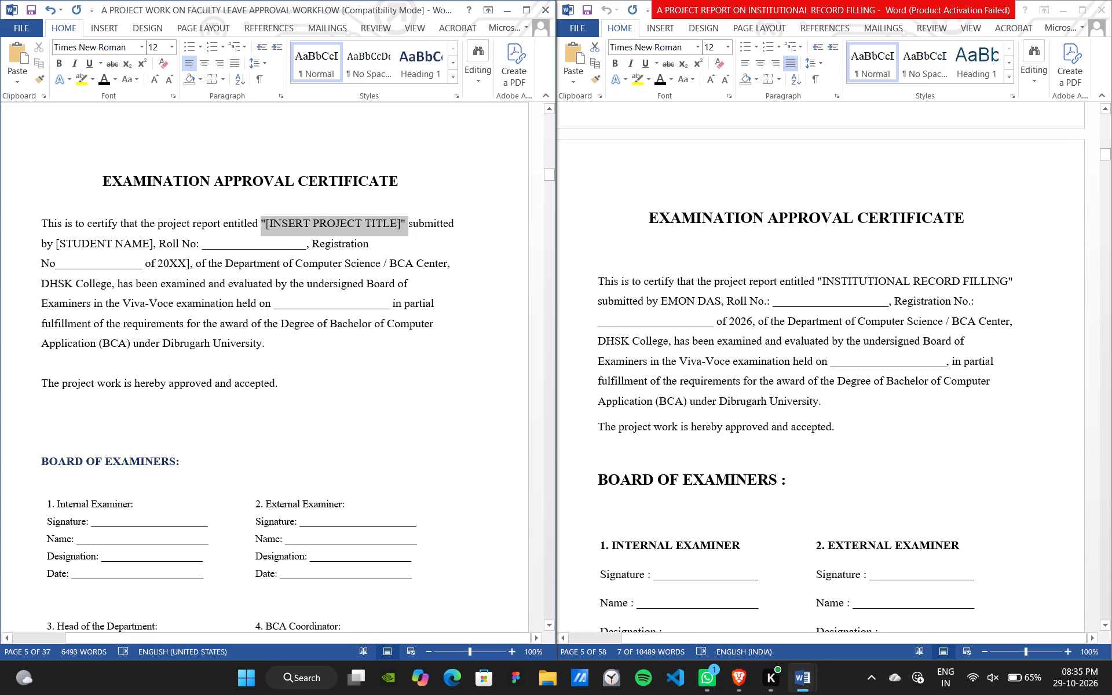
left_click_drag(400, 224, 400, 227)
key("BackSpace")
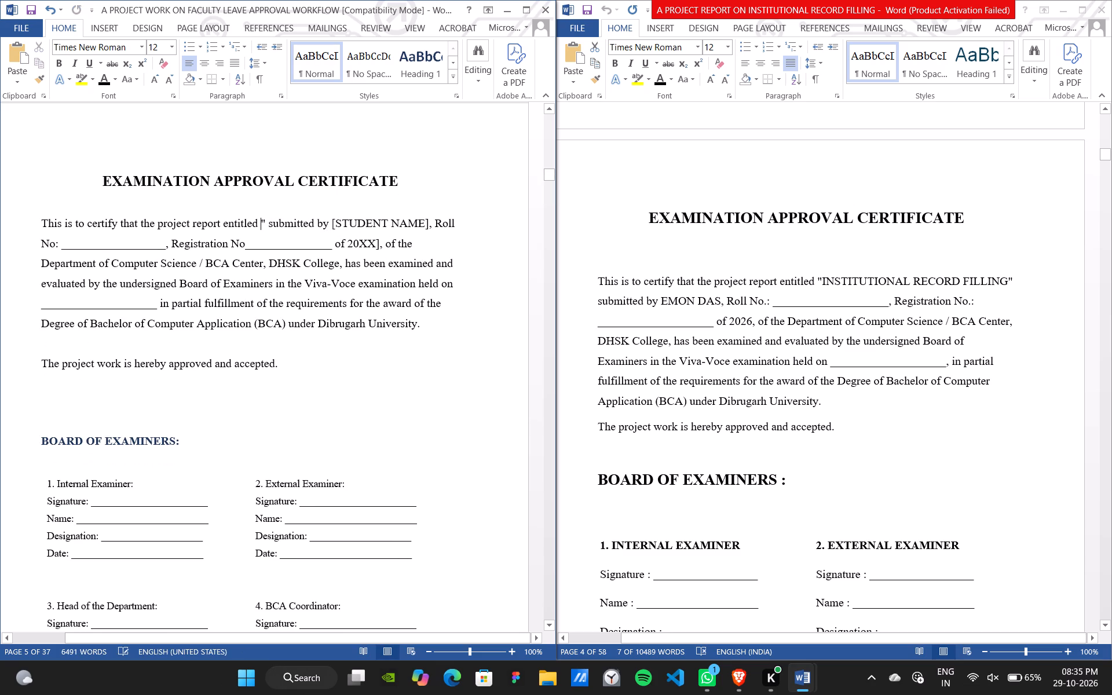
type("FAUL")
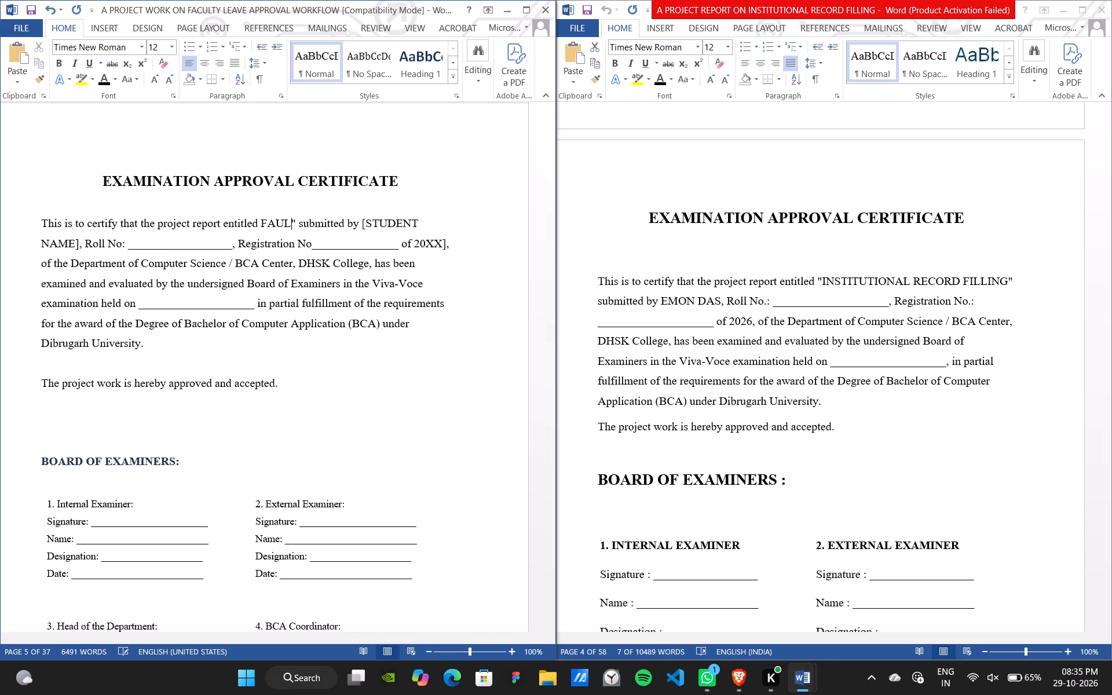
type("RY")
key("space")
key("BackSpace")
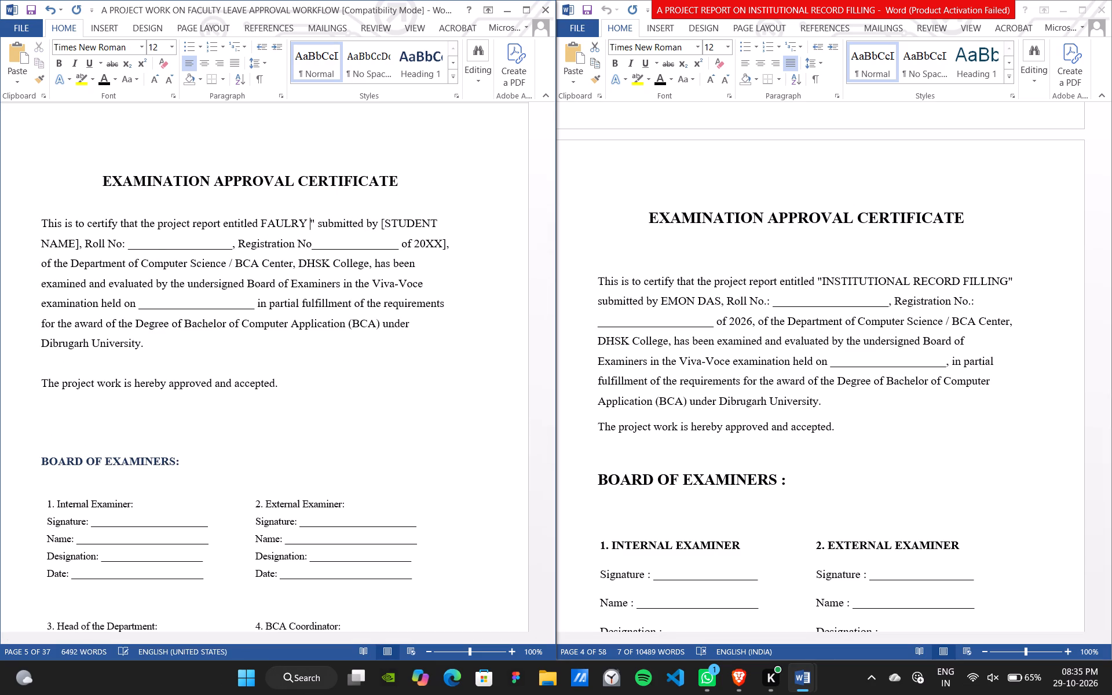
Finish the project title in the examination approval certificate's first paragraph so it reads FAULTY LEAVE APPROVAL WORKFLOW.
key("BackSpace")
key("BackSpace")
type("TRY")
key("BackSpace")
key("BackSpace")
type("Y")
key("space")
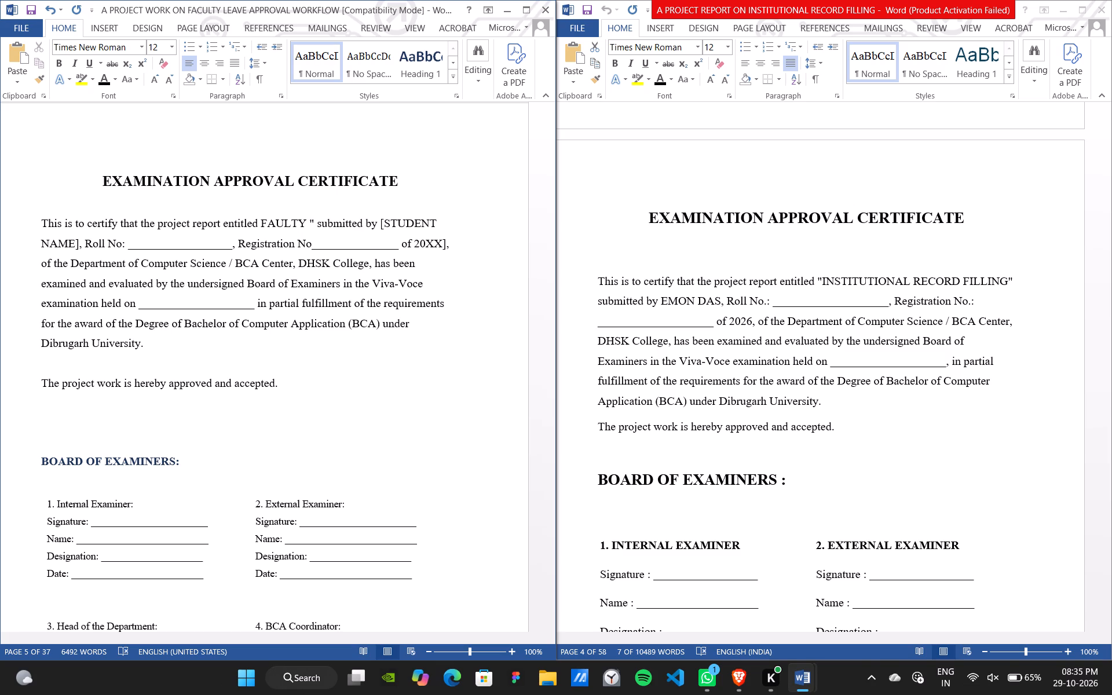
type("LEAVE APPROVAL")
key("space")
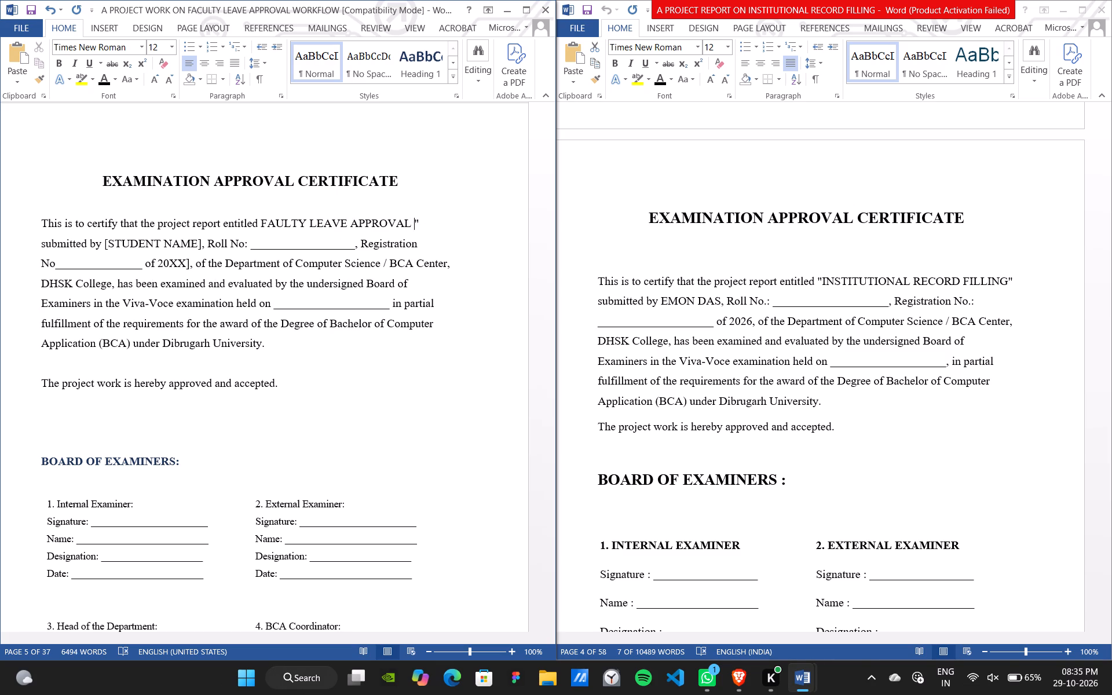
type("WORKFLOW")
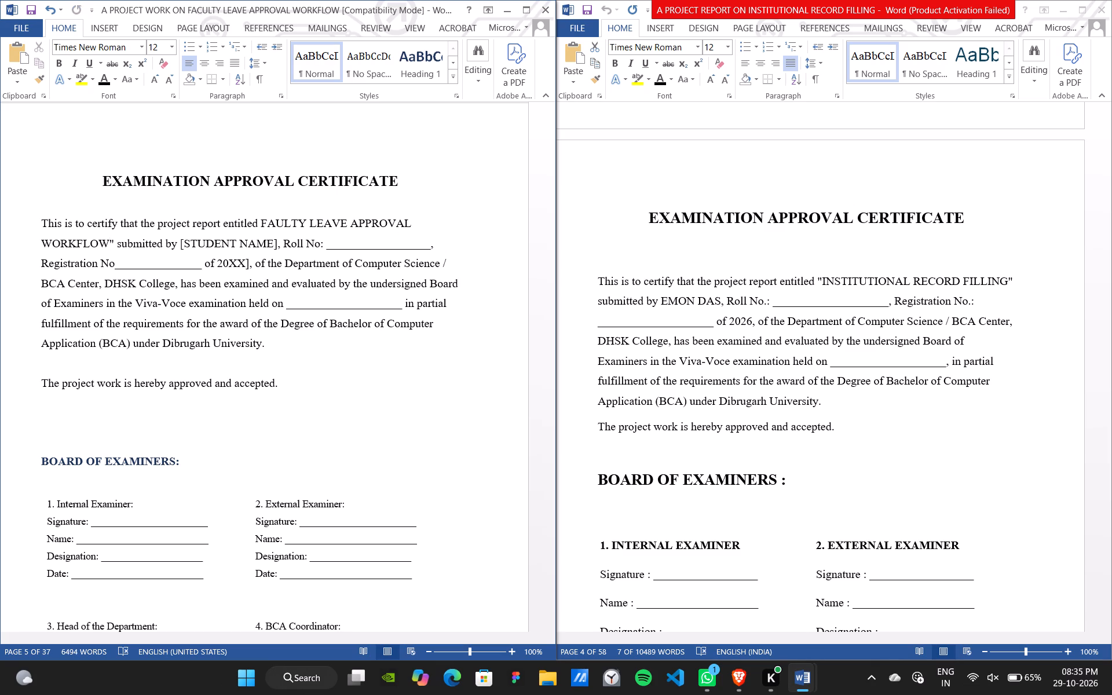
Replace the bracketed student name placeholder after "submitted by" in the examination approval certificate with the student's name in capitals.
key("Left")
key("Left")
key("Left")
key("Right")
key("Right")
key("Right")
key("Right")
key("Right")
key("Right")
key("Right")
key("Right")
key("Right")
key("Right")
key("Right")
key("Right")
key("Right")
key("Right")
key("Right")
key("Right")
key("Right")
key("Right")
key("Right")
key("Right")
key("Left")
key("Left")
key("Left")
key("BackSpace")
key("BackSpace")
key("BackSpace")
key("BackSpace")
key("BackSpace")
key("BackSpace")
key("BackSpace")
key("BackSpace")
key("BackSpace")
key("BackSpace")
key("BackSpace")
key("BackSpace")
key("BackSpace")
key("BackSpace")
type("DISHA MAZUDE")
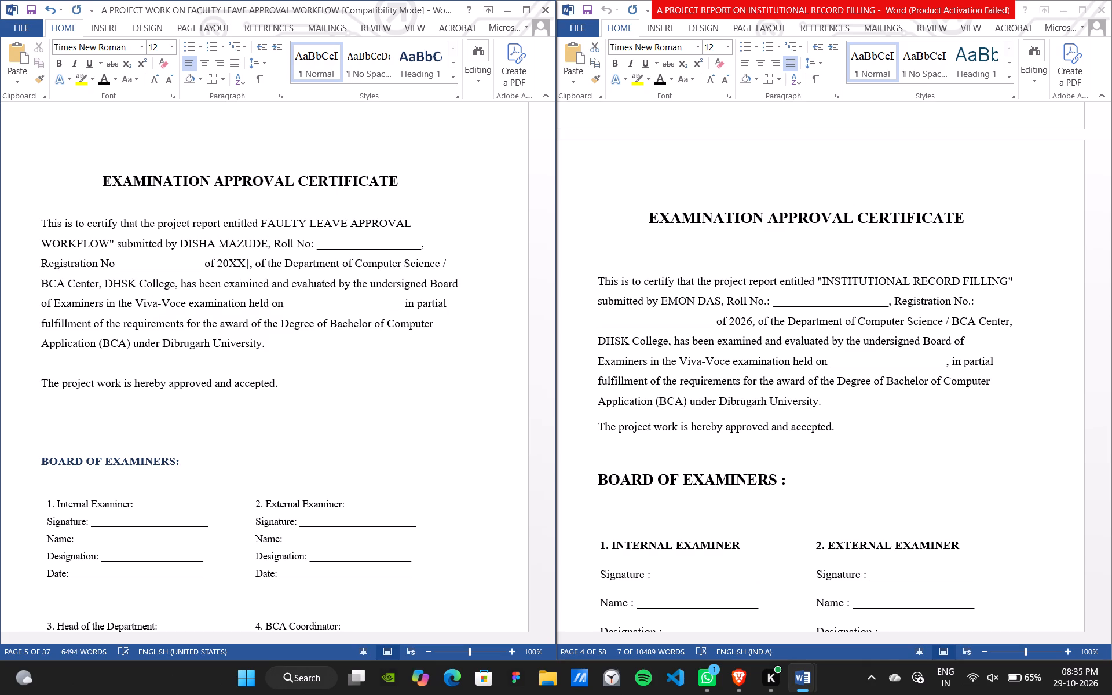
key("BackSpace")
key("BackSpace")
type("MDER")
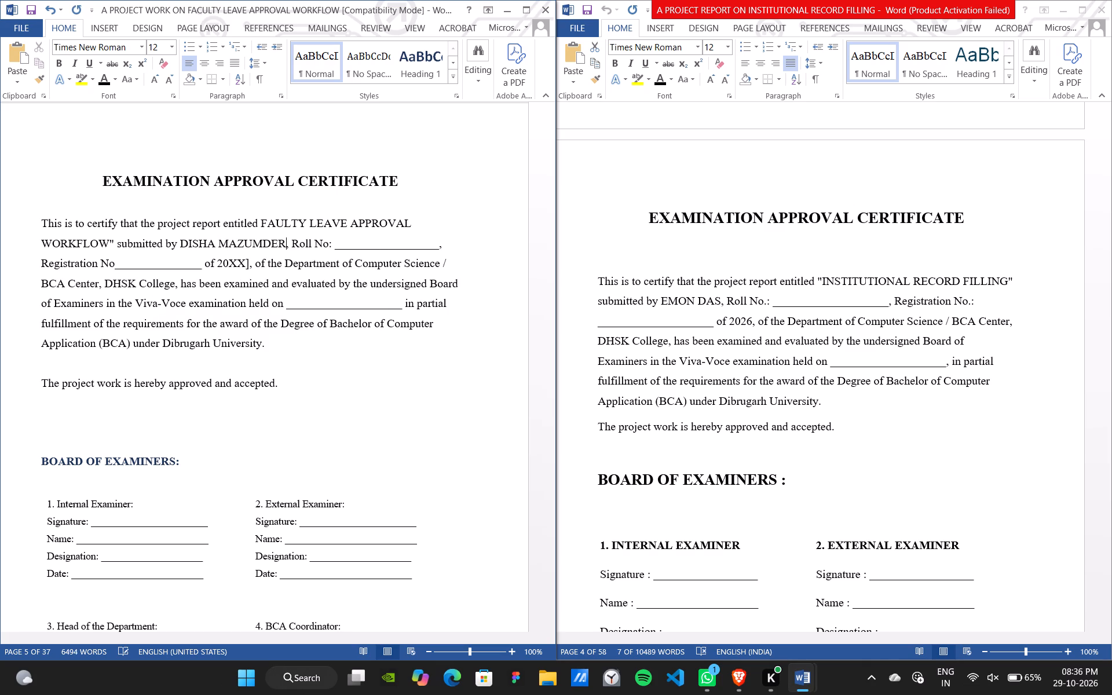
Replace the 20XX] year placeholder after the registration number blank in the examination approval certificate with 2026.
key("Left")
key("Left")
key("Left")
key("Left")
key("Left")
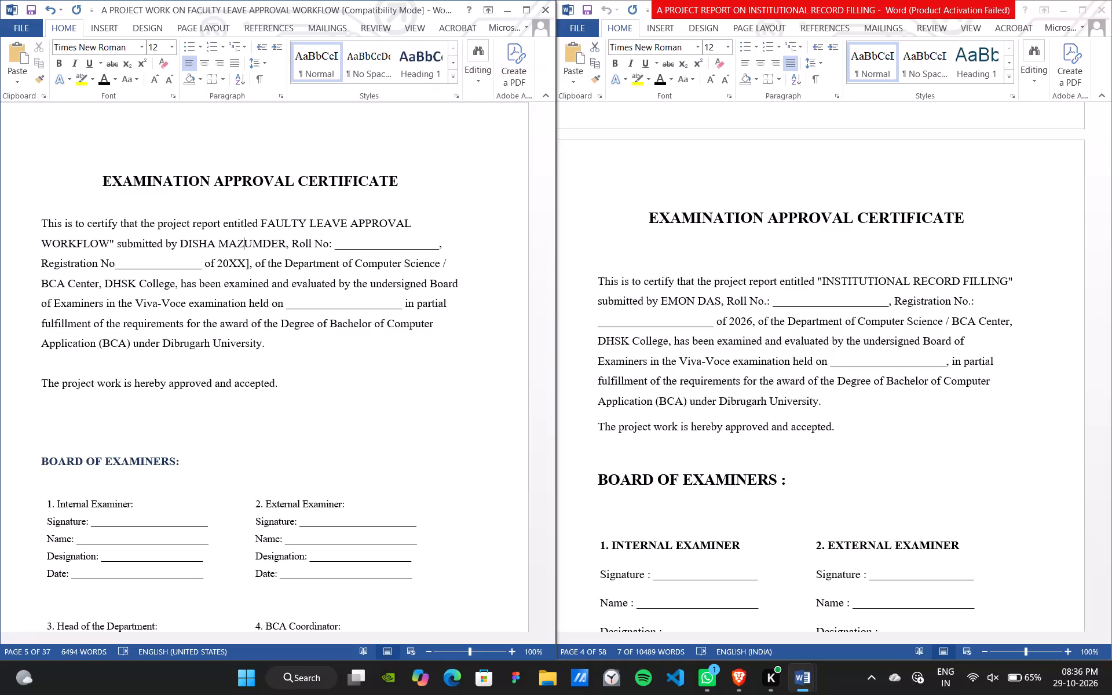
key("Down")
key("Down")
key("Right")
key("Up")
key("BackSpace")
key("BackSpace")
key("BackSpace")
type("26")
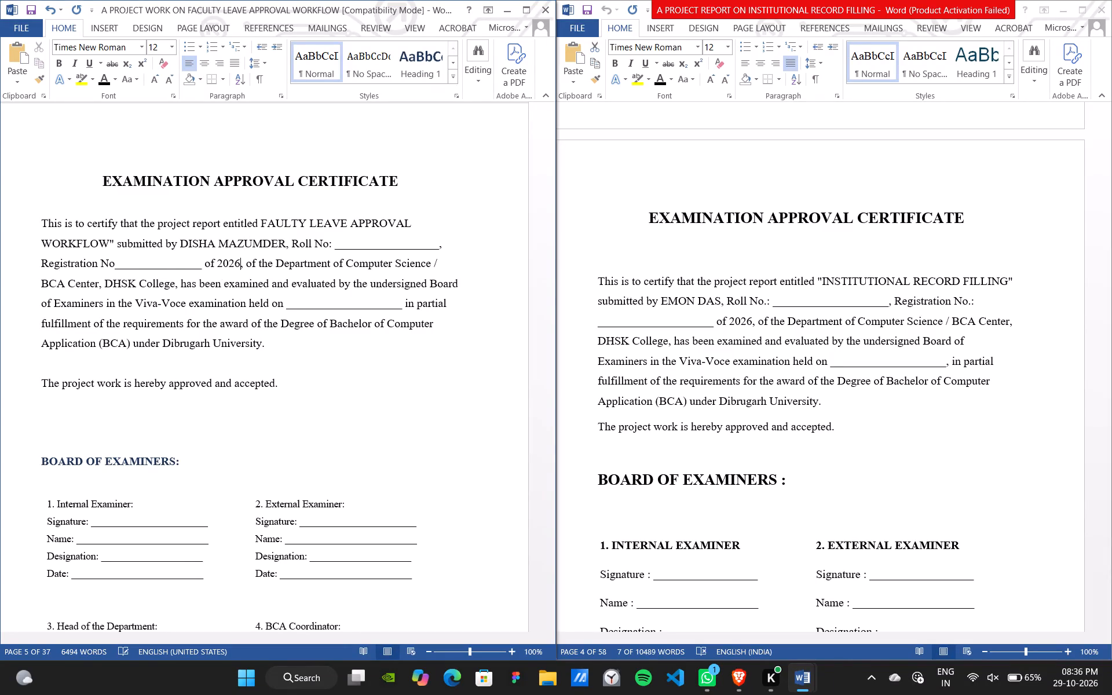
Place the text cursor at the end of the BOARD OF EXAMINERS heading in the examination approval certificate.
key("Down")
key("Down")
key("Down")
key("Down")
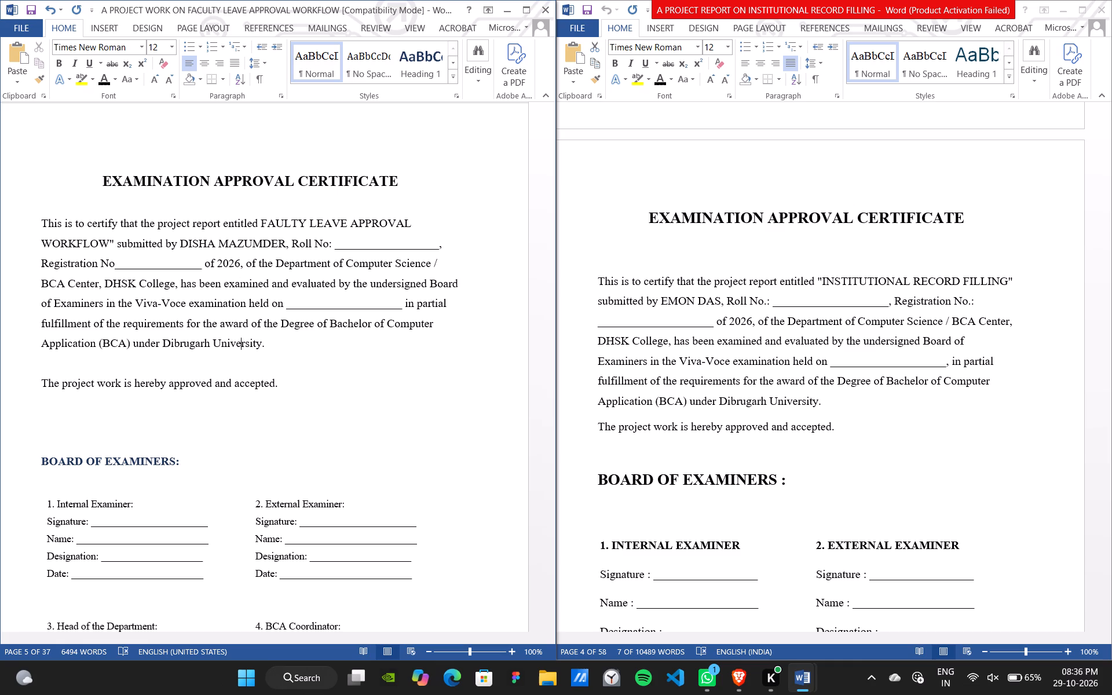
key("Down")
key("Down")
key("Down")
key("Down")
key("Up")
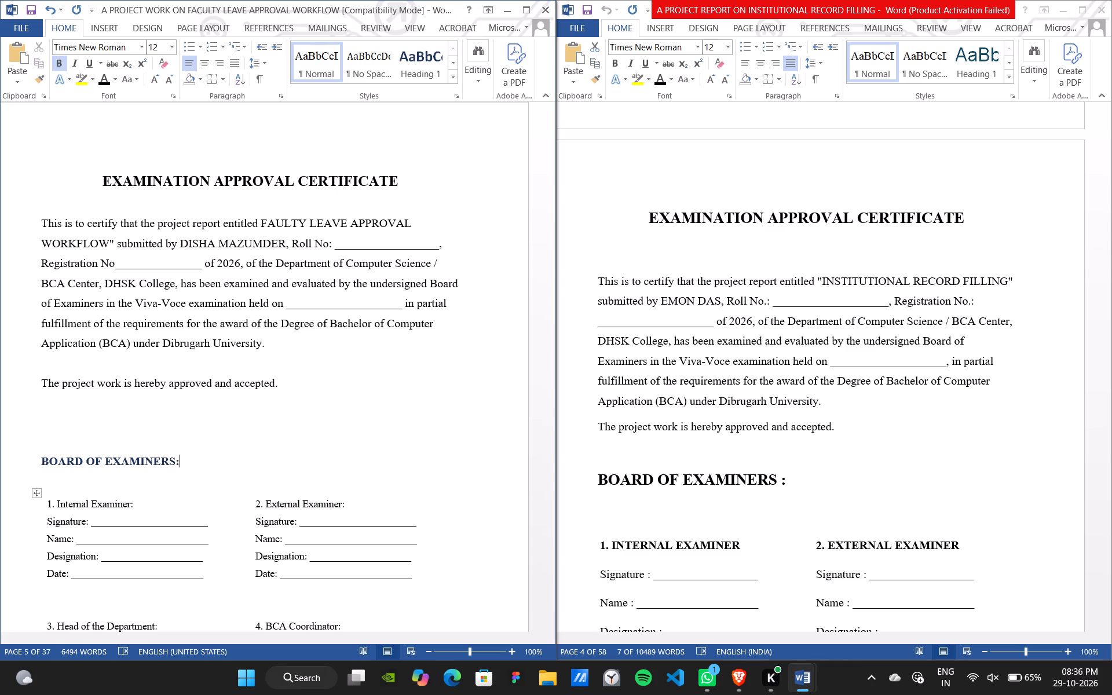
Set the font colour of the BOARD OF EXAMINERS heading to black, matching the reference report.
scroll(343, 334, "down", 4)
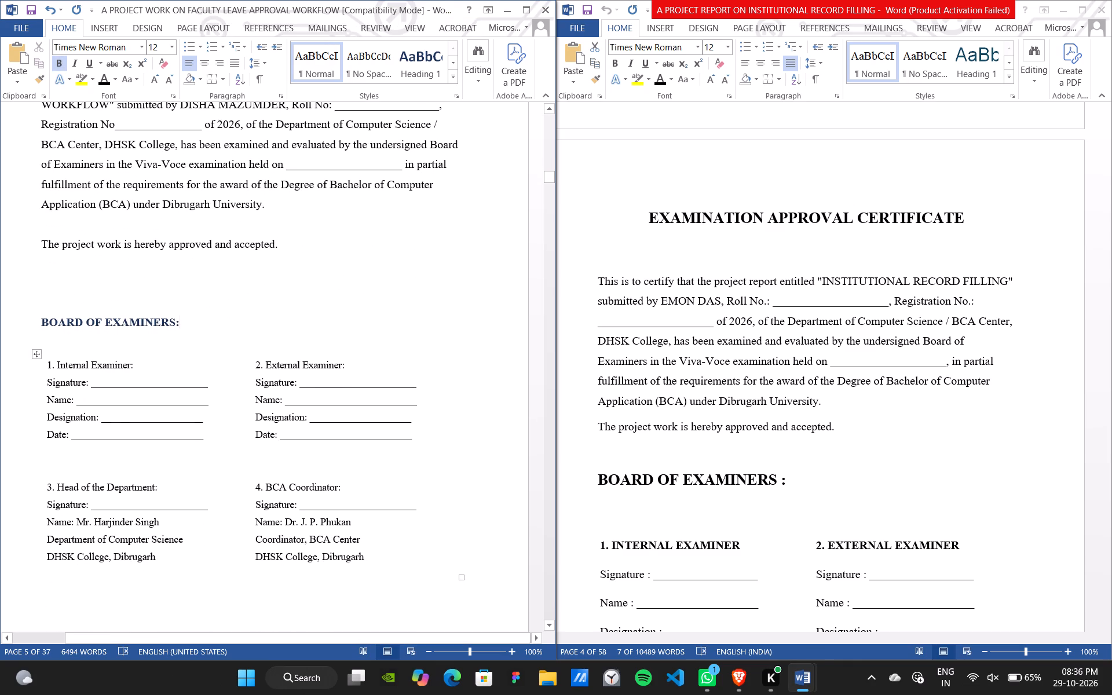
left_click_drag(40, 324, 179, 327)
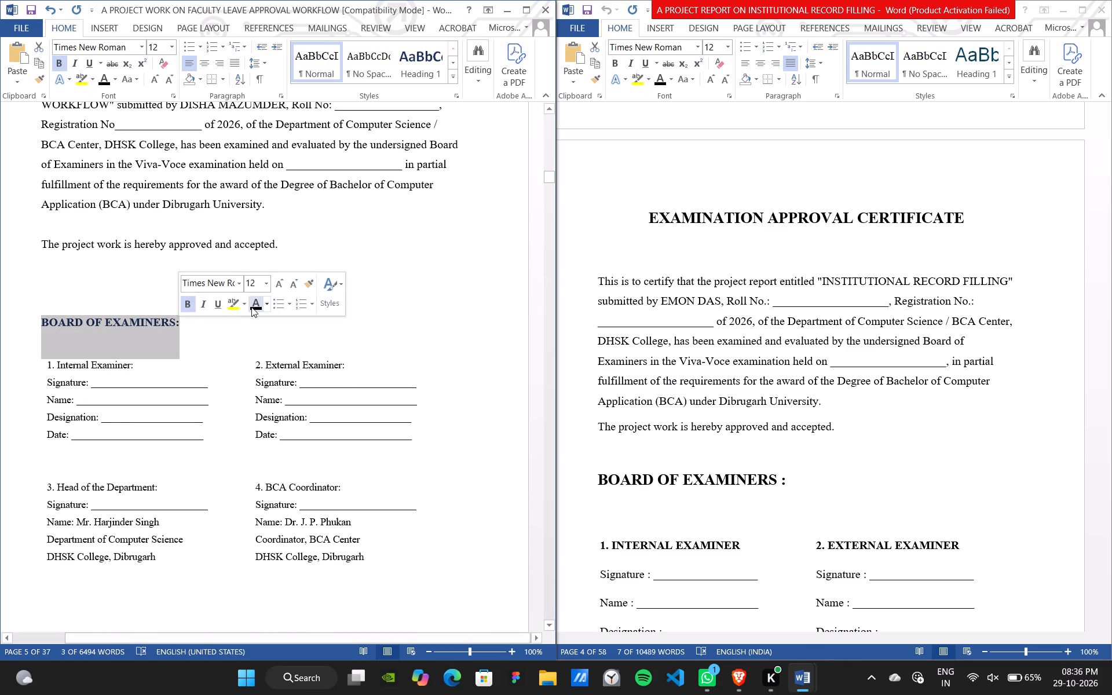
left_click(255, 307)
Remove the student instructions and guidelines box beneath the ACKNOWLEDGEMENT heading.
scroll(313, 370, "up", 5)
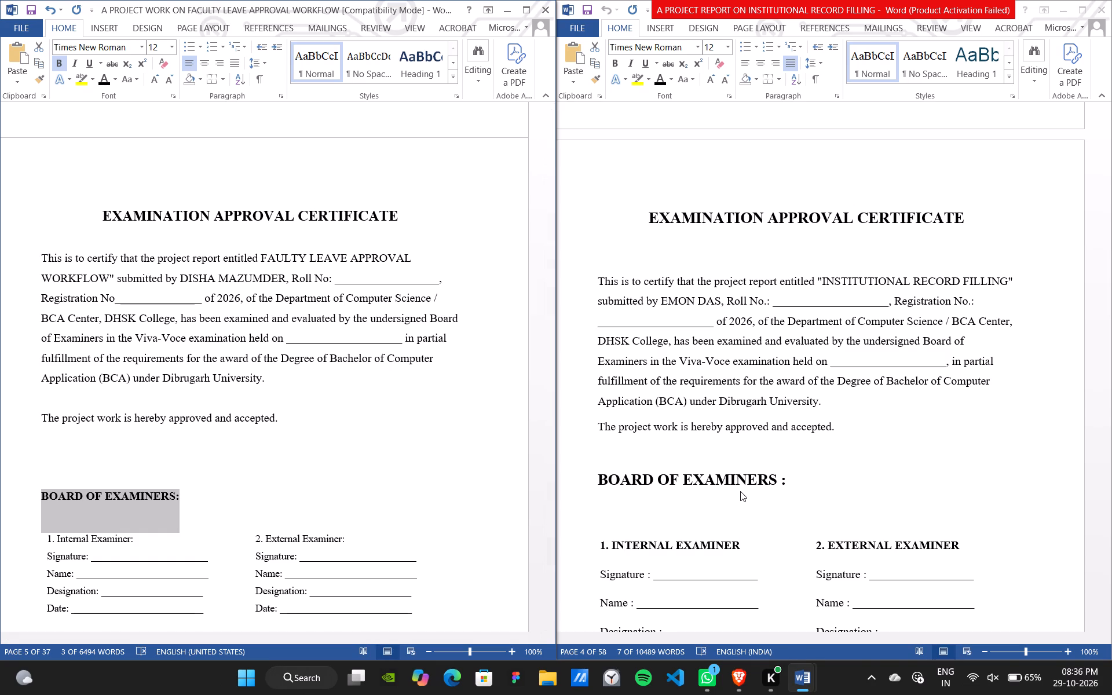
scroll(746, 493, "down", 10)
scroll(299, 524, "down", 11)
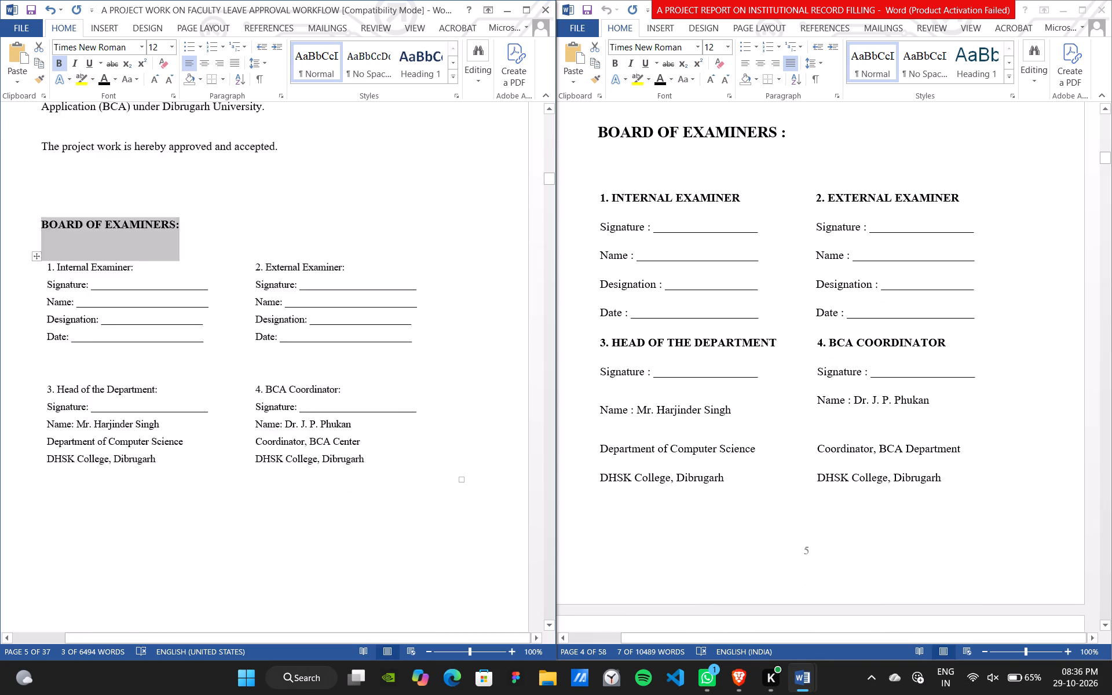
scroll(295, 521, "down", 17)
scroll(280, 464, "up", 4)
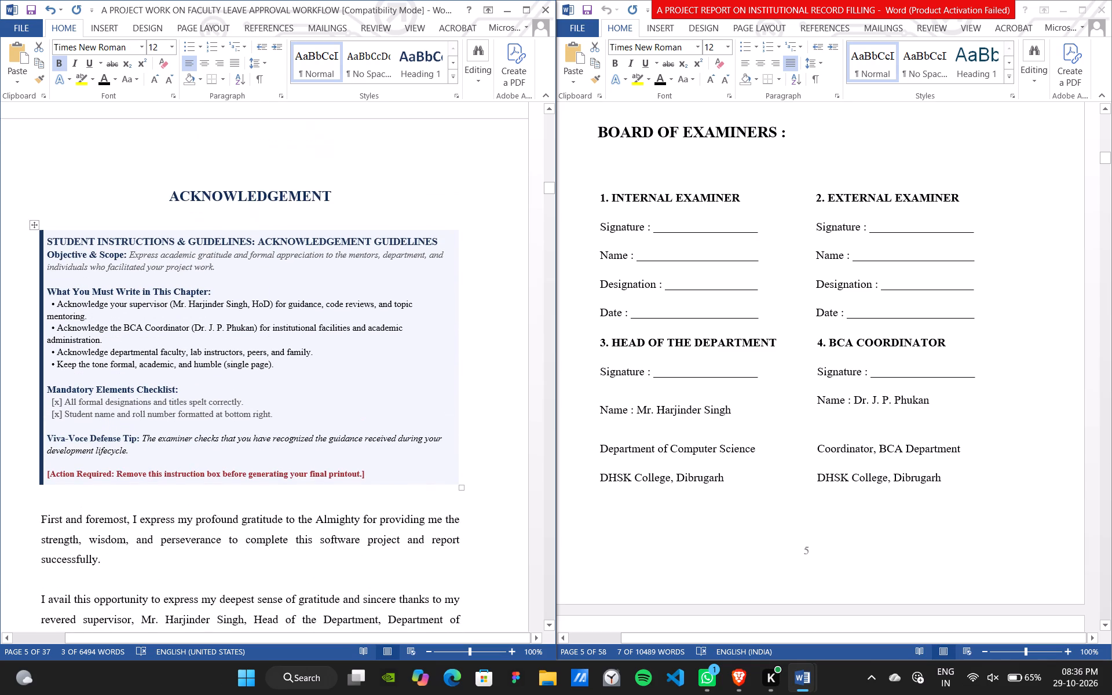
right_click(46, 236)
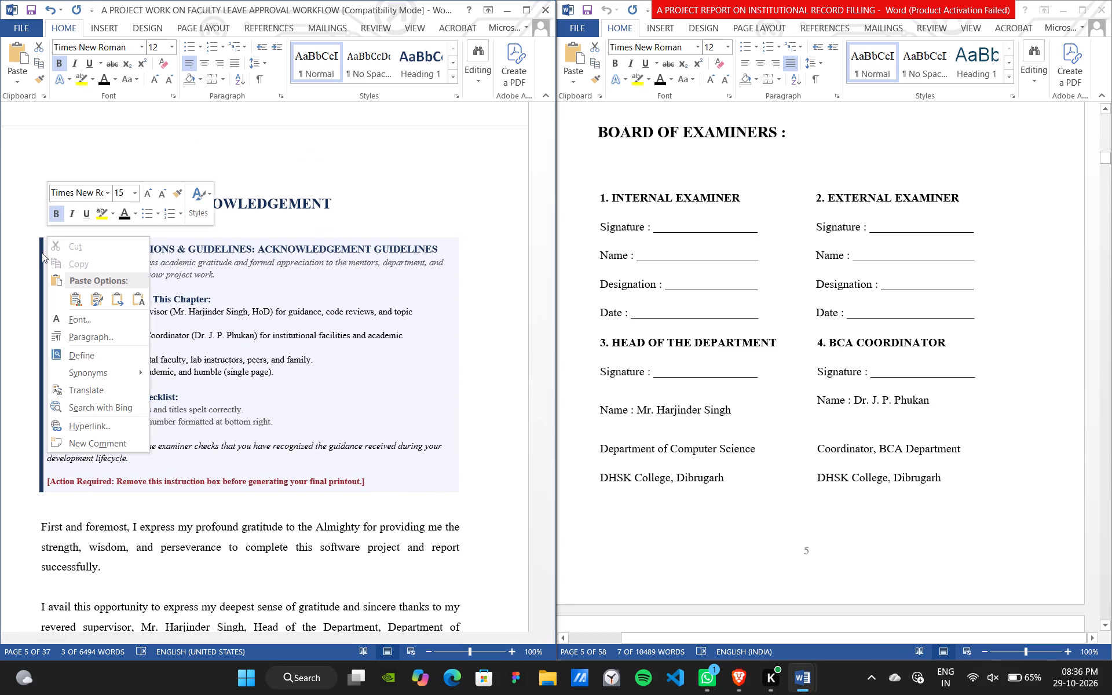
left_click(41, 254)
right_click(47, 240)
left_click(44, 245)
right_click(45, 247)
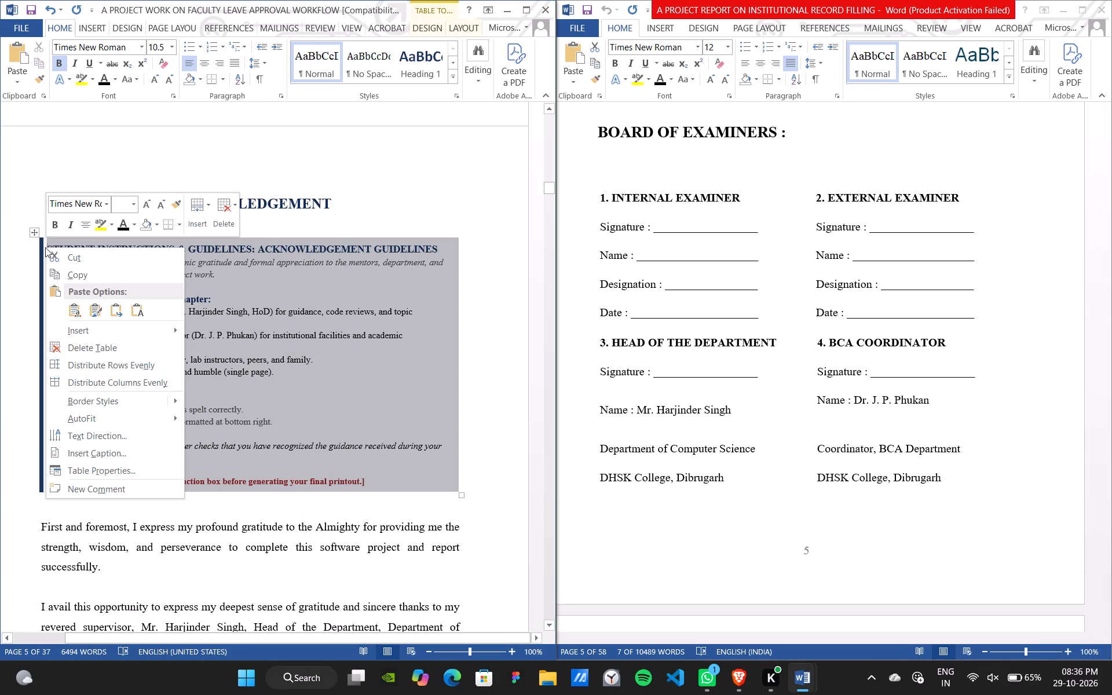
left_click(288, 255)
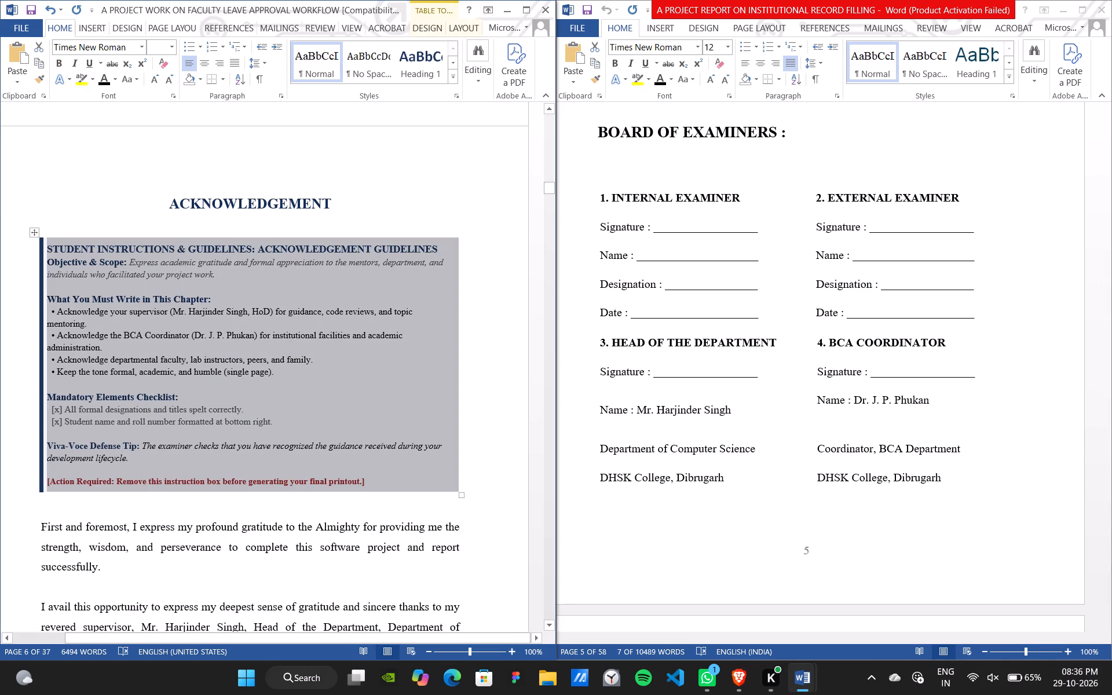
right_click(38, 233)
left_click(54, 241)
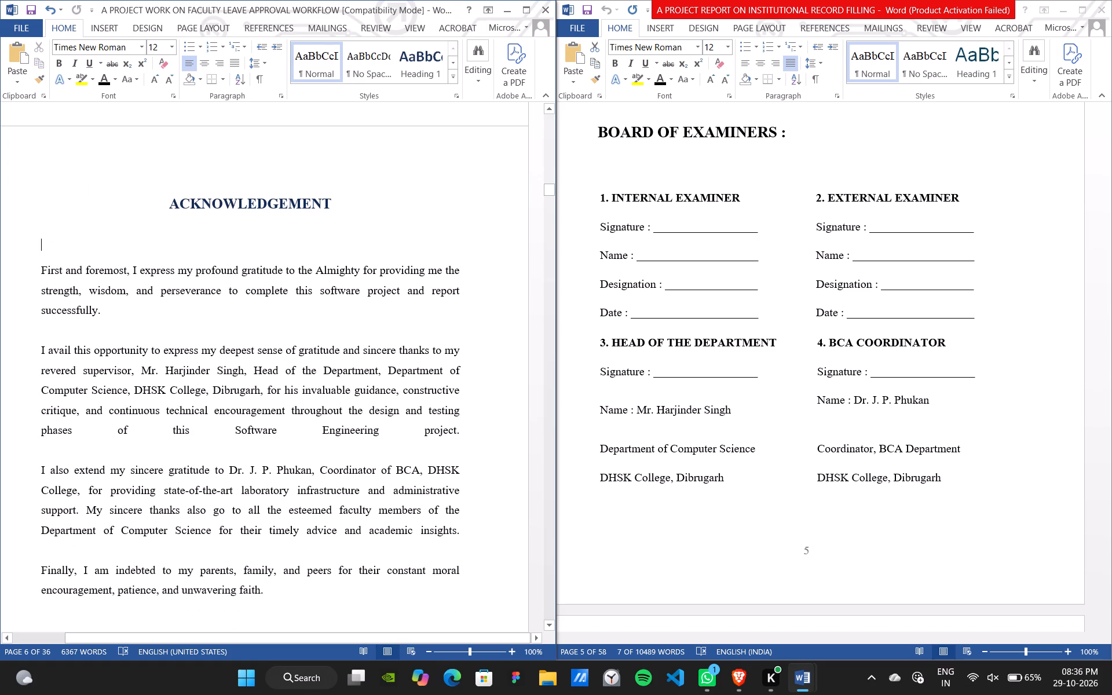
Copy the four acknowledgement paragraphs, from "First and foremost" to "completing this work", from the institutional record filling report.
left_click(67, 248)
scroll(842, 422, "down", 20)
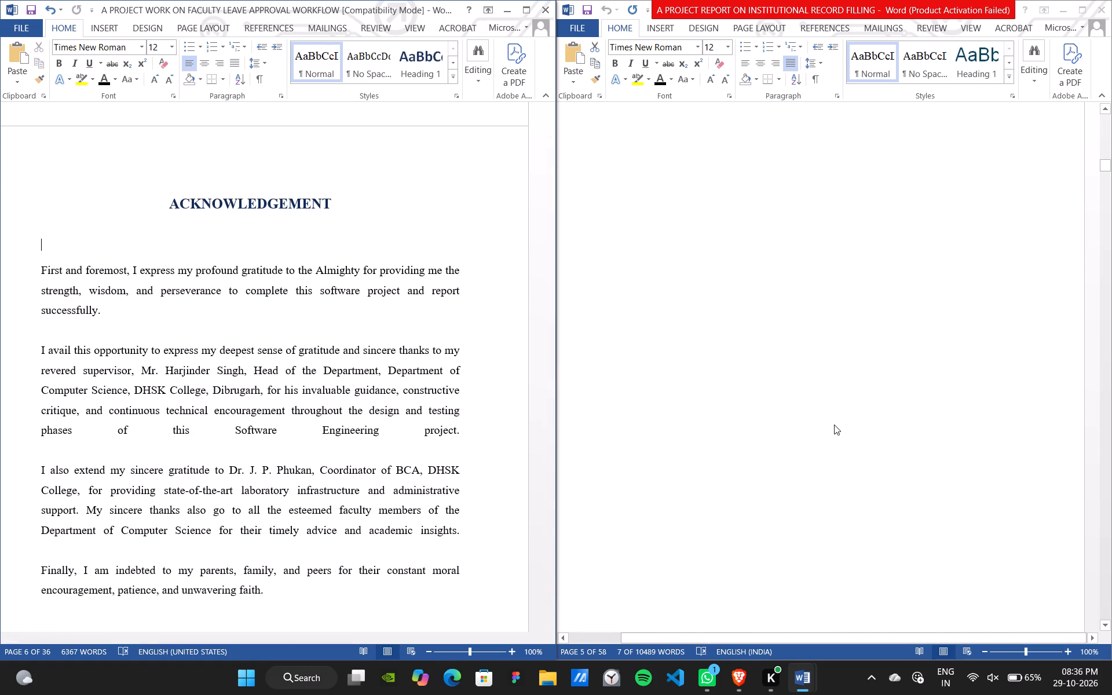
scroll(834, 425, "down", 11)
scroll(833, 425, "up", 8)
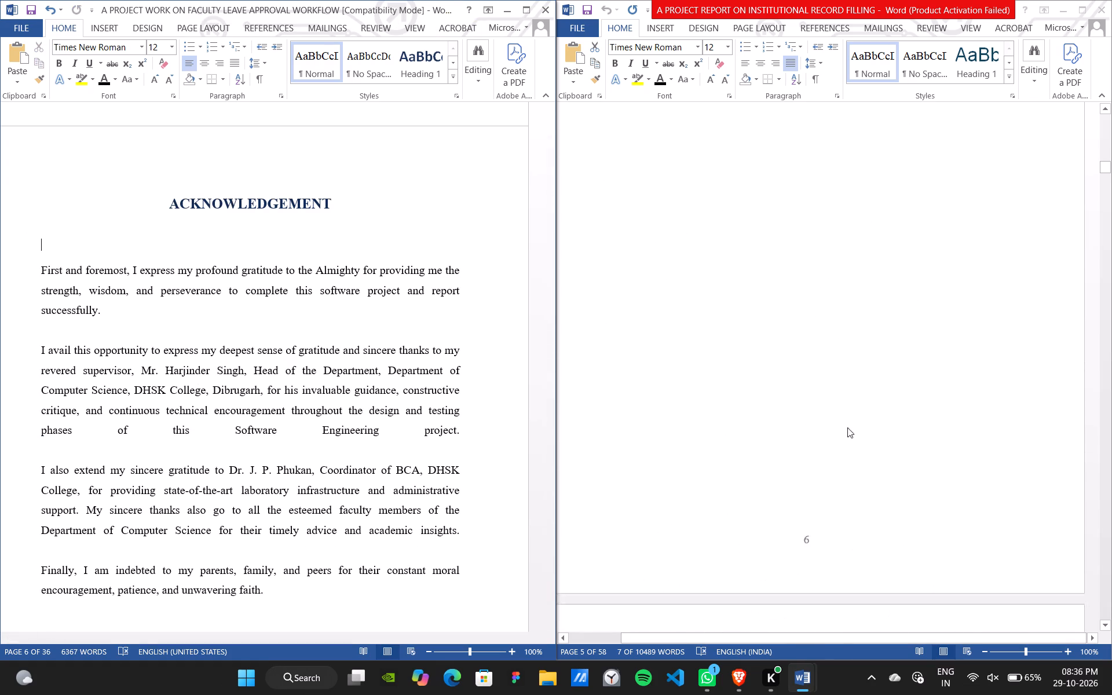
scroll(847, 427, "up", 15)
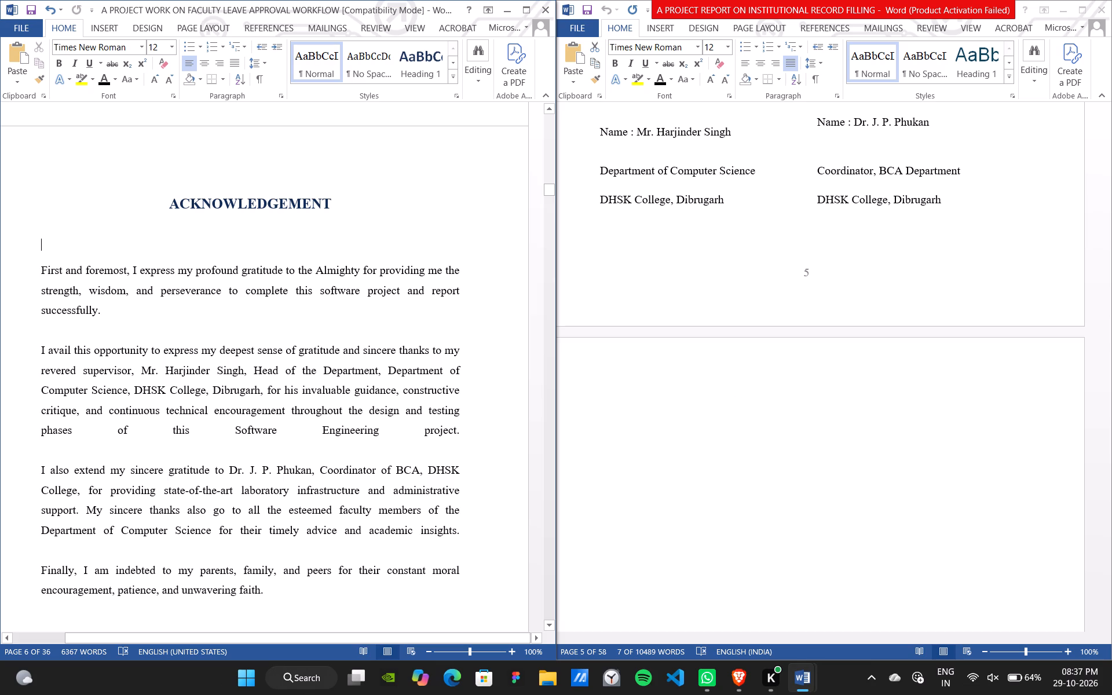
scroll(863, 291, "up", 3)
scroll(883, 354, "down", 20)
scroll(883, 354, "down", 13)
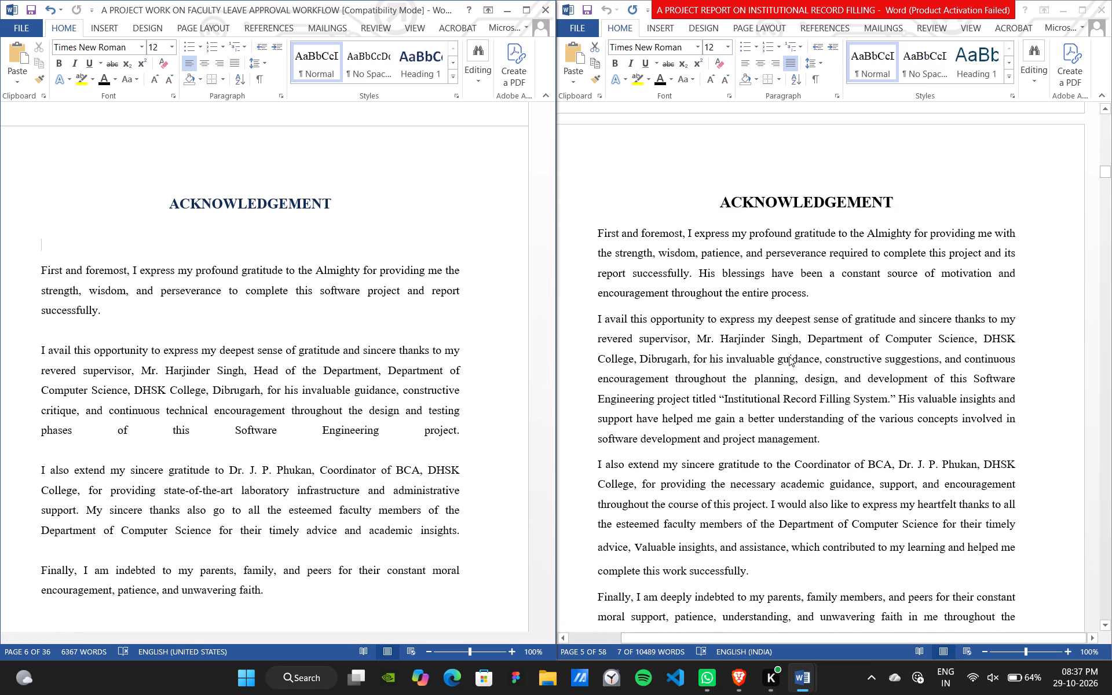
left_click(598, 231)
left_click_drag(598, 226, 706, 309)
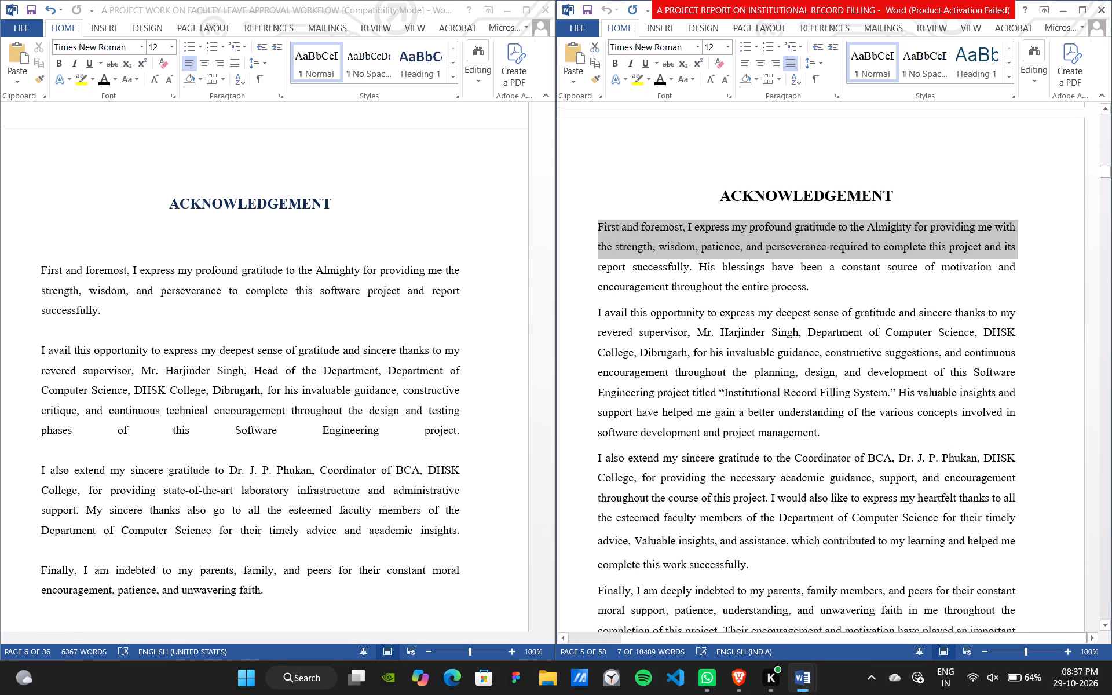
left_click_drag(706, 309, 989, 371)
key("ctrl+c")
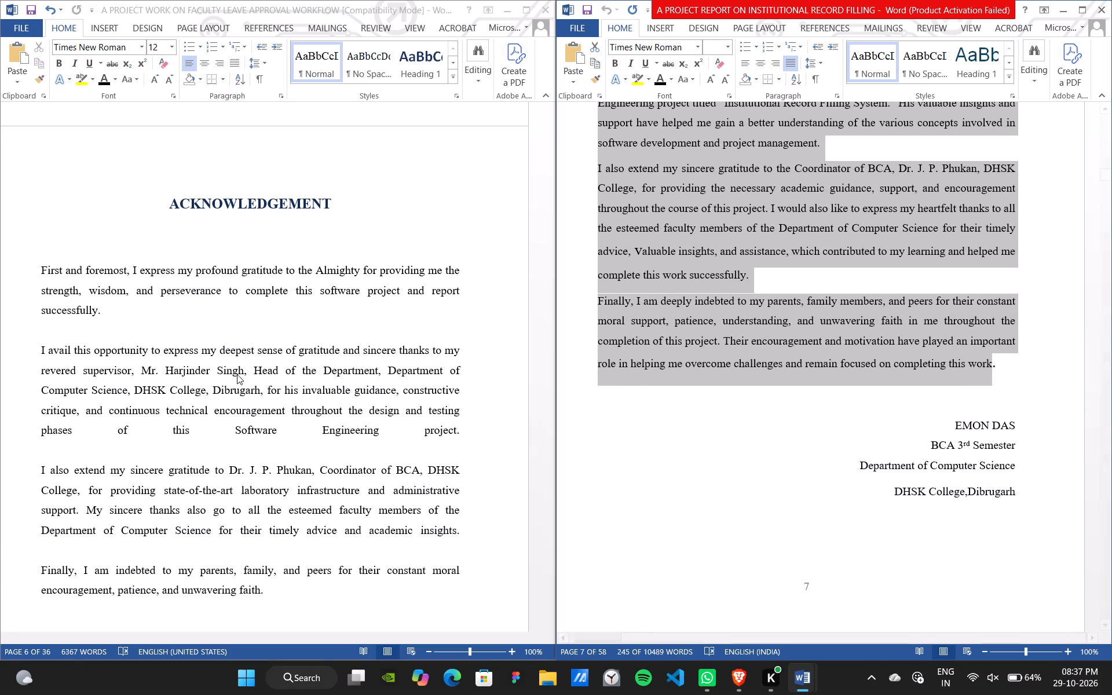
Replace the acknowledgement paragraphs in the faculty leave approval report with the copied text from the reference report.
left_click(162, 265)
left_click_drag(39, 272, 228, 451)
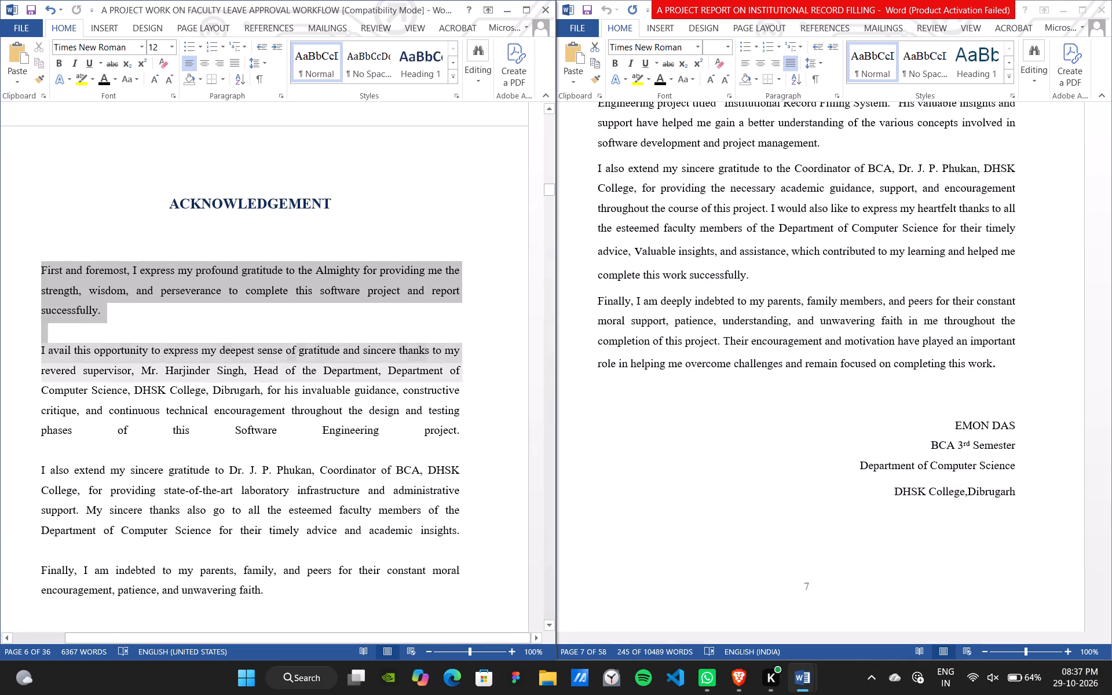
left_click_drag(228, 451, 316, 588)
scroll(303, 487, "down", 5)
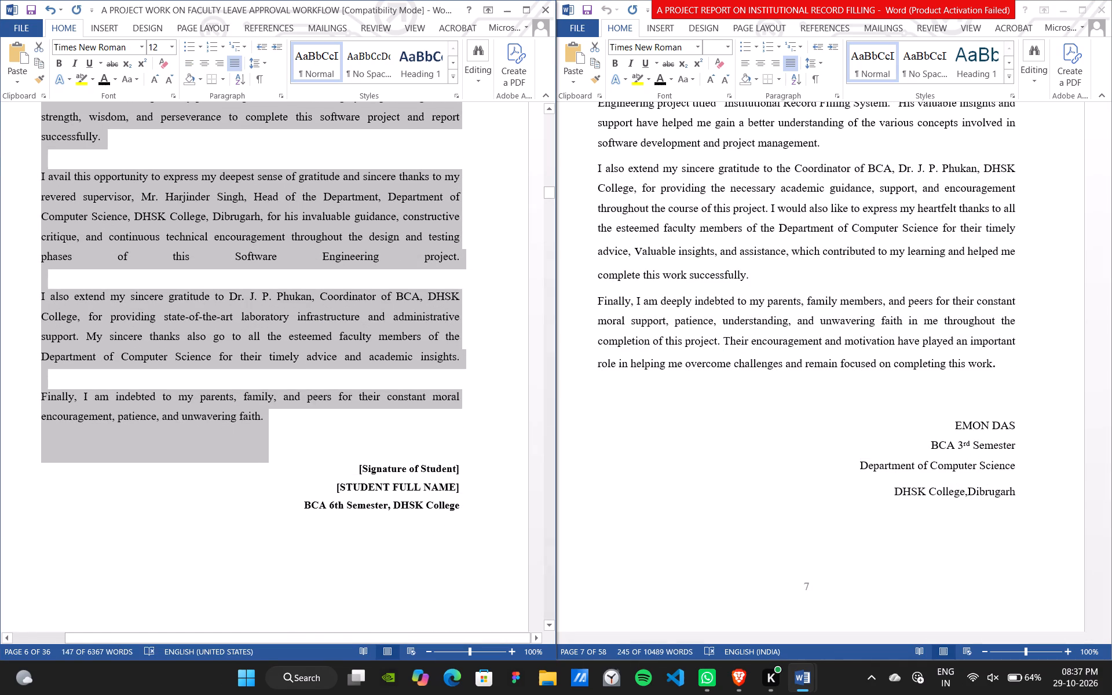
key("BackSpace")
key("ctrl+v")
Delete the empty line between the ACKNOWLEDGEMENT heading and its first paragraph.
scroll(149, 264, "up", 7)
left_click(104, 350)
key("BackSpace")
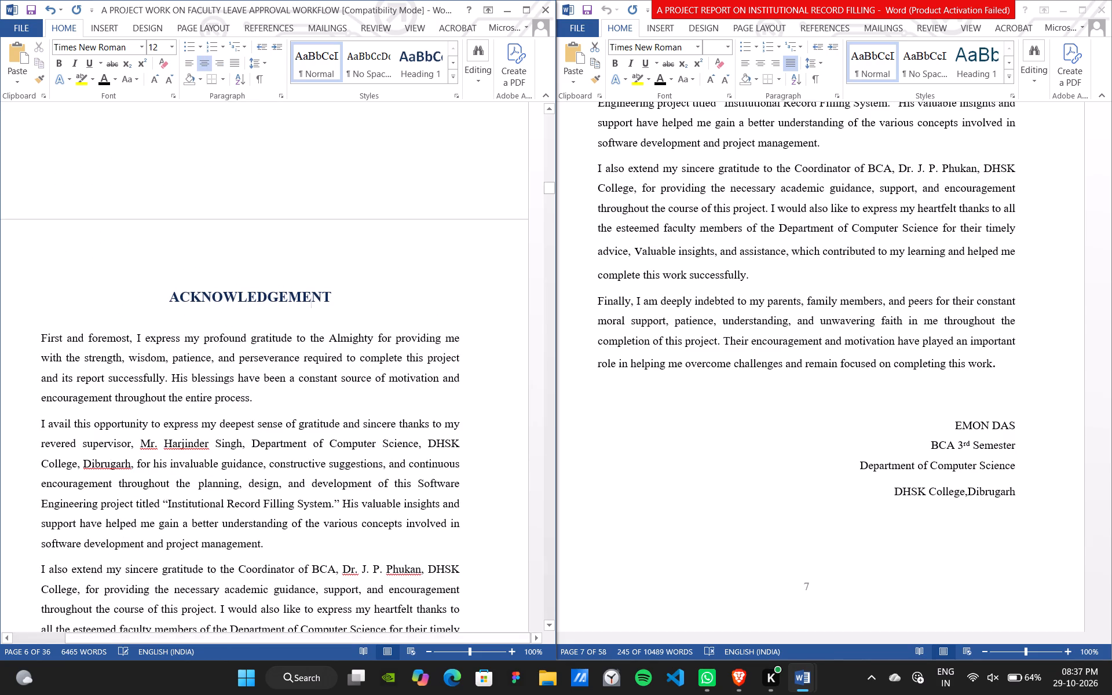
Insert five paragraph breaks between the last acknowledgement paragraph and the student signature block.
scroll(298, 434, "down", 12)
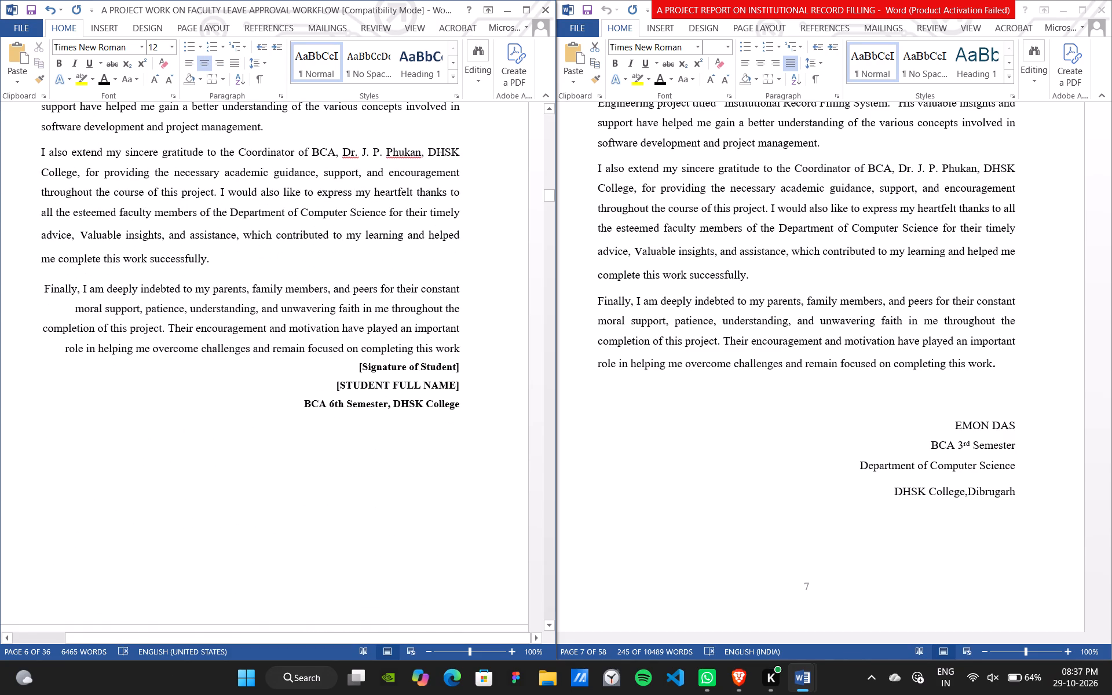
left_click(464, 348)
key("Return")
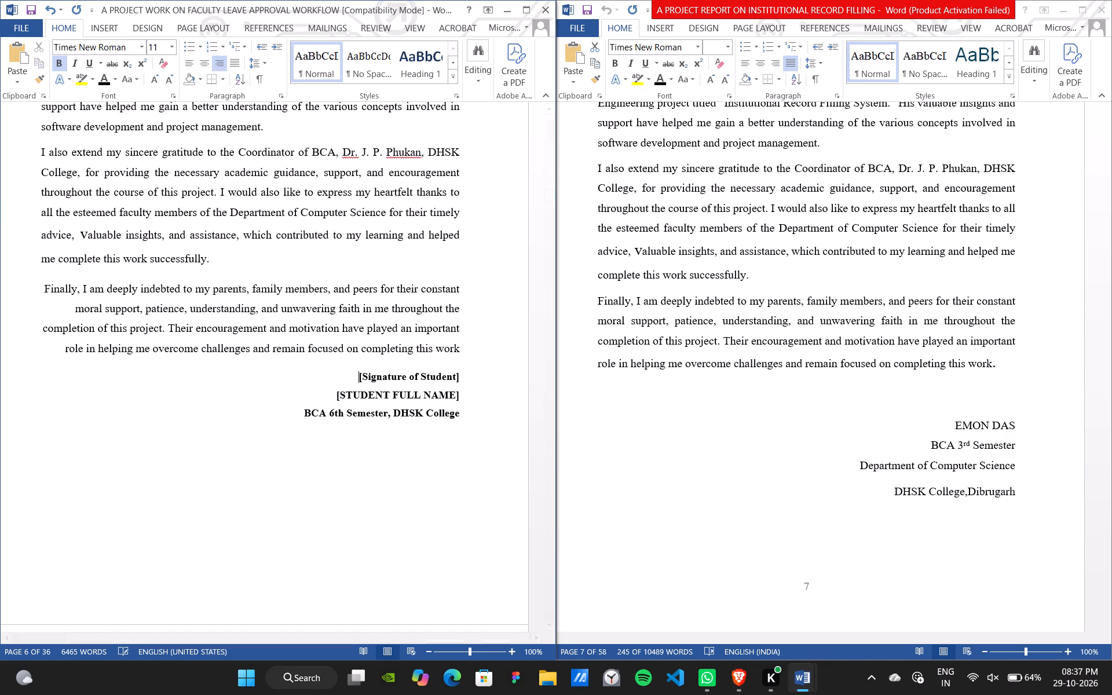
key("Return")
key("Return")
key("Return")
key("Return")
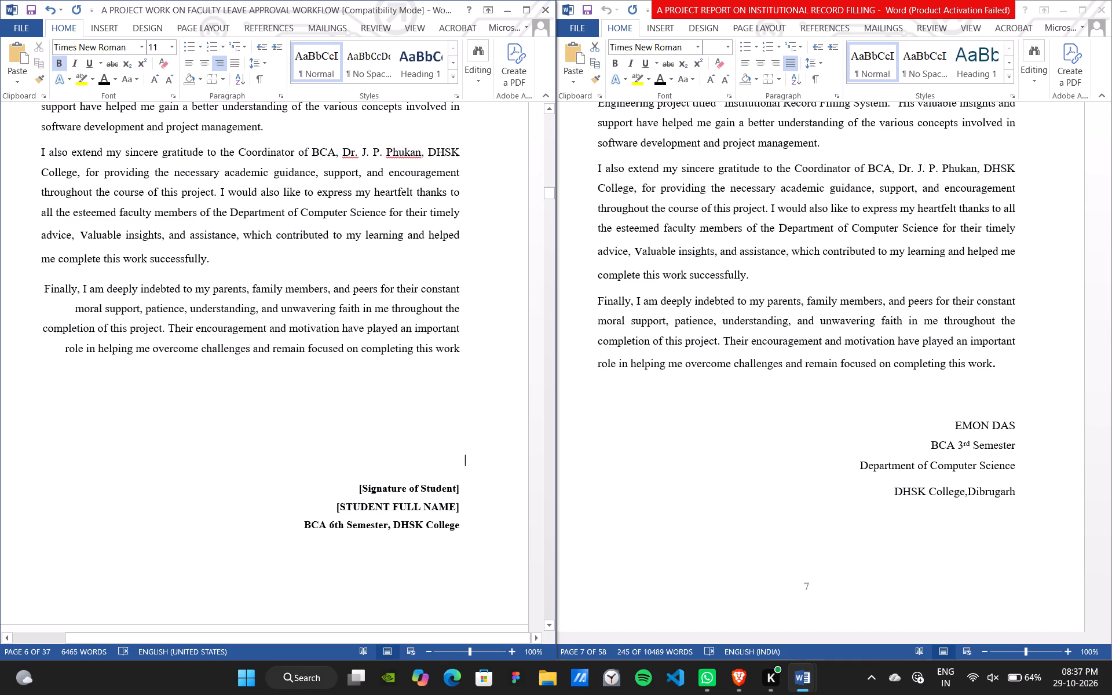
Left-align the four acknowledgement paragraphs, from "First and foremost" to "completing this work", in the faculty leave approval report.
scroll(373, 408, "up", 3)
scroll(158, 303, "up", 6)
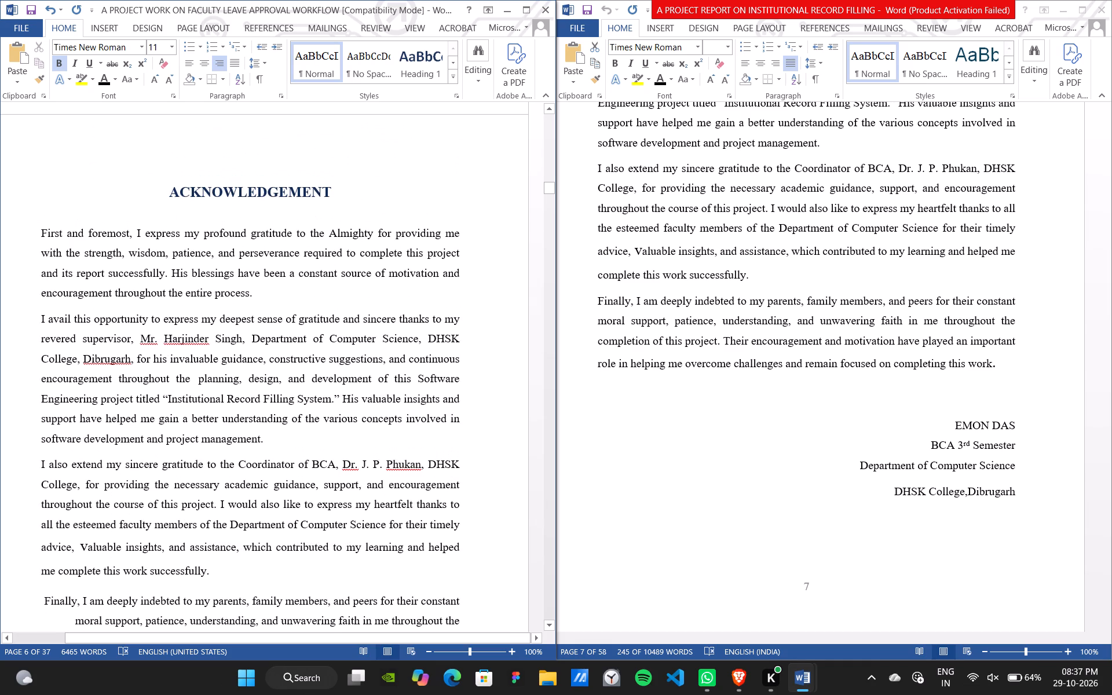
left_click_drag(39, 230, 394, 624)
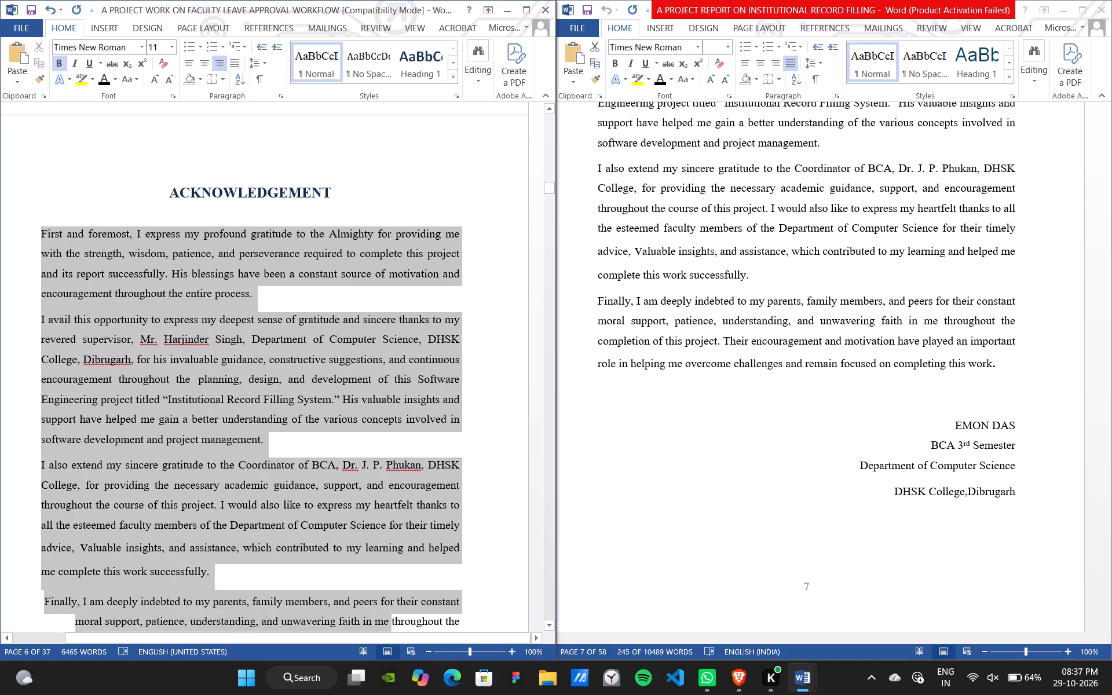
left_click_drag(394, 624, 442, 551)
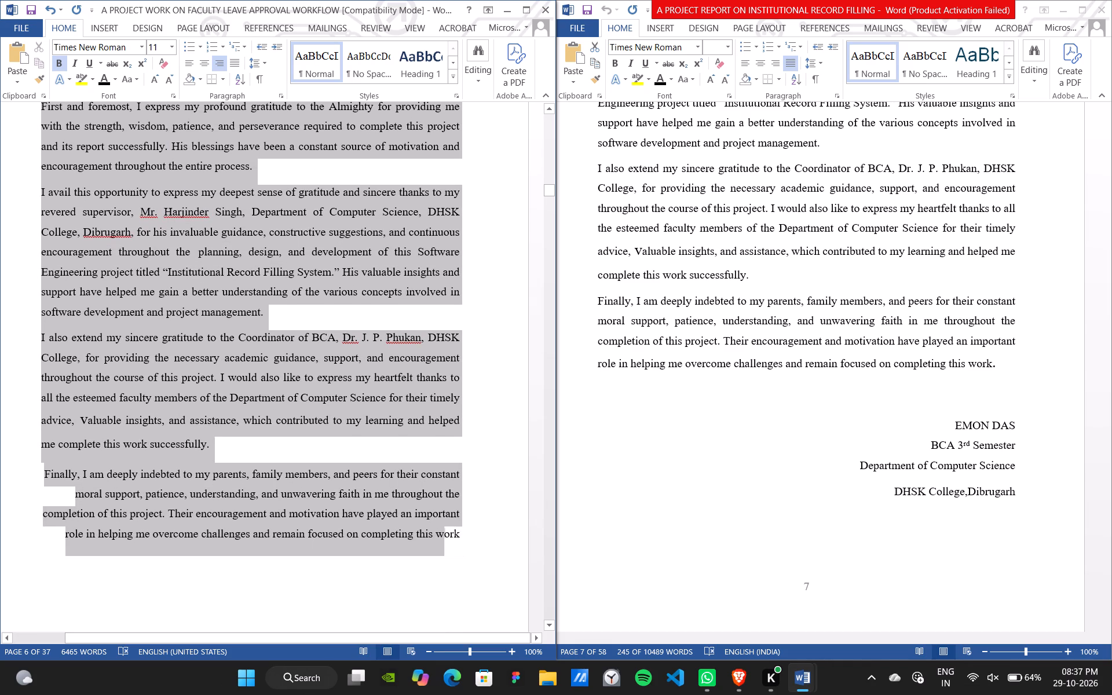
left_click_drag(442, 551, 458, 543)
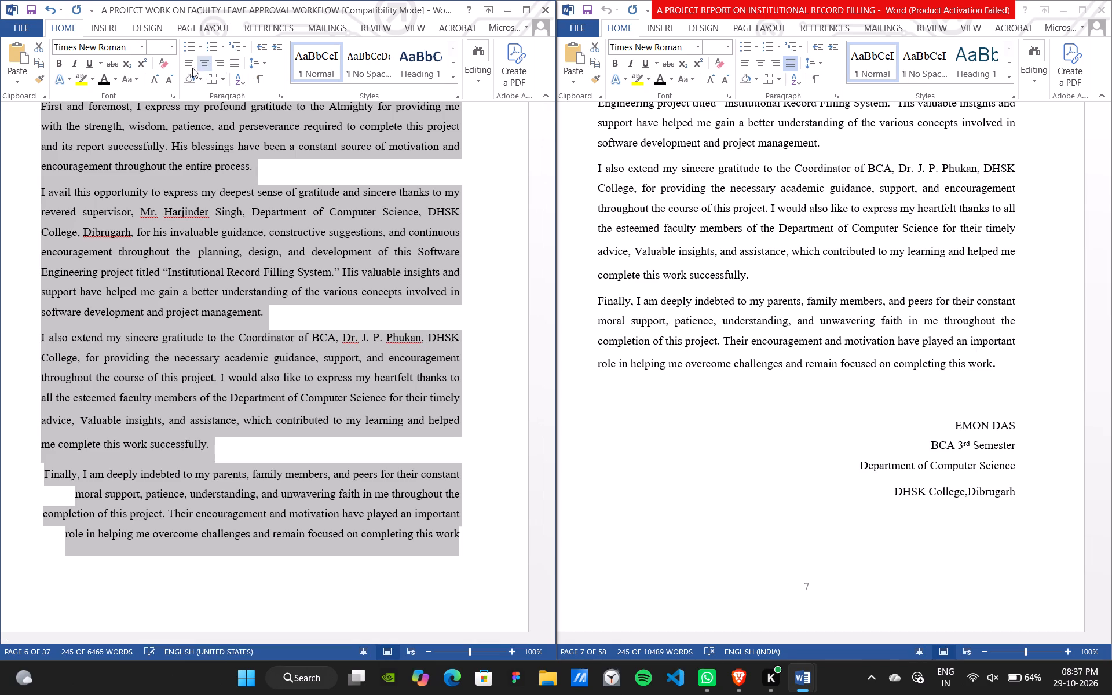
left_click(188, 66)
Add a period at the end of the last acknowledgement paragraph, following "completing this work".
left_click(437, 531)
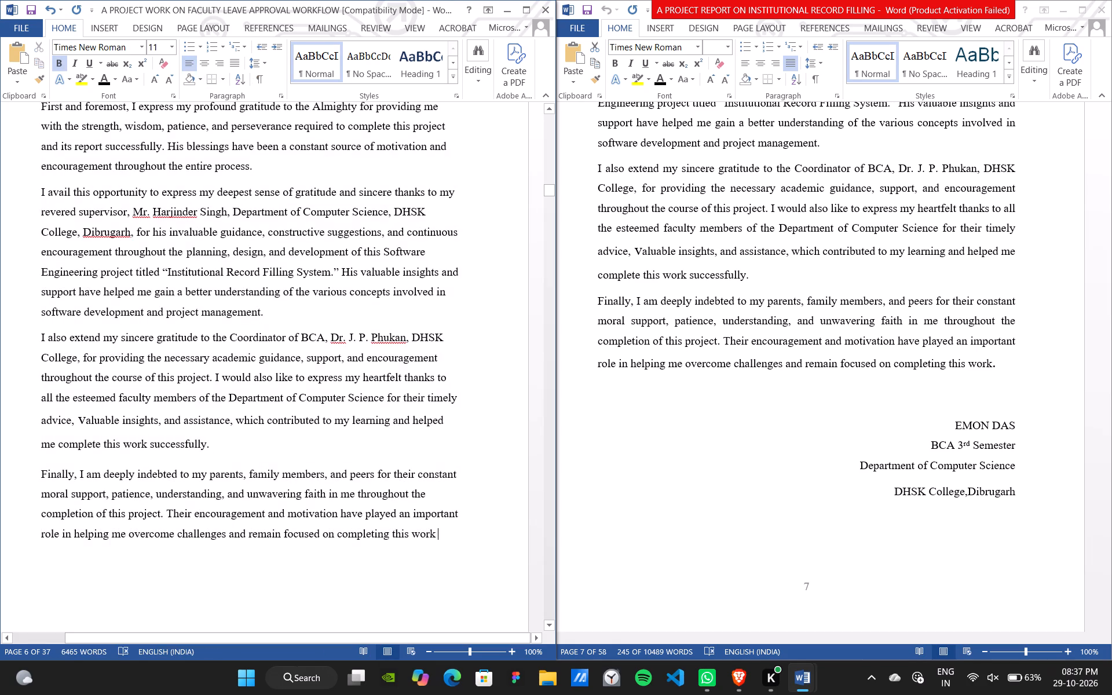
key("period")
Correct the wording and spacing in the first acknowledgement paragraph's opening sentence to "the almighty" with a single space.
scroll(253, 280, "up", 4)
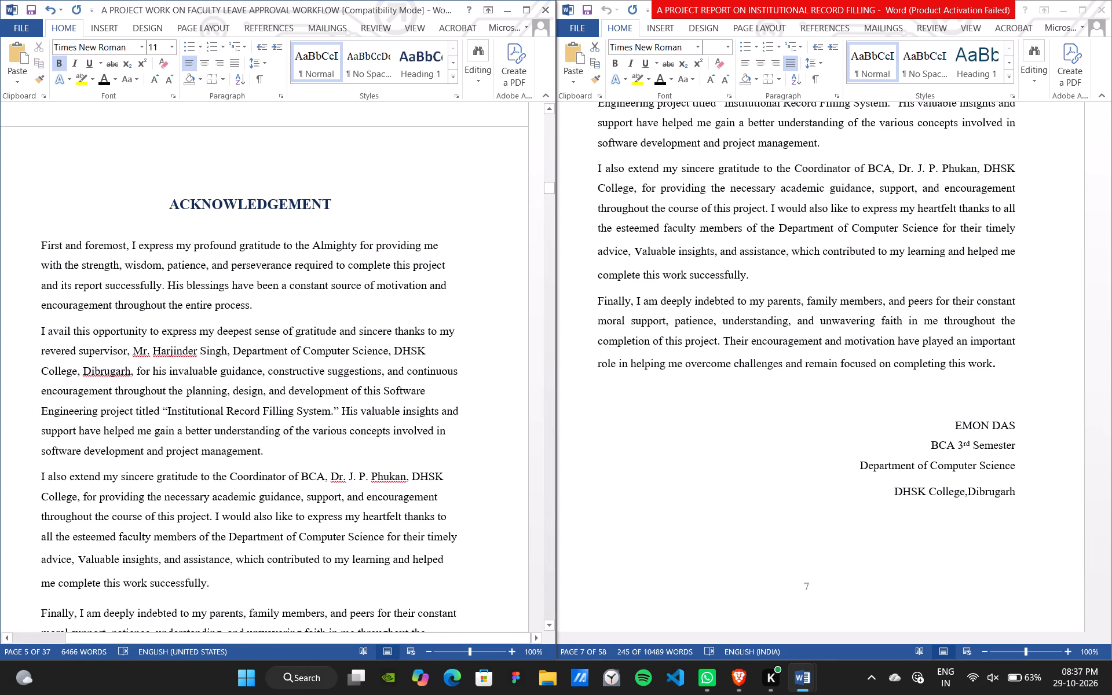
scroll(771, 349, "up", 7)
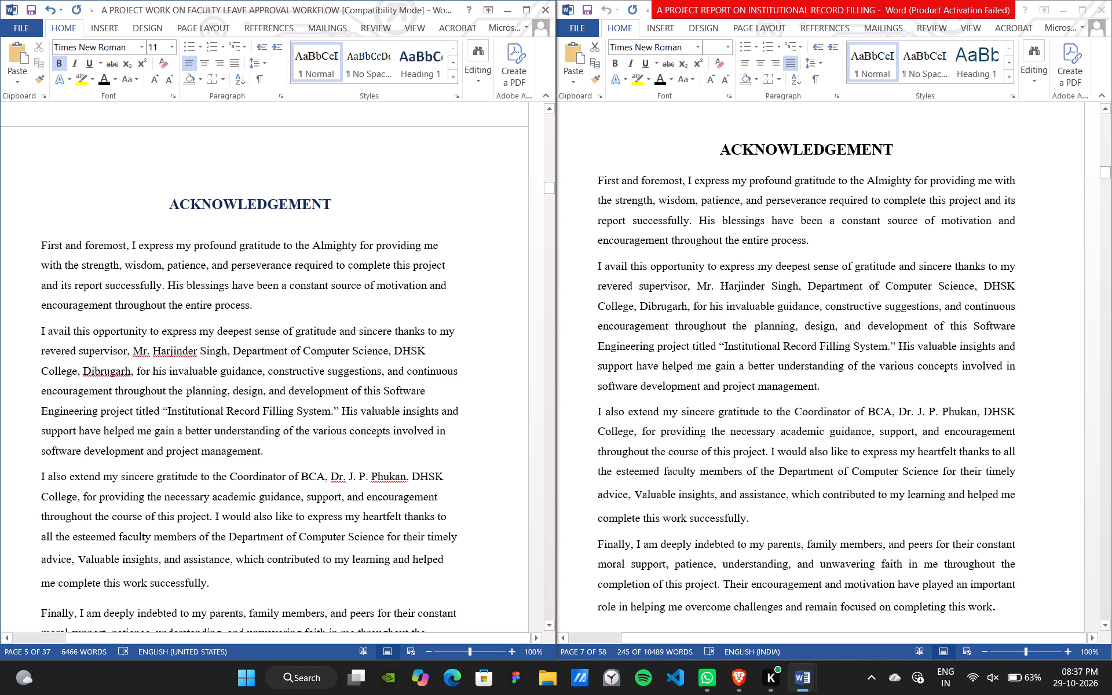
left_click(317, 247)
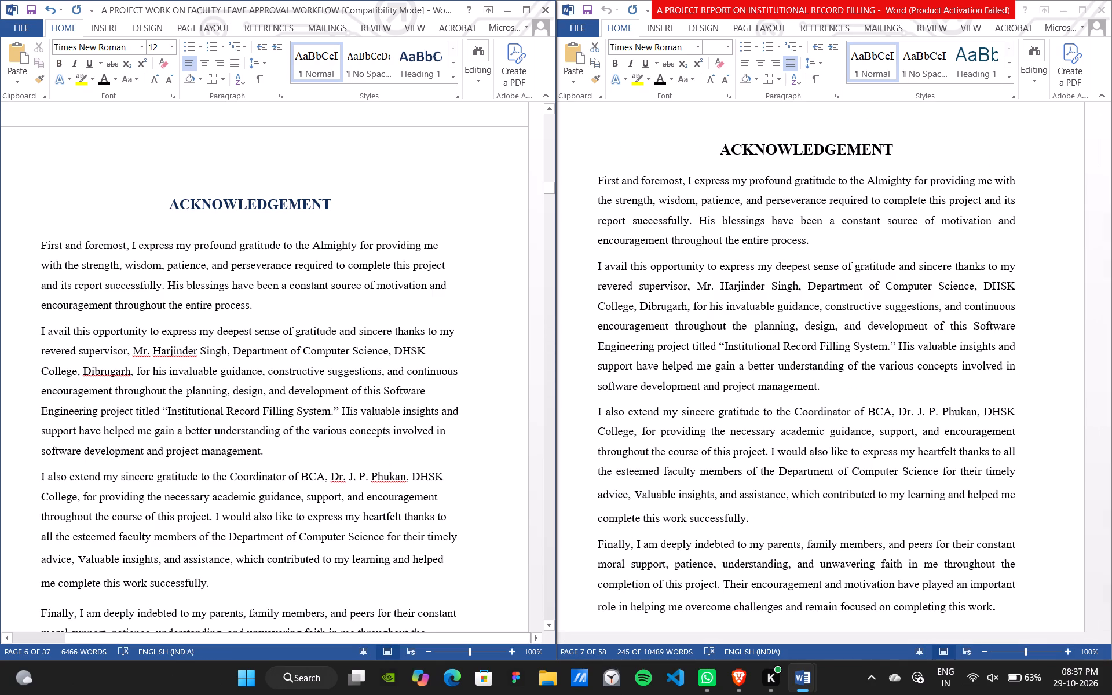
key("BackSpace")
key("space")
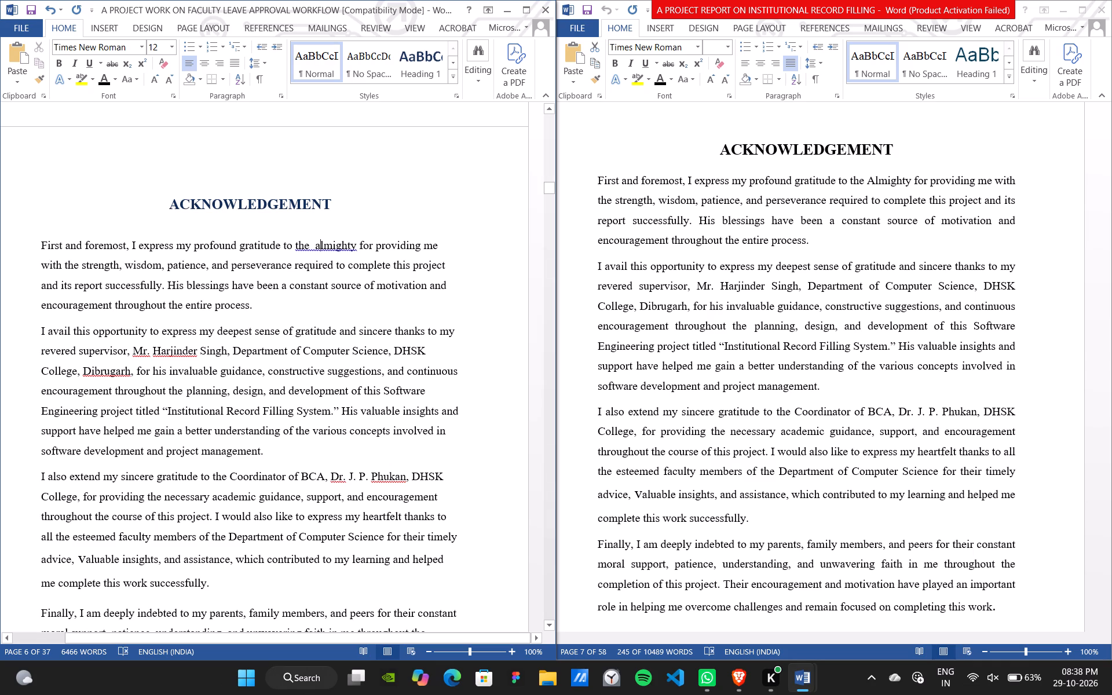
right_click(323, 250)
left_click(378, 265)
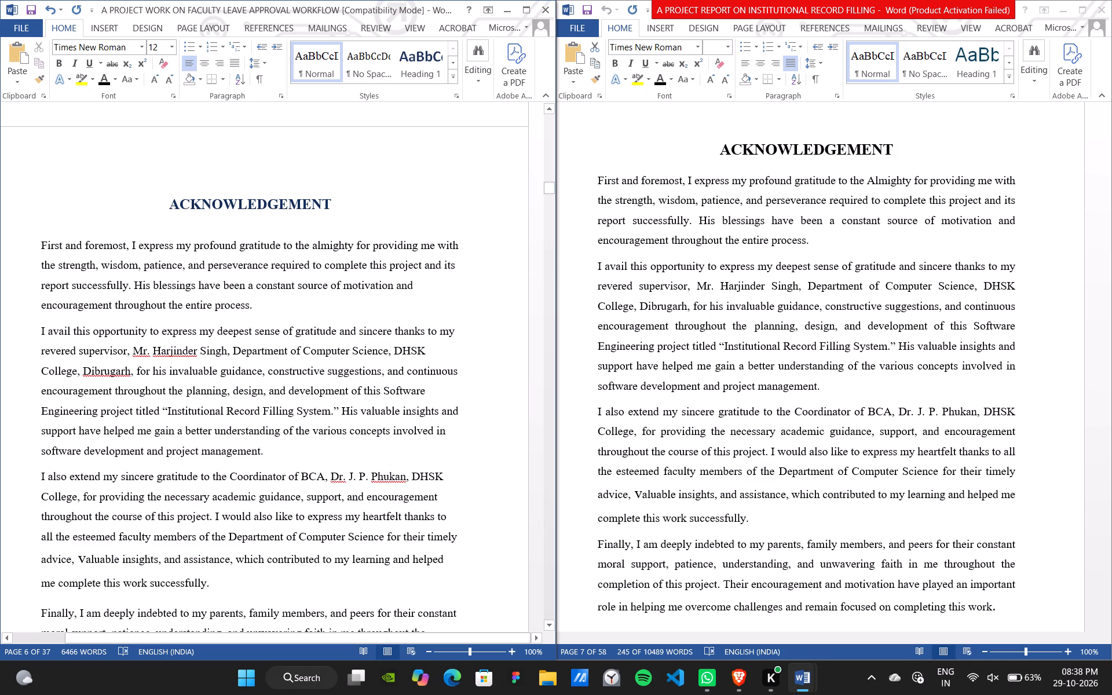
Delete the stray space between "work" and the final period in the last acknowledgement paragraph.
scroll(209, 386, "down", 8)
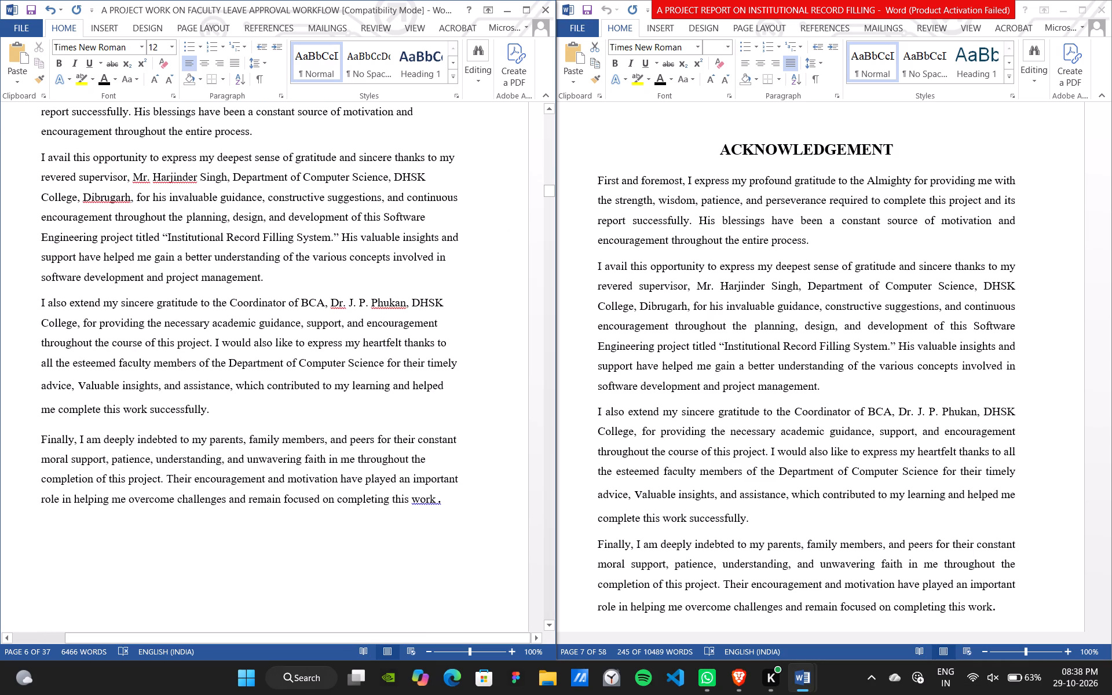
scroll(212, 388, "down", 2)
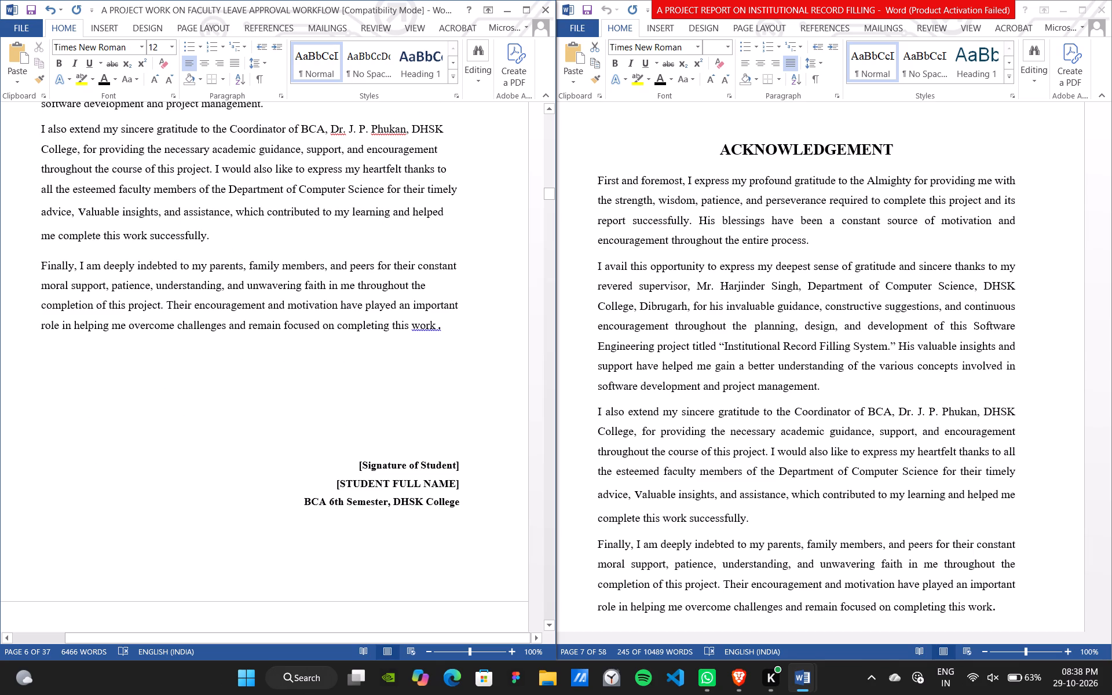
left_click(440, 328)
key("Left")
key("BackSpace")
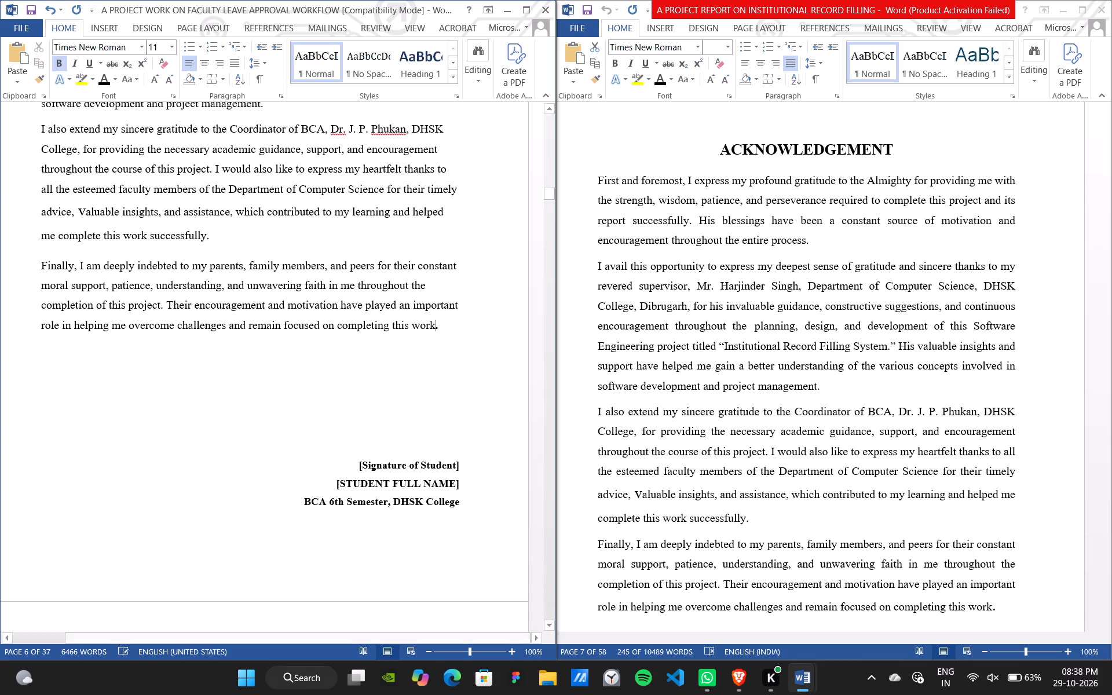
Remove the bold formatting from the three-line student signature block beneath the acknowledgement.
left_click(462, 464)
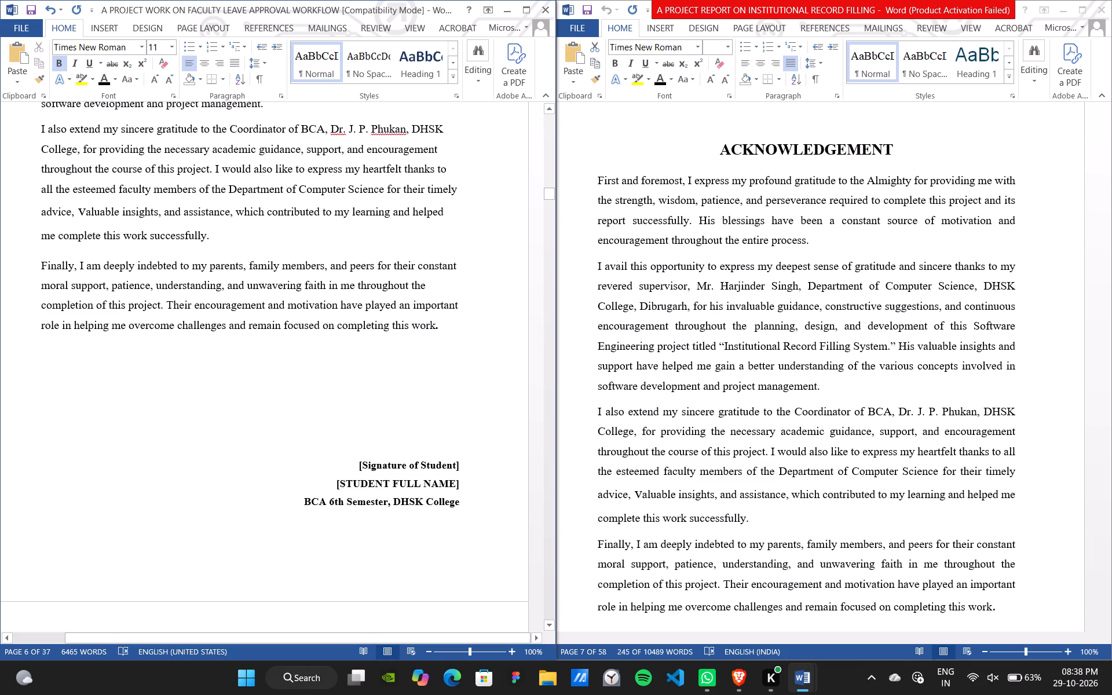
left_click_drag(357, 463, 462, 506)
left_click(470, 475)
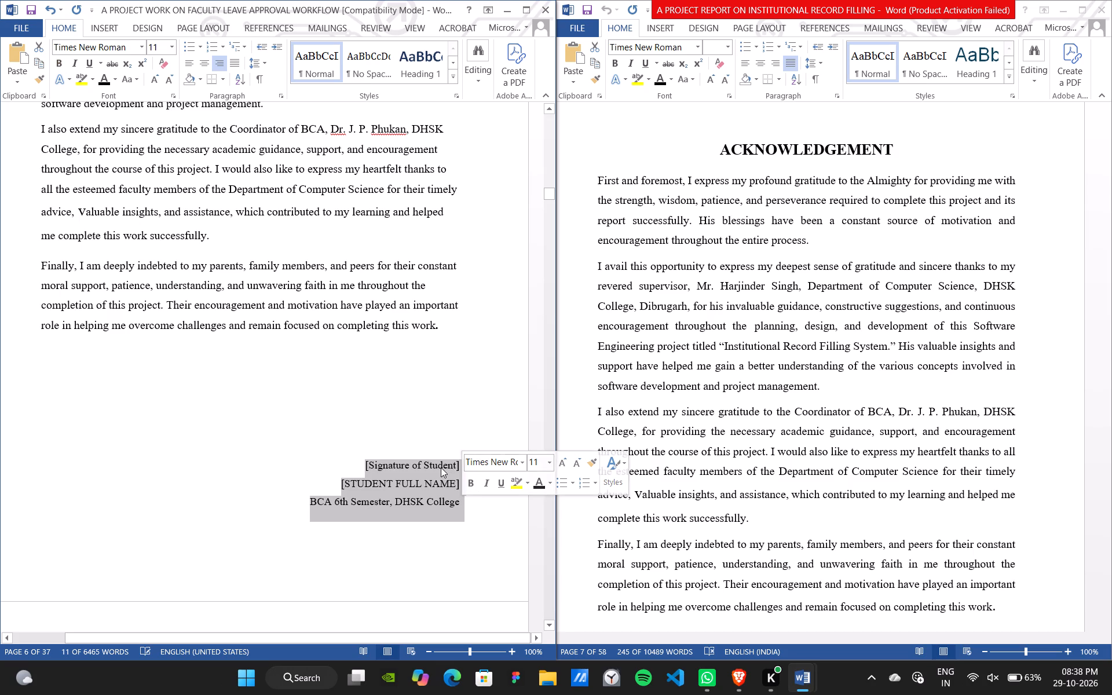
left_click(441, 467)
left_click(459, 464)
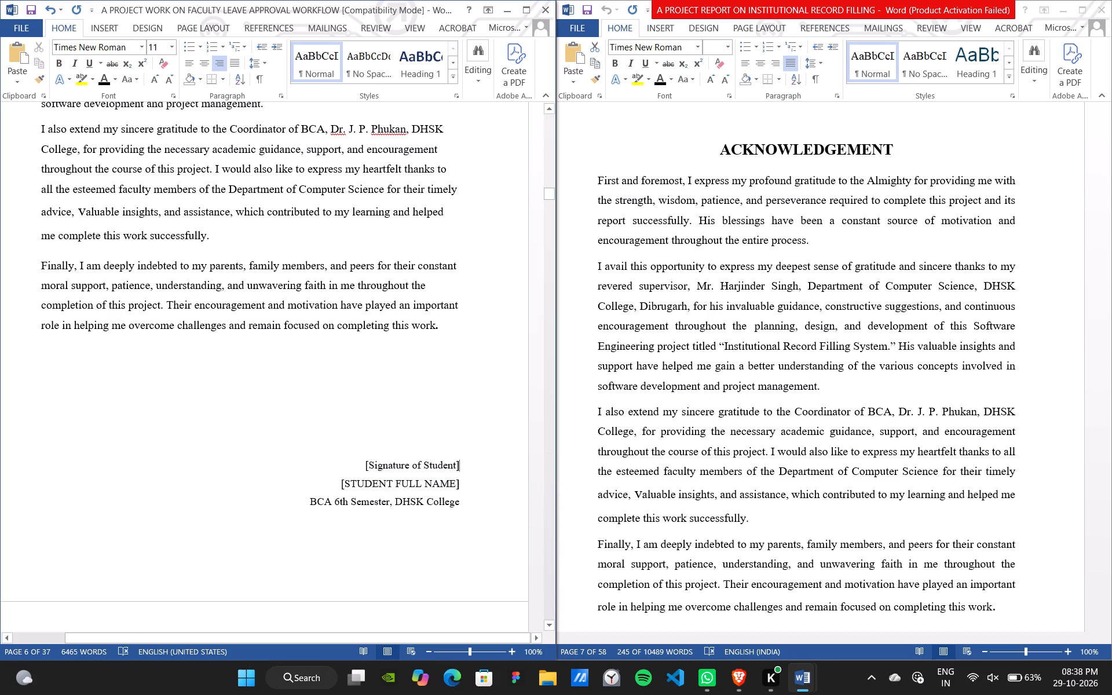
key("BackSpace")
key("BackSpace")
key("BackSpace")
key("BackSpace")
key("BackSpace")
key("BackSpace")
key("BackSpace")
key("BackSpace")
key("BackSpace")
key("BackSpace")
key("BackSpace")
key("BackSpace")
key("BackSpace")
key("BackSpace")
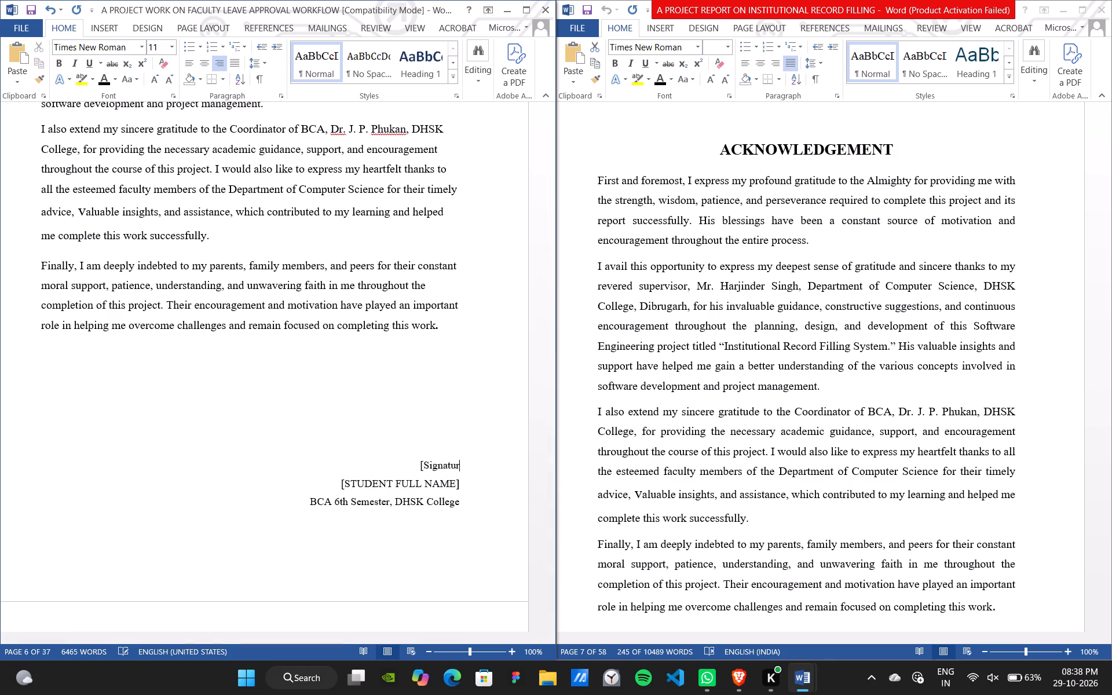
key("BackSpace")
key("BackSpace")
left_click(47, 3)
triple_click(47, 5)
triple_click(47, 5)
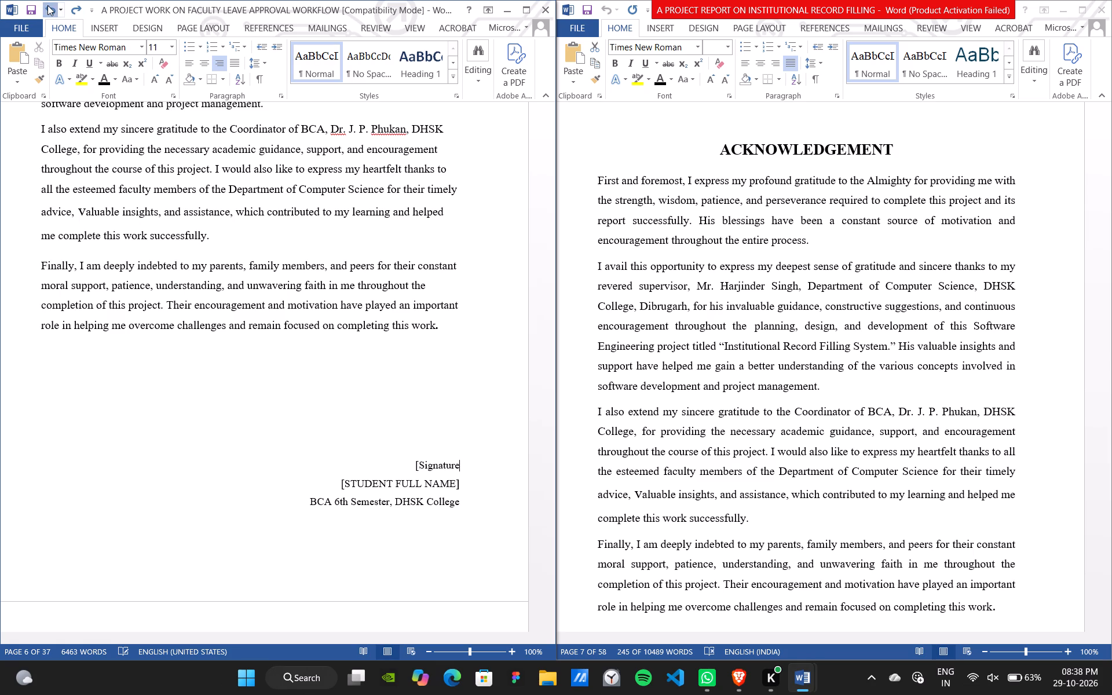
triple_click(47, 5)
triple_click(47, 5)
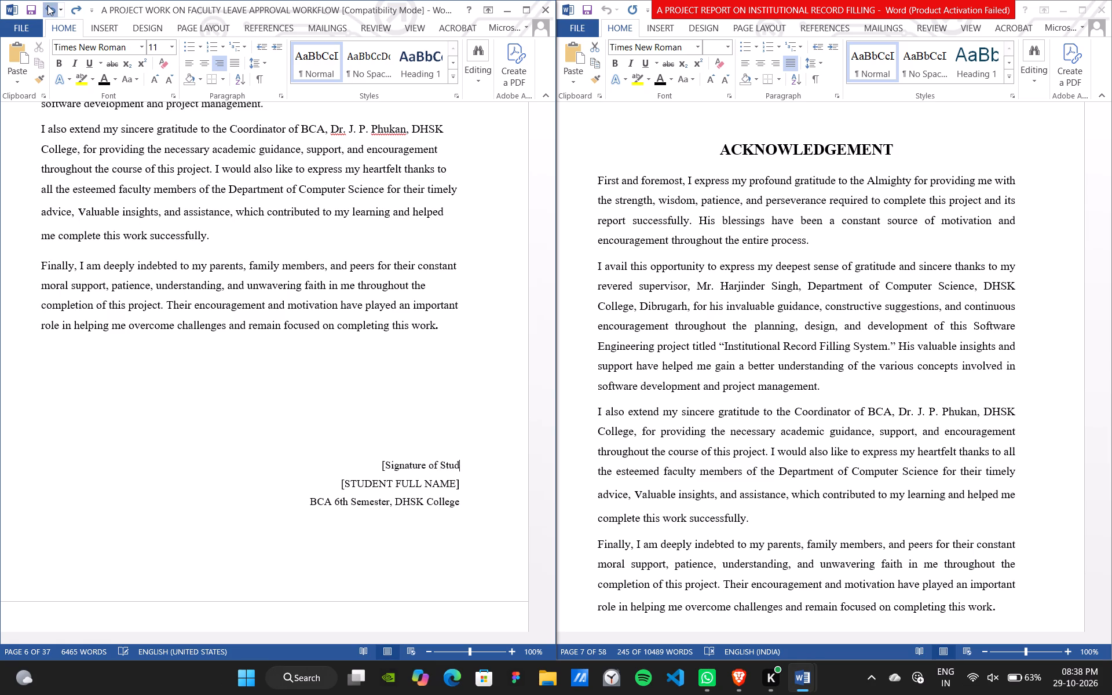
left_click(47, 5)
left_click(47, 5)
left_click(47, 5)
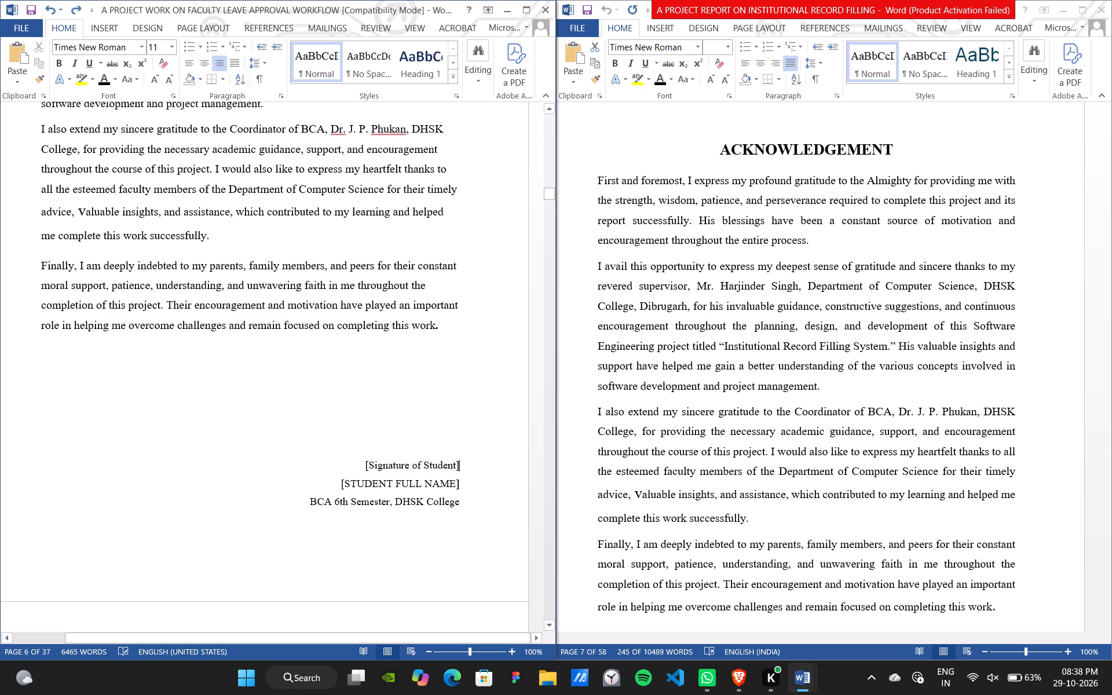
Remove the square brackets around "Signature of Student" in the acknowledgement's signature block.
key("BackSpace")
key("Left")
key("Left")
key("Left")
key("Left")
key("Left")
key("Left")
key("Left")
key("Left")
key("Left")
key("Left")
key("Left")
key("Left")
key("Left")
key("Left")
key("Left")
key("Left")
key("Left")
key("Left")
key("Left")
key("Left")
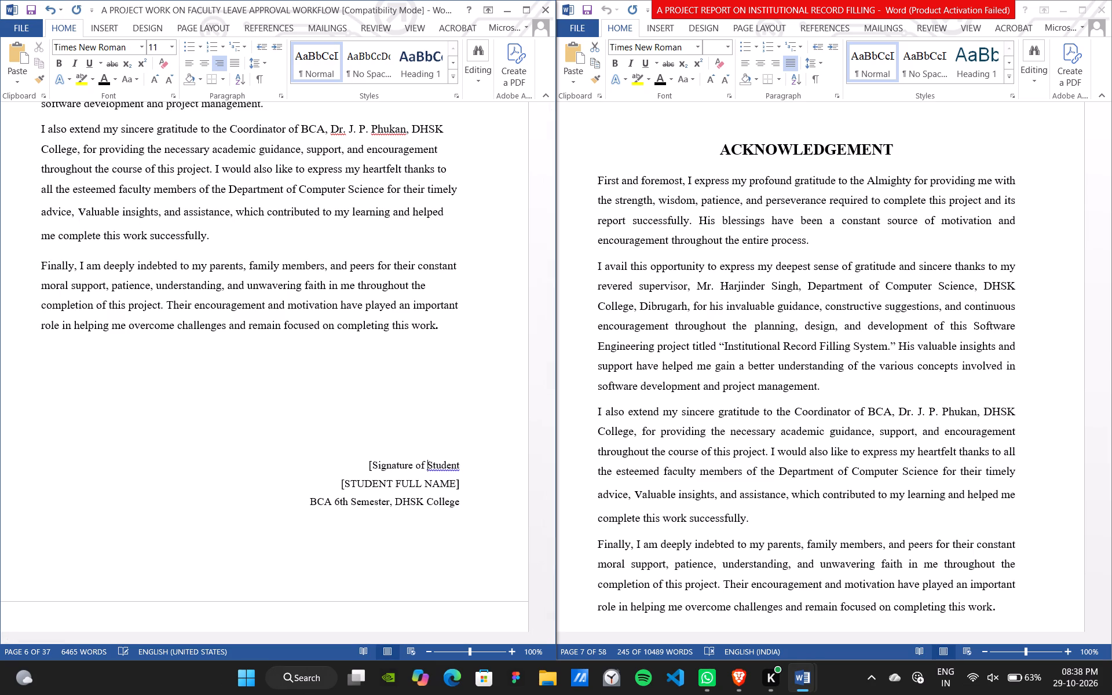
key("Left")
key("Right")
key("BackSpace")
Replace the [STUDENT FULL NAME] placeholder in the acknowledgement's signature block with the student's name in capitals.
left_click_drag(339, 483, 460, 481)
key("BackSpace")
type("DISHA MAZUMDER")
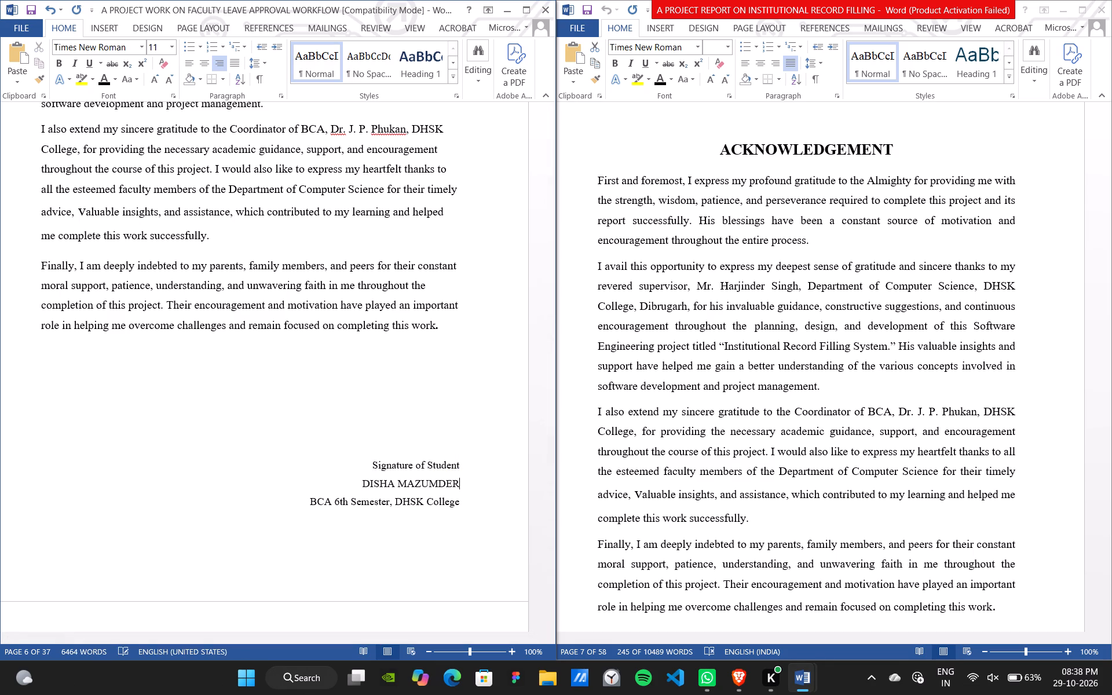
Change the semester in the acknowledgement's signature block to "3rd".
left_click(337, 504)
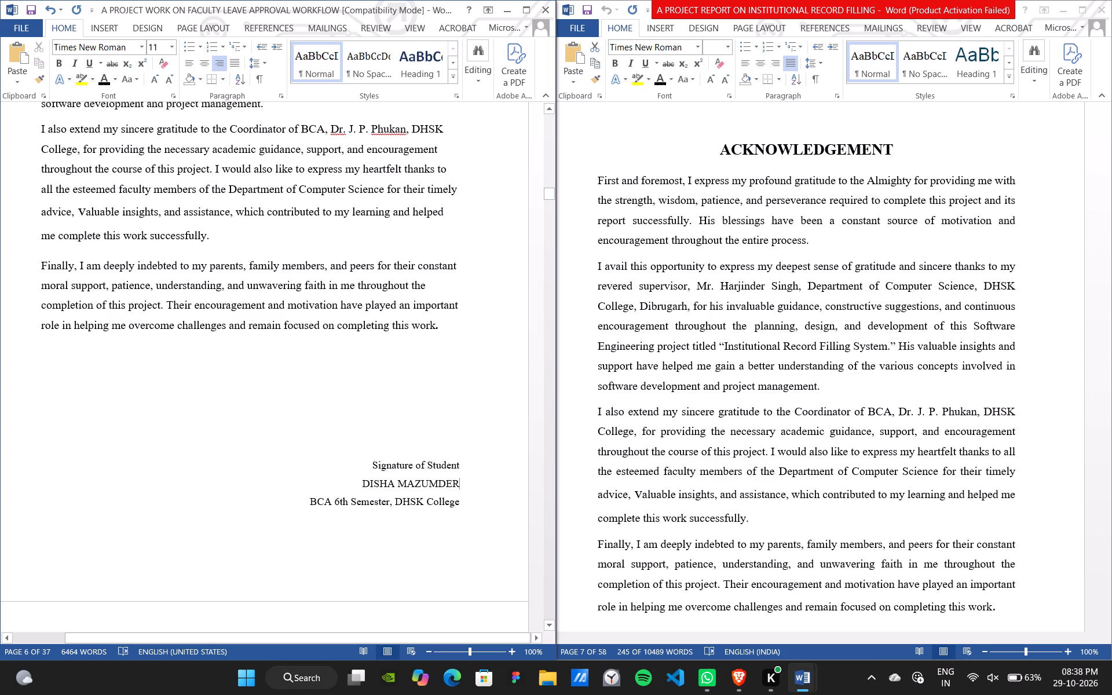
key("Right")
key("Right")
key("Right")
key("BackSpace")
key("BackSpace")
key("BackSpace")
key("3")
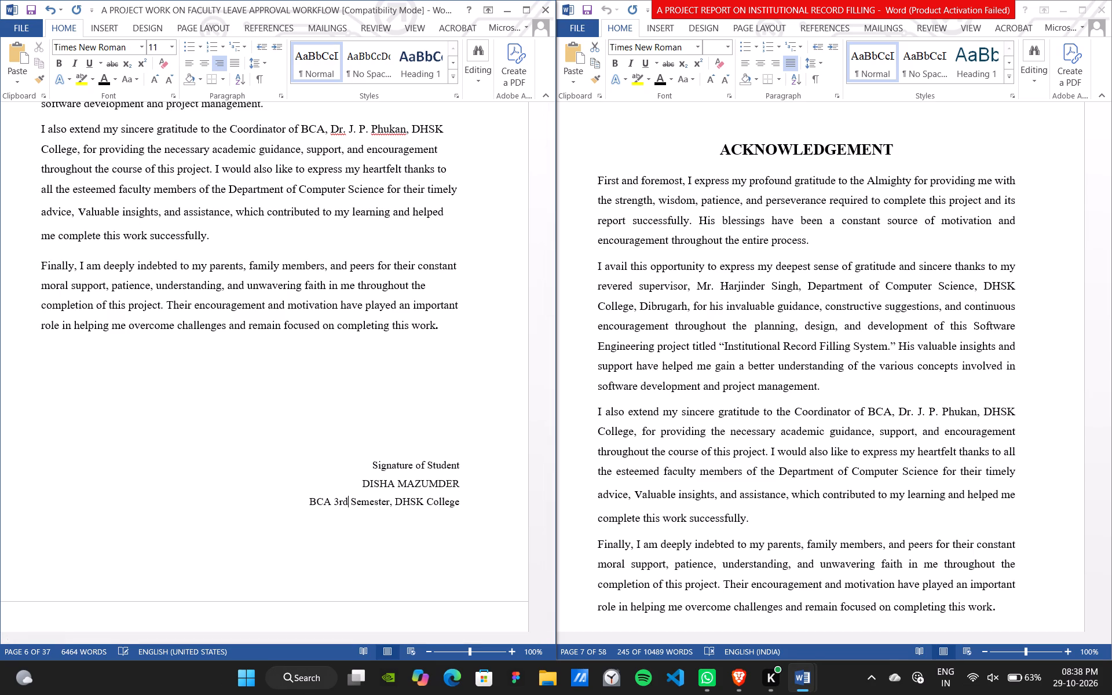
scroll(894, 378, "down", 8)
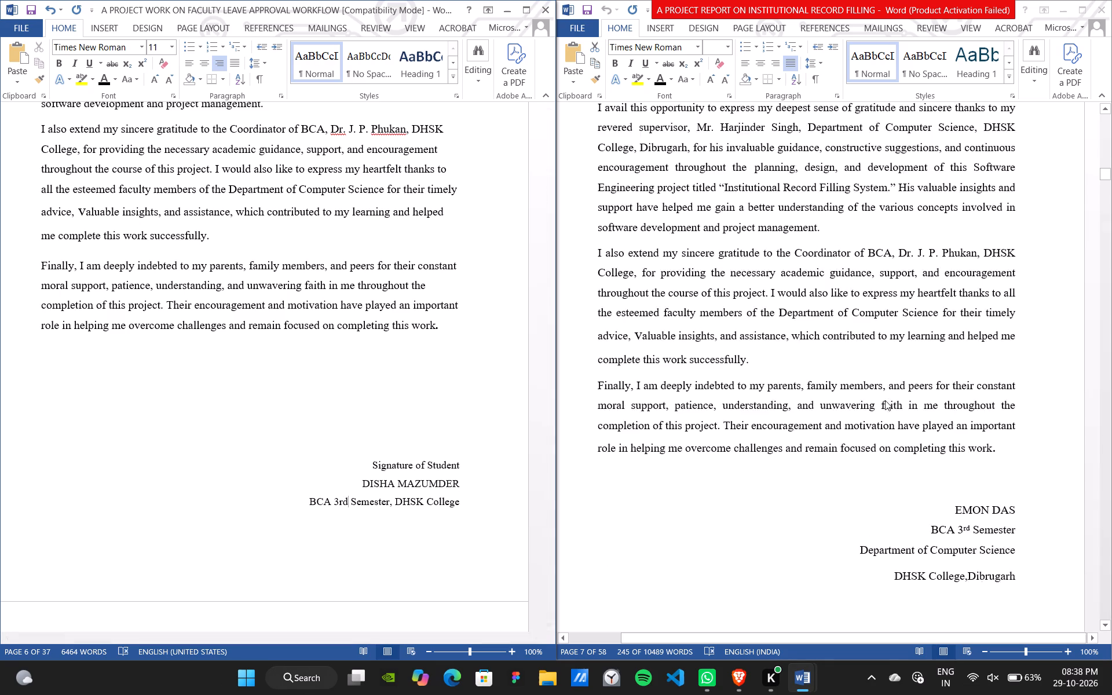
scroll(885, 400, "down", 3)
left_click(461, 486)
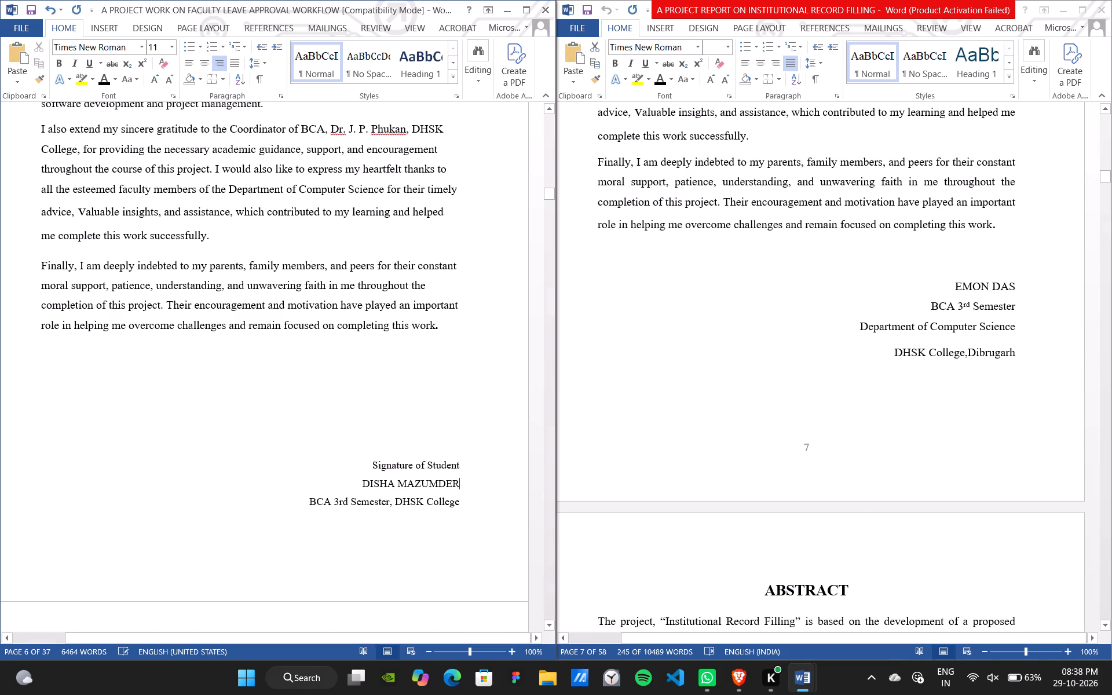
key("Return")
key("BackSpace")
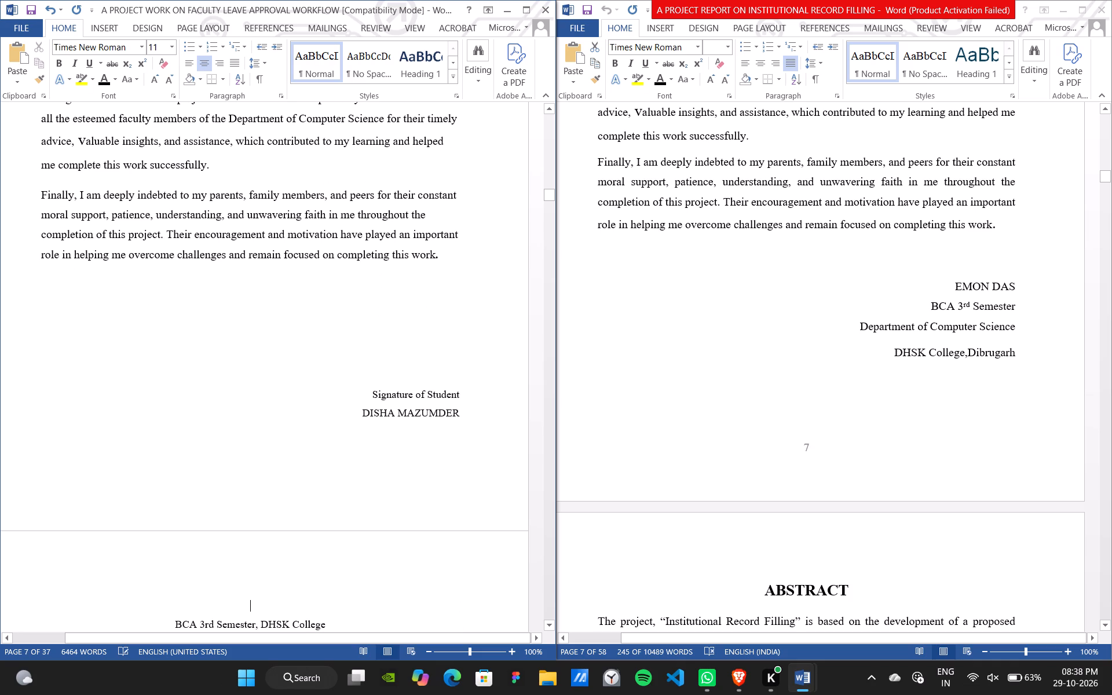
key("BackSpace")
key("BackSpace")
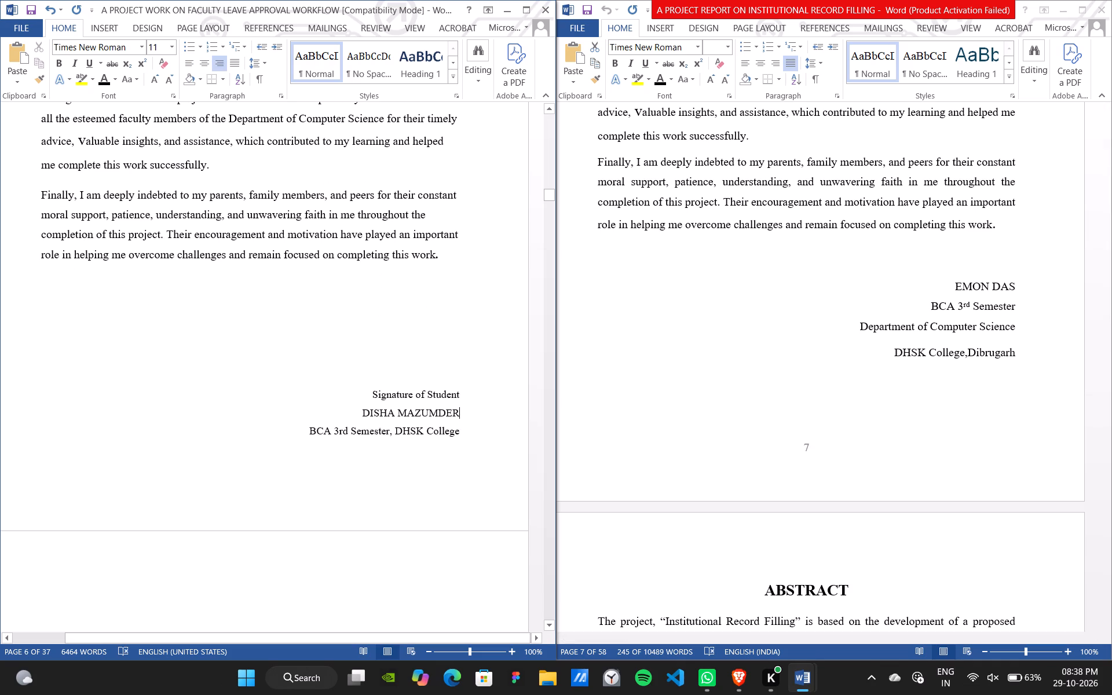
Delete one empty line above "Signature of Student" to reduce the gap below the last acknowledgement paragraph.
left_click(438, 378)
key("BackSpace")
key("BackSpace")
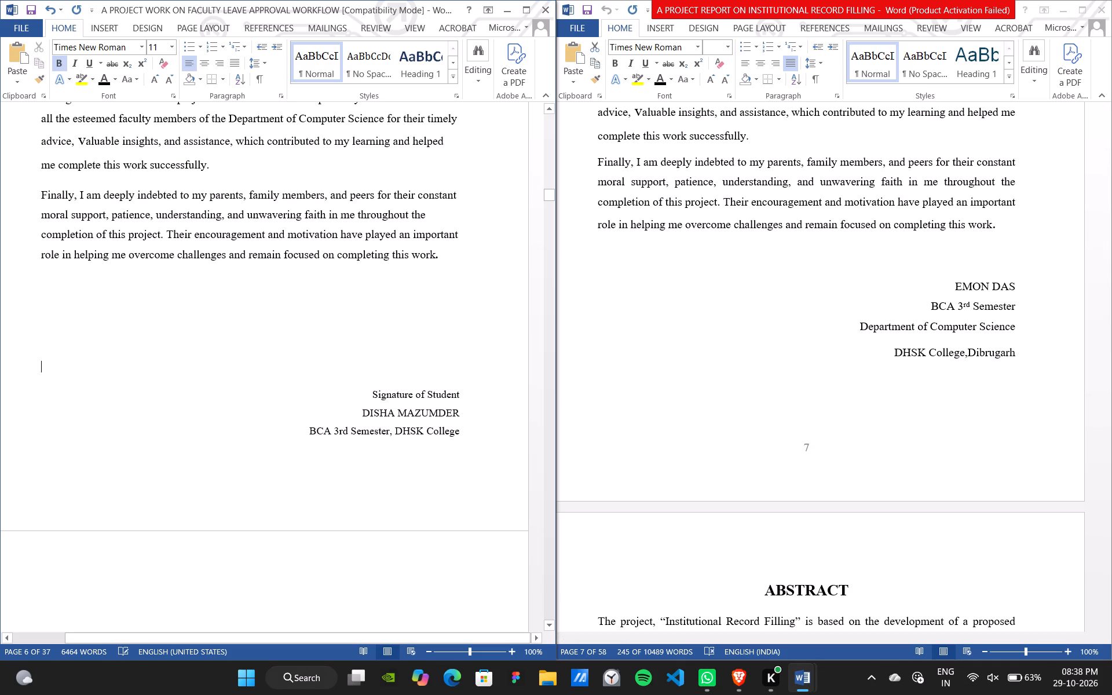
key("BackSpace")
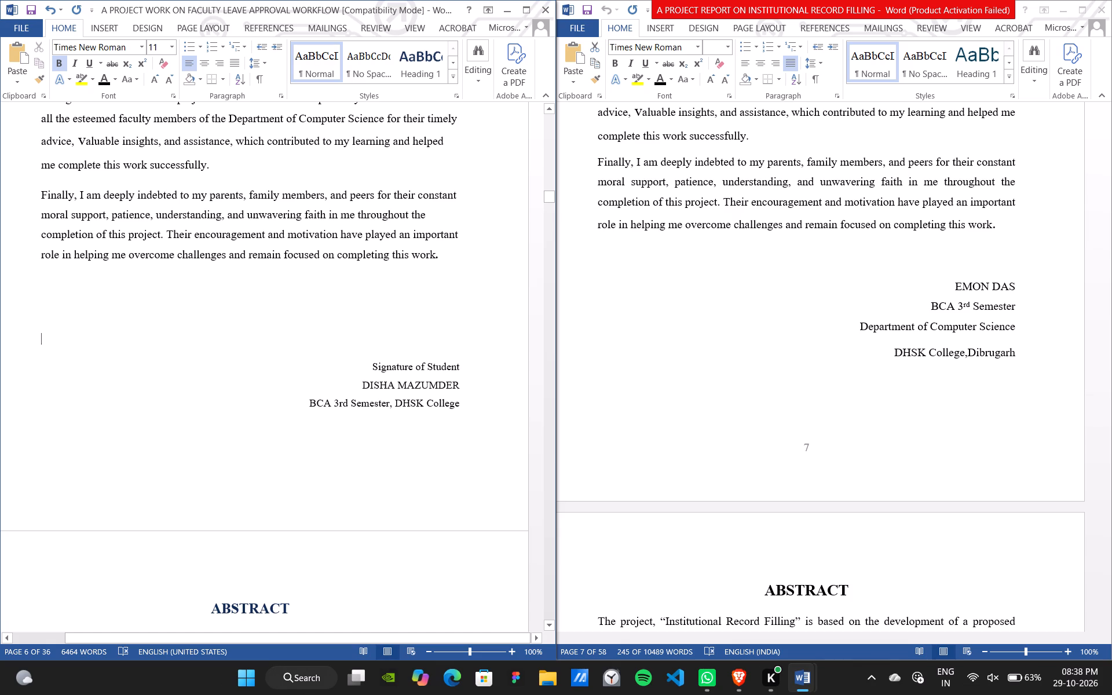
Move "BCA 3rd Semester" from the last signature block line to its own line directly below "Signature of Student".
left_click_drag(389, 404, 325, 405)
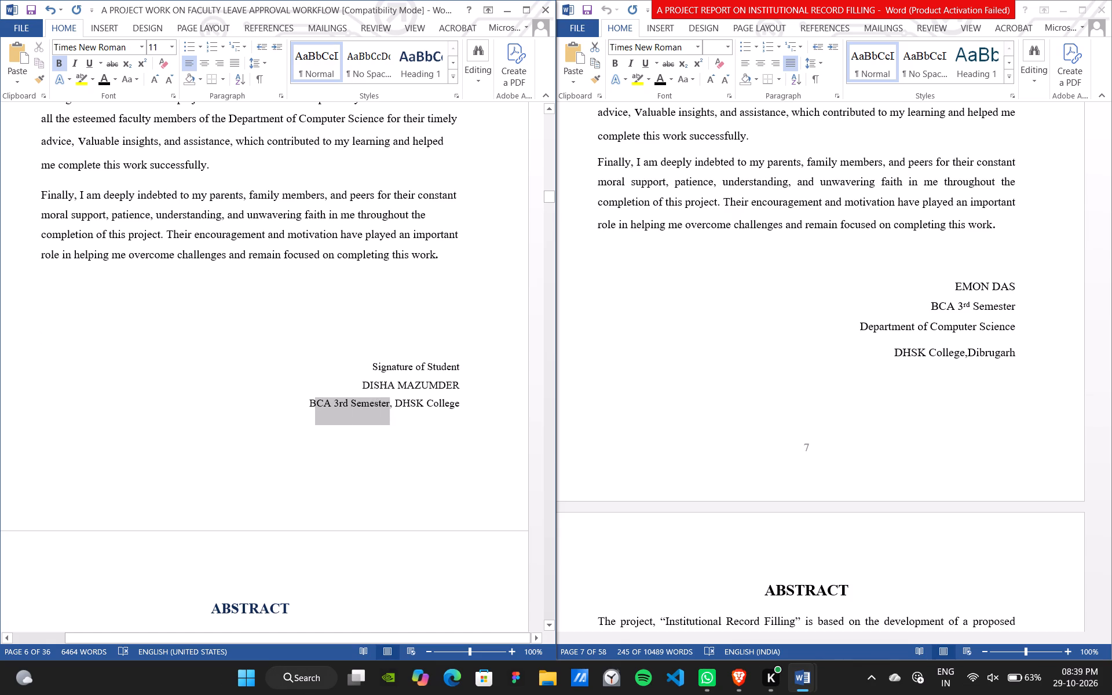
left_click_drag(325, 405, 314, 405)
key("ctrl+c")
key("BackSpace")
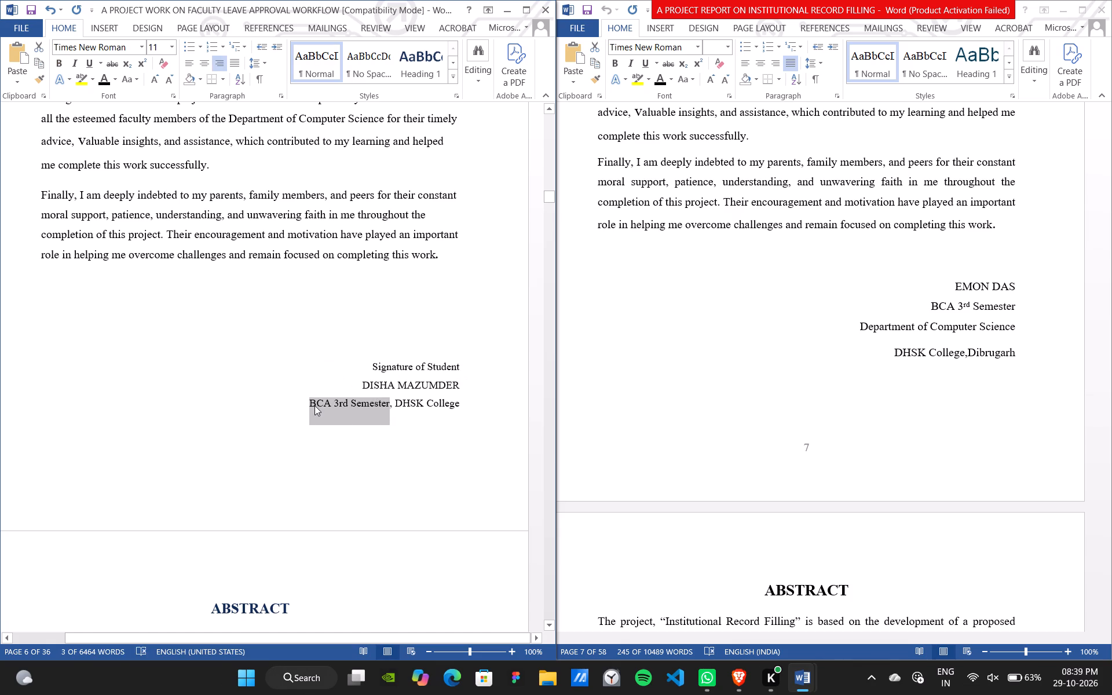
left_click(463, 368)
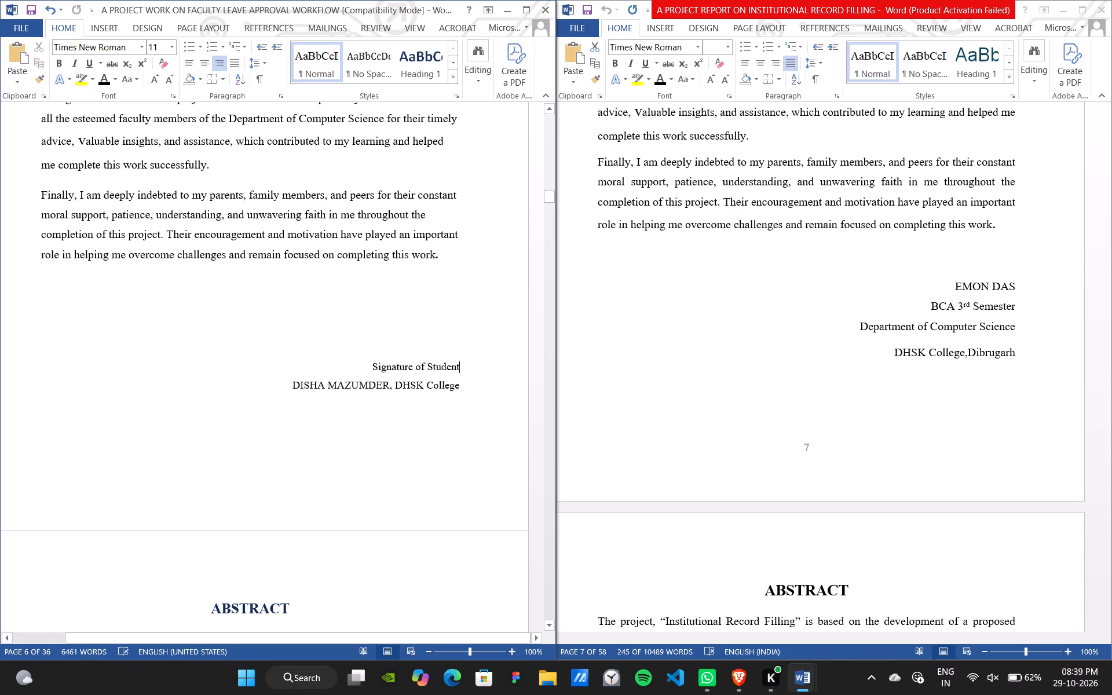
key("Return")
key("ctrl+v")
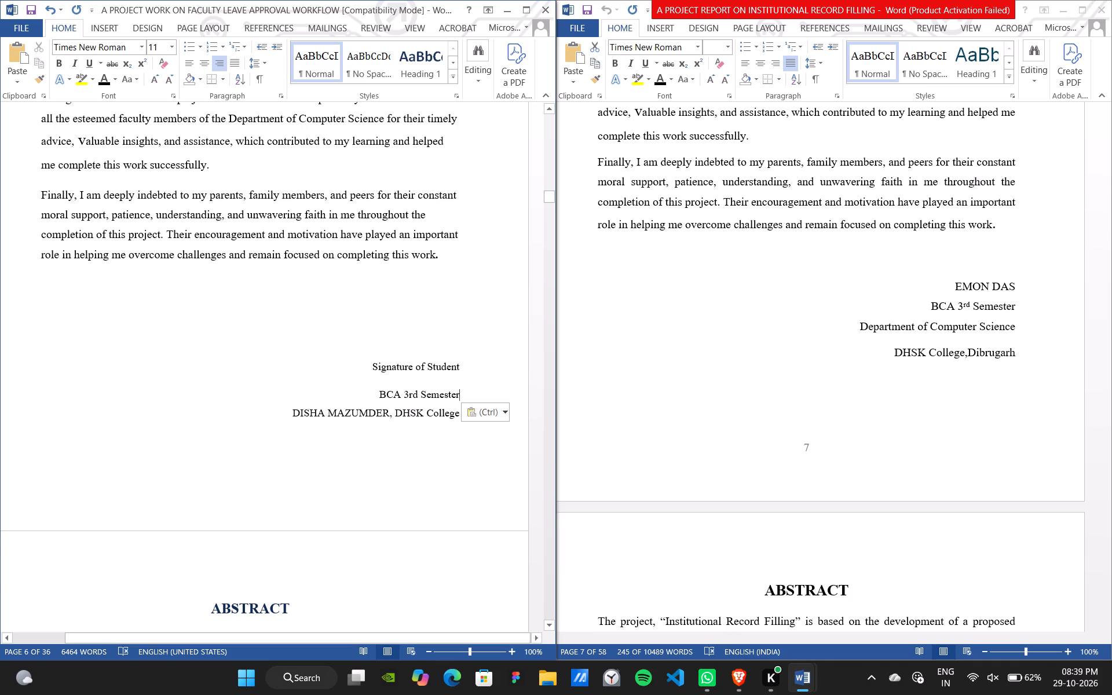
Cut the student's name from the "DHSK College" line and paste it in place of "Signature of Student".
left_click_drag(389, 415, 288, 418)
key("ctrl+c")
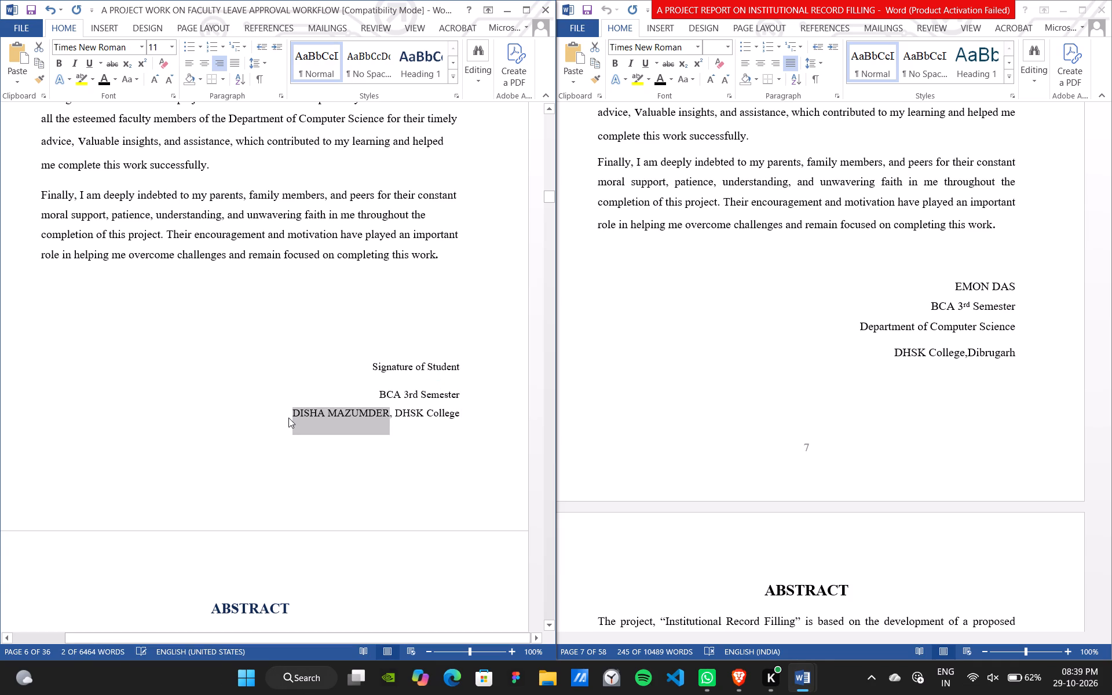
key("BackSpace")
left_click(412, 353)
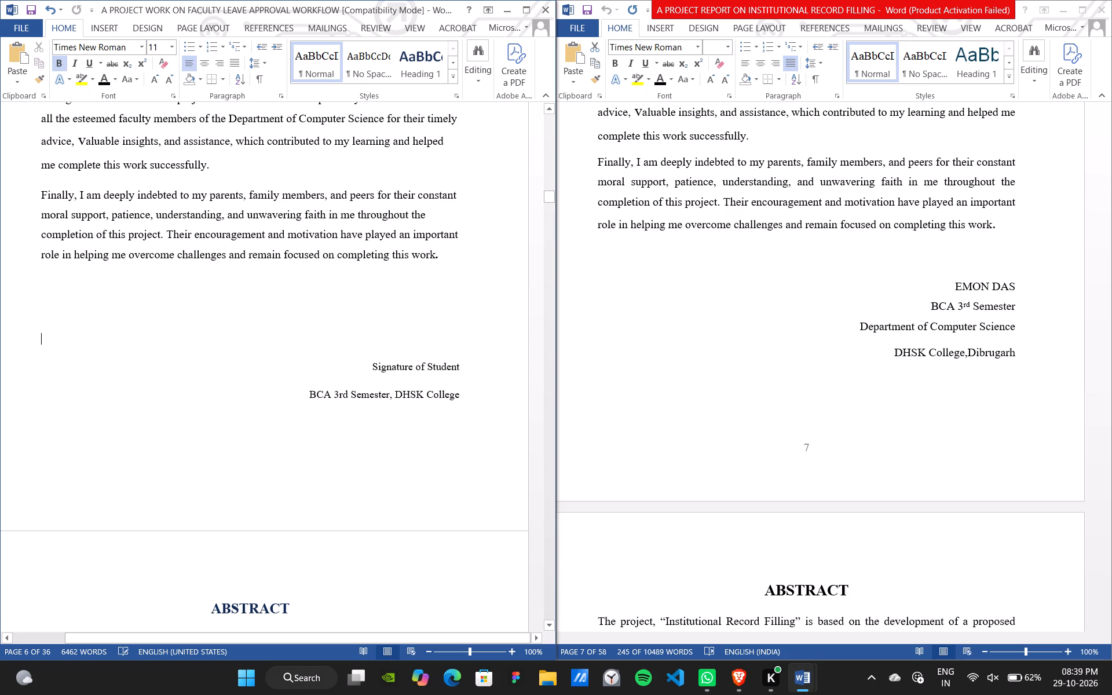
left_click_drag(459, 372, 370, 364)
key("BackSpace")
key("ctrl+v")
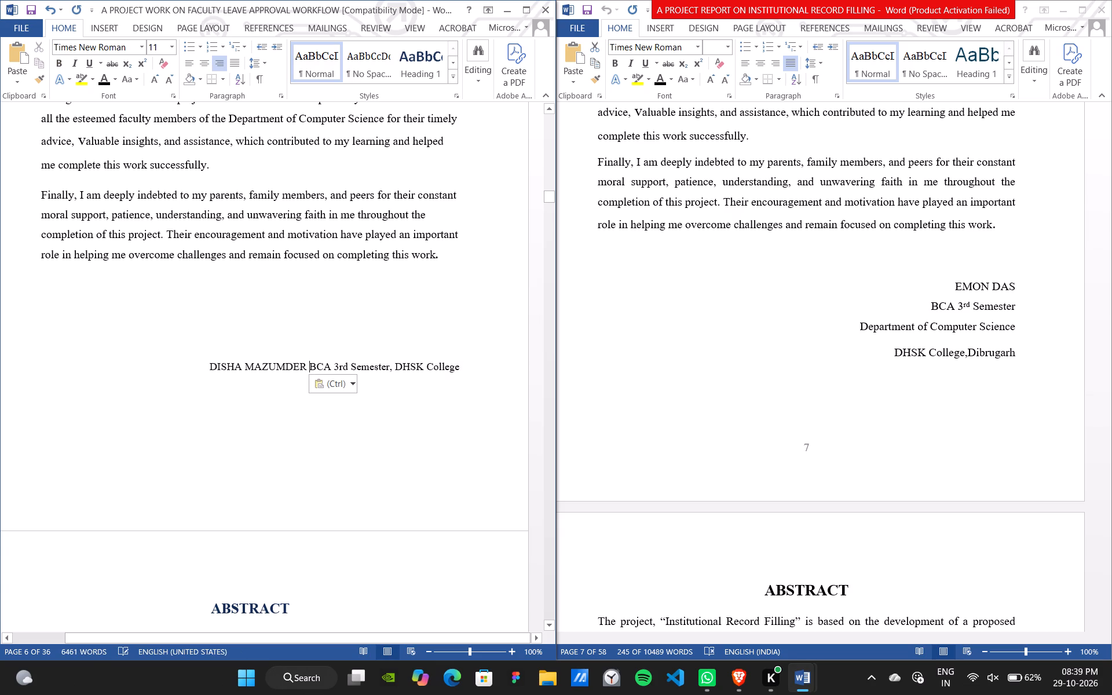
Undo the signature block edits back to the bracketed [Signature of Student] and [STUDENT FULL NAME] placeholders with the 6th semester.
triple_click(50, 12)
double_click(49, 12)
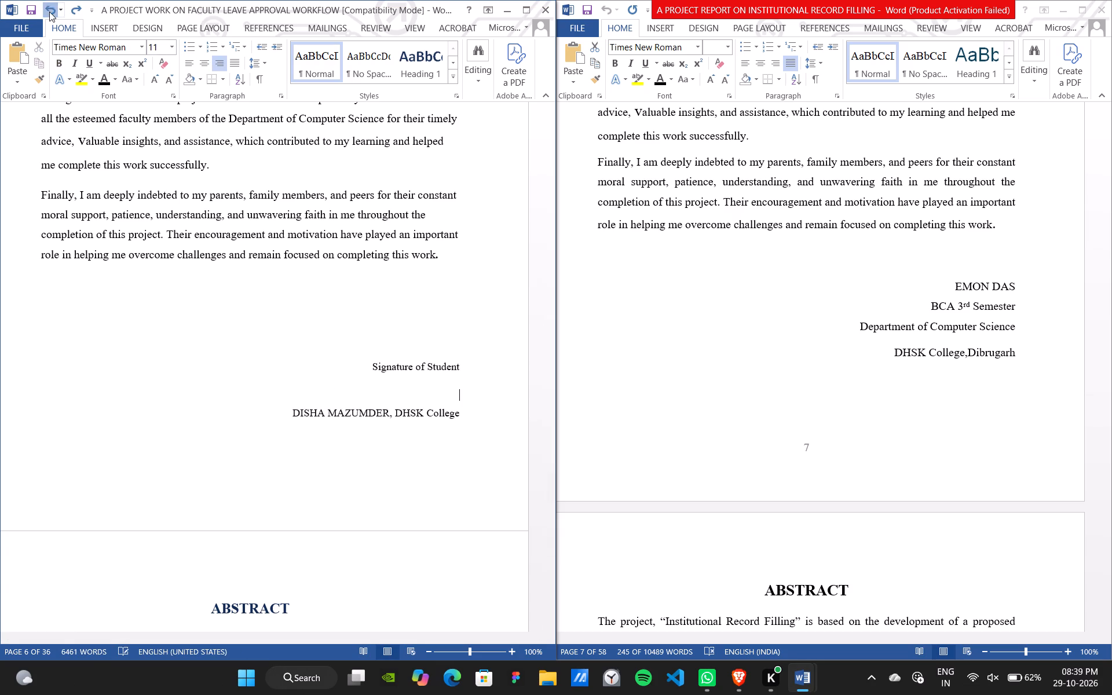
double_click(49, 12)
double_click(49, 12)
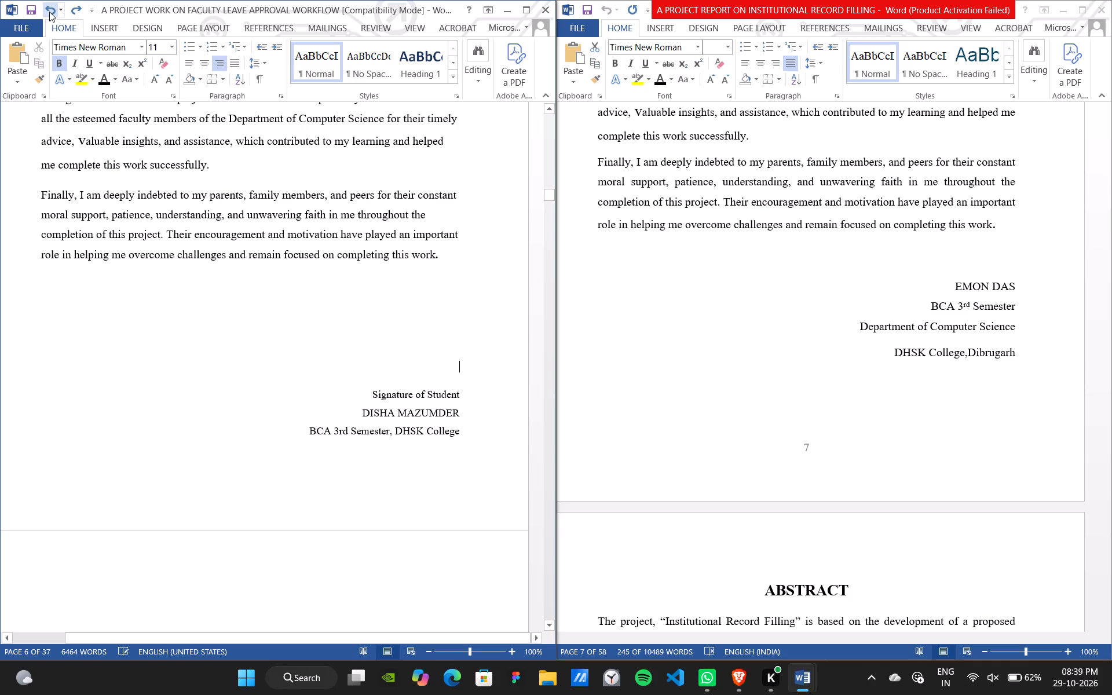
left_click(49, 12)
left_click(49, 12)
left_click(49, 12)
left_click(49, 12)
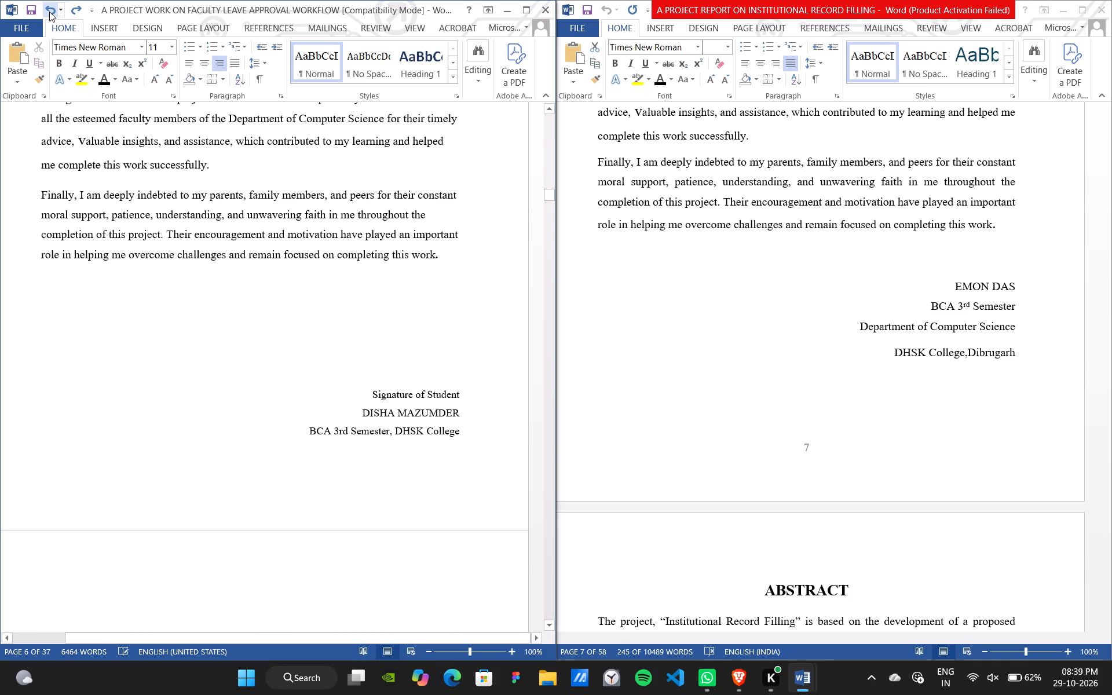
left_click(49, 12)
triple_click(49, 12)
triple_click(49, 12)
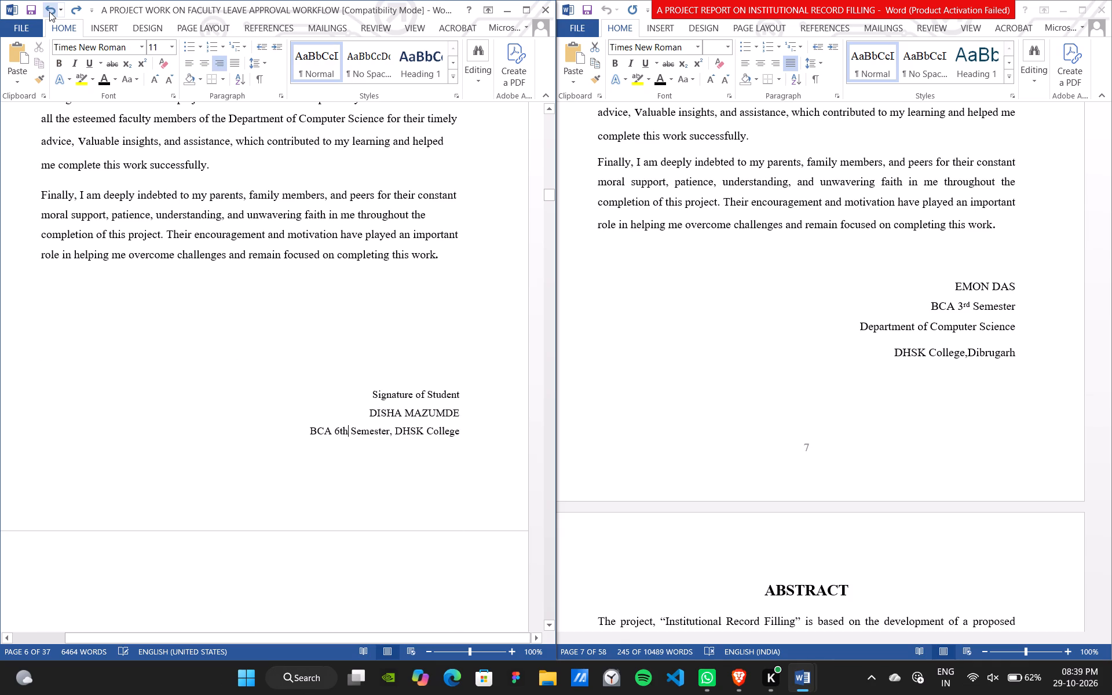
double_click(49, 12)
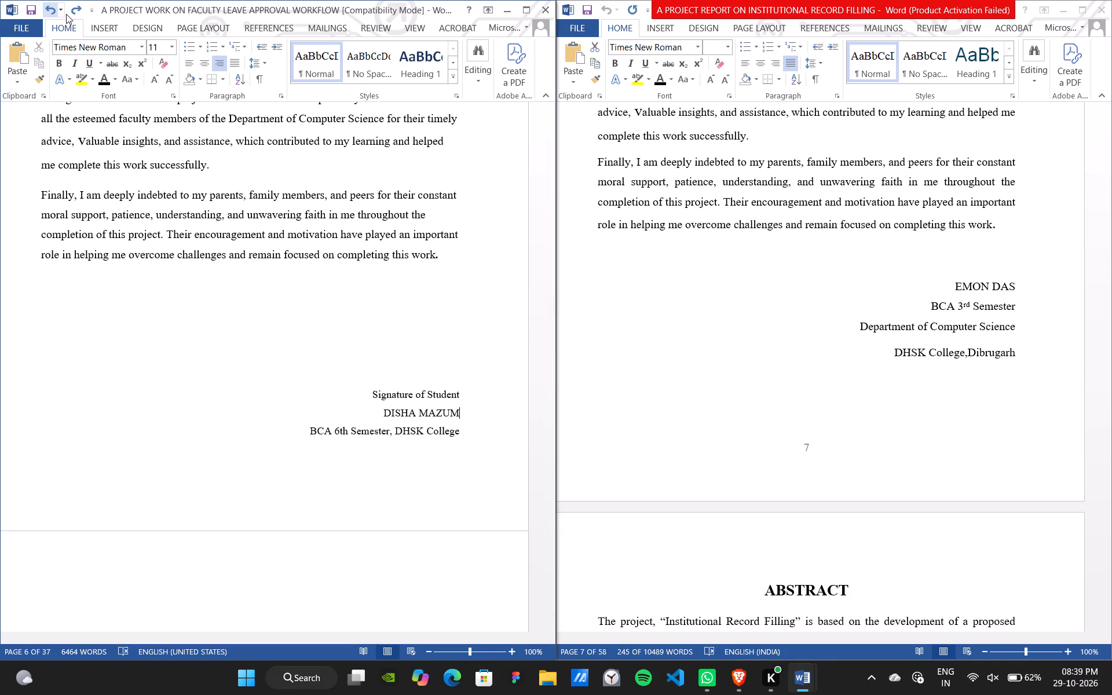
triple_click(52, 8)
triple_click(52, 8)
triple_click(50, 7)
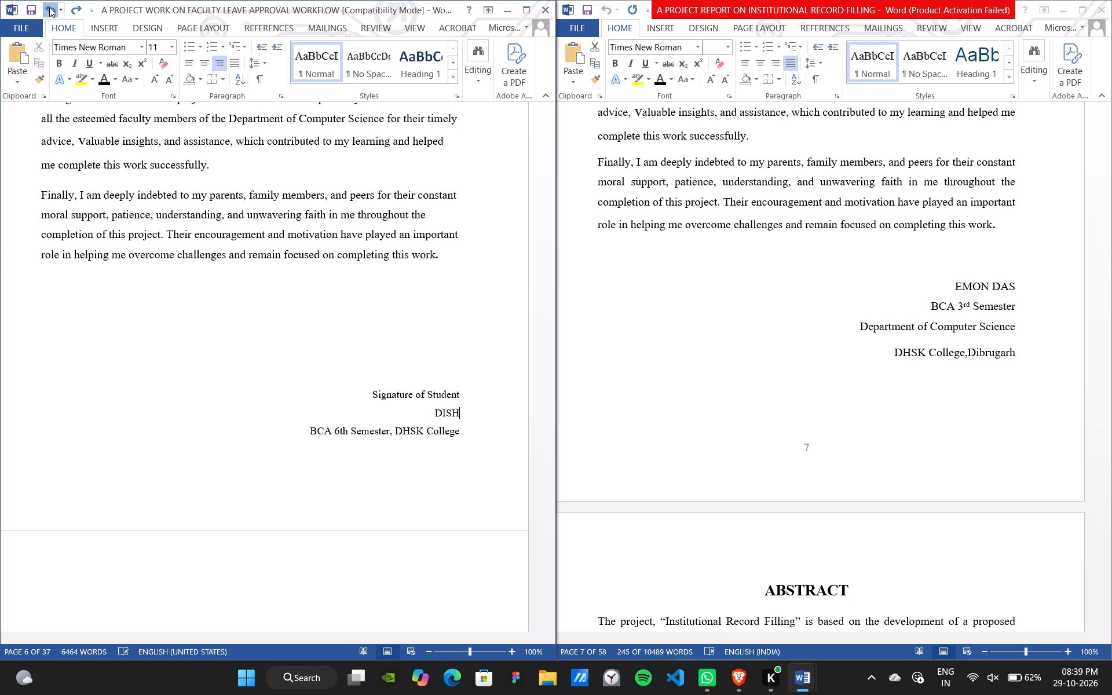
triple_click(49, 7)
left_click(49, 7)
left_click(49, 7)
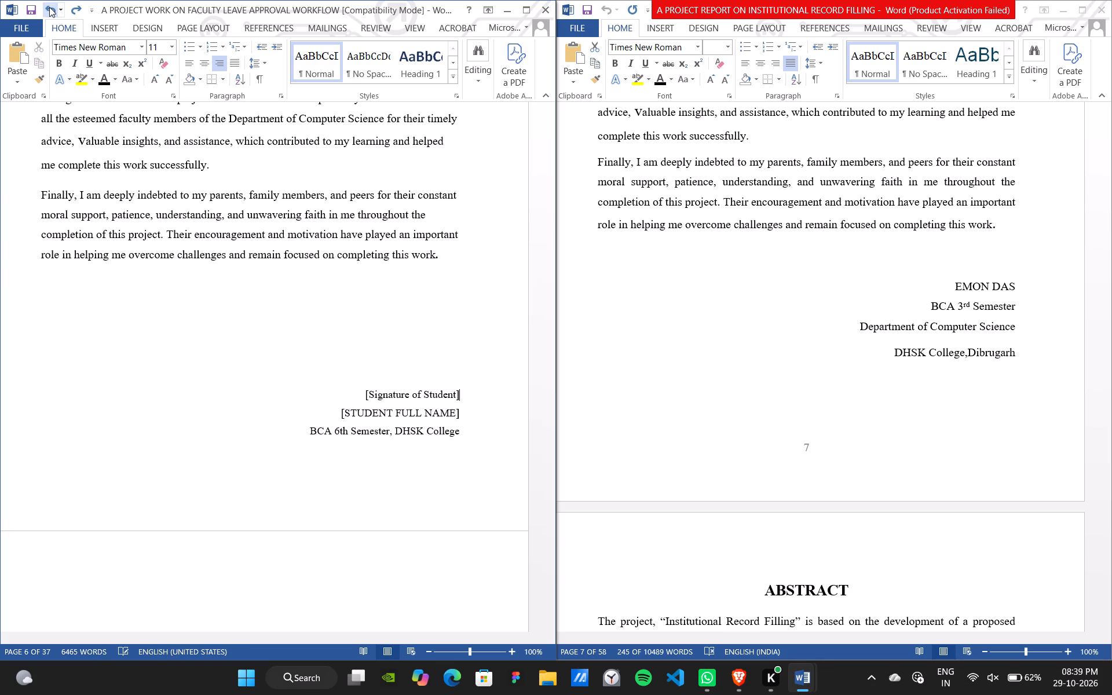
Replace the [Signature of Student] placeholder in the acknowledgement's signature block with the student's name in capitals.
left_click_drag(451, 396, 366, 395)
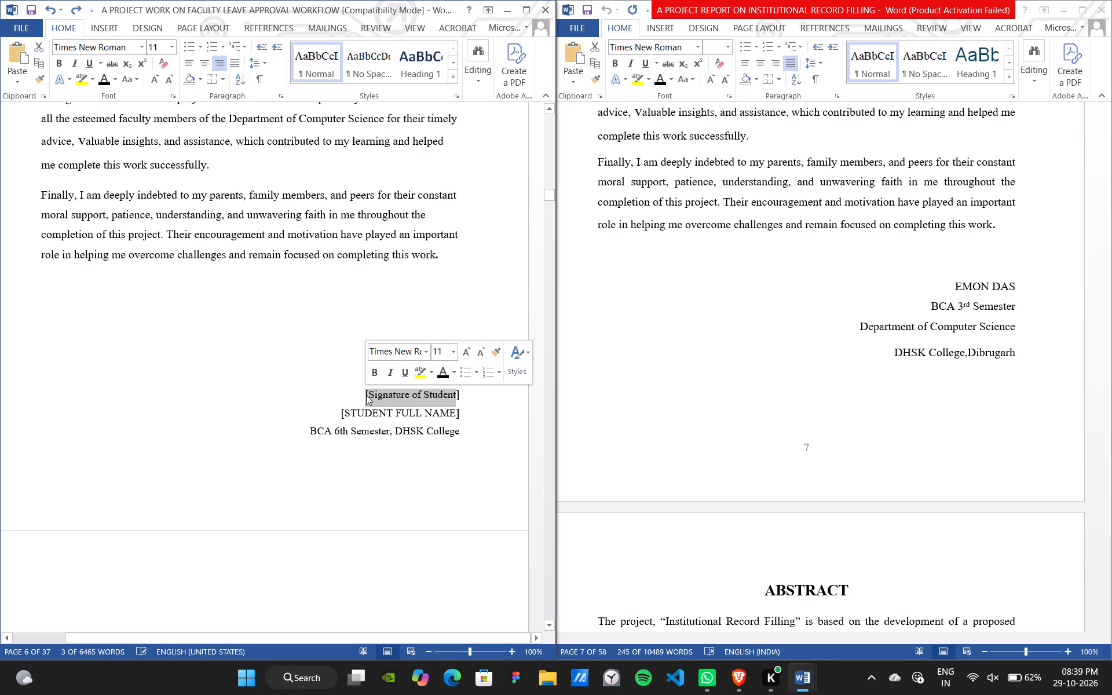
key("BackSpace")
key("Right")
key("BackSpace")
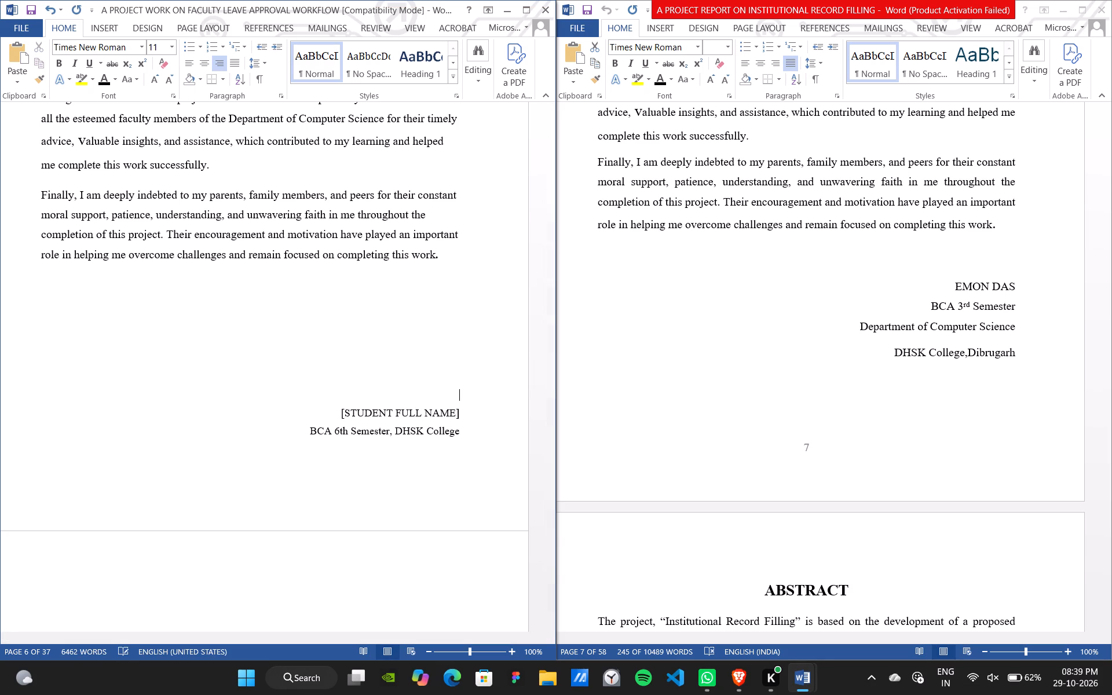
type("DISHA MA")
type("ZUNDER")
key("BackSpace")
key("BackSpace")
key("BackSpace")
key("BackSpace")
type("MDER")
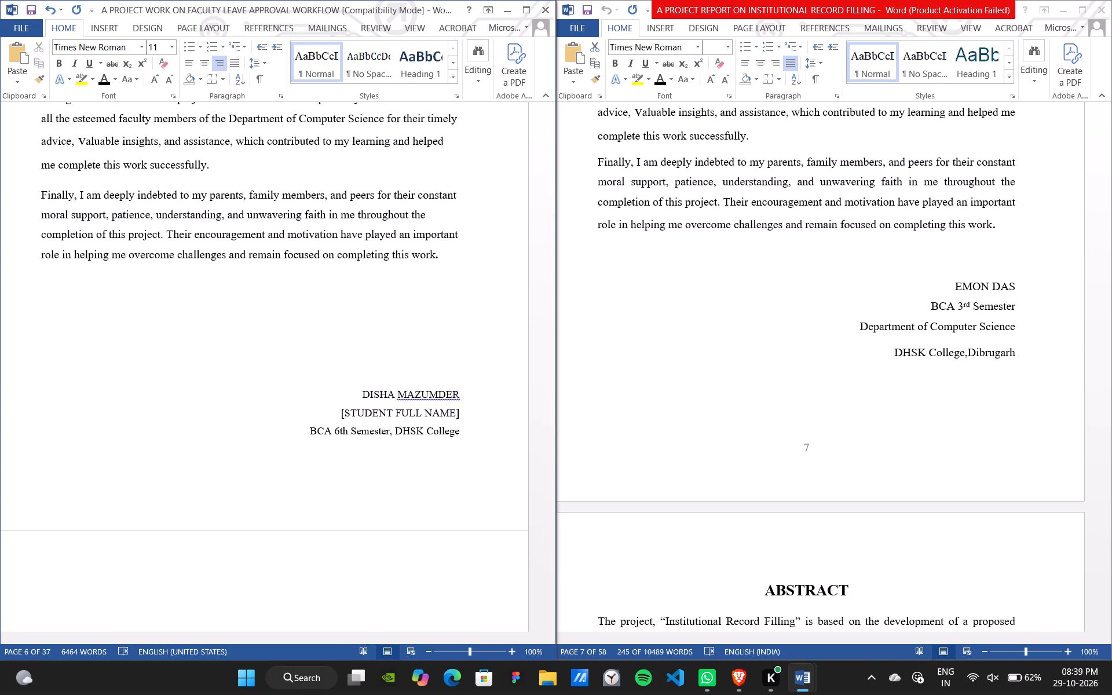
Replace the [STUDENT FULL NAME] placeholder below the student's name with "BCA 3rd Semester".
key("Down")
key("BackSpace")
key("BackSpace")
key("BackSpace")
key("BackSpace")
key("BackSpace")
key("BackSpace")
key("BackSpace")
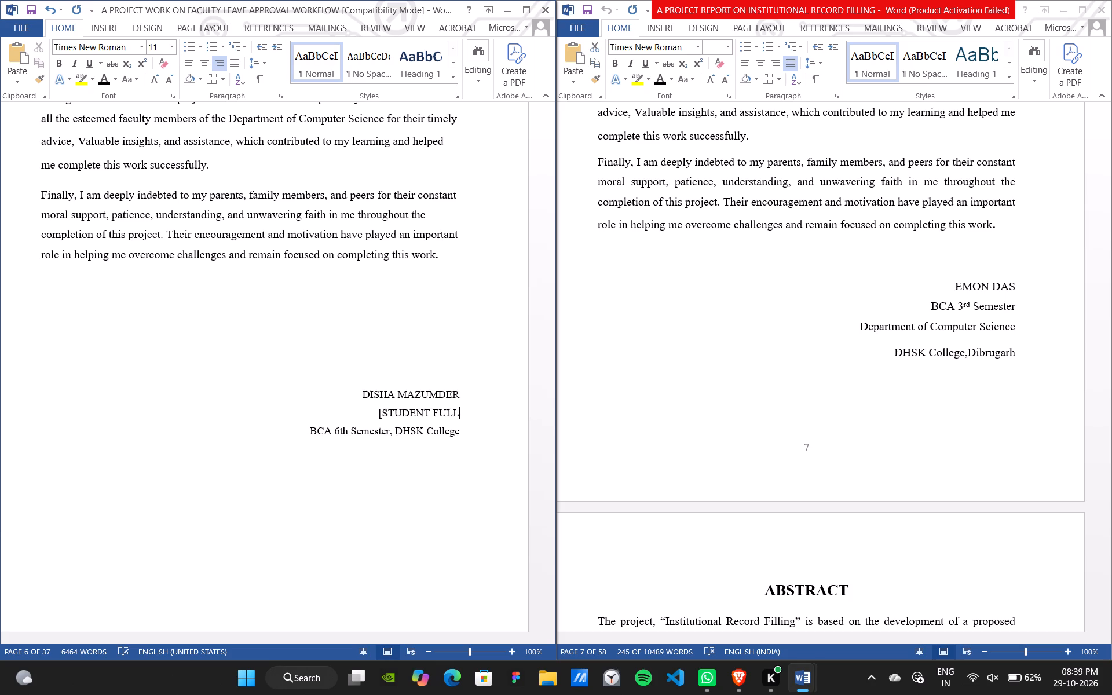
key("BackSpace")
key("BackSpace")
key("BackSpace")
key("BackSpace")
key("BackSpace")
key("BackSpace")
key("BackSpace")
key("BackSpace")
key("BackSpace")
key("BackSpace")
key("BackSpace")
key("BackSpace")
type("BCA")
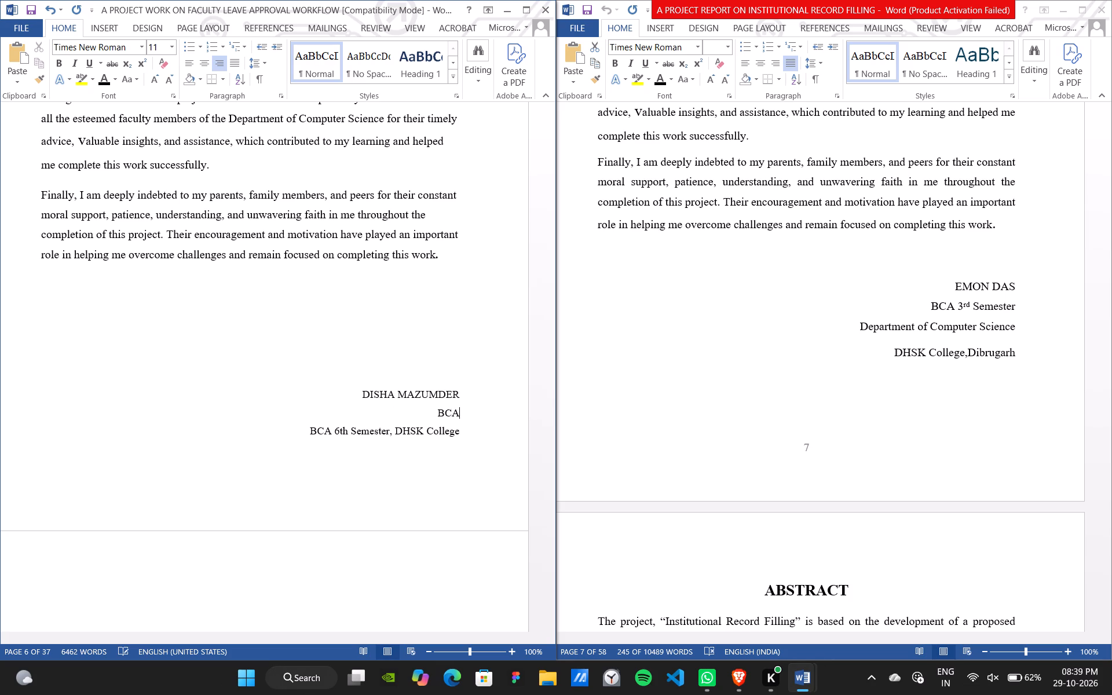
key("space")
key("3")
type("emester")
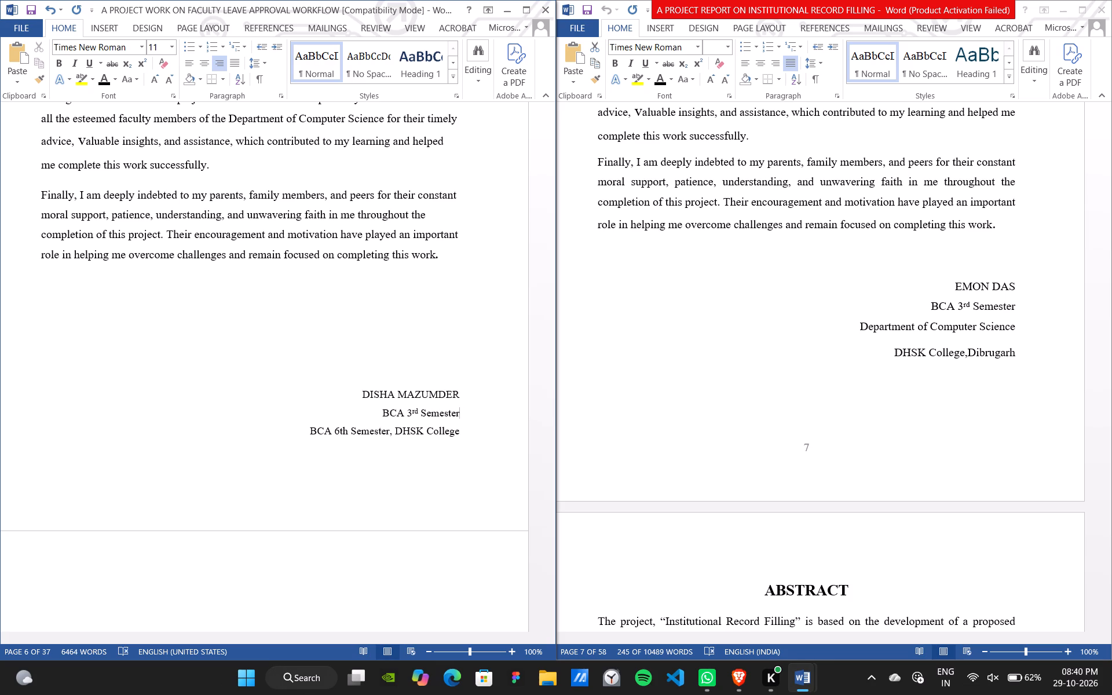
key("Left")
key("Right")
Remove "BCA 6th Semester," from the signature block's last line, keeping "DHSK College" on its own line.
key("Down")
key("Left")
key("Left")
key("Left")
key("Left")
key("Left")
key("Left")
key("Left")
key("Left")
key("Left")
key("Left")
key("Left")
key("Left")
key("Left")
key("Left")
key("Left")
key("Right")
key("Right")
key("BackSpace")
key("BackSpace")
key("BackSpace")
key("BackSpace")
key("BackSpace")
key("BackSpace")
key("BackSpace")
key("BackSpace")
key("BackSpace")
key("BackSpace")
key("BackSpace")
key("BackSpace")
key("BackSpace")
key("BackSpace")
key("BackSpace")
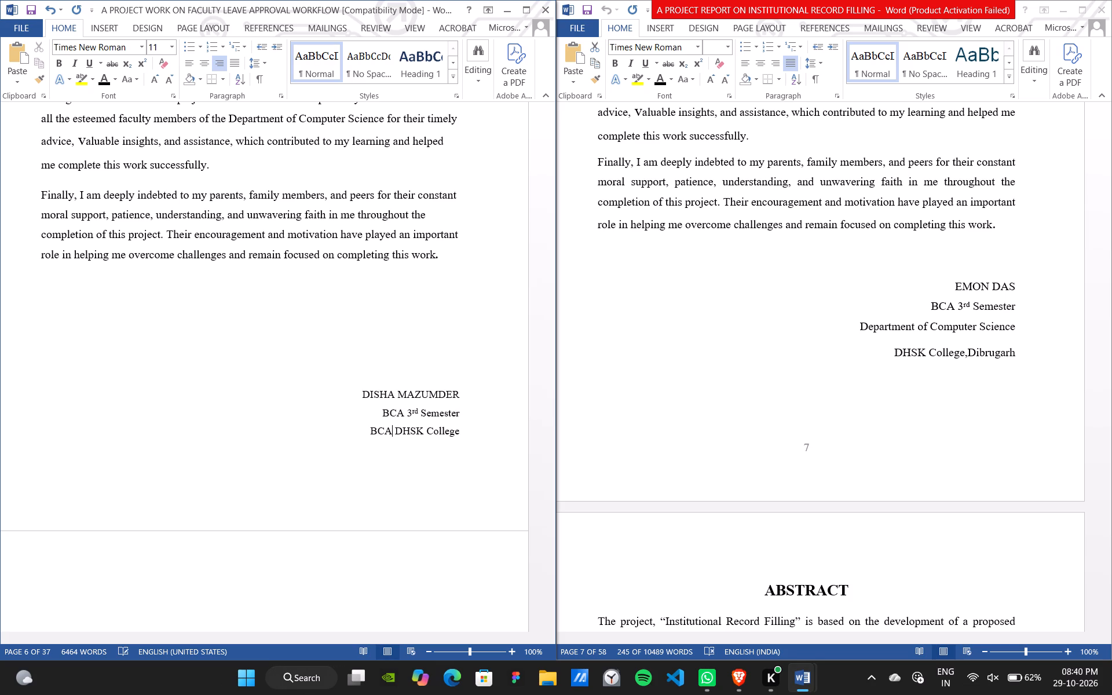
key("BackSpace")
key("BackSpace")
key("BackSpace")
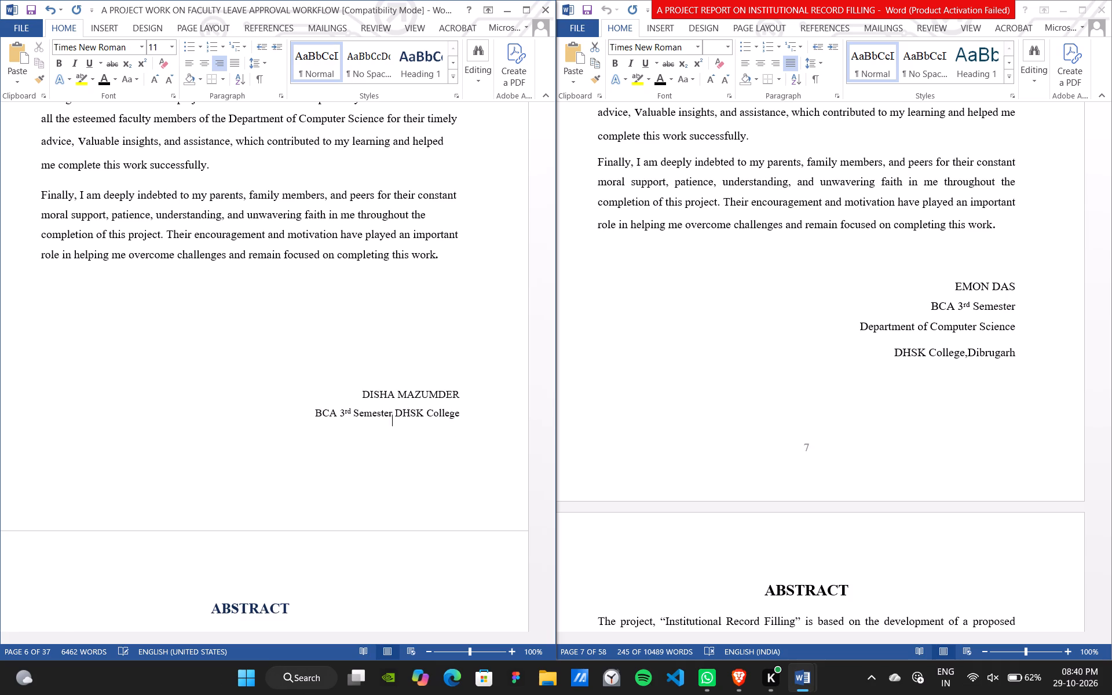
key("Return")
Add the line "Department of Computer Science" between "BCA 3rd Semester" and "DHSK College" in the acknowledgement's signature block.
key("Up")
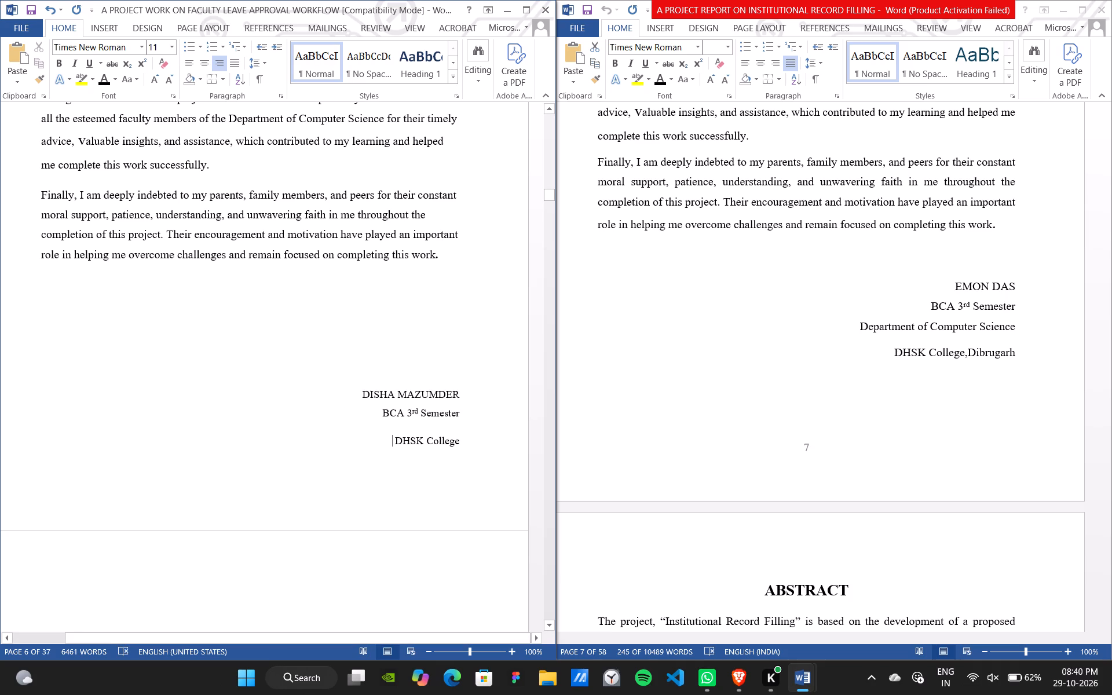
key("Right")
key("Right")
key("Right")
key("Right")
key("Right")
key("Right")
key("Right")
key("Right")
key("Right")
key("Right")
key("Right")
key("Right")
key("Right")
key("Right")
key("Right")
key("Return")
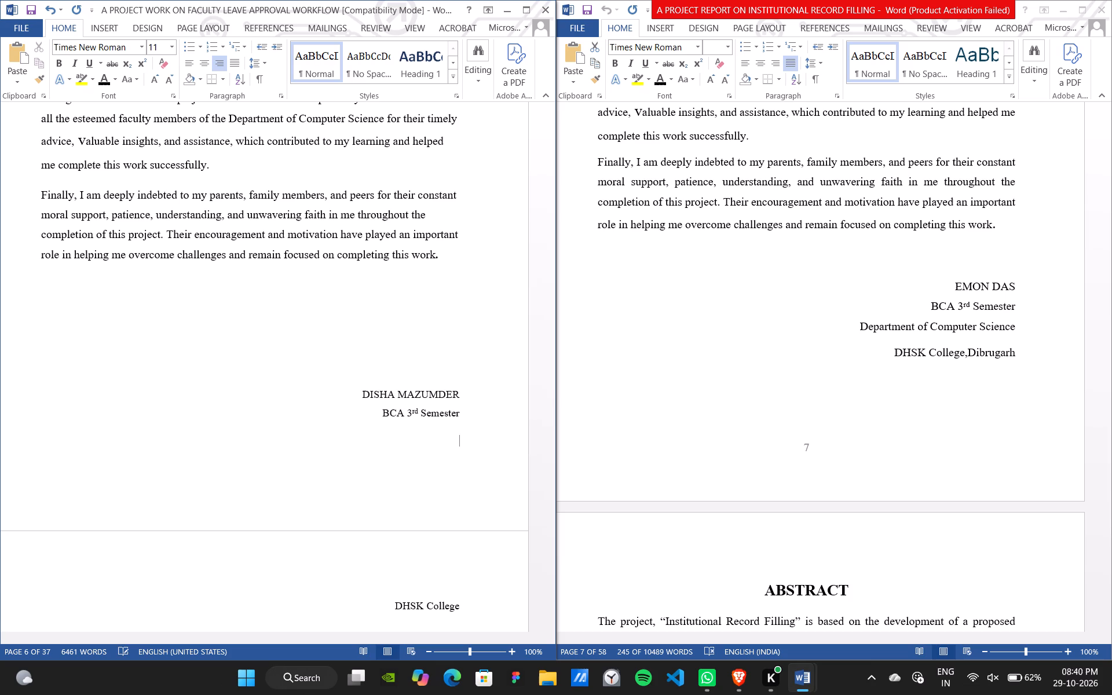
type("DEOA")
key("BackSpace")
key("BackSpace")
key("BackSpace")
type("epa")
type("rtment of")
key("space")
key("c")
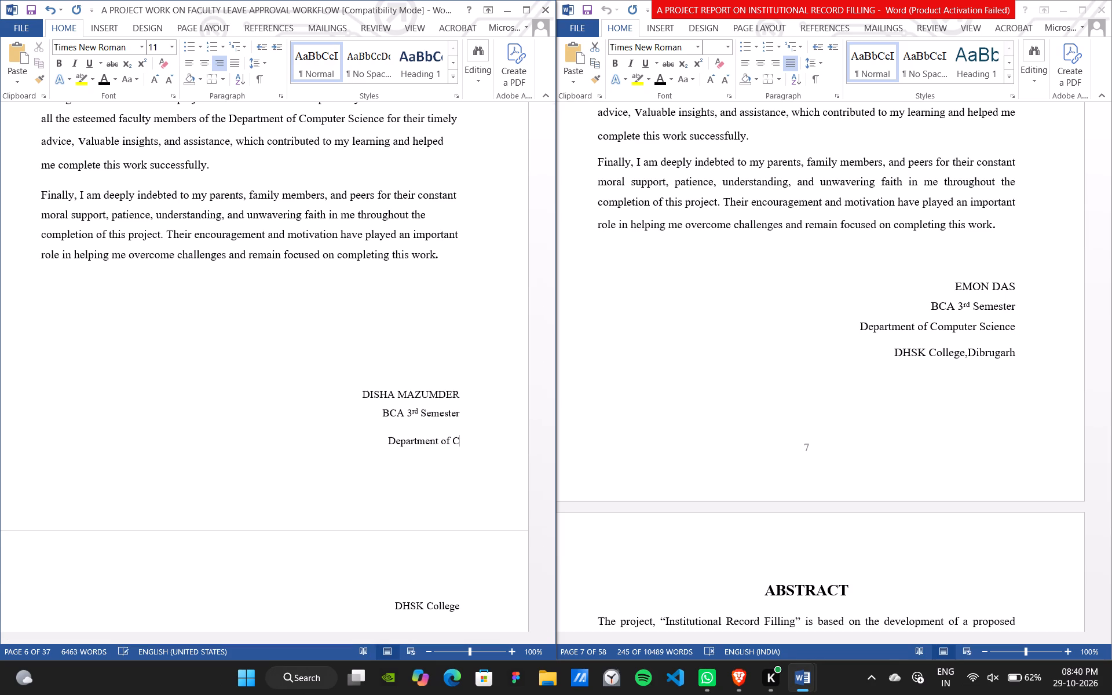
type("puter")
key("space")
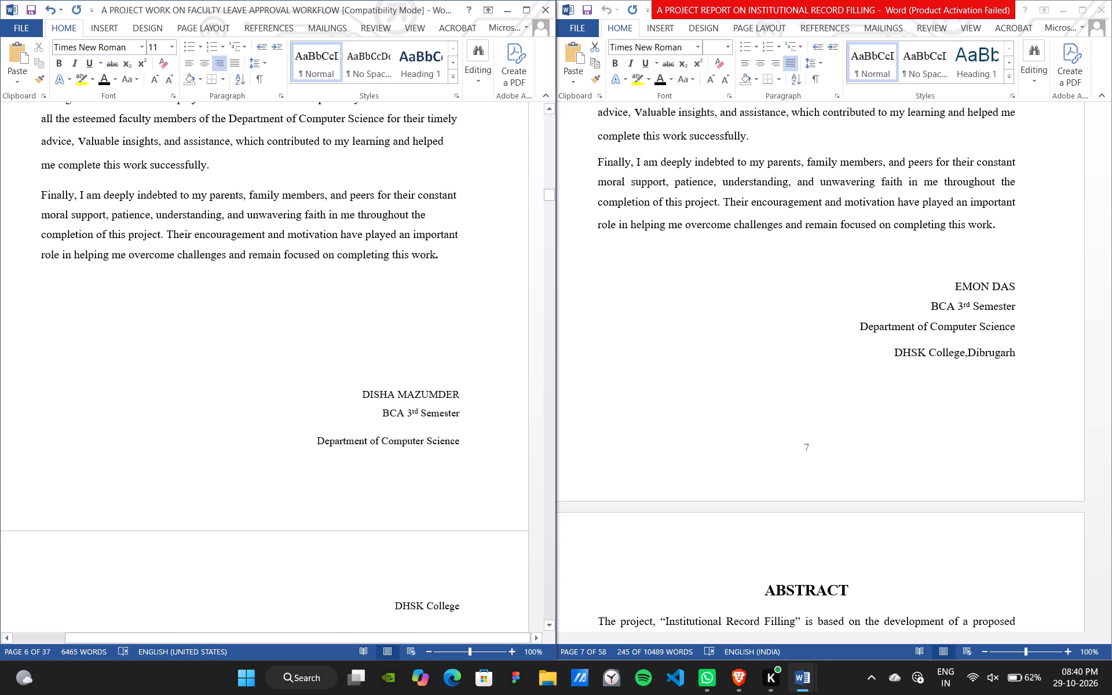
Remove the empty line above the student's name in the acknowledgement's signature block.
left_click(387, 482)
left_click(393, 383)
key("BackSpace")
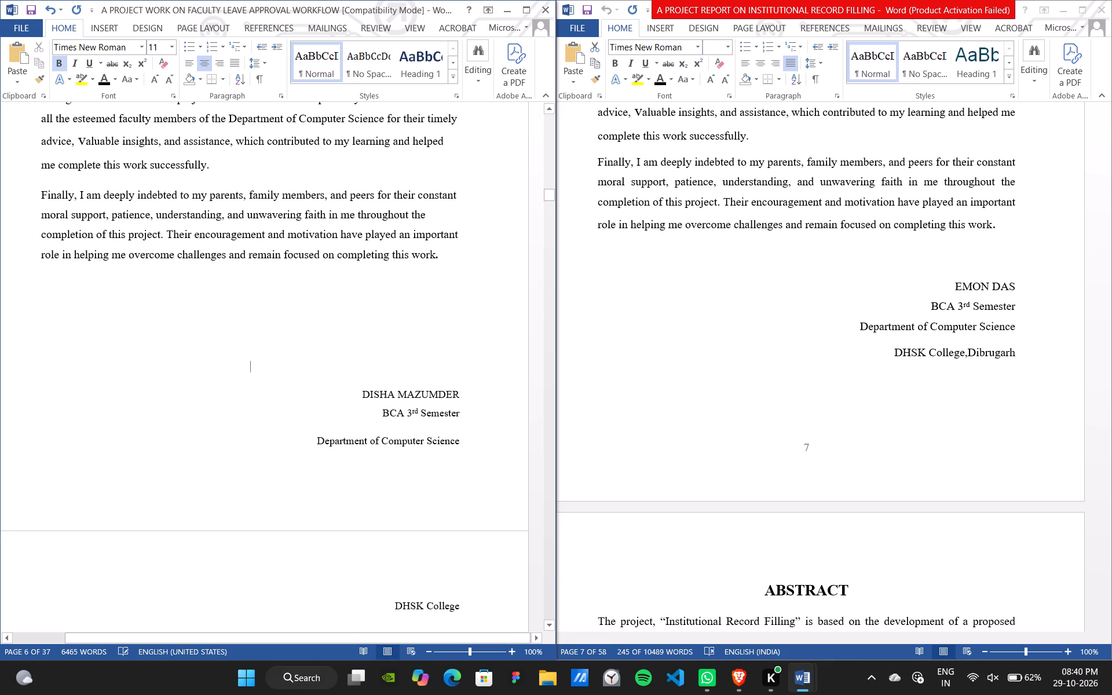
key("BackSpace")
key("BackSpace")
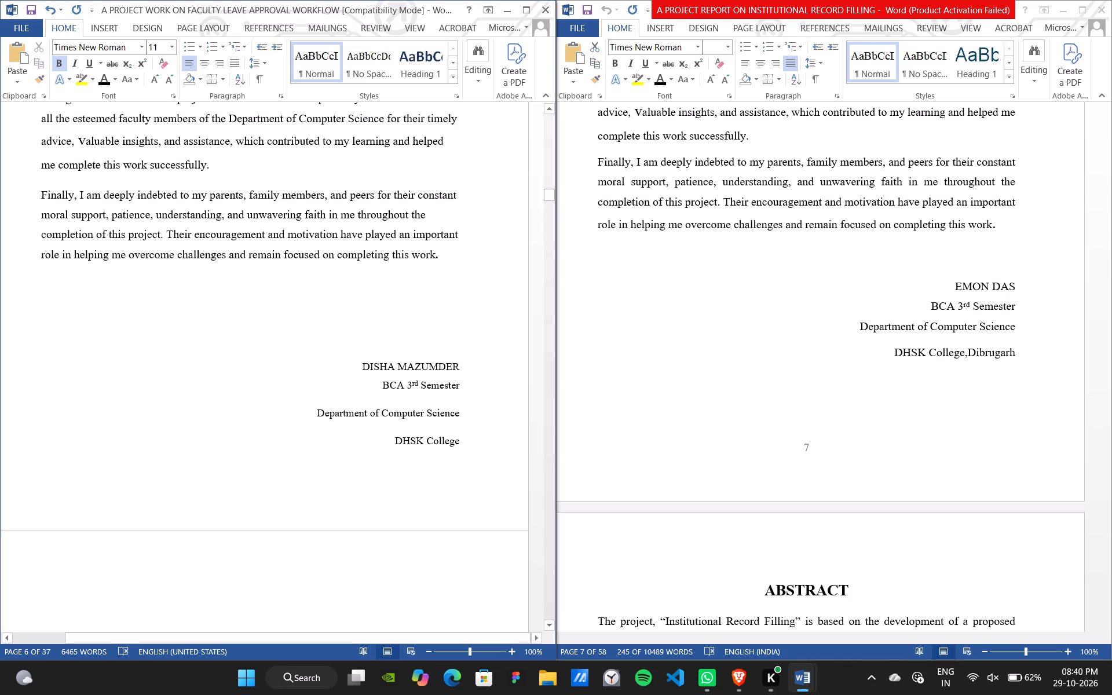
Extend the signature block's last line to read "DHSK College, Dibrugarh.".
left_click(462, 444)
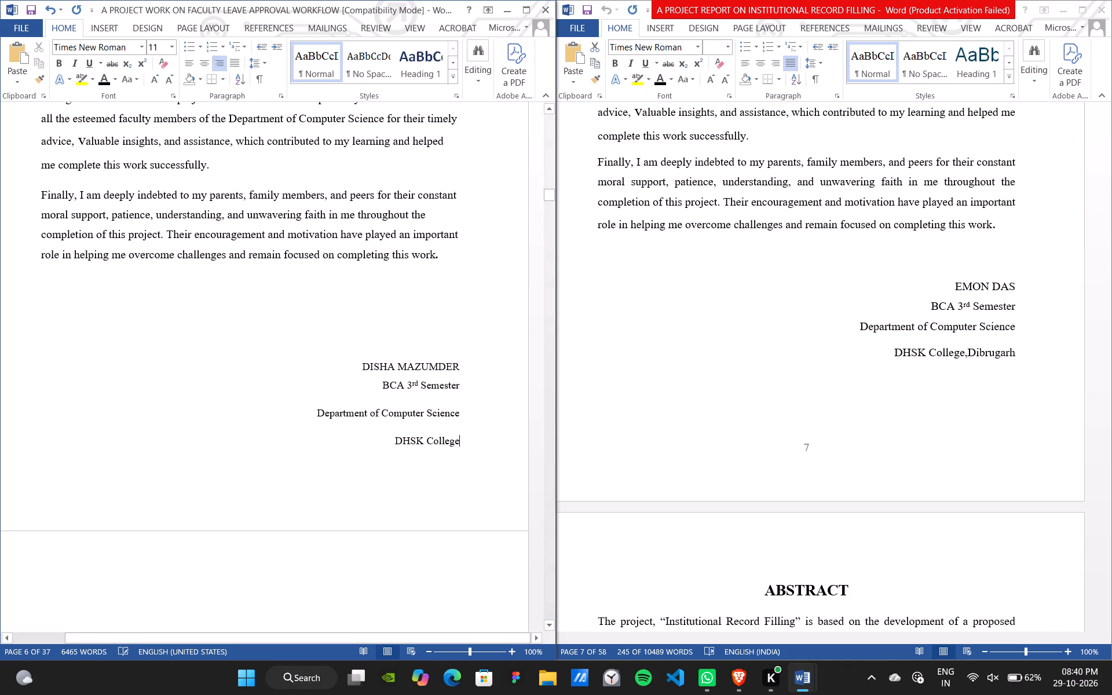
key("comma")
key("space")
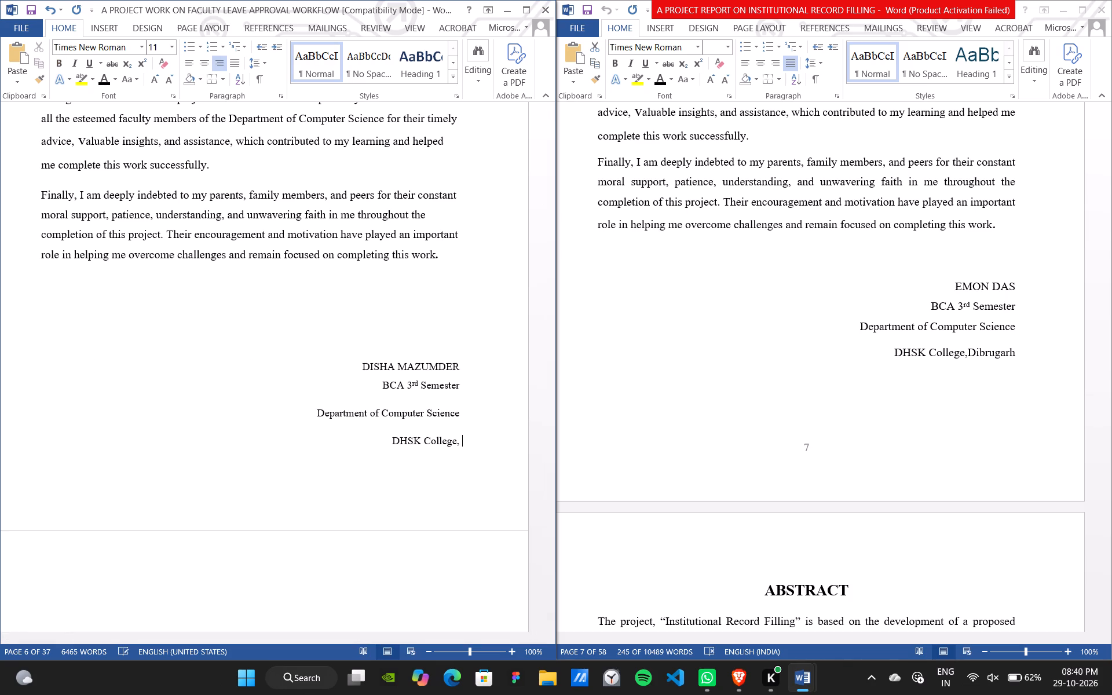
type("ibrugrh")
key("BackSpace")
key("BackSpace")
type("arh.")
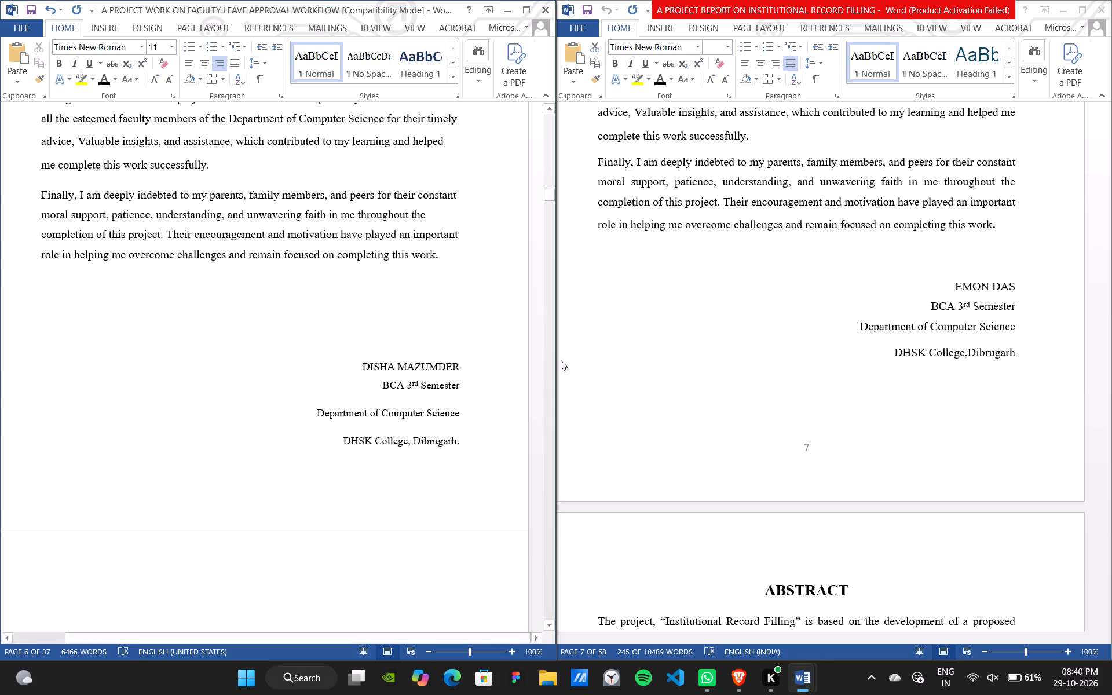
Compare the approval, acknowledgement and abstract pages of the faculty leave report with those of the institutional record filling report.
scroll(489, 423, "down", 15)
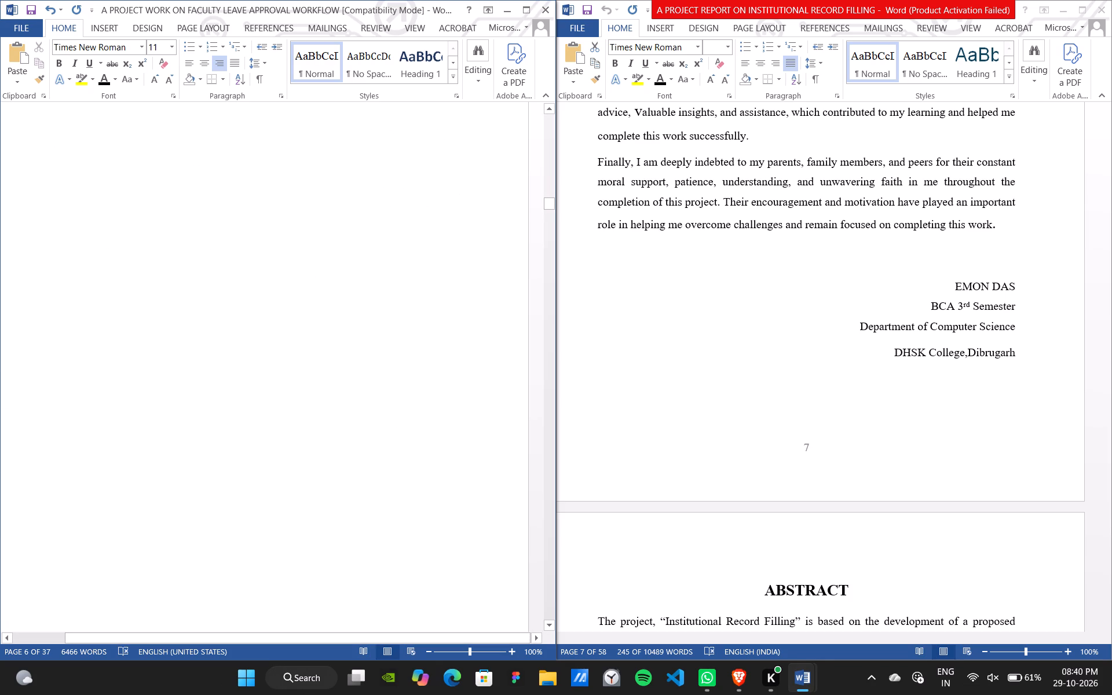
scroll(429, 390, "down", 19)
scroll(420, 381, "up", 11)
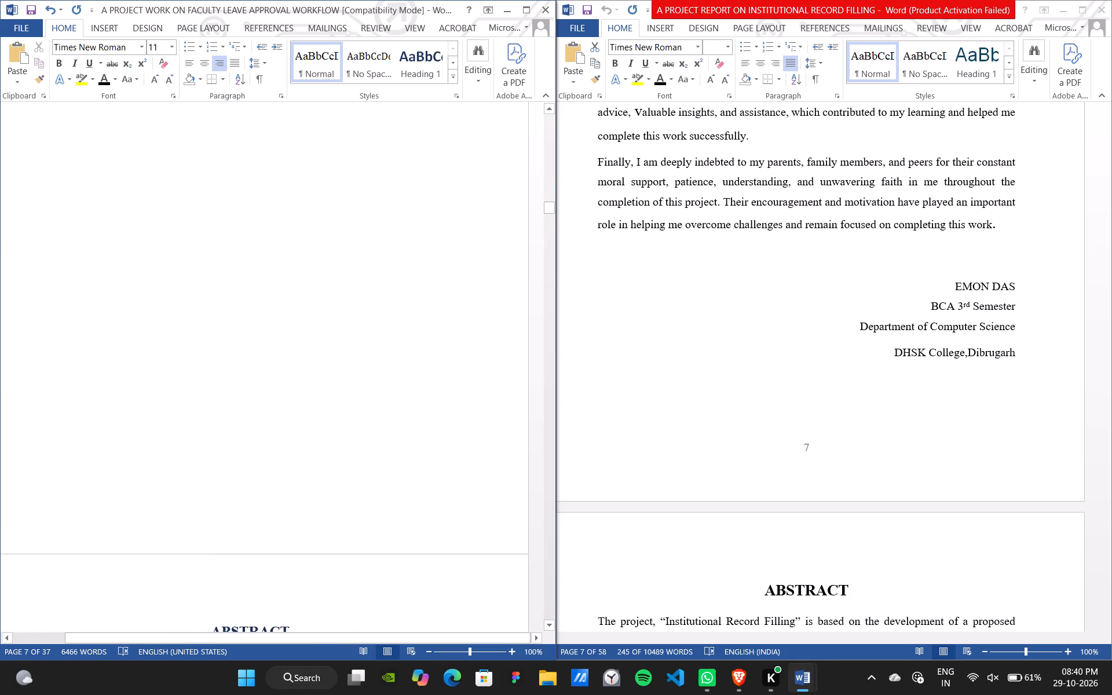
scroll(420, 378, "up", 10)
scroll(419, 372, "down", 17)
scroll(770, 391, "down", 3)
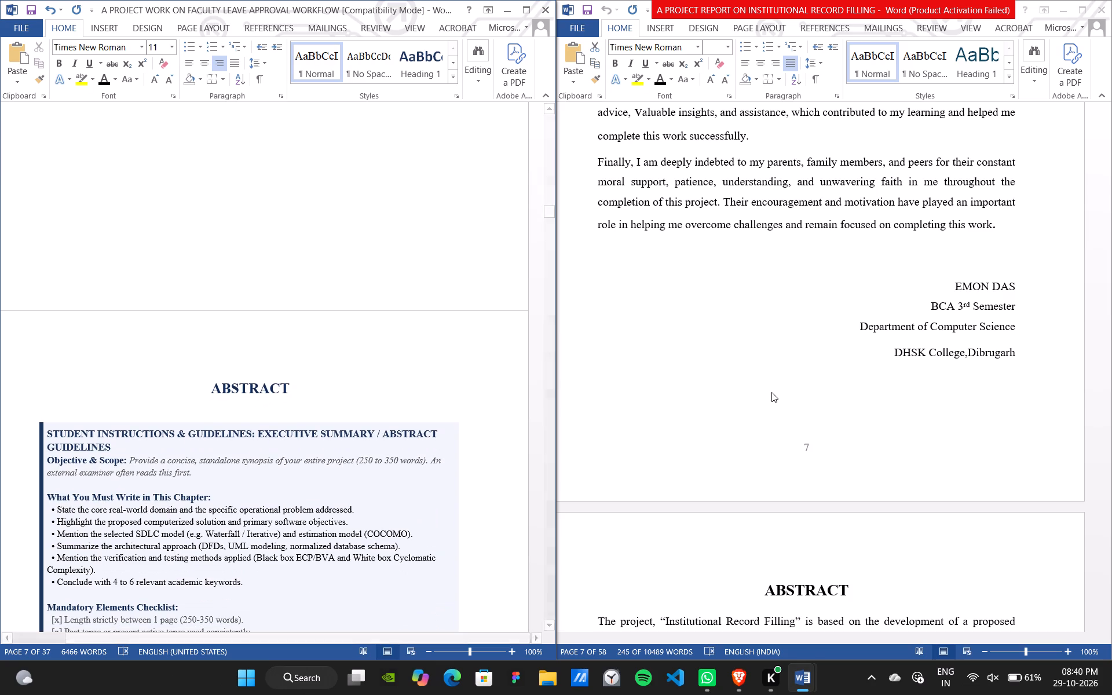
scroll(771, 392, "down", 9)
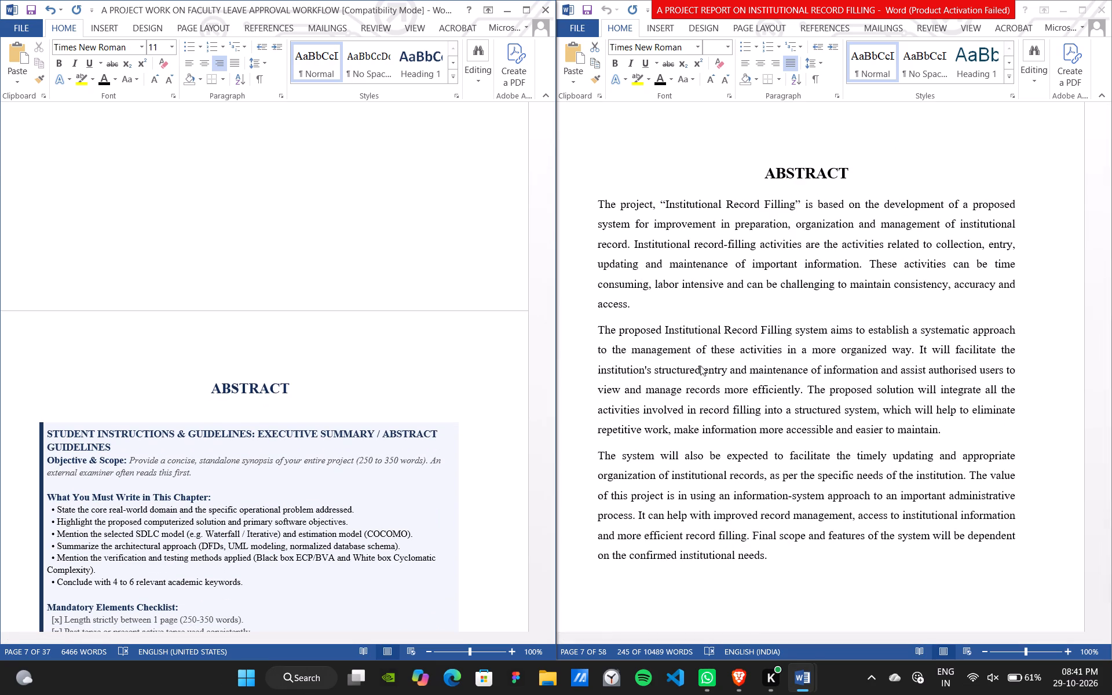
scroll(519, 418, "up", 20)
scroll(519, 418, "up", 10)
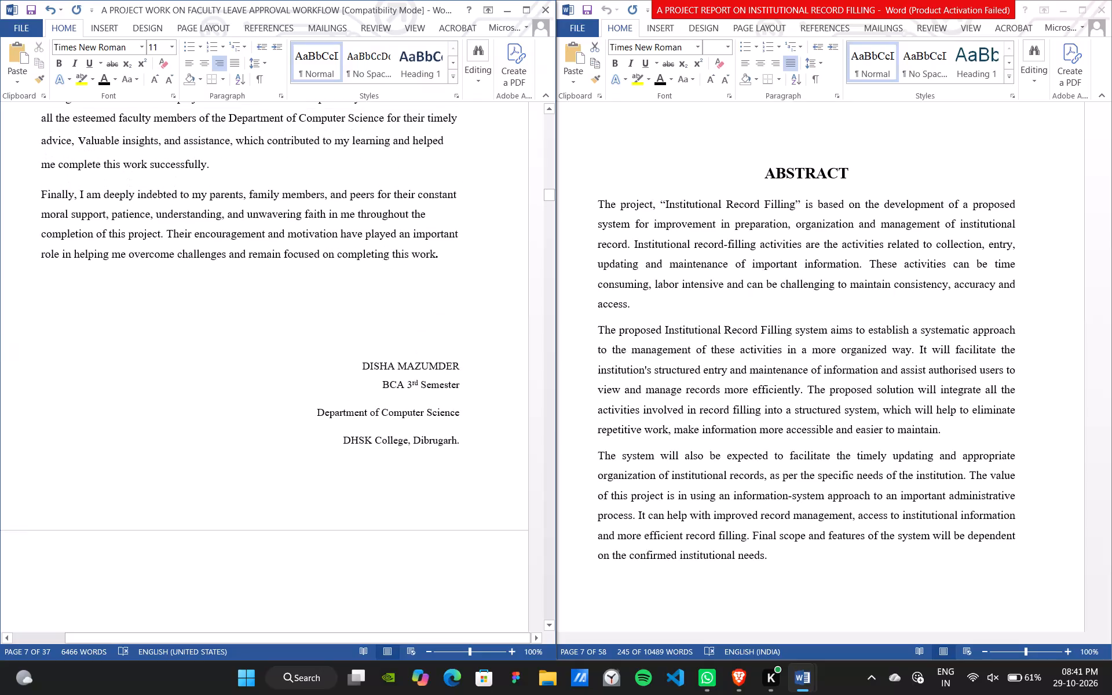
scroll(917, 416, "up", 15)
scroll(898, 398, "down", 7)
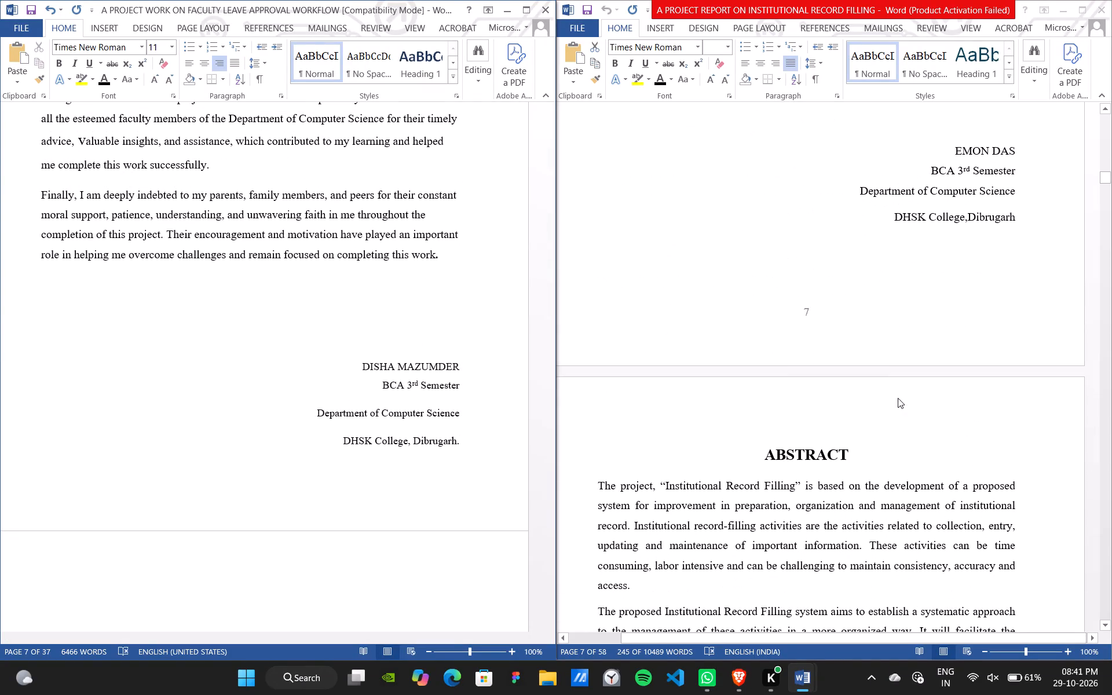
scroll(352, 462, "down", 20)
scroll(352, 462, "down", 15)
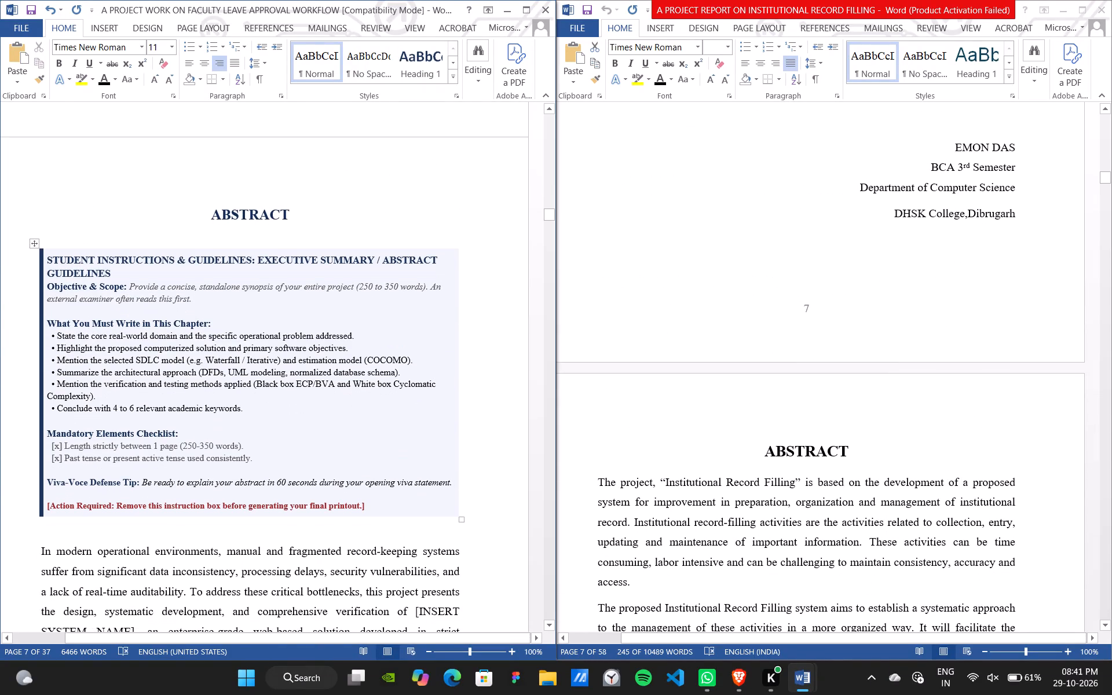
scroll(752, 469, "down", 12)
scroll(750, 465, "down", 16)
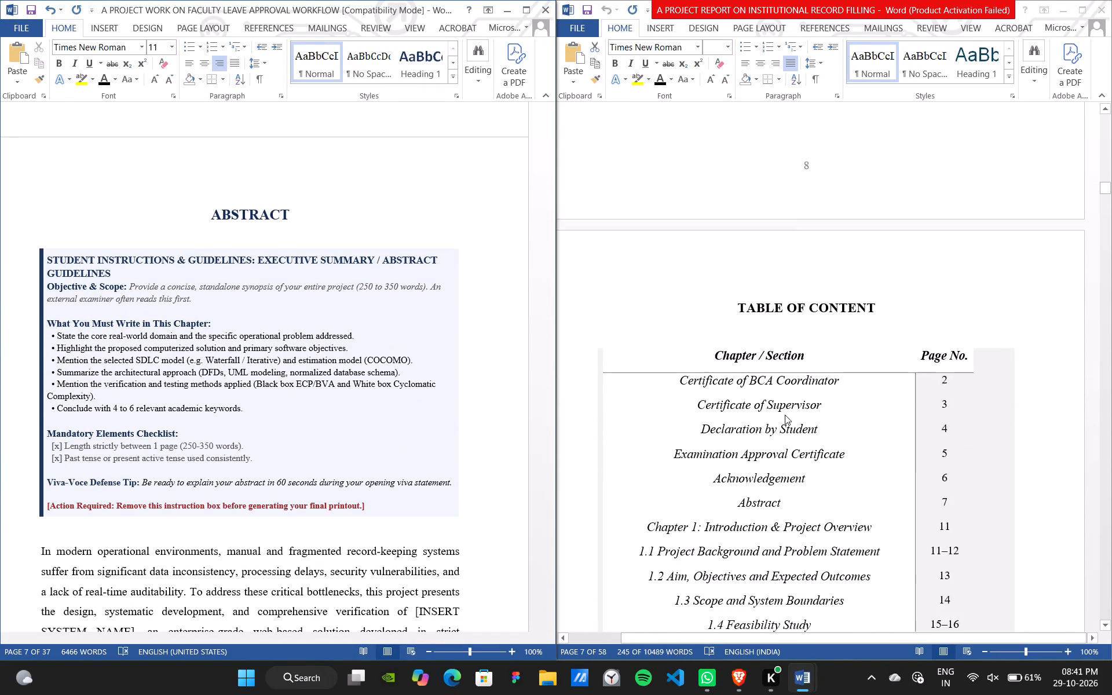
scroll(788, 414, "up", 20)
scroll(788, 414, "up", 20)
scroll(788, 414, "up", 1)
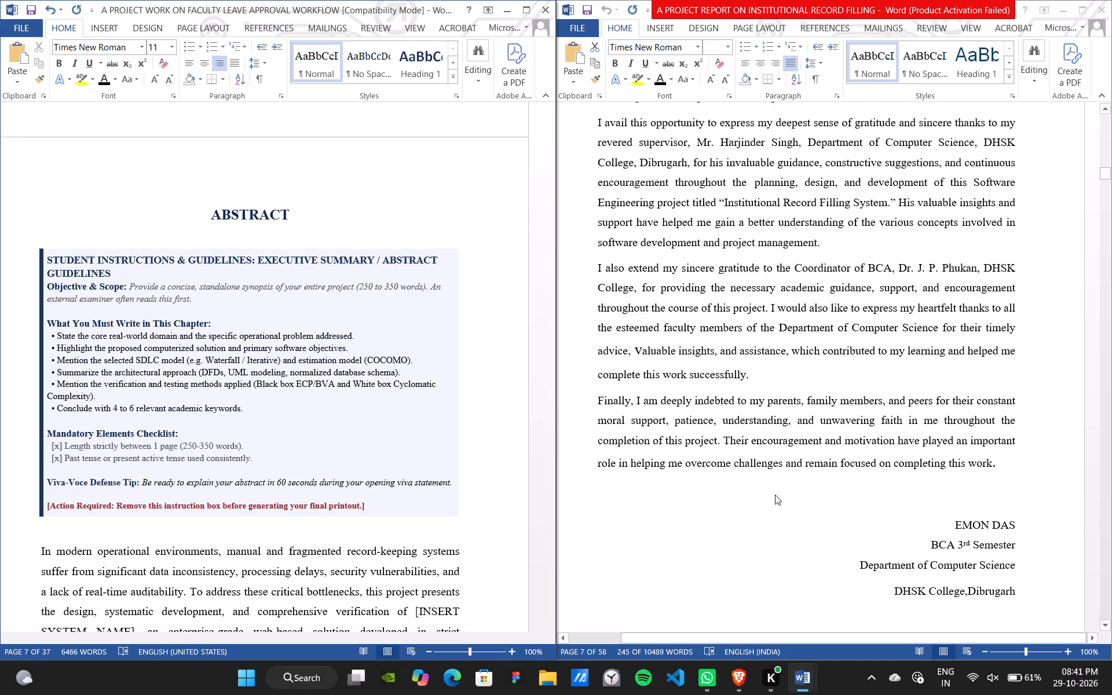
scroll(775, 495, "up", 14)
scroll(233, 453, "down", 12)
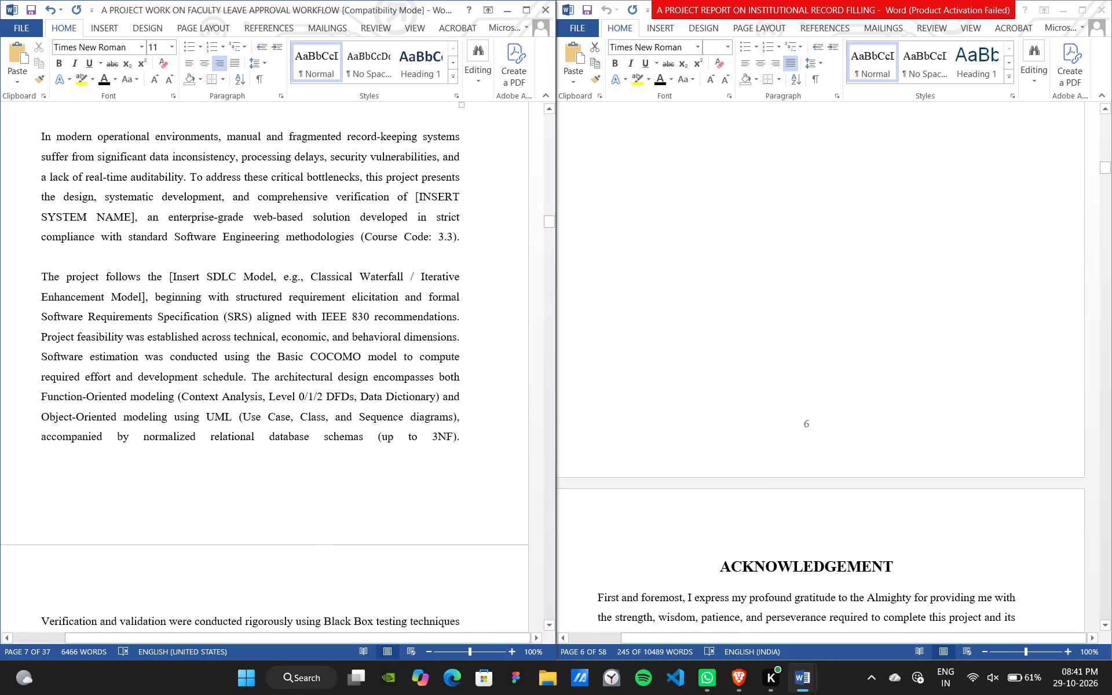
scroll(233, 453, "down", 6)
scroll(233, 453, "up", 20)
scroll(233, 453, "up", 7)
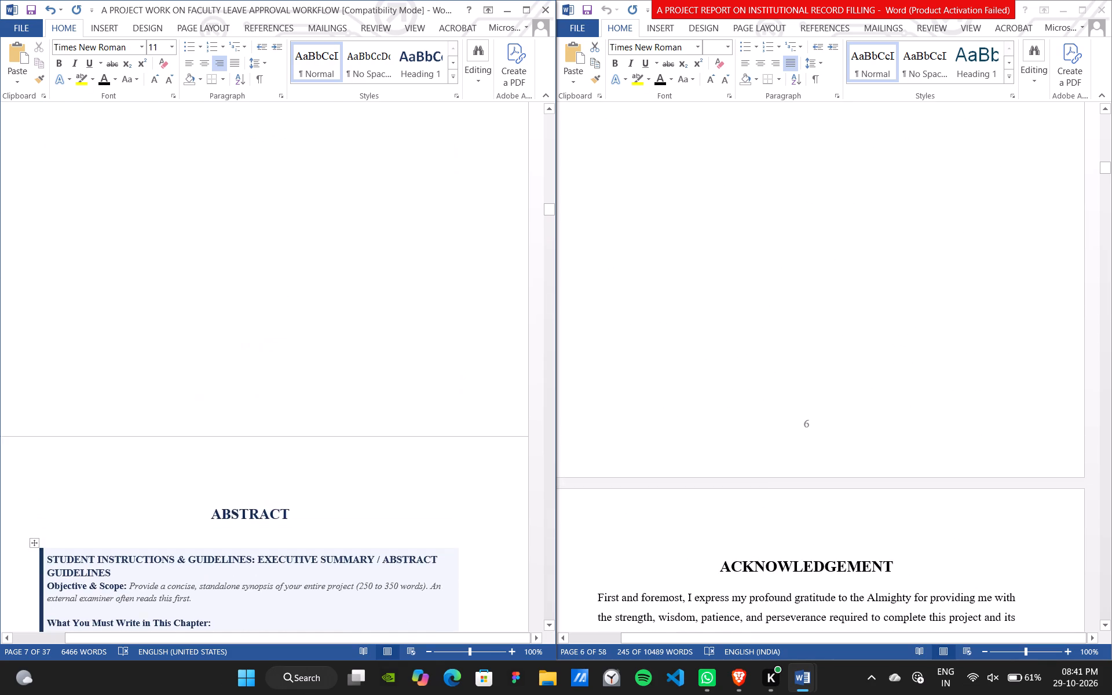
scroll(237, 451, "up", 20)
scroll(237, 451, "up", 20)
scroll(237, 451, "up", 2)
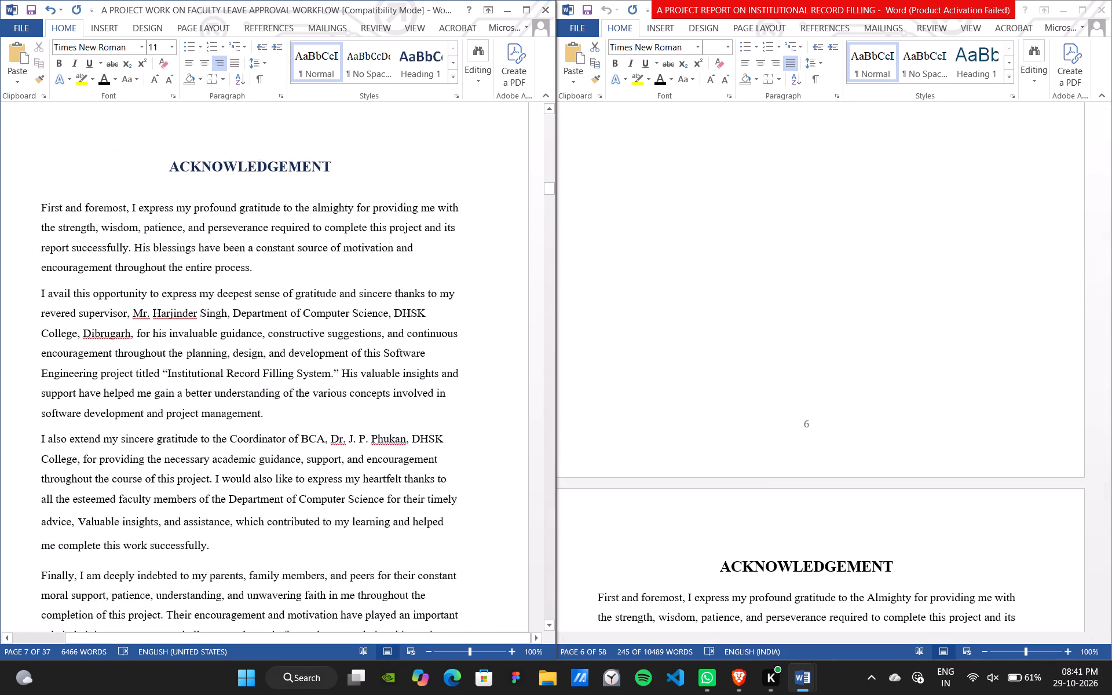
scroll(237, 451, "up", 1)
scroll(758, 504, "down", 5)
scroll(761, 504, "up", 19)
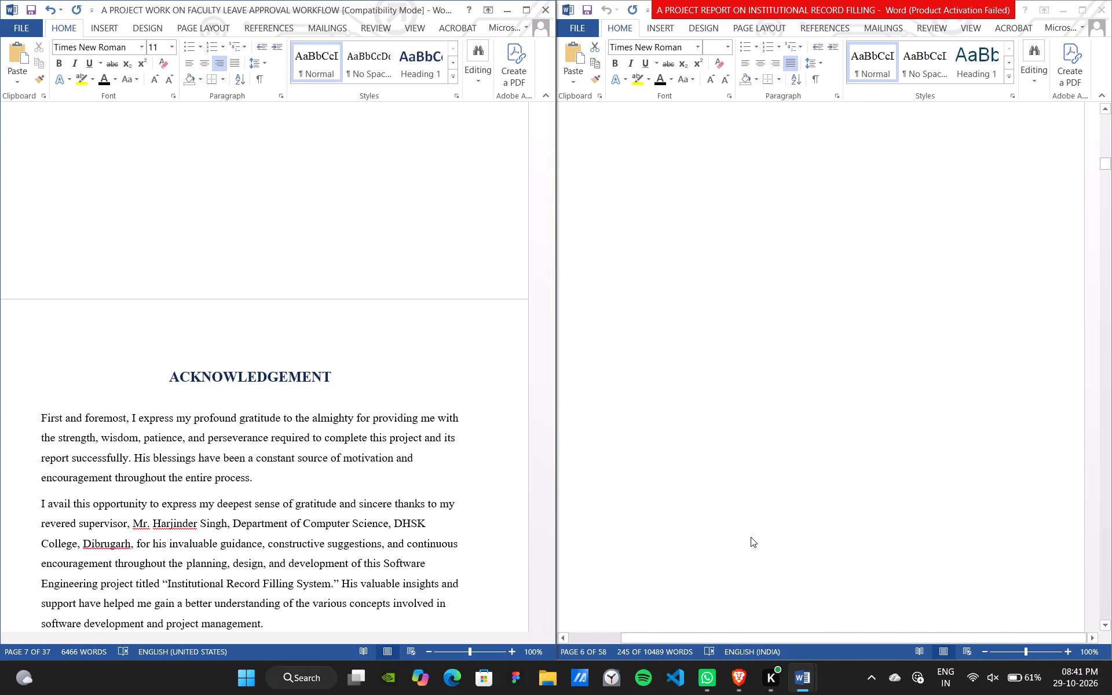
scroll(751, 537, "up", 11)
scroll(296, 392, "up", 12)
scroll(303, 436, "down", 10)
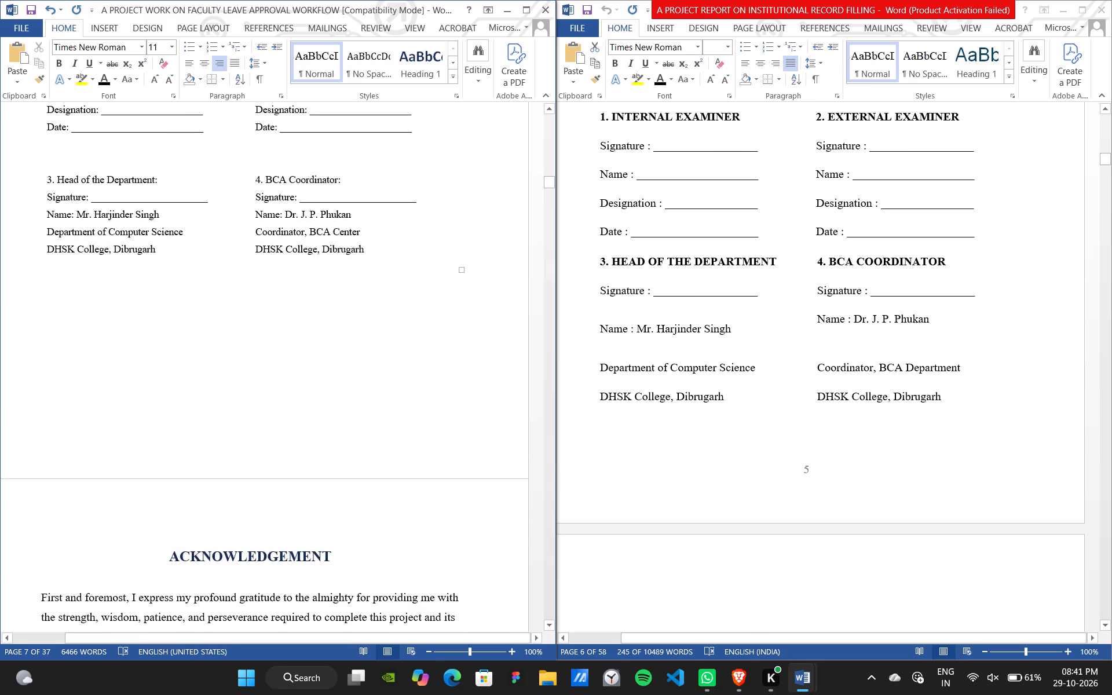
scroll(303, 436, "down", 10)
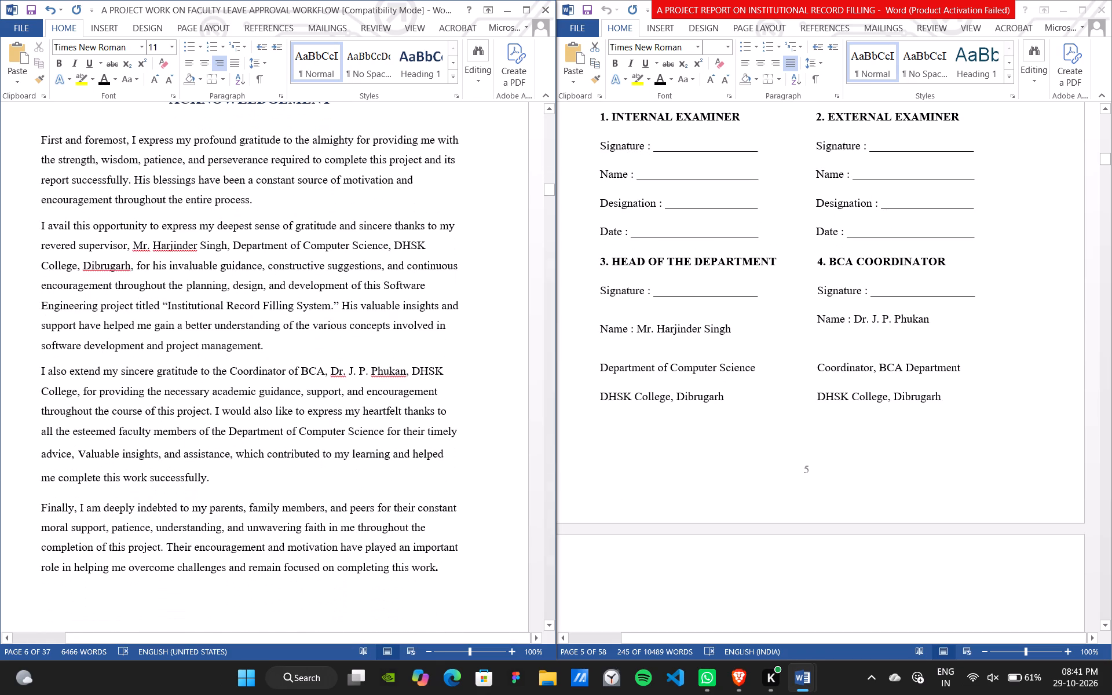
scroll(303, 448, "down", 17)
scroll(308, 449, "up", 5)
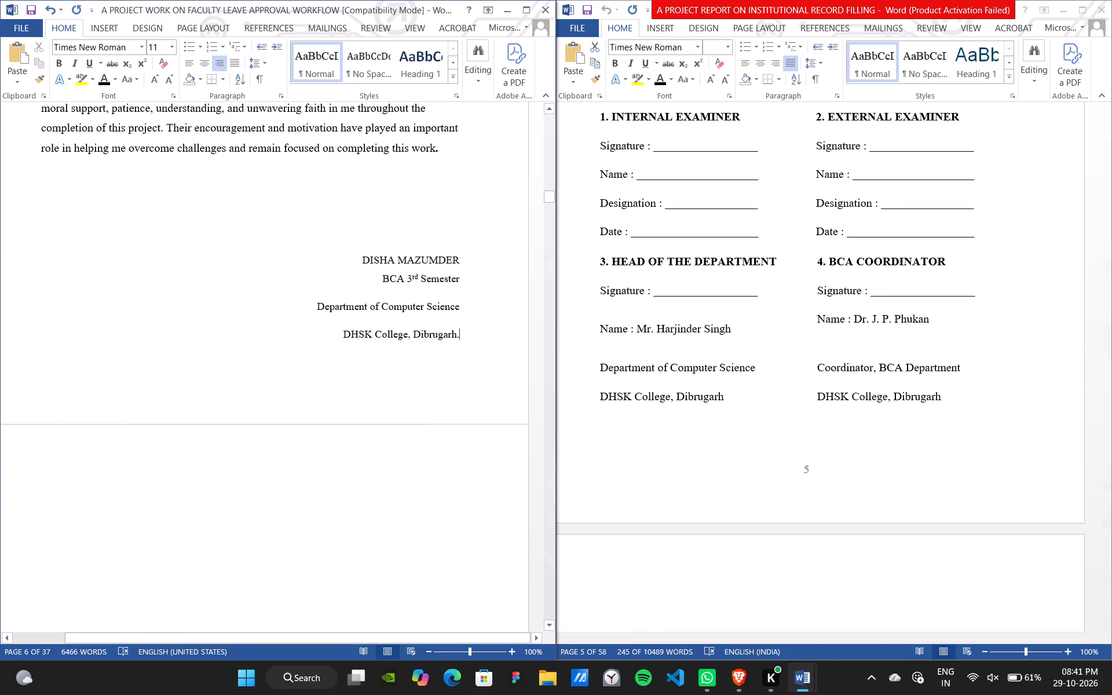
Delete the blank page between the acknowledgement and the ABSTRACT heading in the faculty leave report.
scroll(310, 449, "down", 20)
scroll(310, 449, "down", 6)
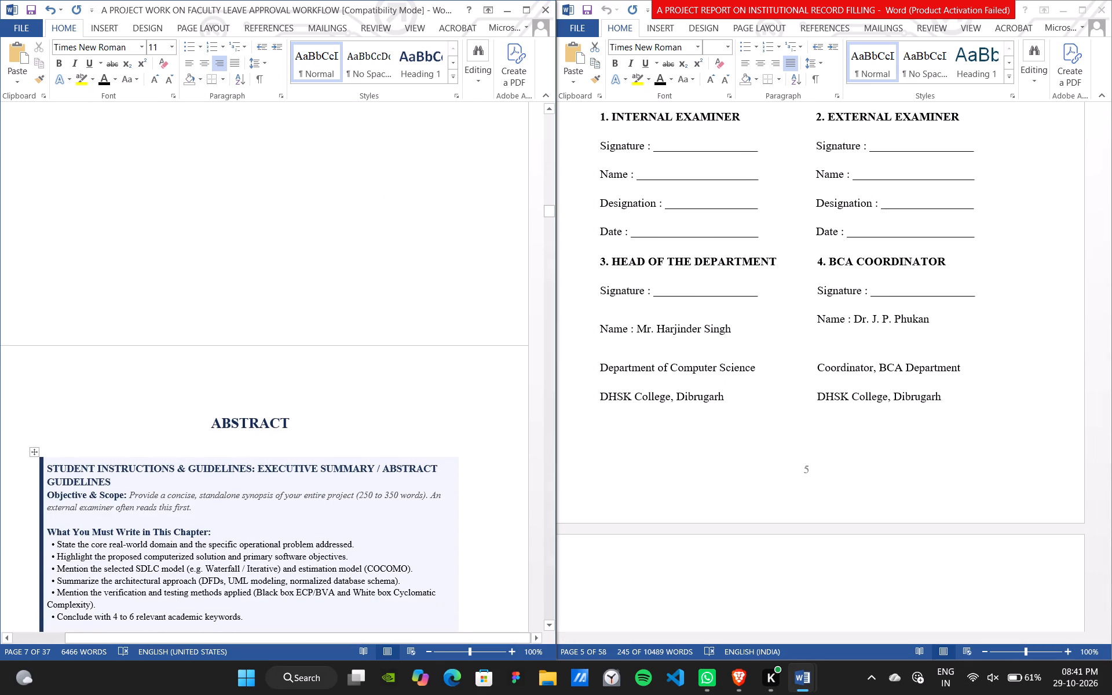
left_click(211, 423)
key("BackSpace")
key("BackSpace")
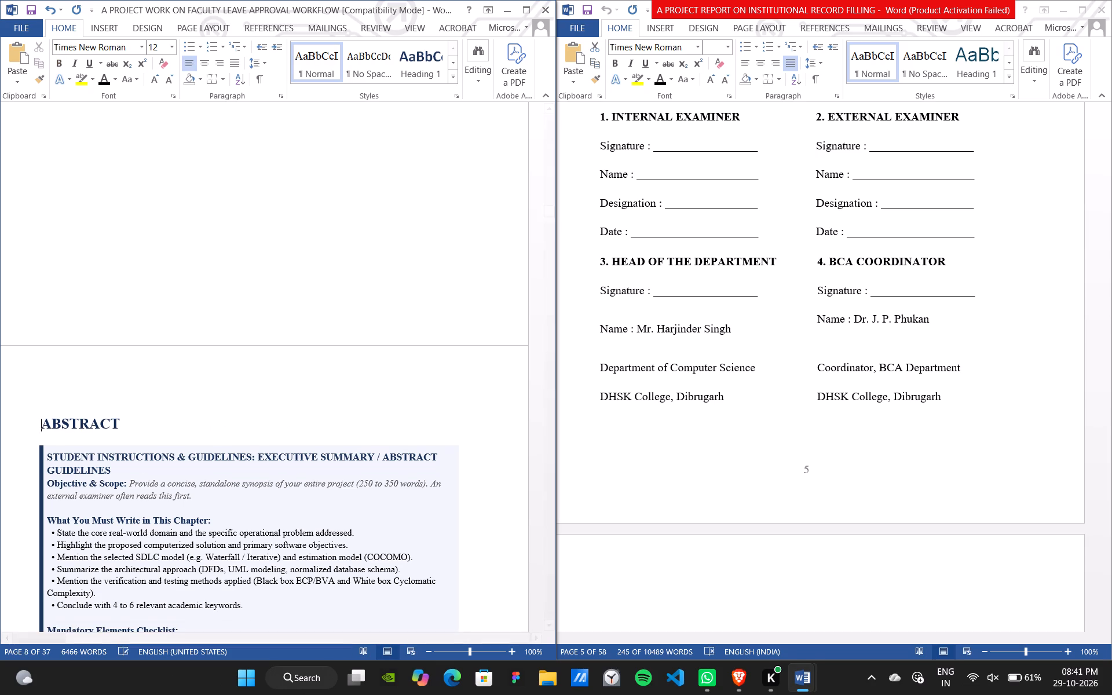
key("BackSpace")
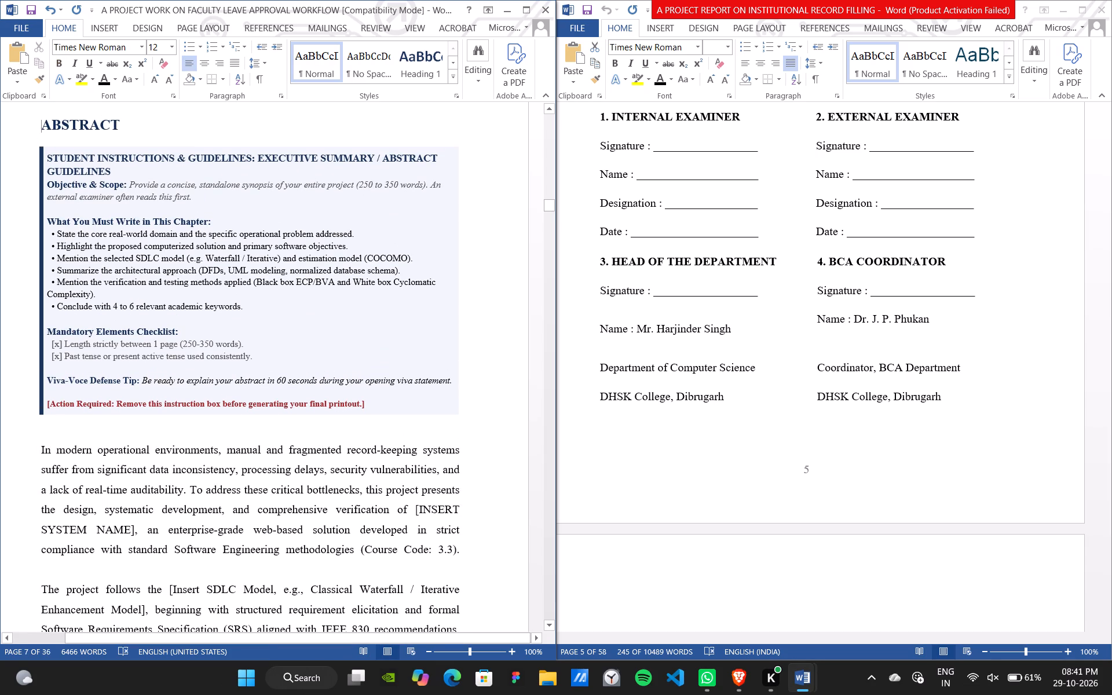
Move the ABSTRACT heading back to roughly the middle of its line using leading spaces.
scroll(290, 564, "up", 4)
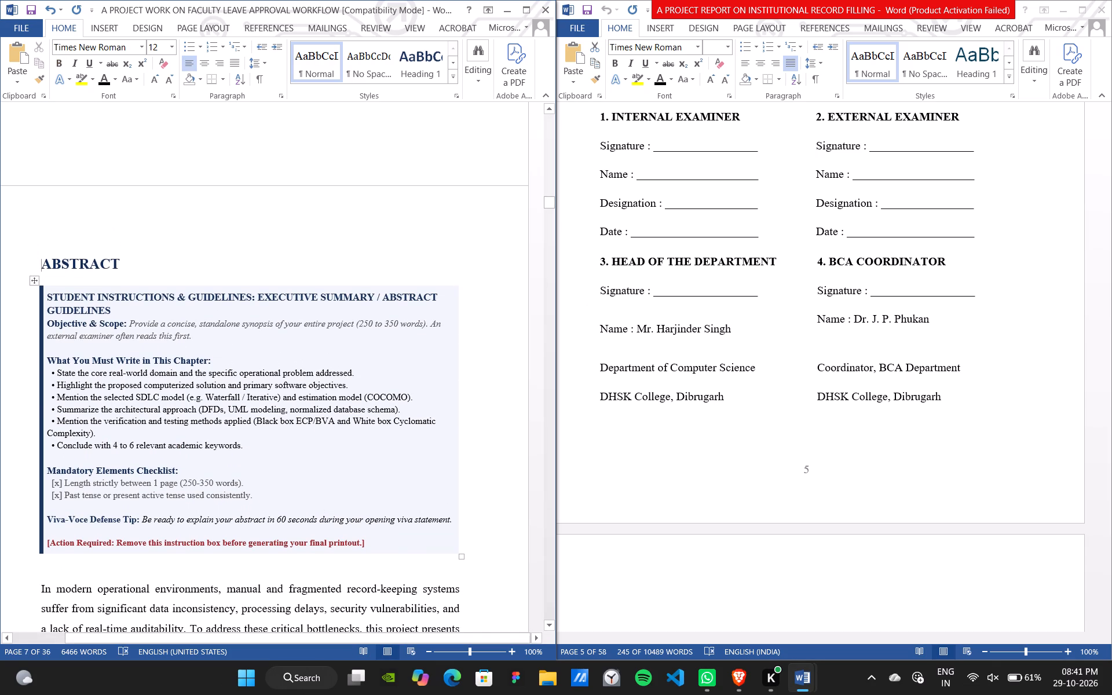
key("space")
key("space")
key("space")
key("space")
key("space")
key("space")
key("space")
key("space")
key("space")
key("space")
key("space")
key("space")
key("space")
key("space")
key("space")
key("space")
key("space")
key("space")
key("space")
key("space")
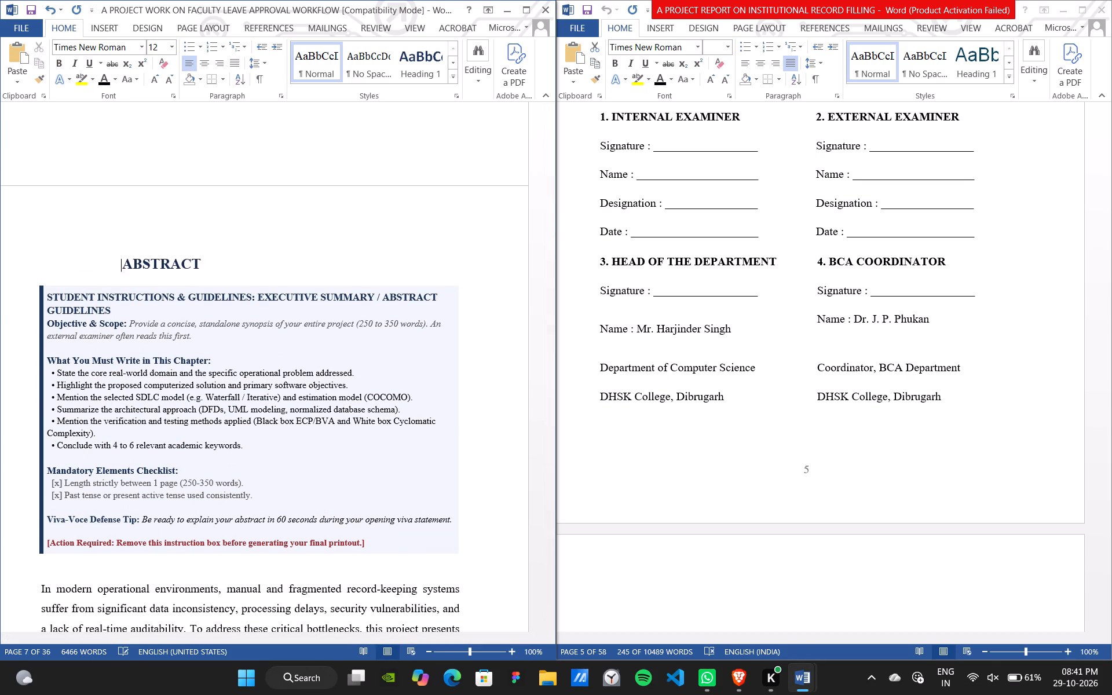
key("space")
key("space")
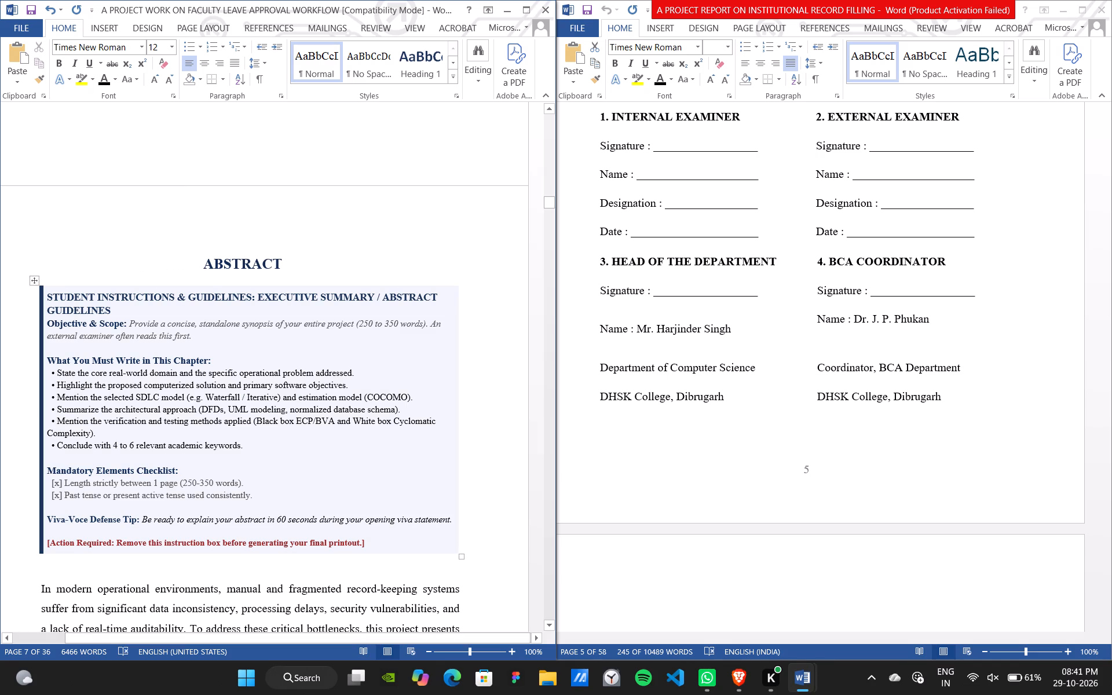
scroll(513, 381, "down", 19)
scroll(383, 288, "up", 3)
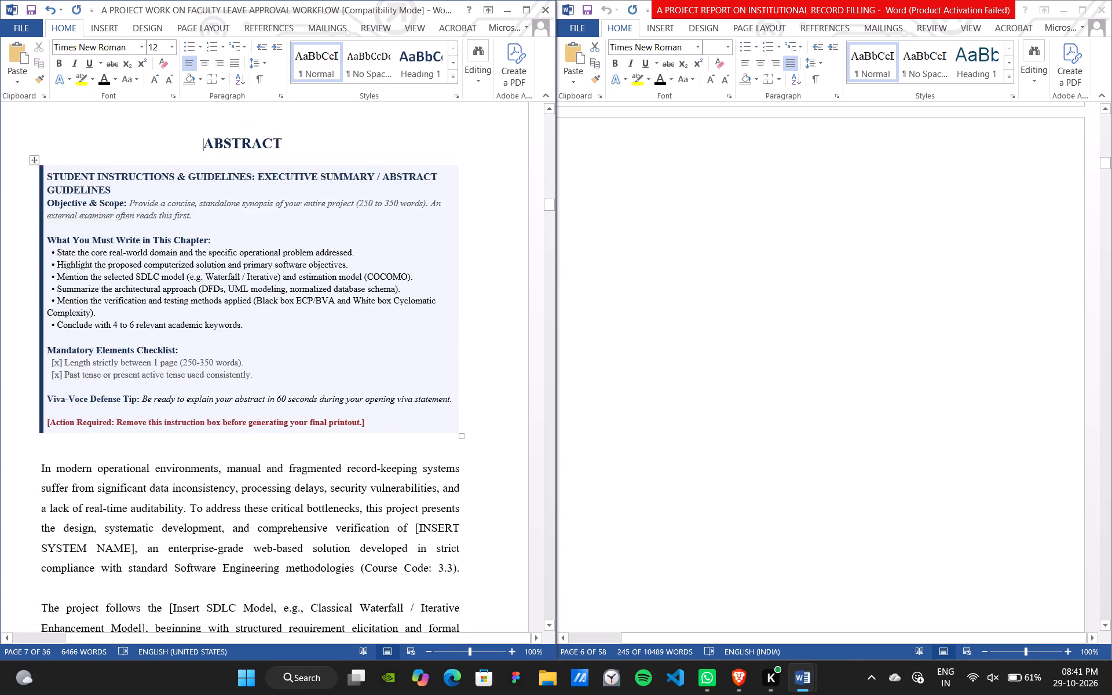
Delete the student instructions and guidelines box beneath the ABSTRACT heading in the faculty leave report.
scroll(383, 288, "up", 3)
scroll(857, 379, "down", 20)
scroll(857, 379, "down", 3)
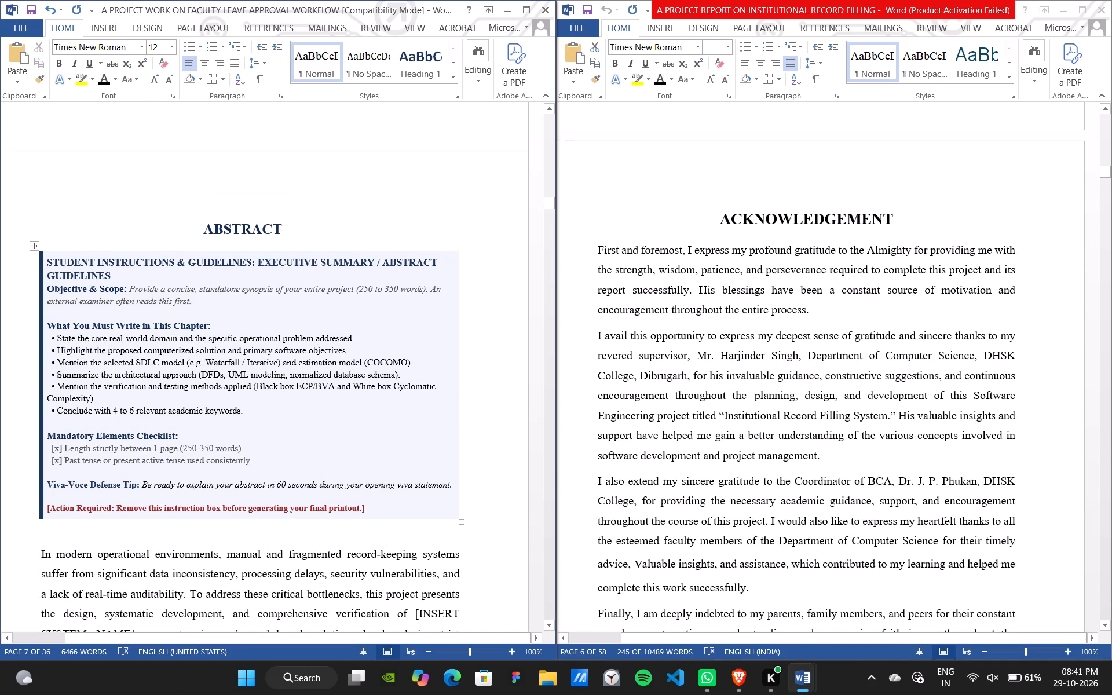
right_click(32, 244)
left_click(49, 254)
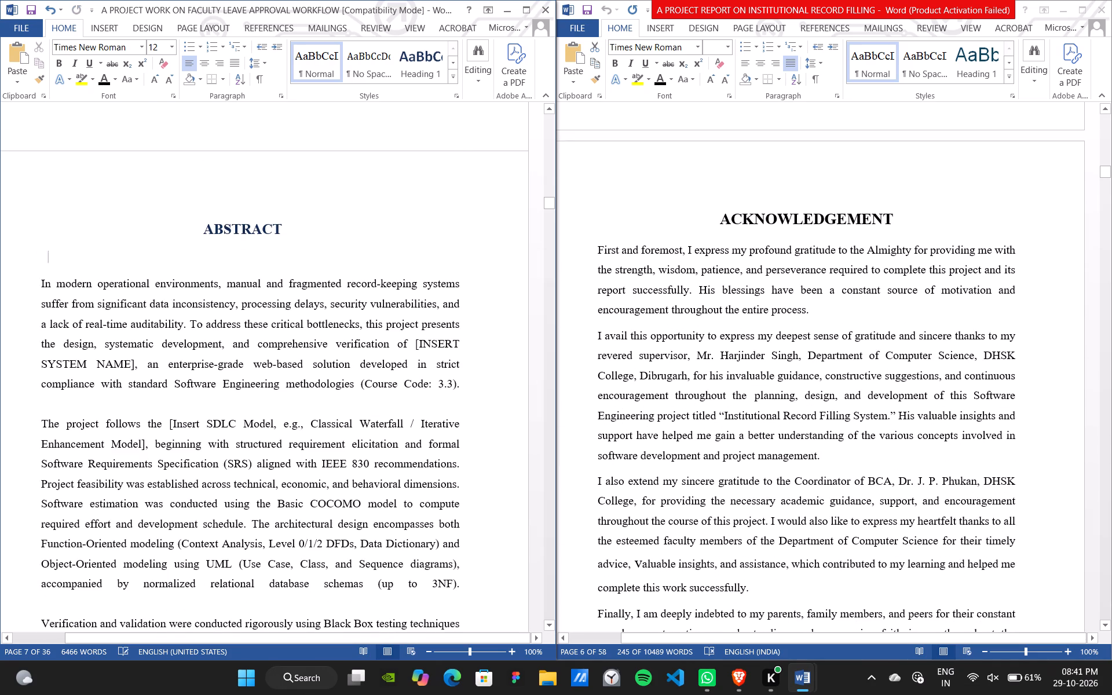
Review the faculty leave report's abstract text and keywords, and look through the institutional record filling report from its acknowledgement page onward.
scroll(294, 346, "down", 12)
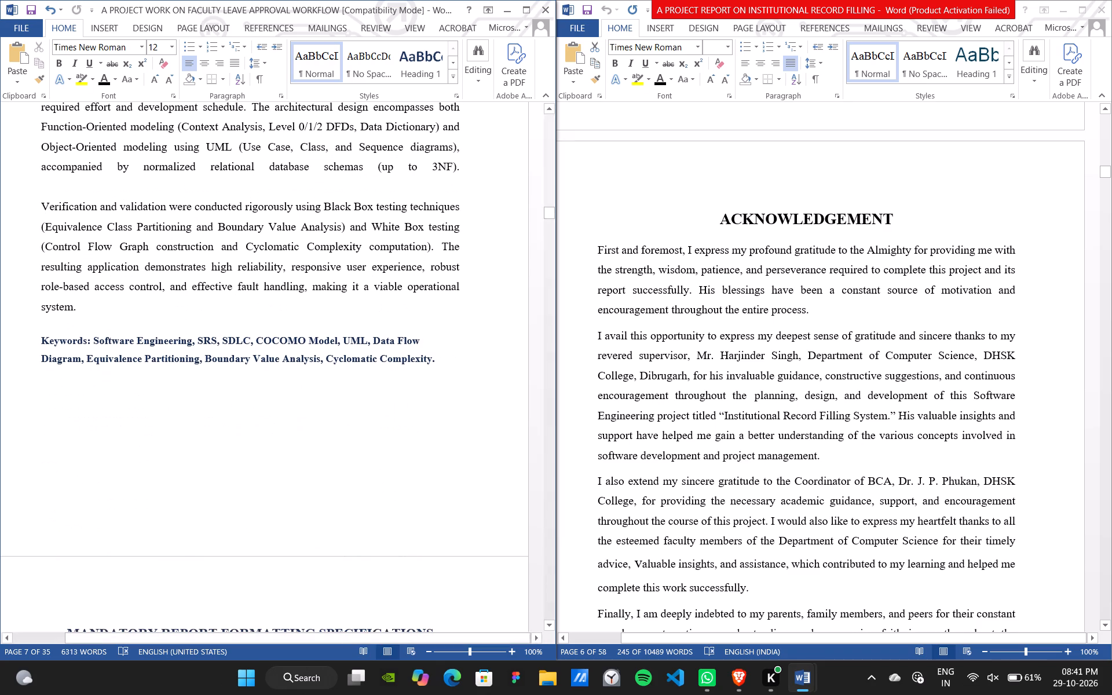
scroll(397, 524, "up", 9)
scroll(846, 529, "up", 2)
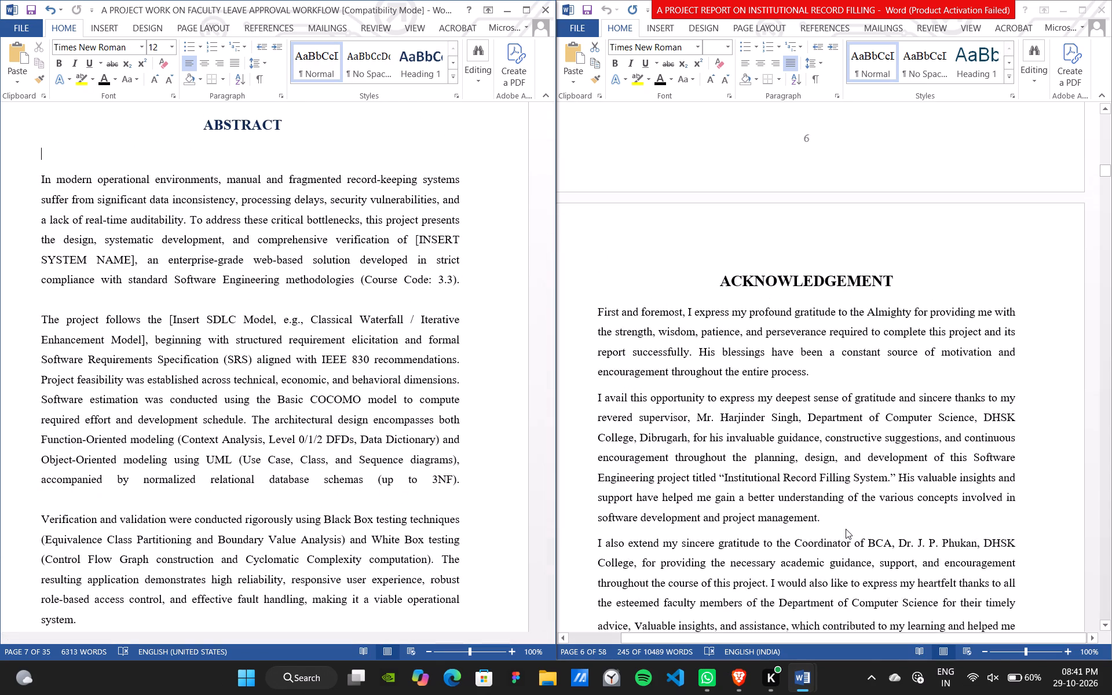
scroll(846, 529, "down", 2)
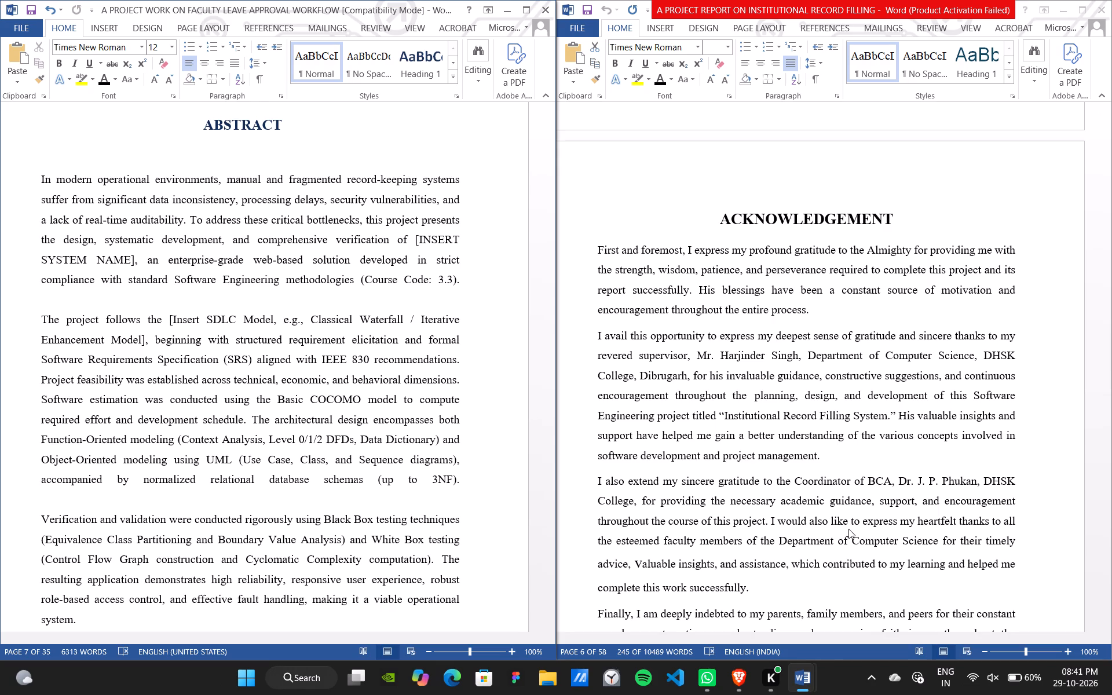
scroll(848, 529, "down", 1)
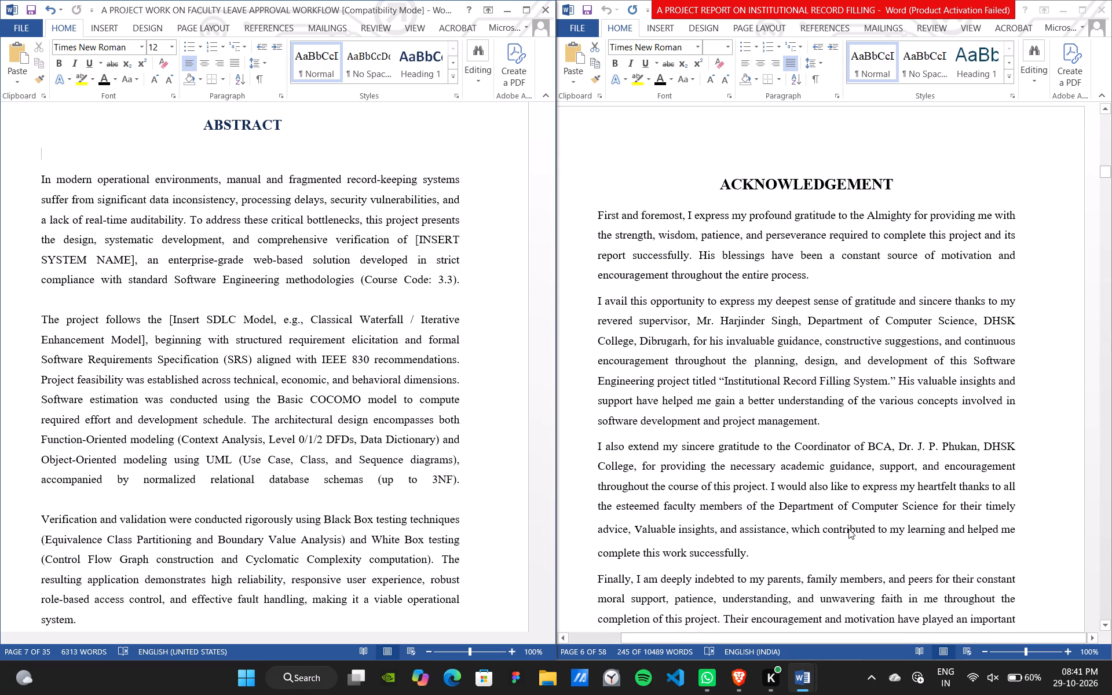
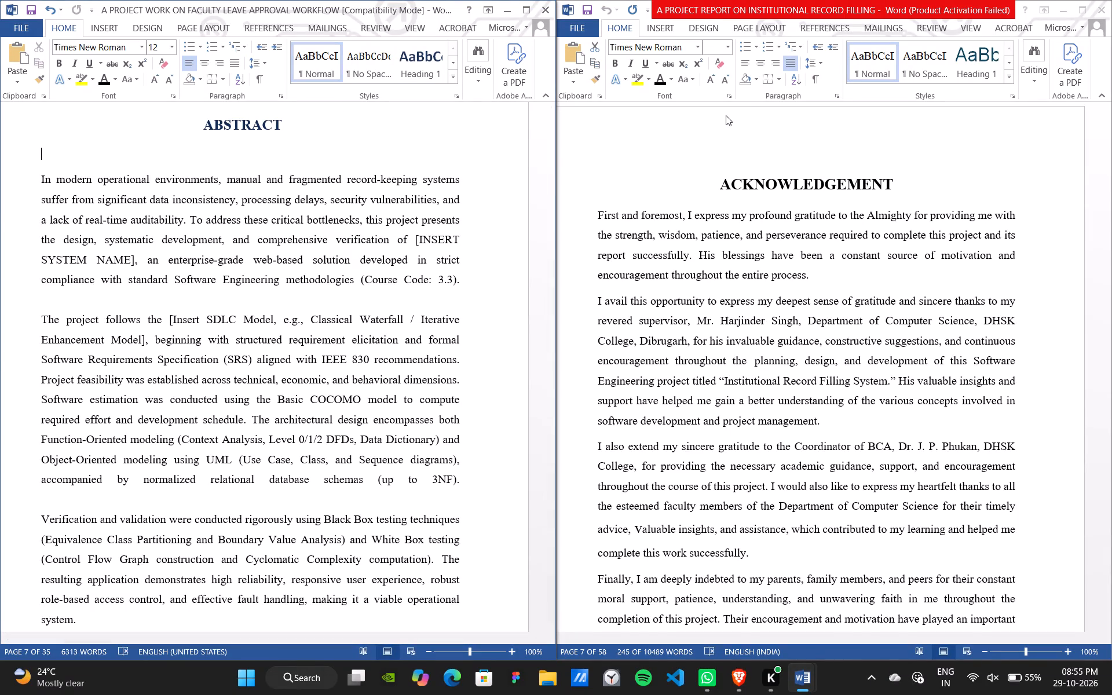
Save the faculty leave report with the revised abstract page.
left_click(332, 389)
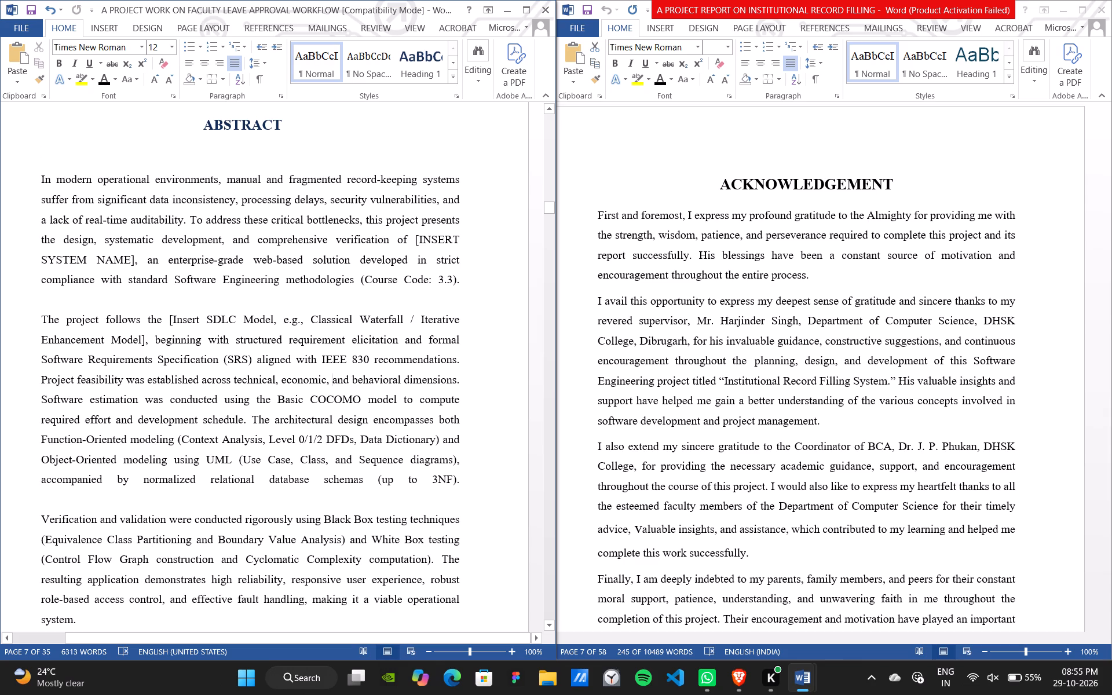
key("ctrl+s")
Look back through the faculty leave report's acknowledgement and examination approval certificate, including the board of examiners section.
scroll(296, 250, "up", 15)
scroll(304, 281, "up", 9)
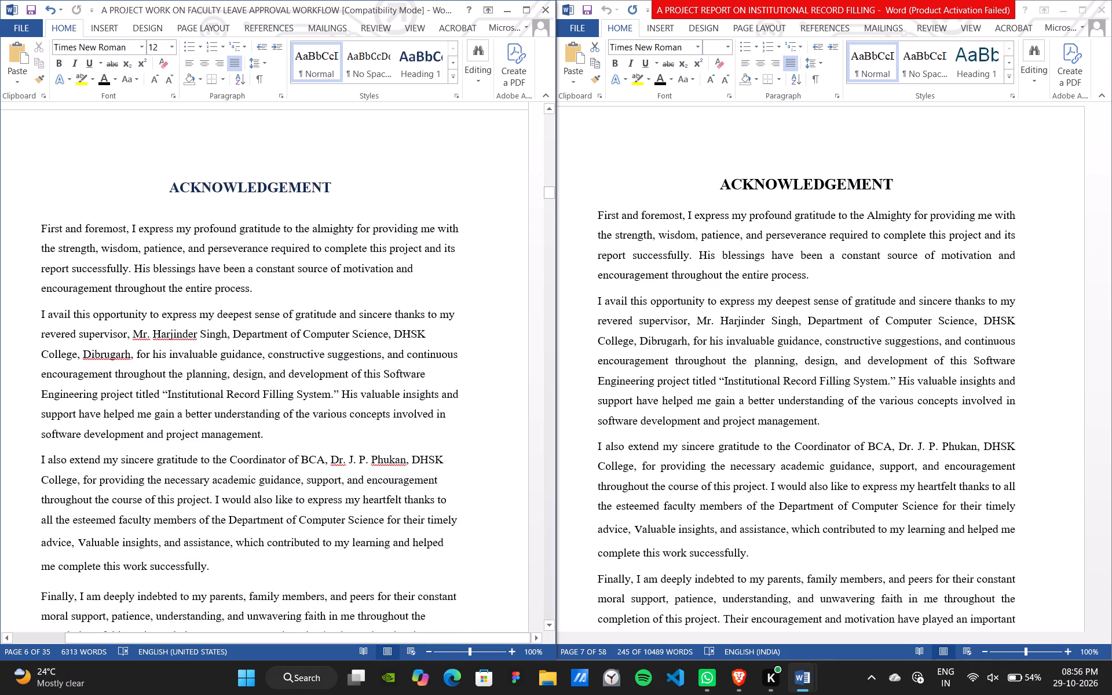
scroll(304, 281, "up", 3)
scroll(270, 317, "up", 20)
scroll(270, 317, "up", 2)
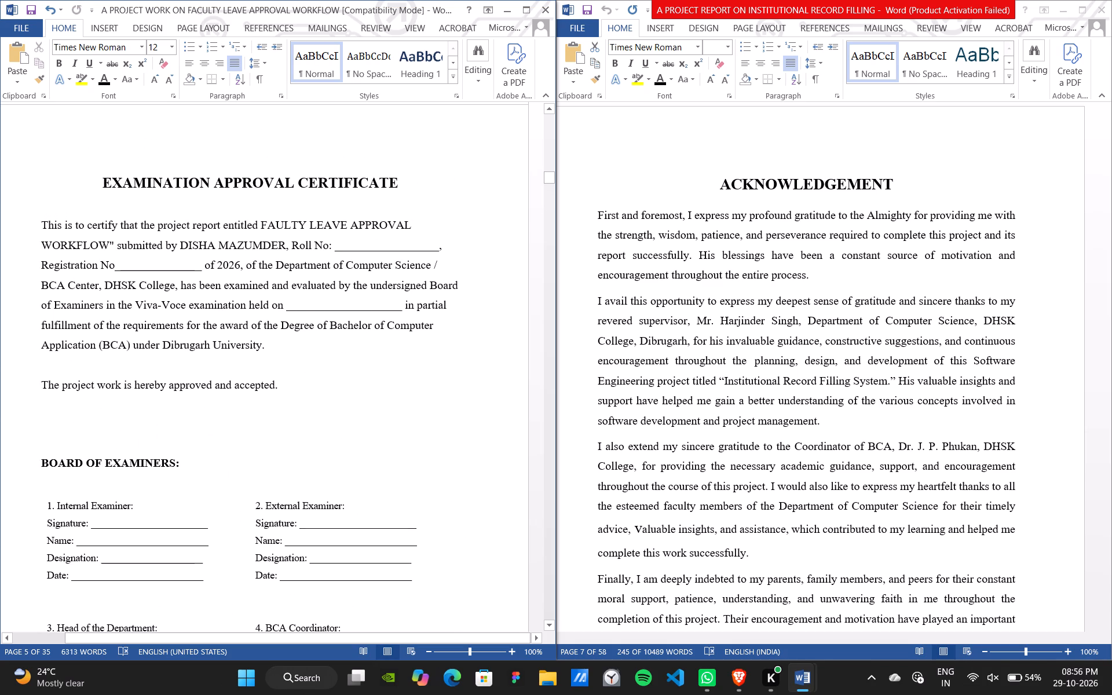
scroll(354, 364, "up", 10)
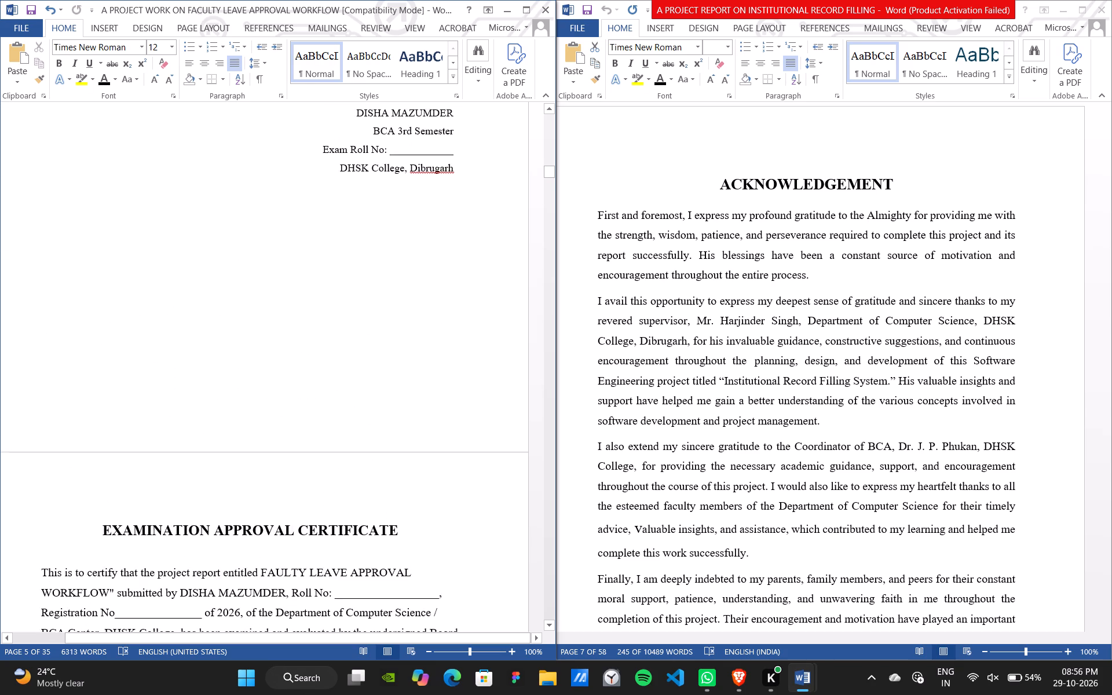
scroll(361, 393, "up", 5)
scroll(376, 374, "down", 13)
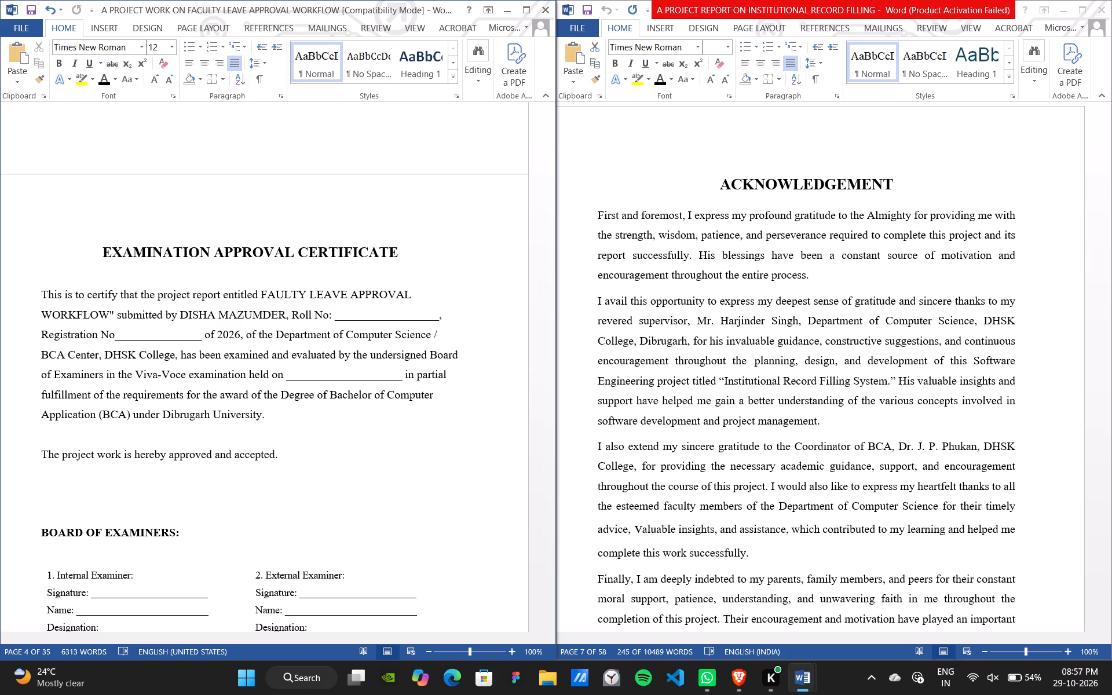
scroll(75, 420, "down", 9)
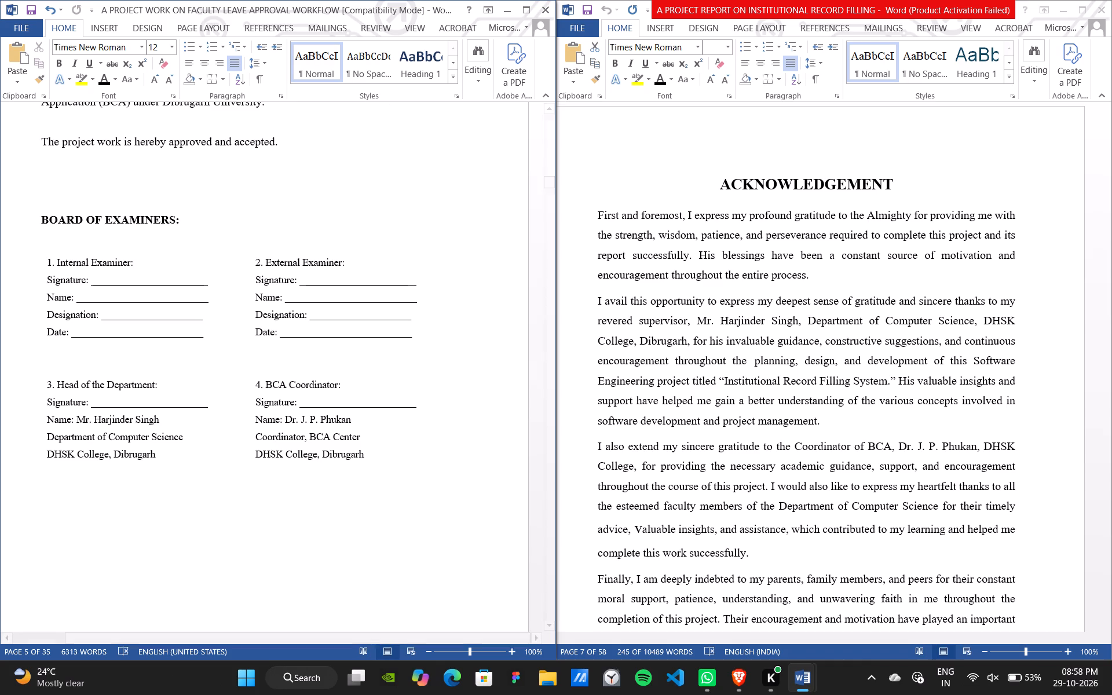
Compare the acknowledgement and abstract pages of the faculty leave report with those in the institutional record filling report.
scroll(356, 299, "down", 17)
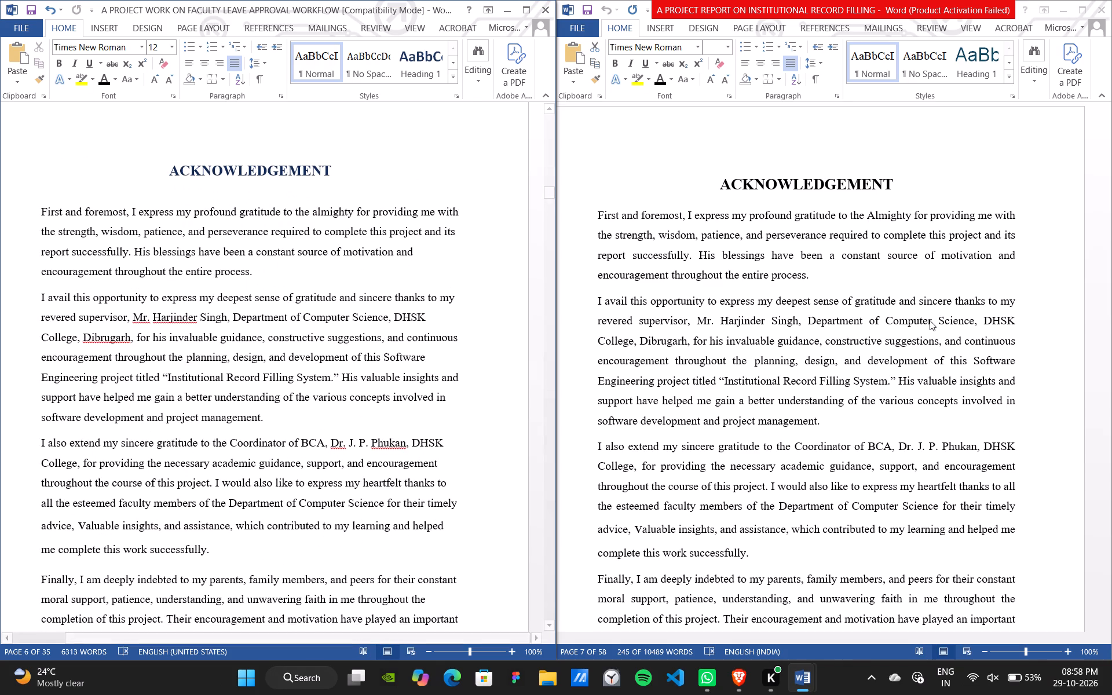
scroll(280, 329, "down", 6)
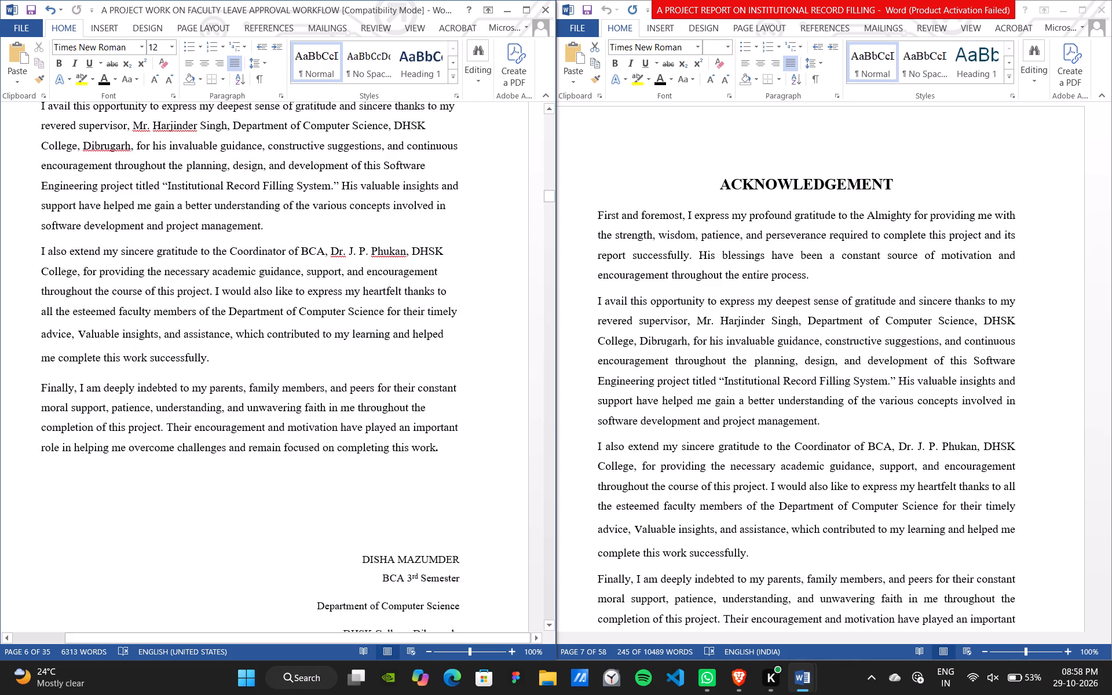
scroll(280, 329, "down", 4)
scroll(790, 338, "down", 6)
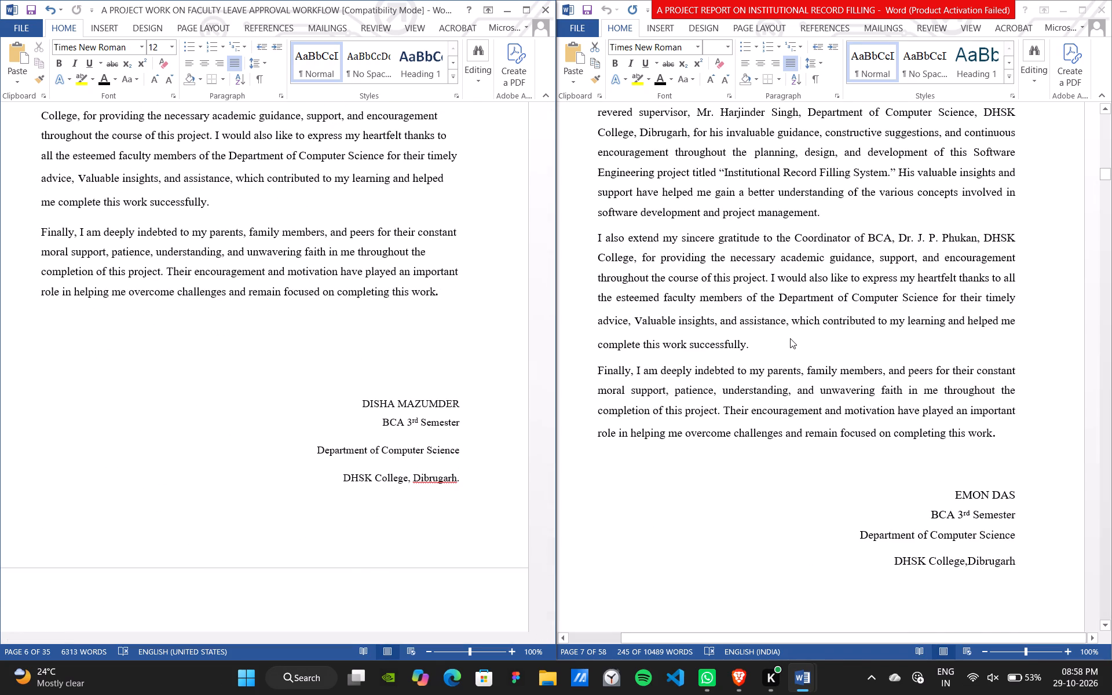
scroll(790, 338, "up", 5)
scroll(685, 403, "down", 19)
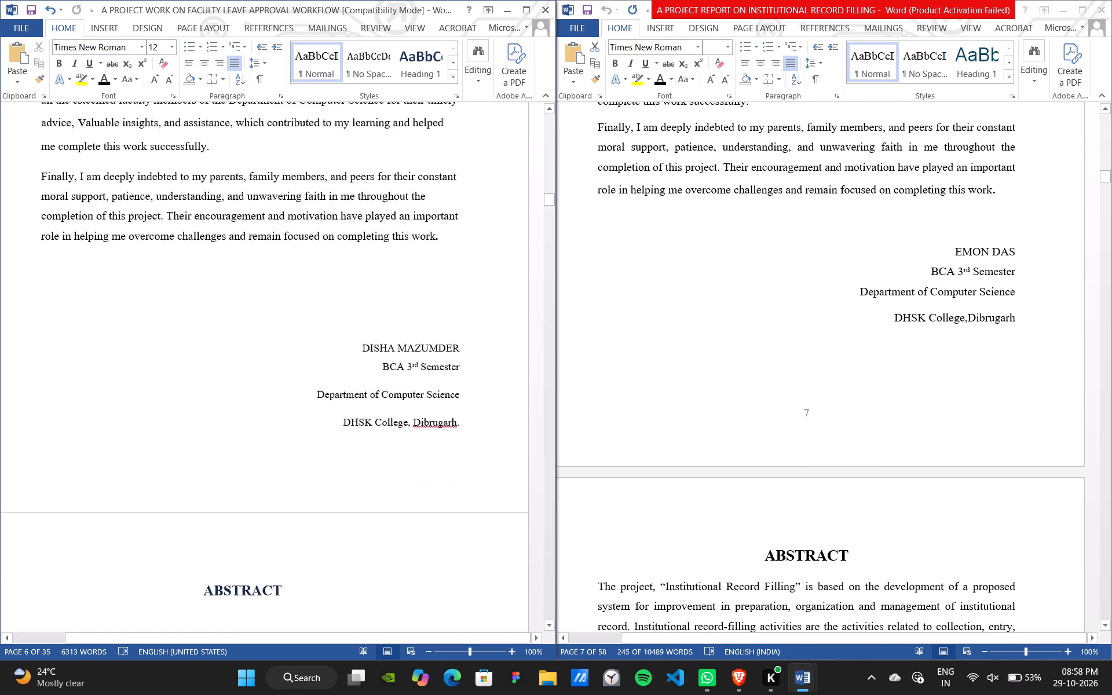
scroll(291, 426, "down", 8)
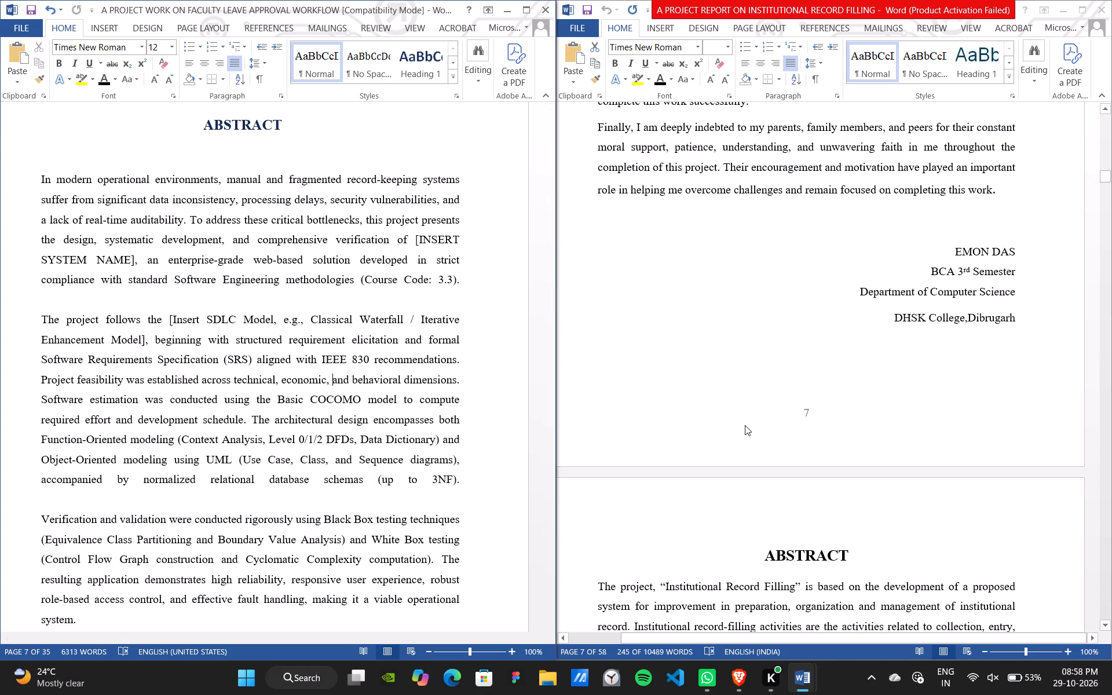
scroll(745, 425, "down", 12)
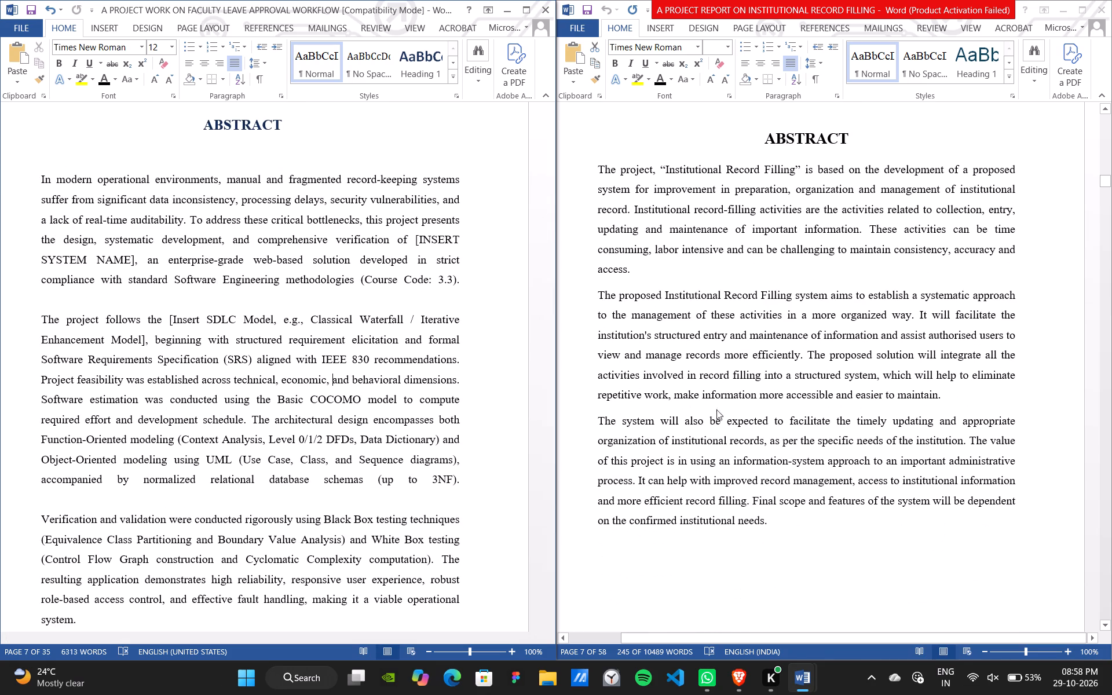
Open the SRS doc (FLAW) file, look over its abstract paragraphs, and return to the two side-by-side reports.
left_click(510, 10)
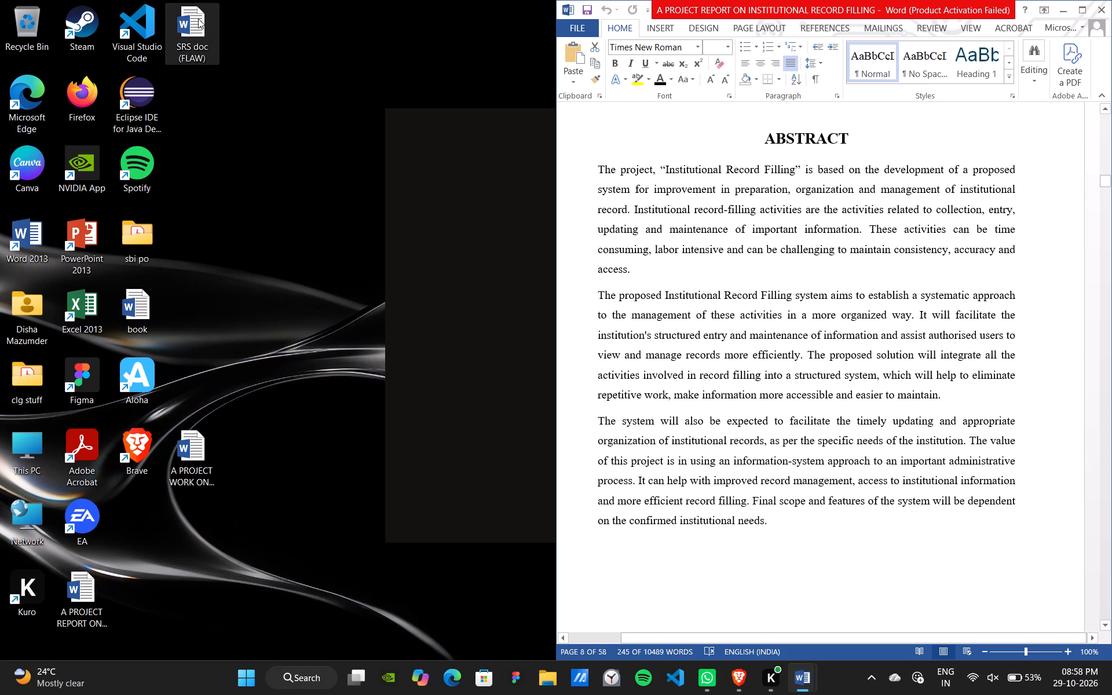
double_click(198, 19)
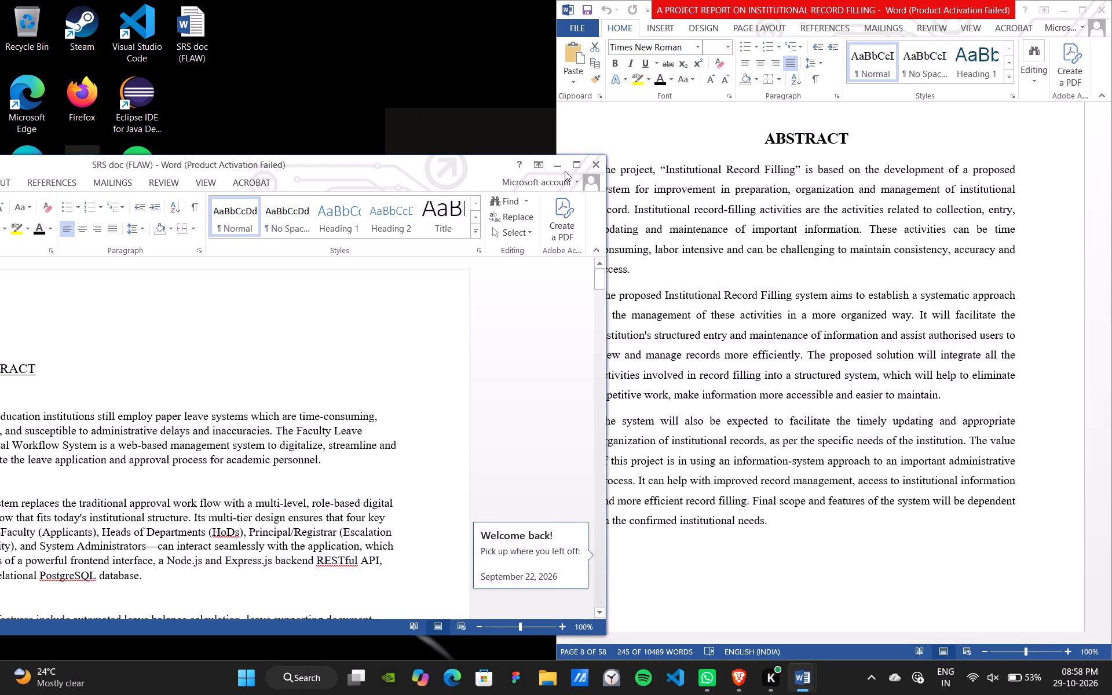
left_click(581, 164)
scroll(379, 289, "down", 2)
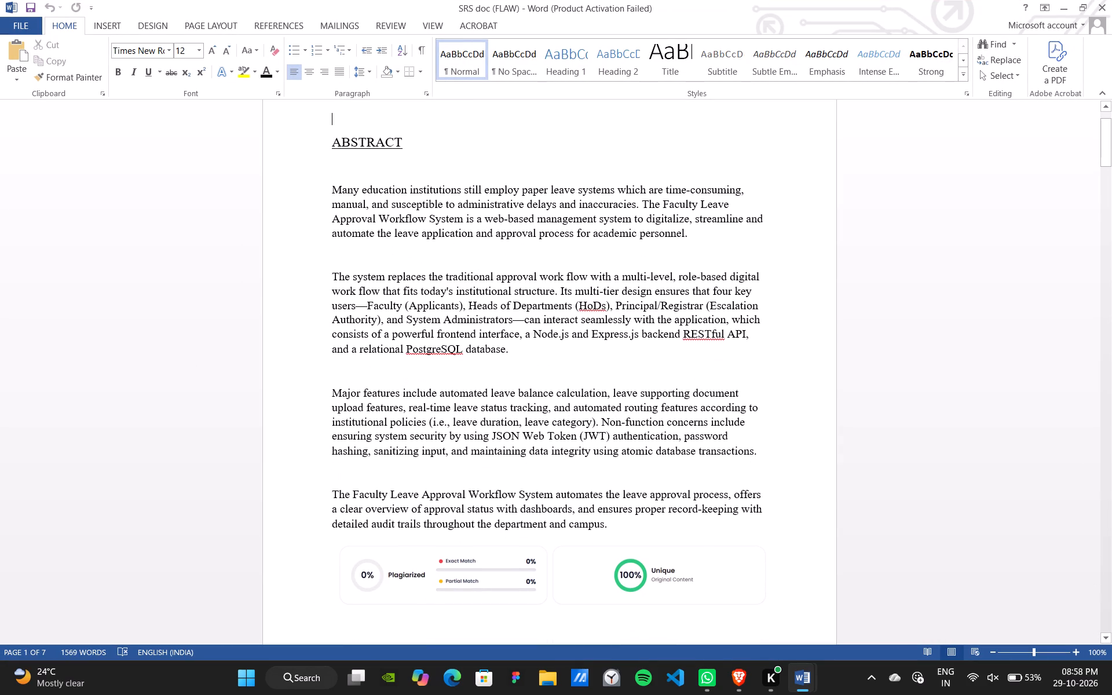
left_click_drag(333, 188, 398, 253)
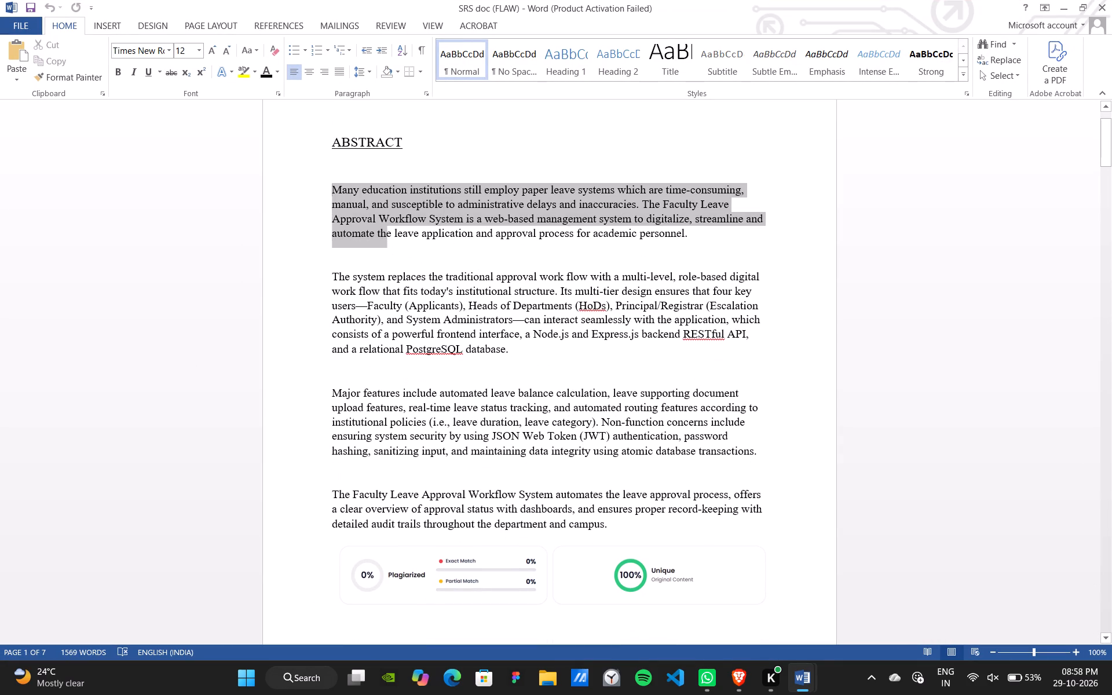
left_click_drag(398, 253, 645, 481)
left_click(1104, 5)
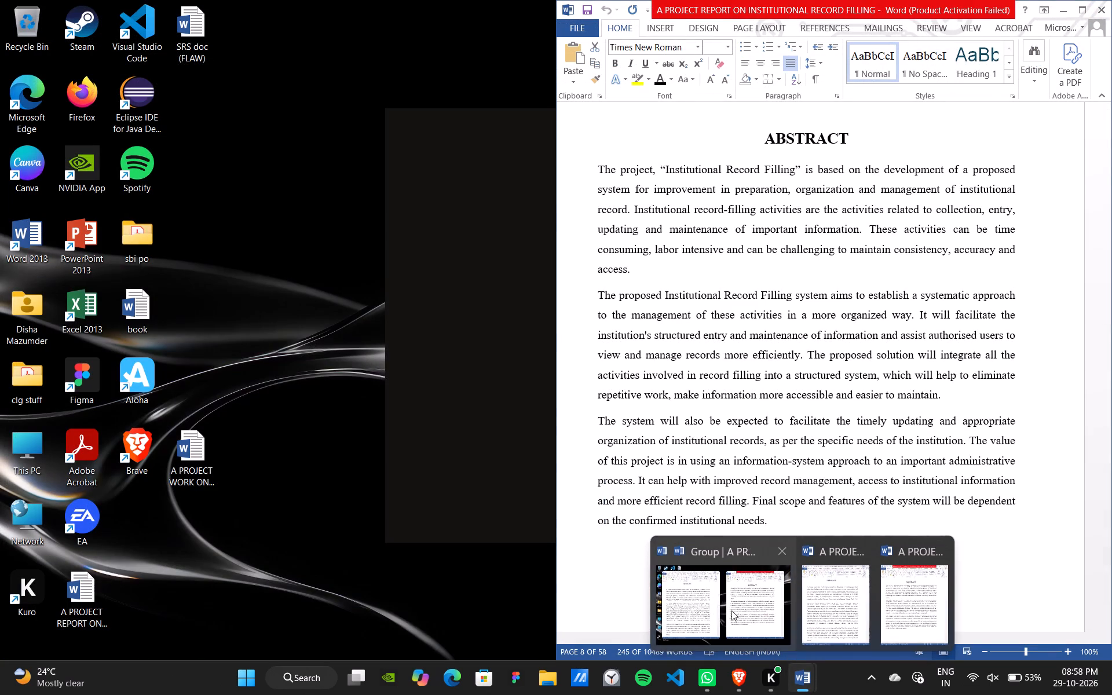
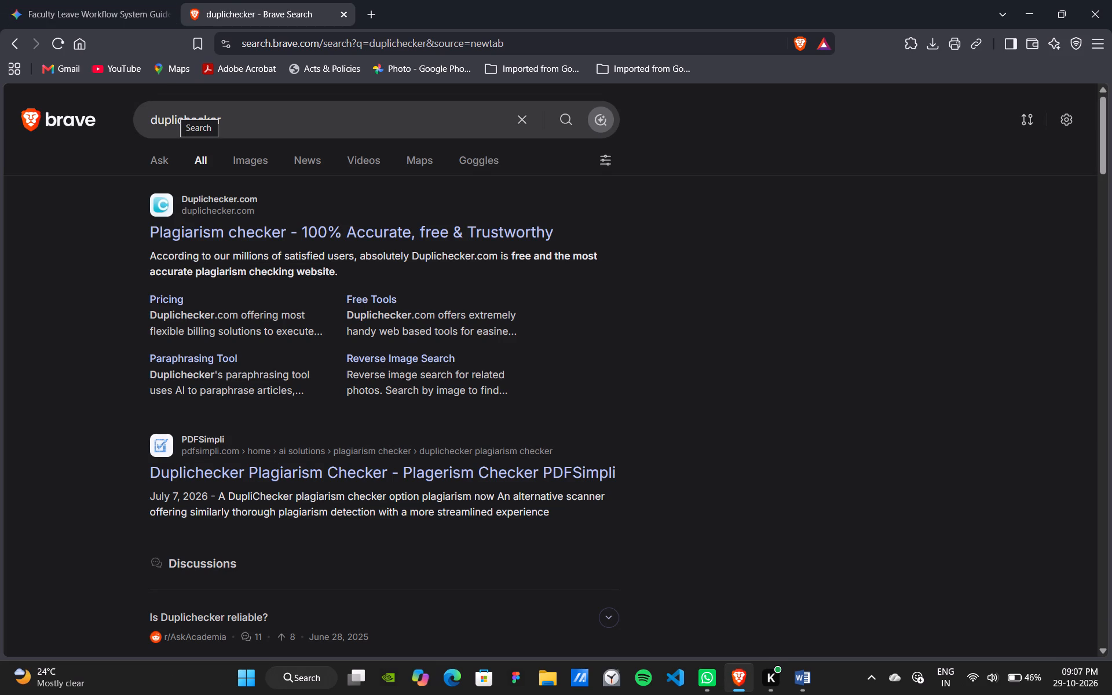
Open the Duplichecker.com plagiarism checker from the search results and look over its text entry area, scan settings and listed tools.
left_click(332, 233)
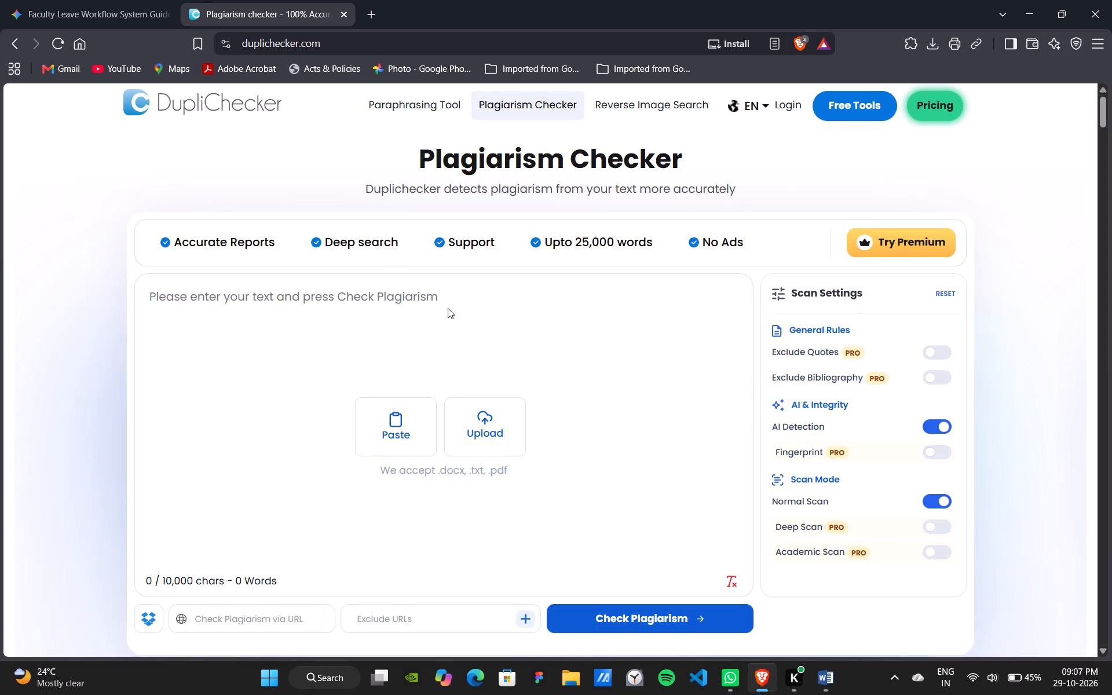
scroll(448, 308, "down", 6)
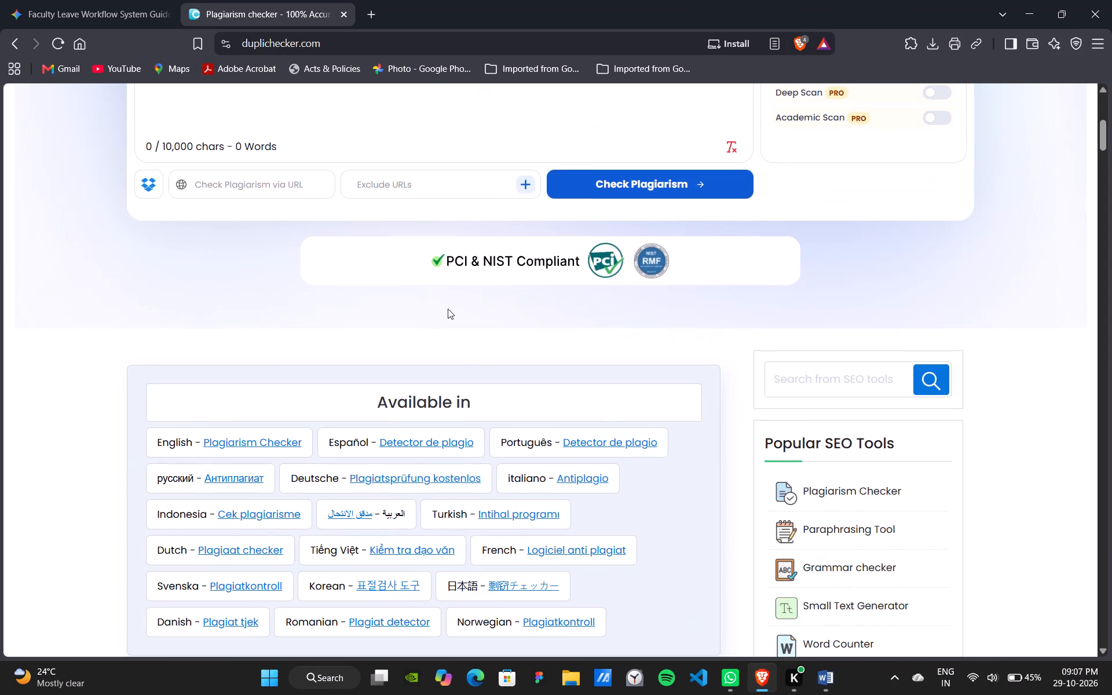
scroll(448, 309, "up", 5)
scroll(448, 309, "down", 6)
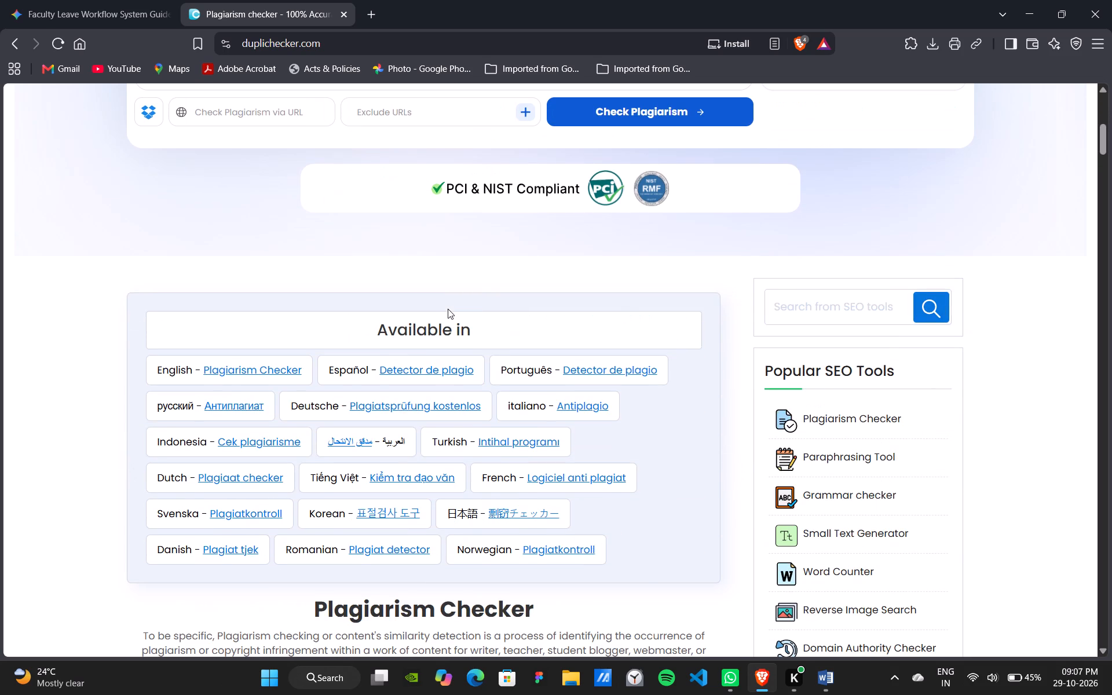
scroll(448, 309, "up", 16)
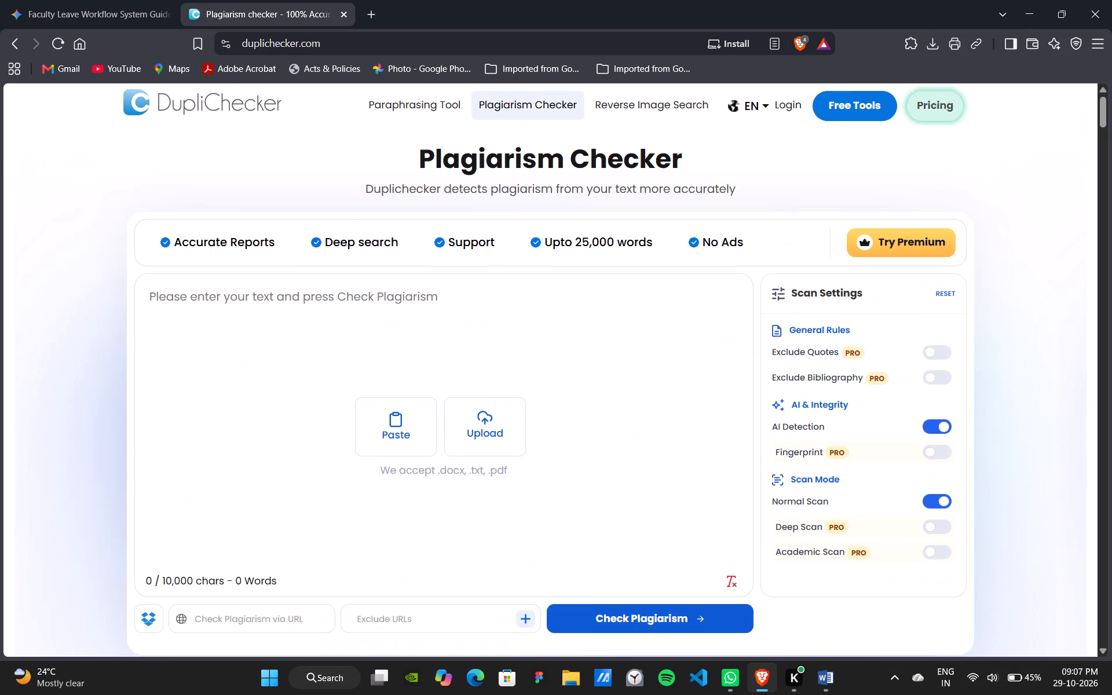
Open another browser tab and start a new web search.
left_click(378, 14)
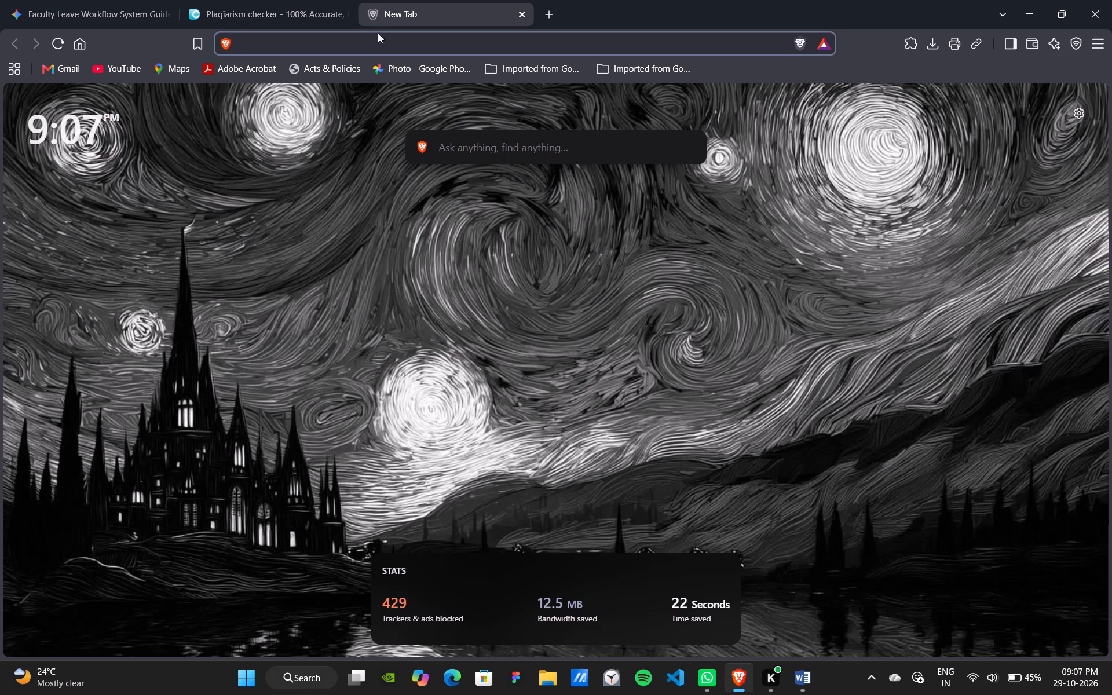
left_click(453, 151)
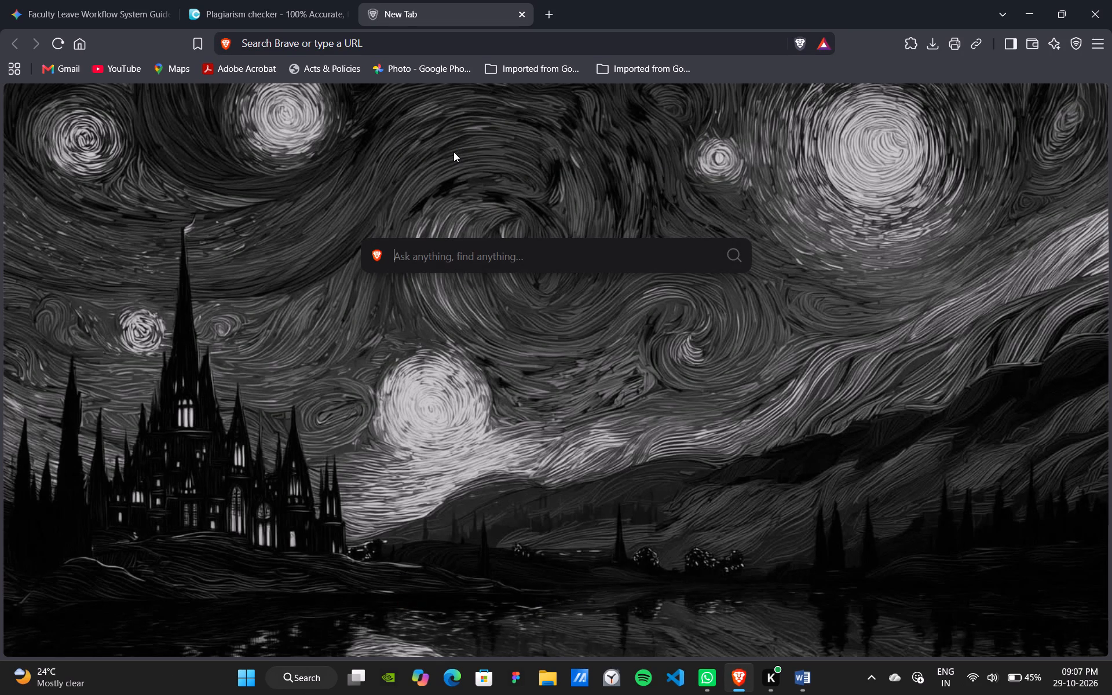
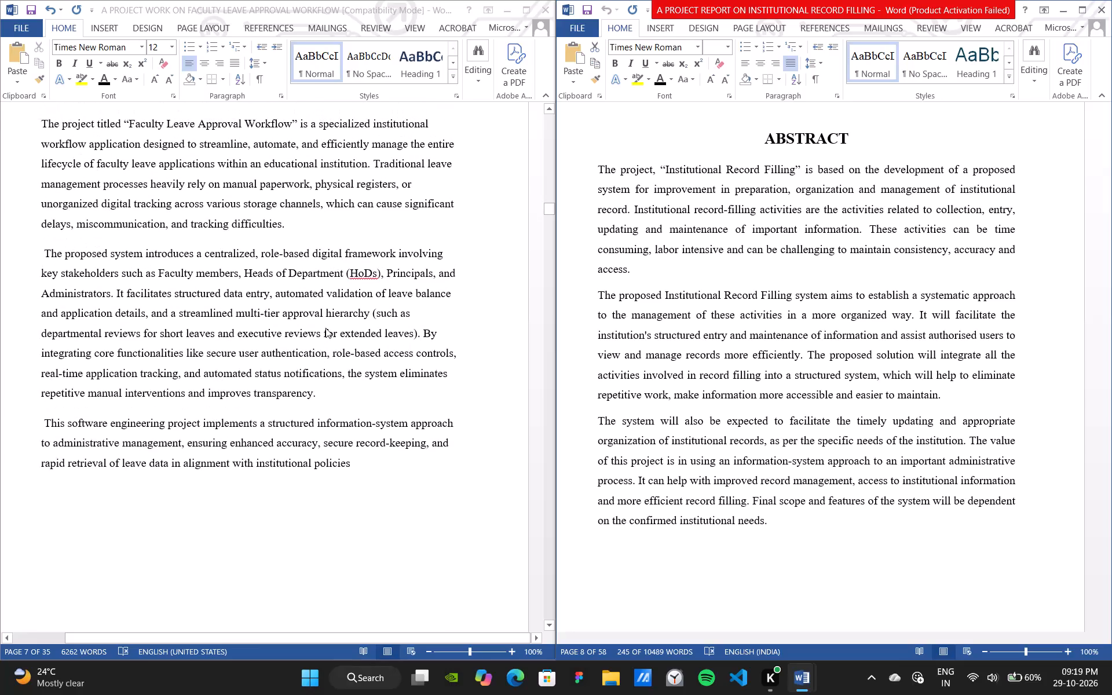
Delete both columns of the table under “Mandatory Report Formatting Specifications” in the faculty leave report.
scroll(325, 328, "up", 2)
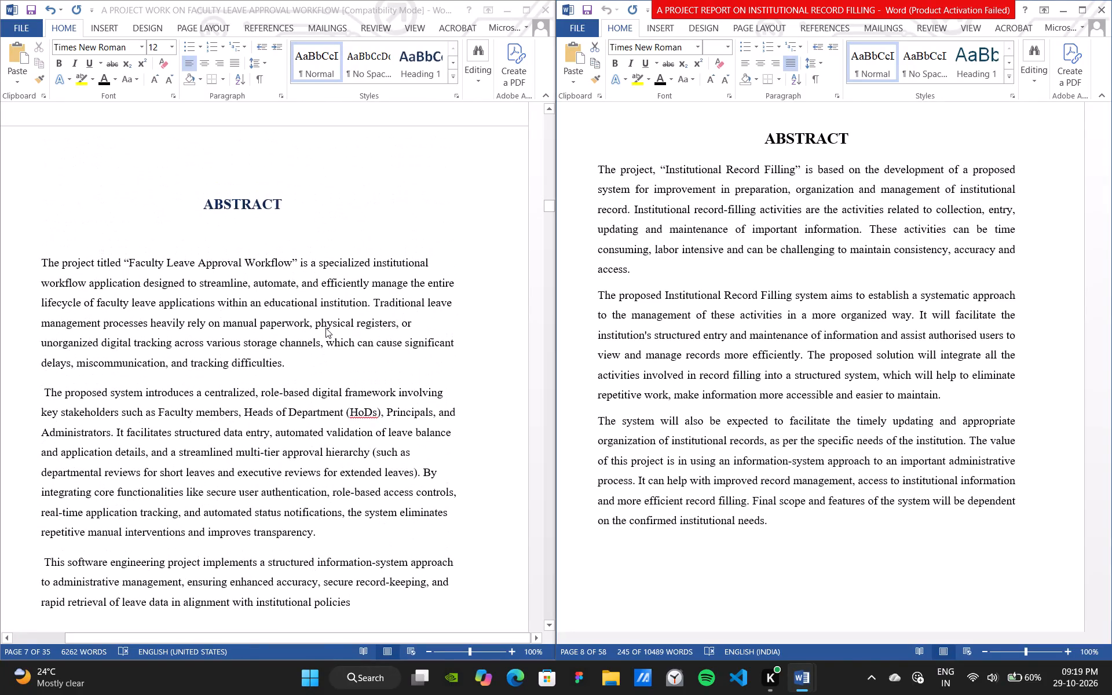
scroll(325, 328, "down", 4)
scroll(314, 325, "down", 19)
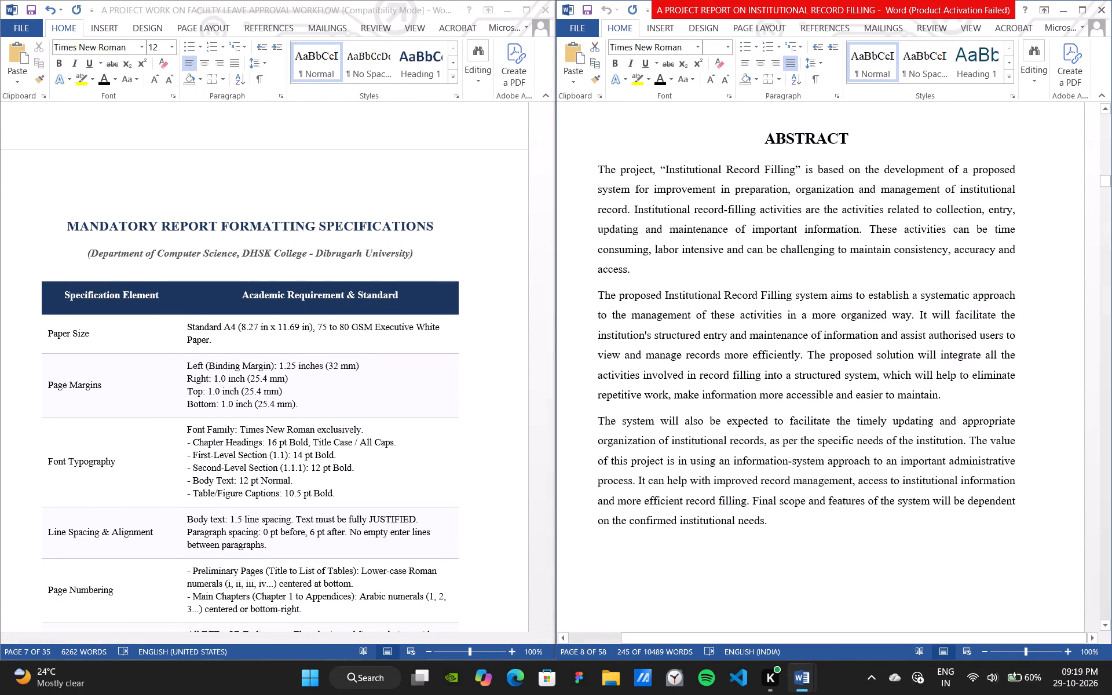
scroll(316, 377, "down", 1)
scroll(778, 285, "down", 16)
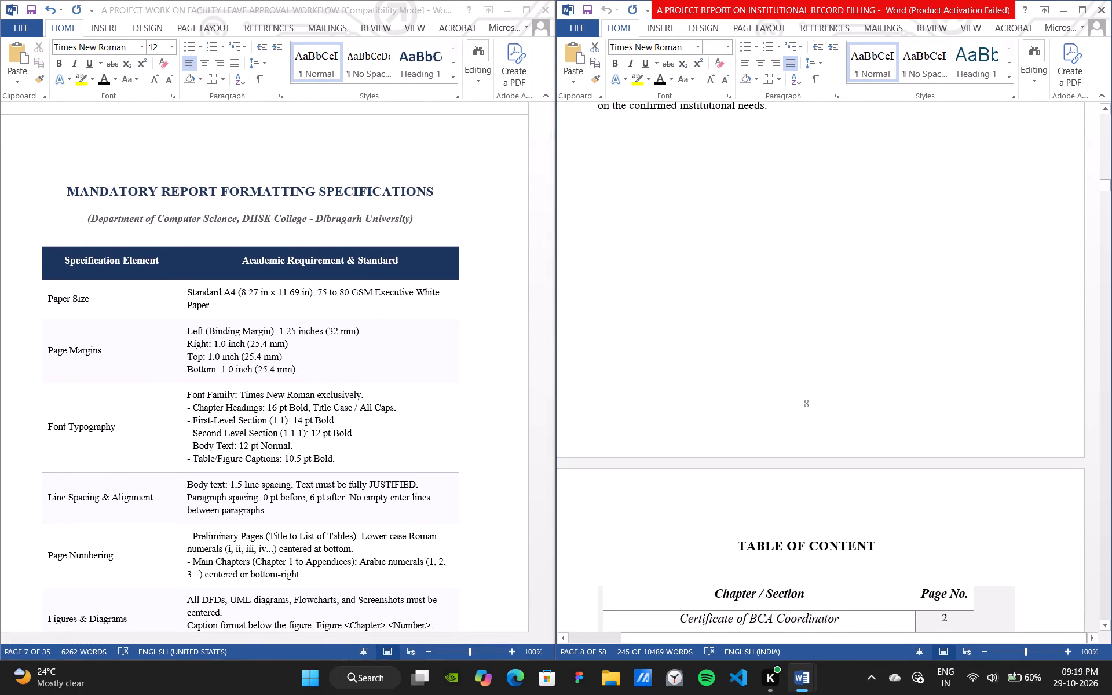
scroll(779, 287, "down", 3)
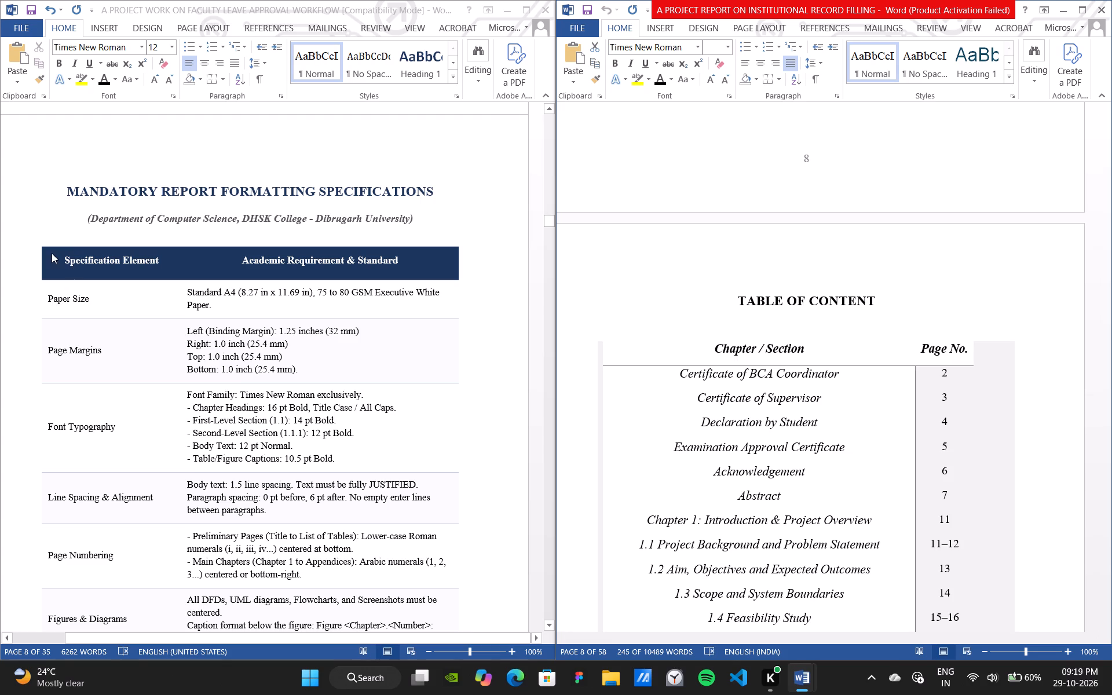
right_click(52, 253)
right_click(54, 251)
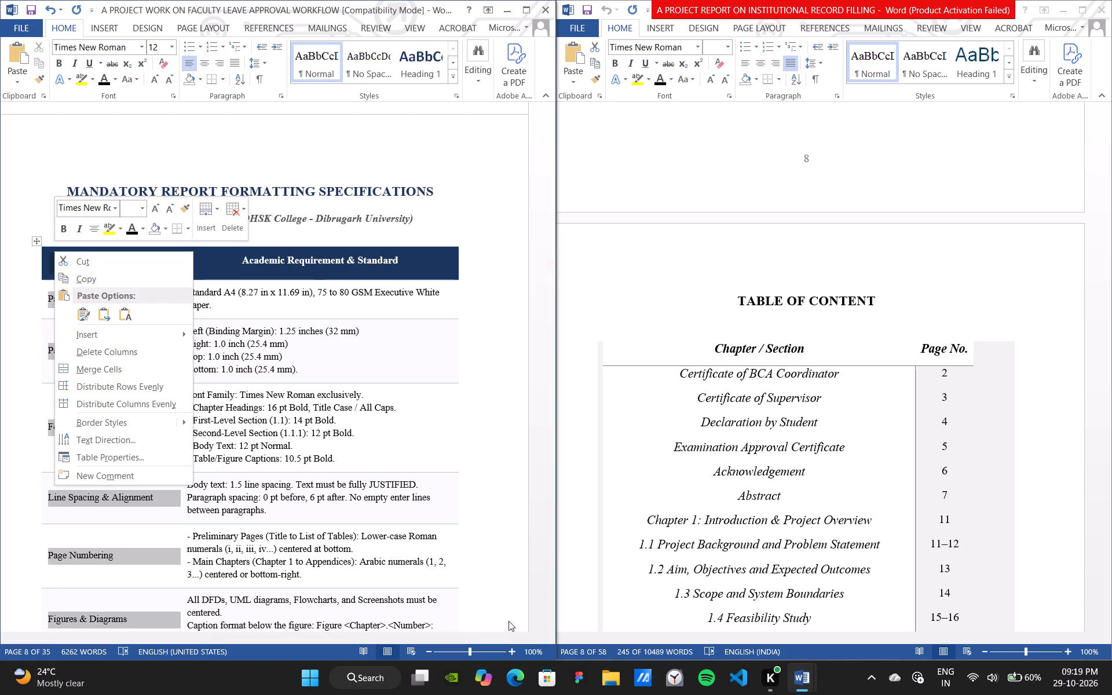
left_click(123, 257)
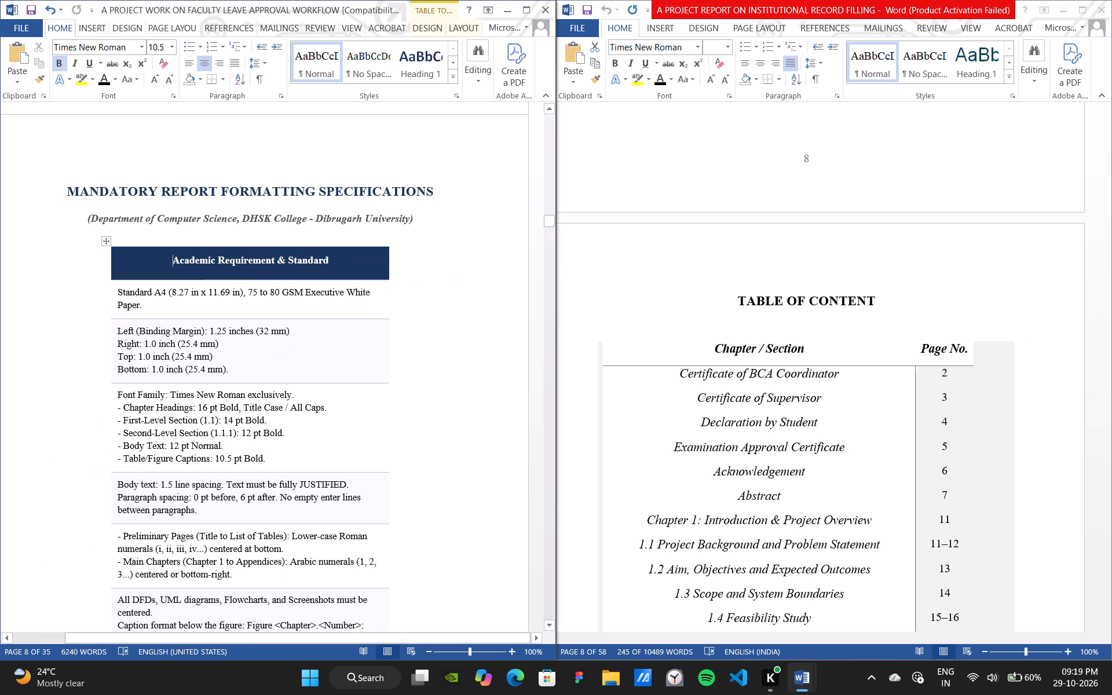
right_click(127, 262)
right_click(103, 241)
left_click(123, 248)
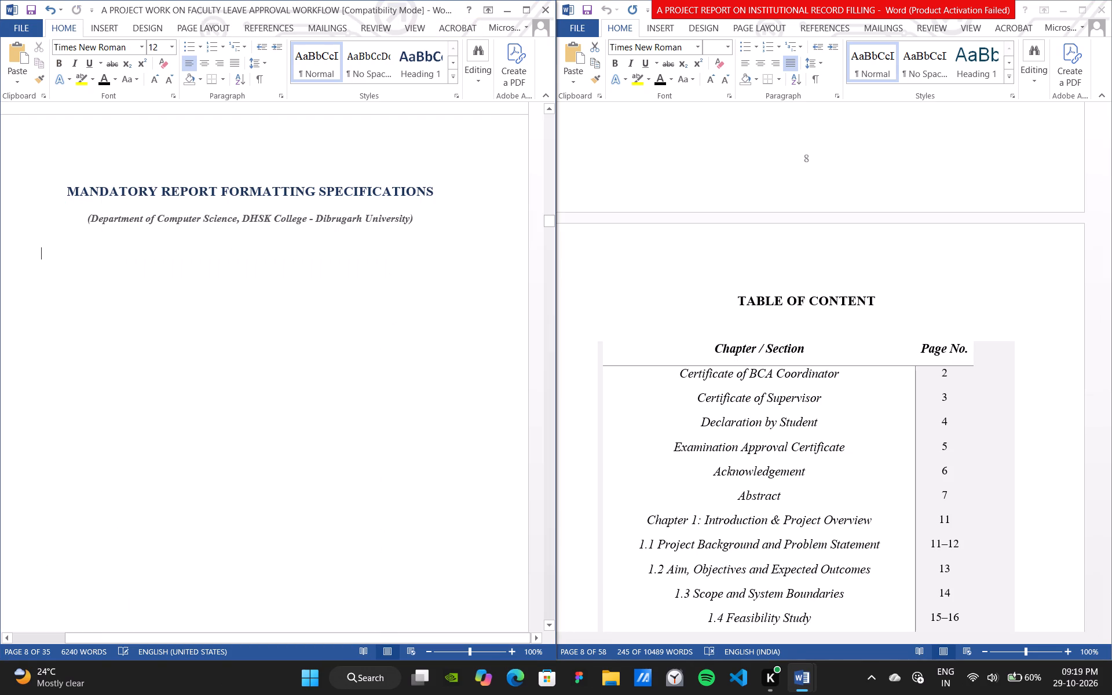
Delete the “MANDATORY REPORT FORMATTING SPECIFICATIONS” heading and the department subtitle beneath it.
left_click_drag(414, 216, 318, 216)
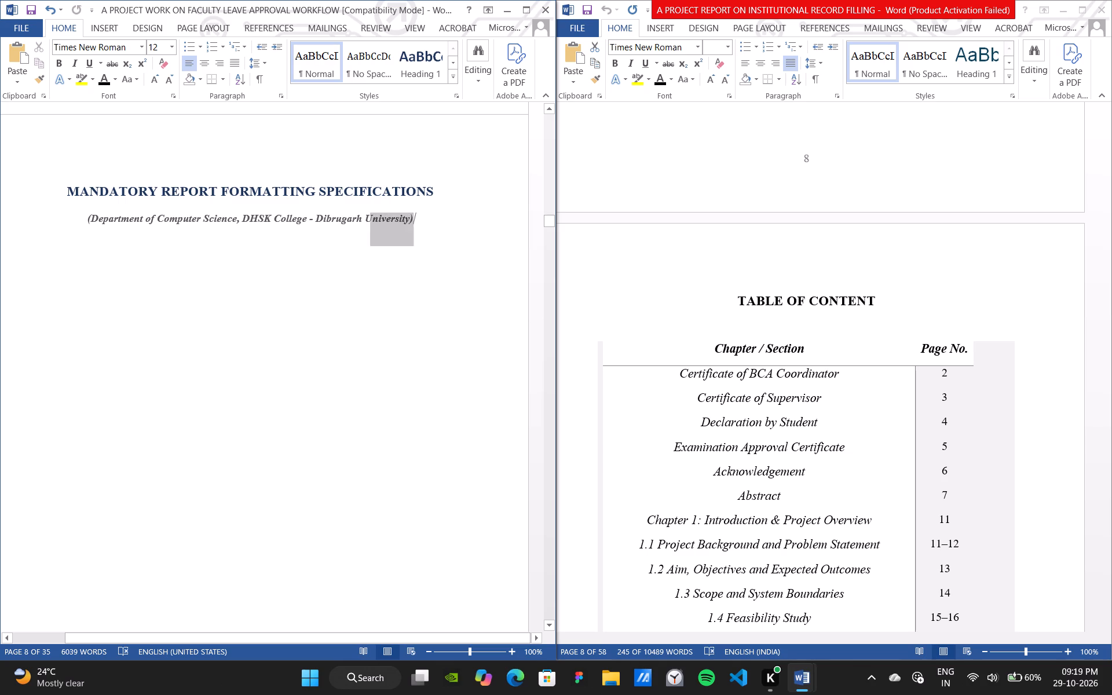
left_click_drag(318, 216, 100, 185)
key("BackSpace")
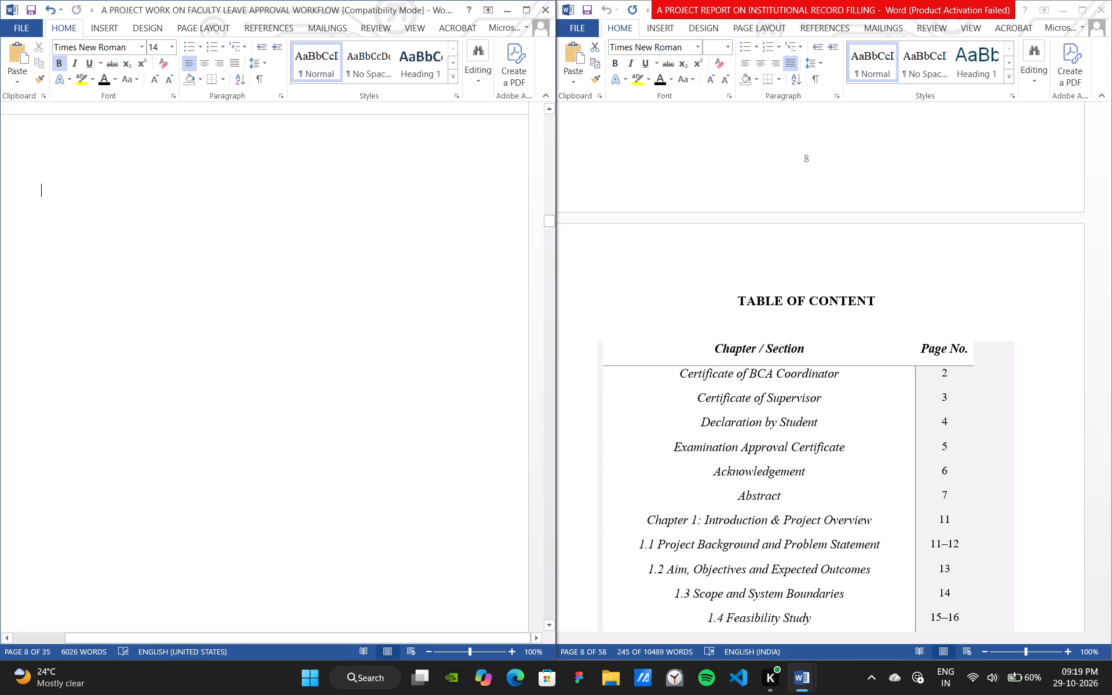
Remove the leftover blank page and empty lines before the “TABLE OF CONTENTS” heading.
scroll(107, 253, "up", 20)
scroll(162, 416, "down", 12)
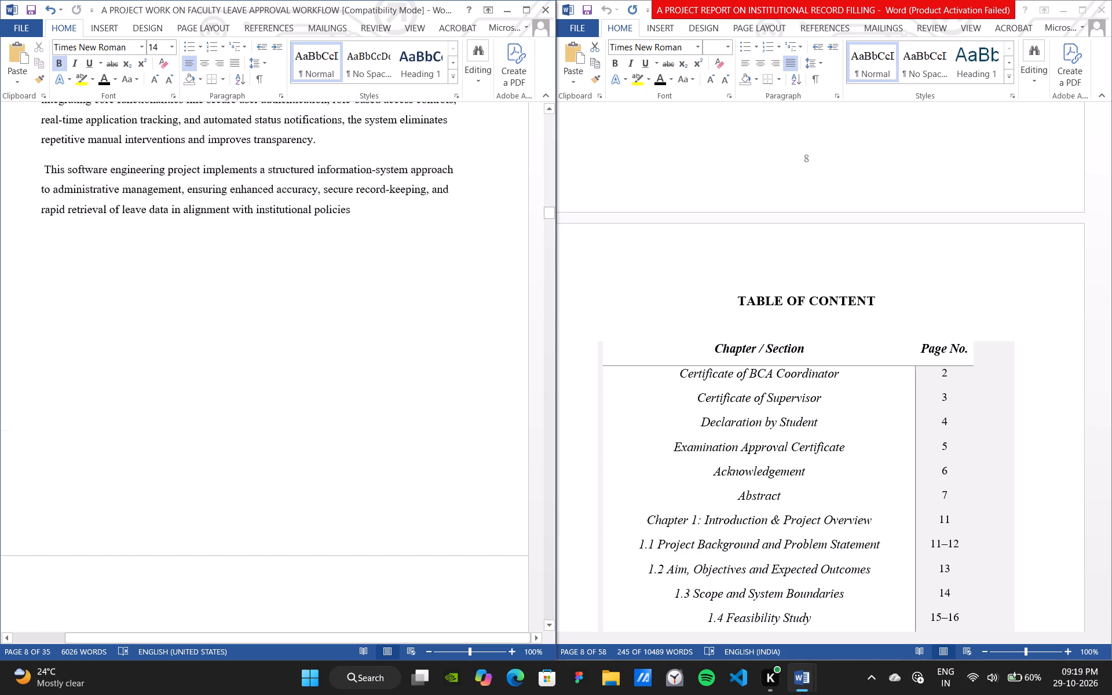
scroll(162, 416, "down", 10)
scroll(456, 431, "down", 19)
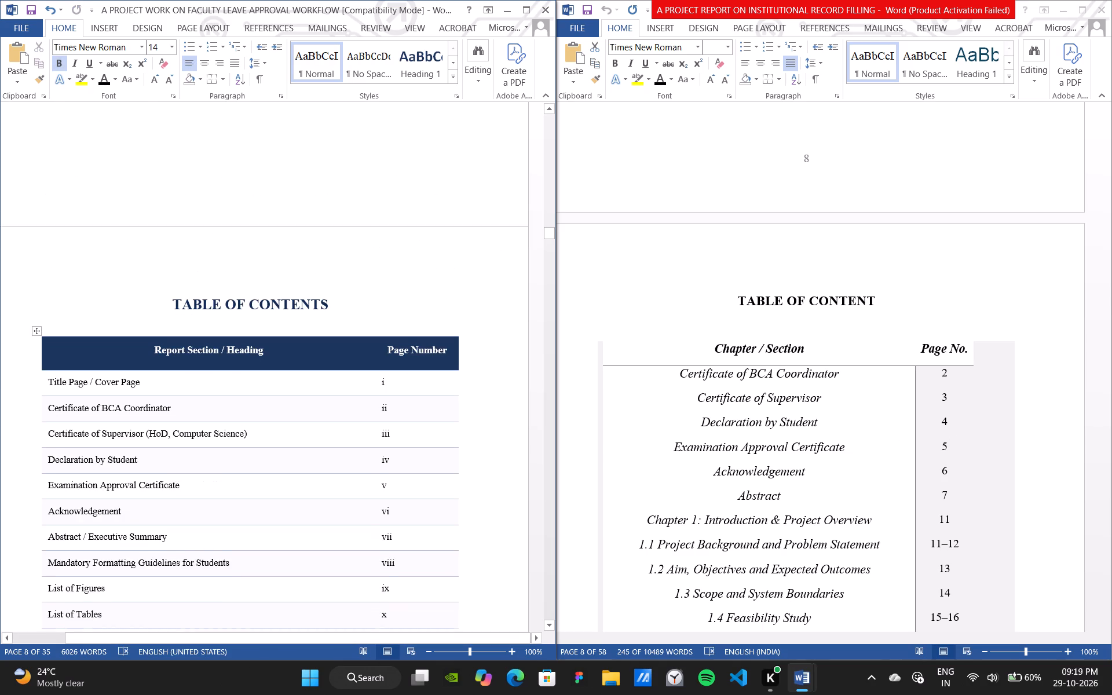
left_click(176, 283)
key("BackSpace")
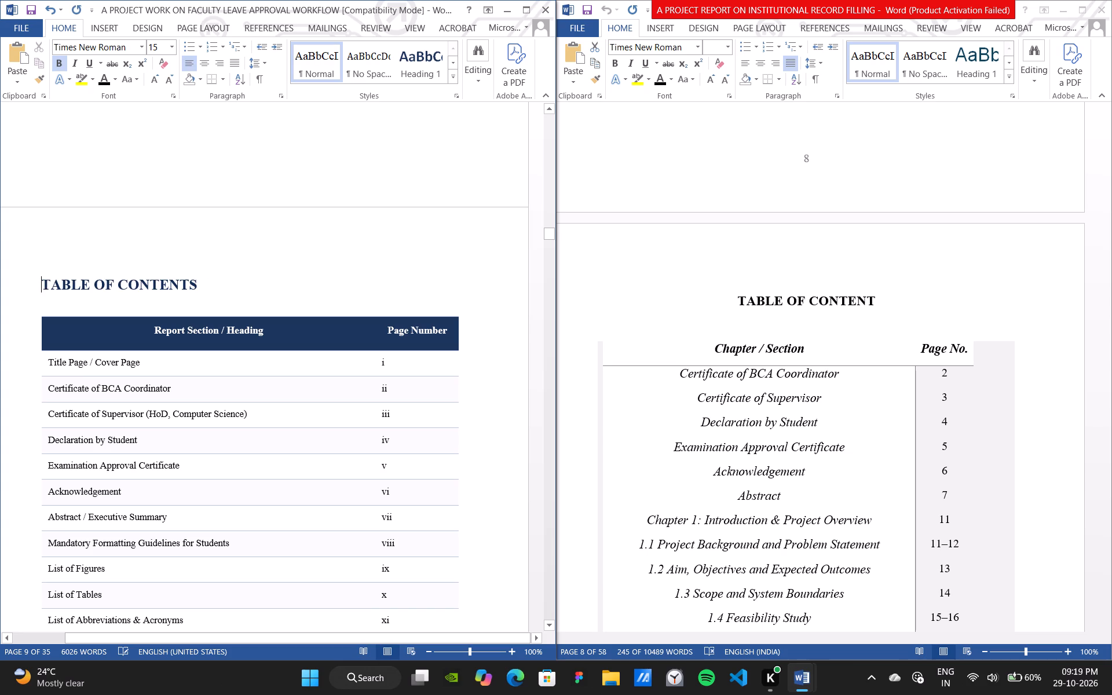
key("BackSpace")
key("BackSpace")
Indent the “TABLE OF CONTENTS” heading with leading spaces so it sits roughly centred above the table.
scroll(215, 447, "up", 5)
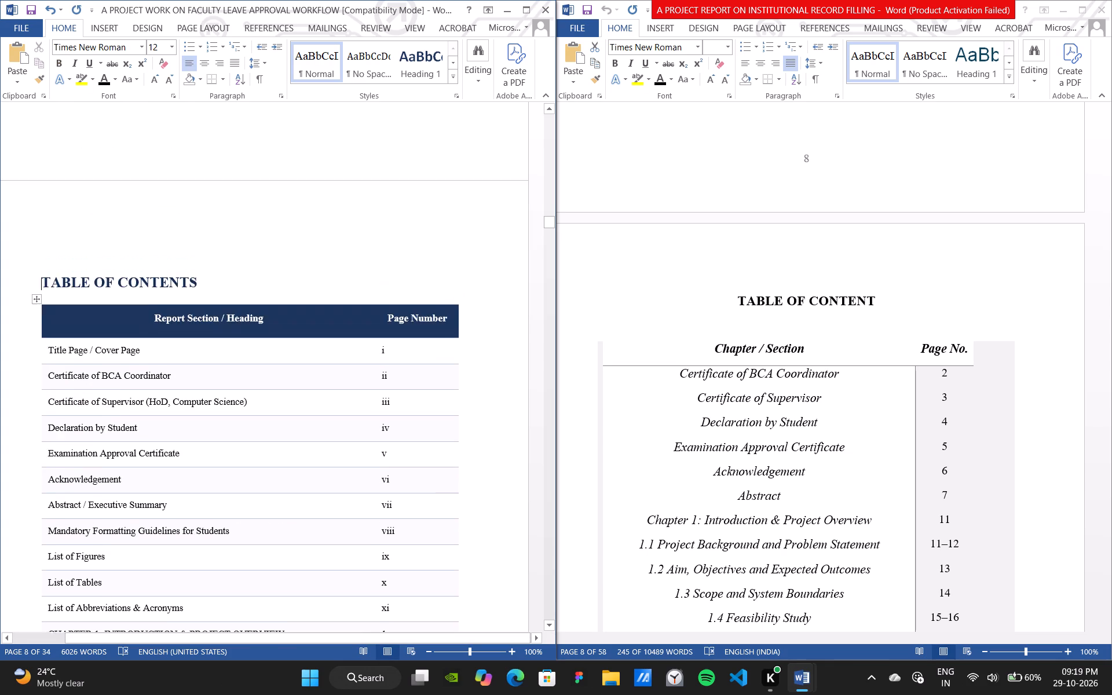
scroll(215, 447, "up", 16)
scroll(224, 450, "down", 15)
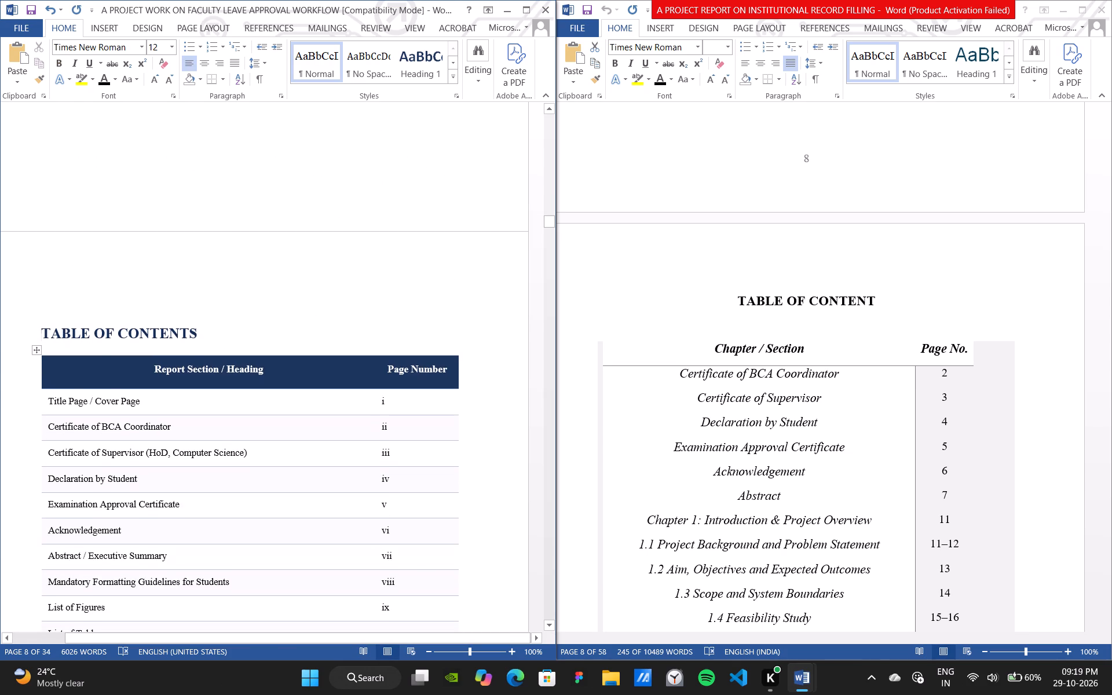
key("space")
key("space")
key("space")
key("space")
key("space")
key("space")
key("space")
key("space")
key("space")
key("space")
key("space")
key("space")
key("space")
key("space")
key("space")
key("space")
key("space")
key("space")
key("space")
key("space")
key("space")
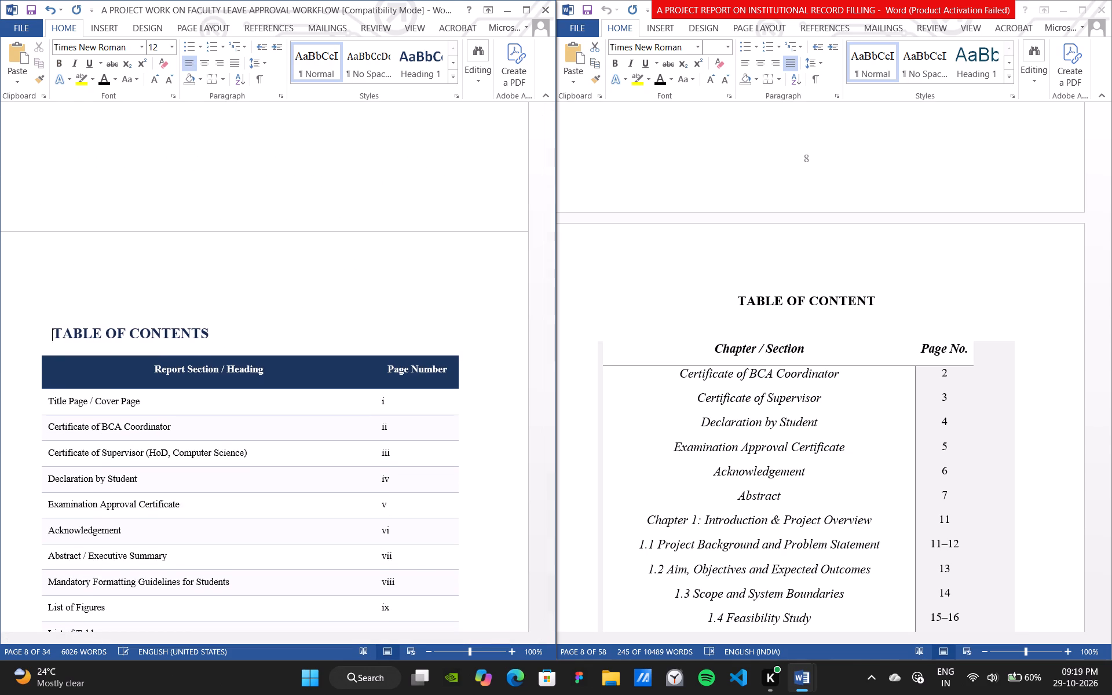
key("space")
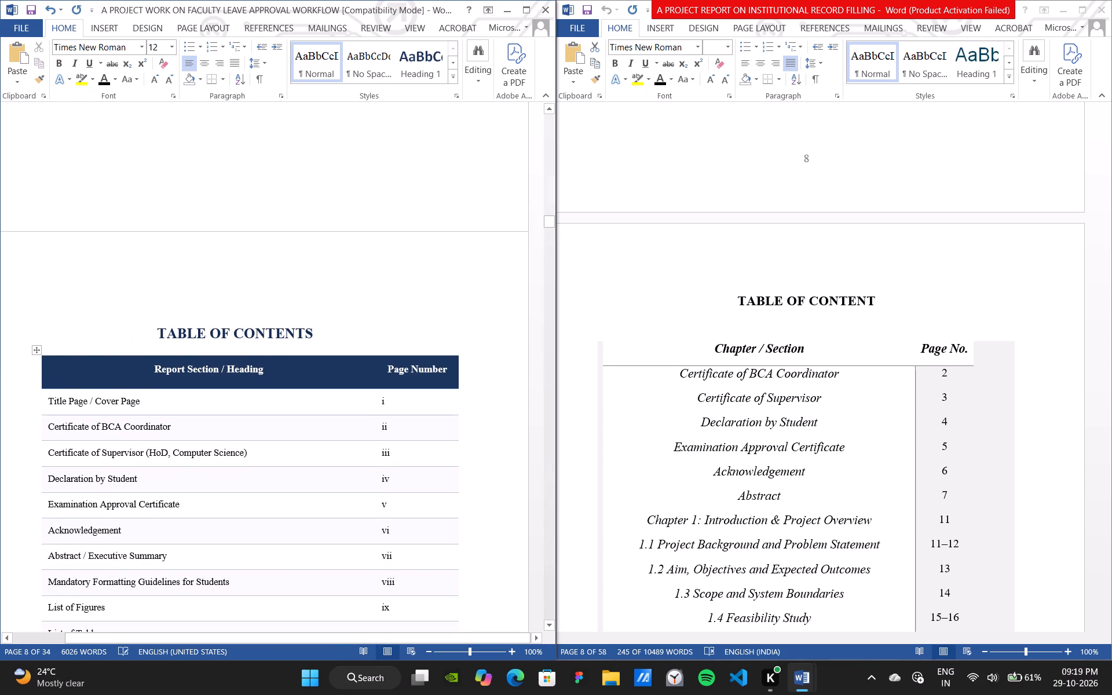
Clear the page numbers for Title Page, Certificate of BCA Coordinator, Certificate of Supervisor and Declaration by Student in the contents table.
scroll(302, 440, "down", 4)
left_click(390, 268)
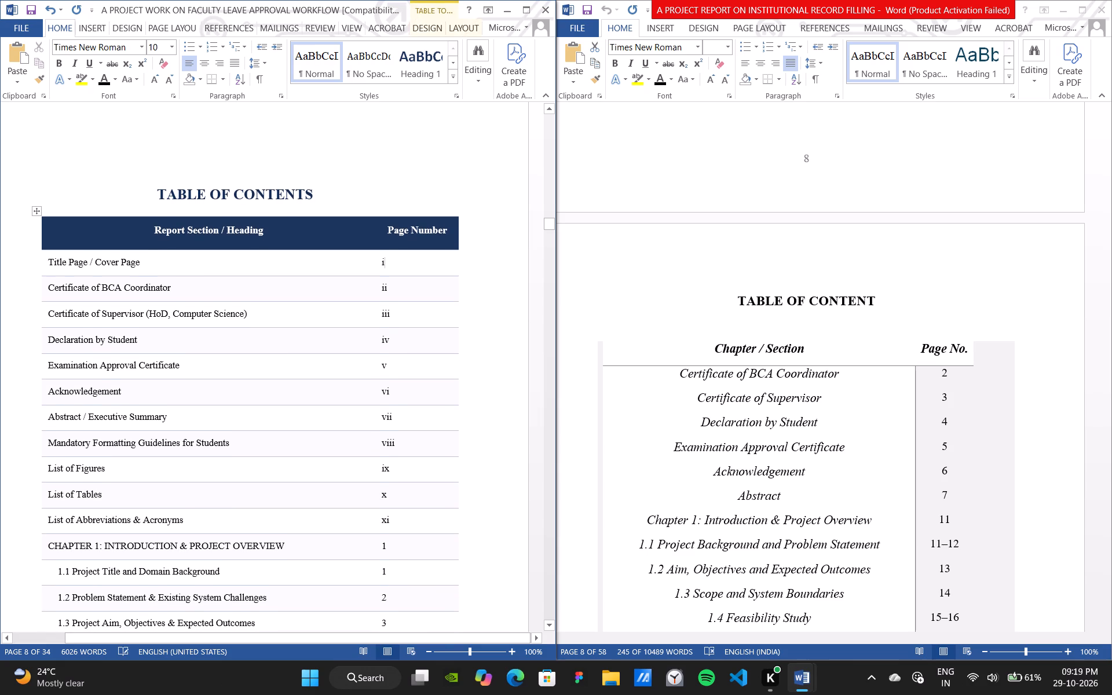
key("BackSpace")
left_click(394, 286)
key("BackSpace")
key("BackSpace")
key("BackSpace")
left_click(394, 316)
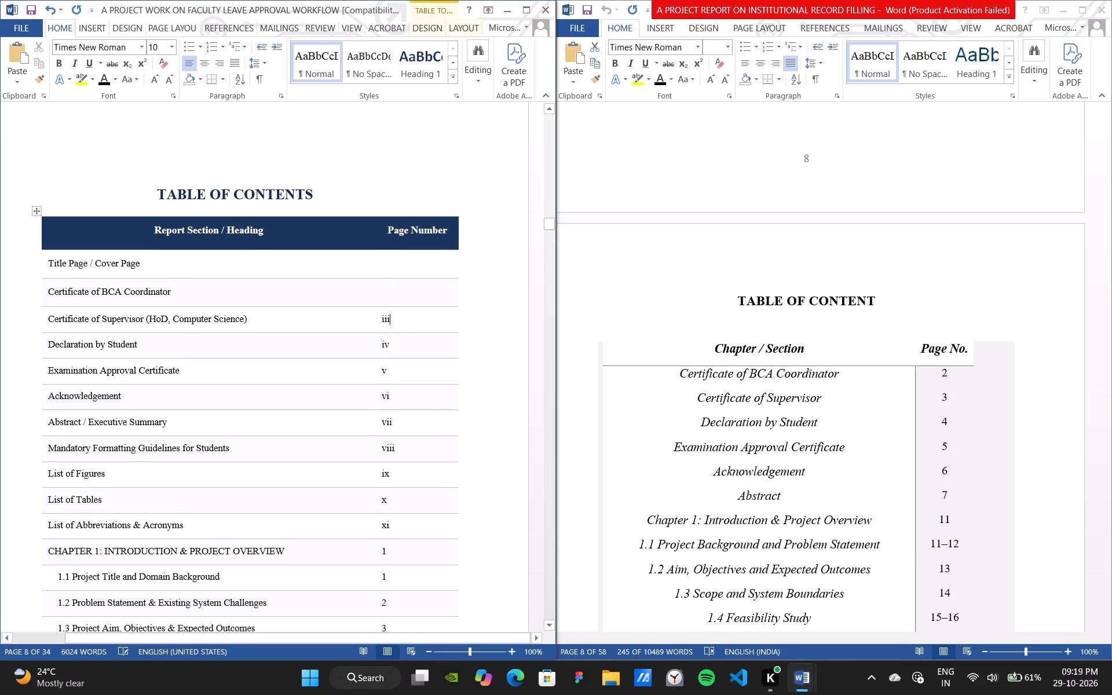
key("BackSpace")
key("BackSpace")
key("BackSpace")
left_click(398, 343)
key("BackSpace")
key("BackSpace")
Clear the page numbers for Examination Approval Certificate, Acknowledgement and Abstract / Executive Summary in the contents table.
left_click(392, 382)
key("BackSpace")
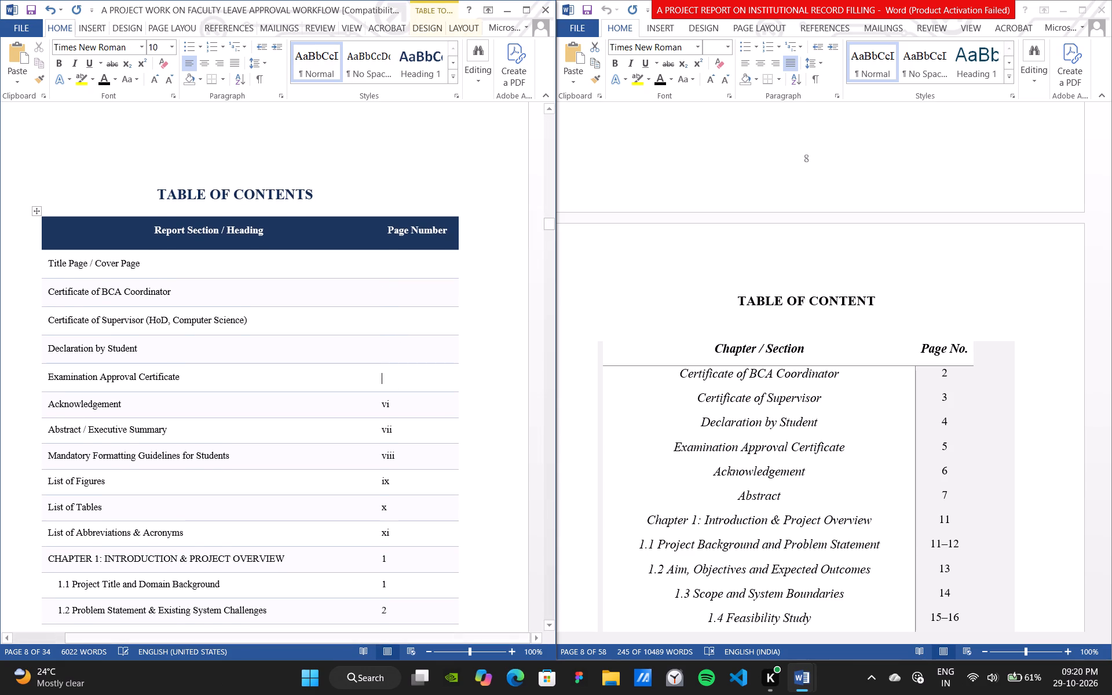
key("BackSpace")
left_click(401, 408)
key("BackSpace")
key("BackSpace")
left_click(400, 430)
key("BackSpace")
key("BackSpace")
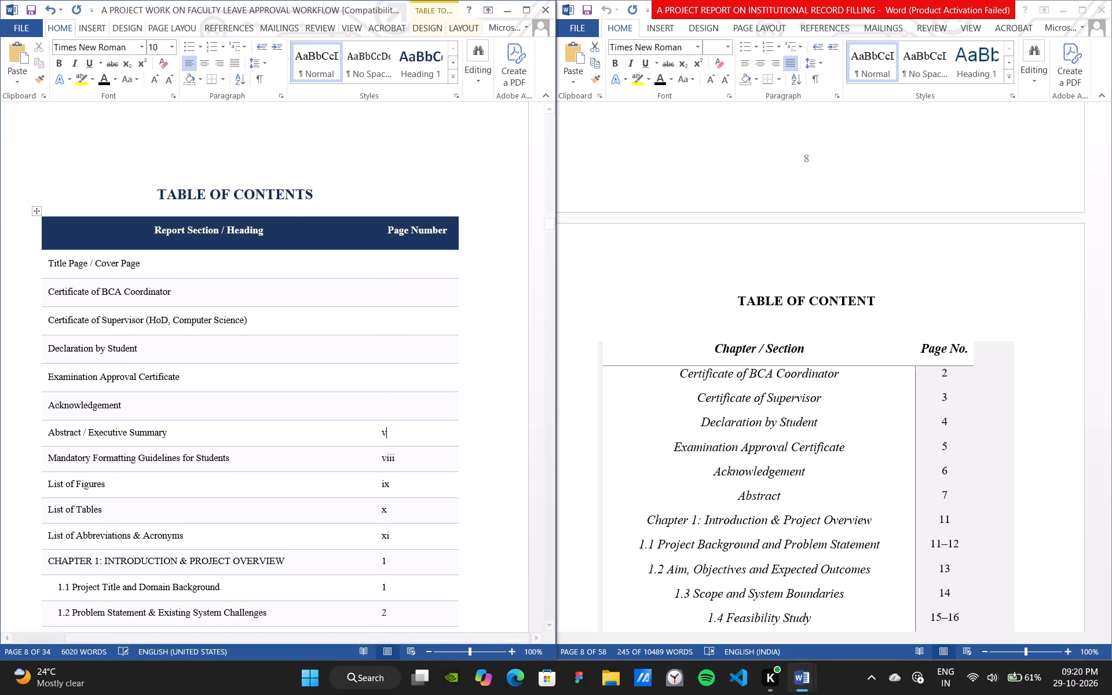
key("BackSpace")
Clear the page numbers for Mandatory Formatting Guidelines, List of Figures, List of Tables and List of Abbreviations & Acronyms.
left_click(396, 457)
key("BackSpace")
key("BackSpace")
key("BackSpace")
key("BackSpace")
left_click(400, 488)
key("BackSpace")
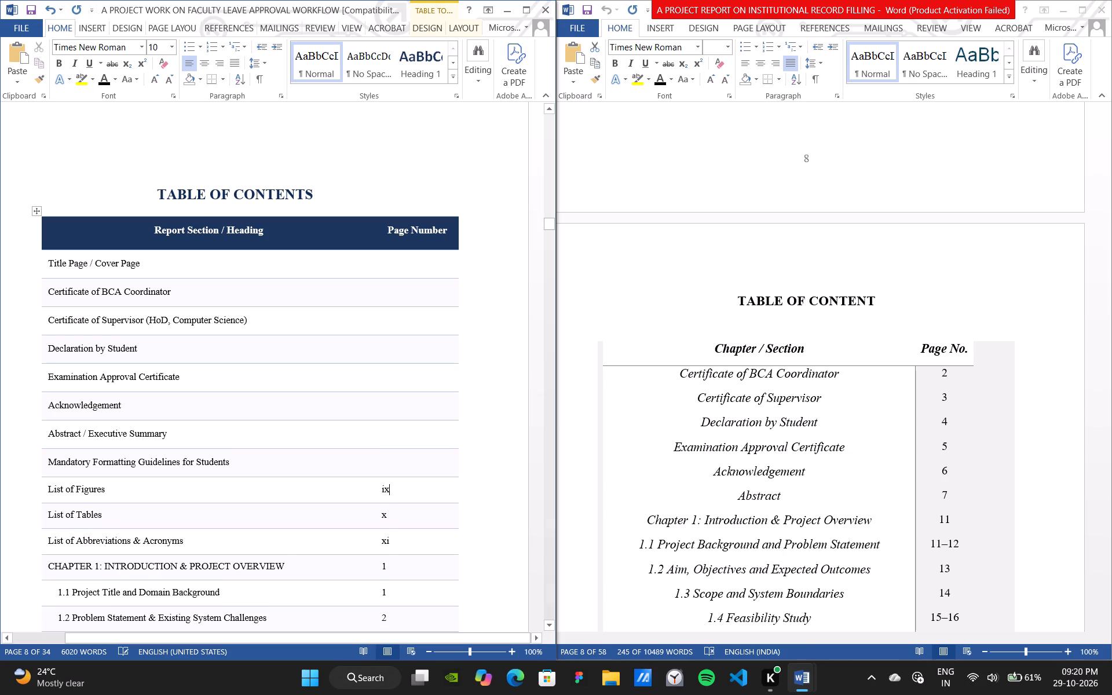
key("BackSpace")
key("BackSpace")
scroll(405, 510, "down", 3)
left_click(406, 414)
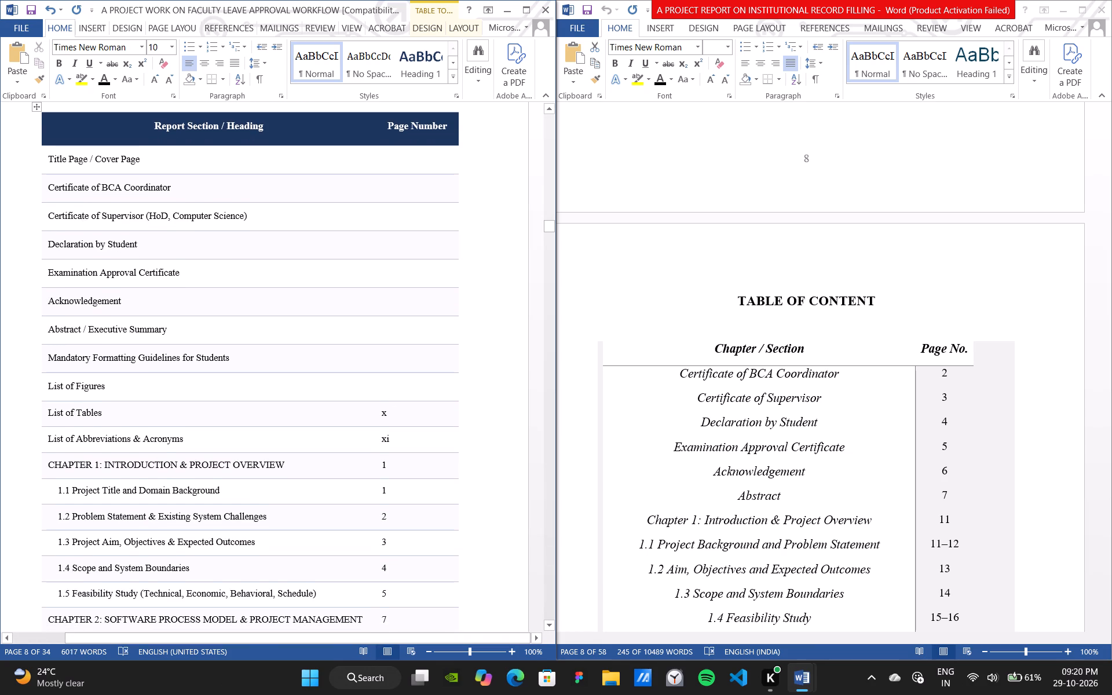
key("BackSpace")
left_click(397, 441)
key("BackSpace")
key("BackSpace")
Clear the page numbers for the Chapter 1 heading and sections 1.1 to 1.5 in the contents table.
left_click(395, 473)
key("BackSpace")
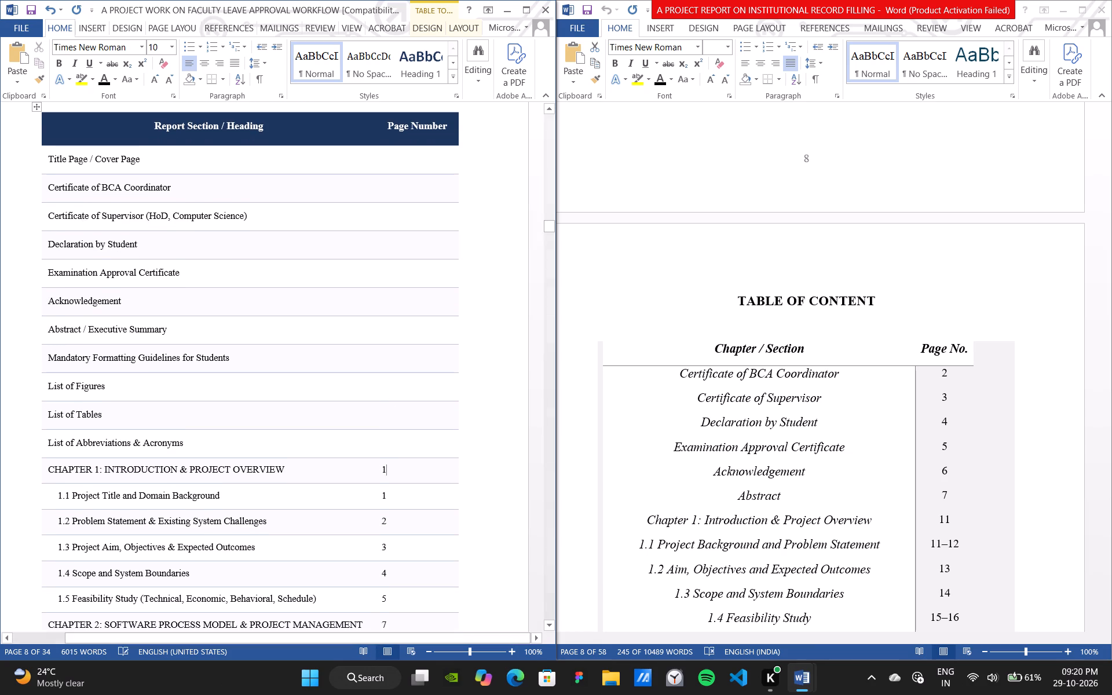
left_click(404, 504)
key("BackSpace")
left_click(400, 528)
key("BackSpace")
left_click(400, 557)
key("BackSpace")
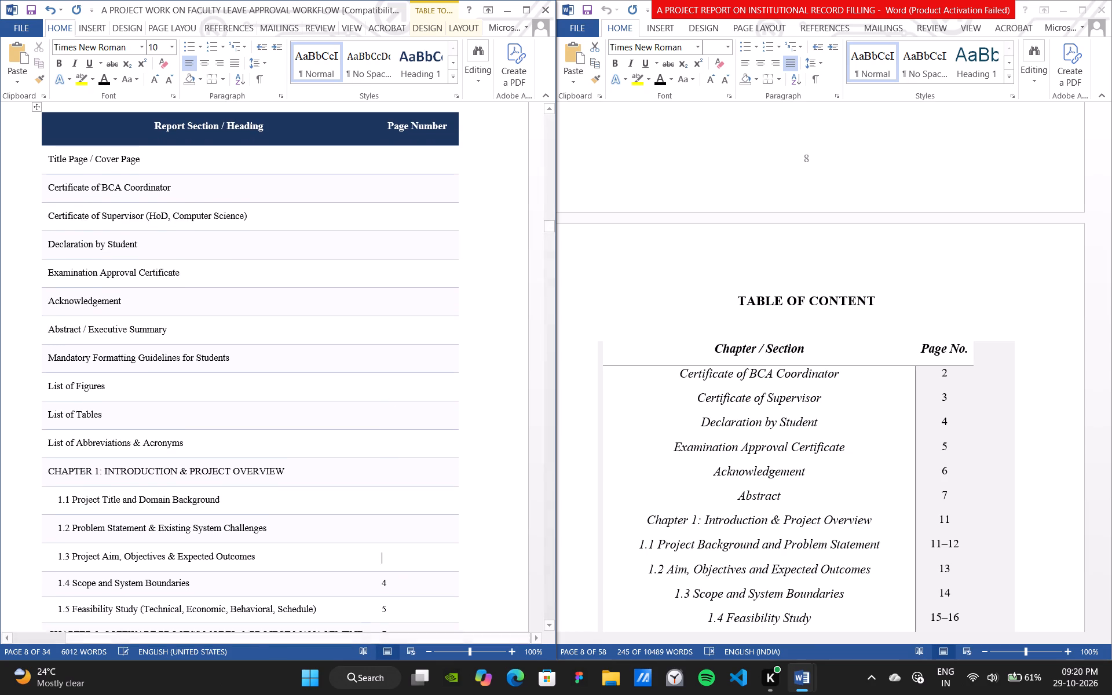
scroll(416, 557, "down", 4)
left_click(393, 439)
key("BackSpace")
left_click(398, 470)
key("BackSpace")
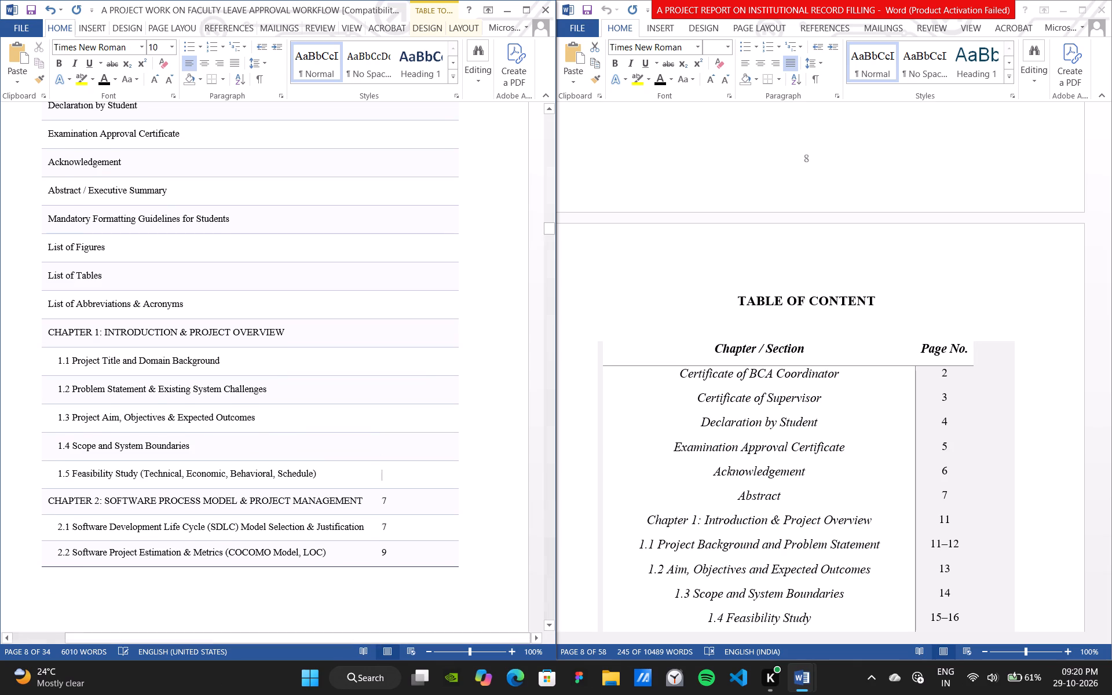
Clear the page numbers for the Chapter 2 heading and sections 2.1 to 2.3 in the contents table.
left_click(397, 500)
key("BackSpace")
left_click(406, 530)
key("BackSpace")
left_click(402, 555)
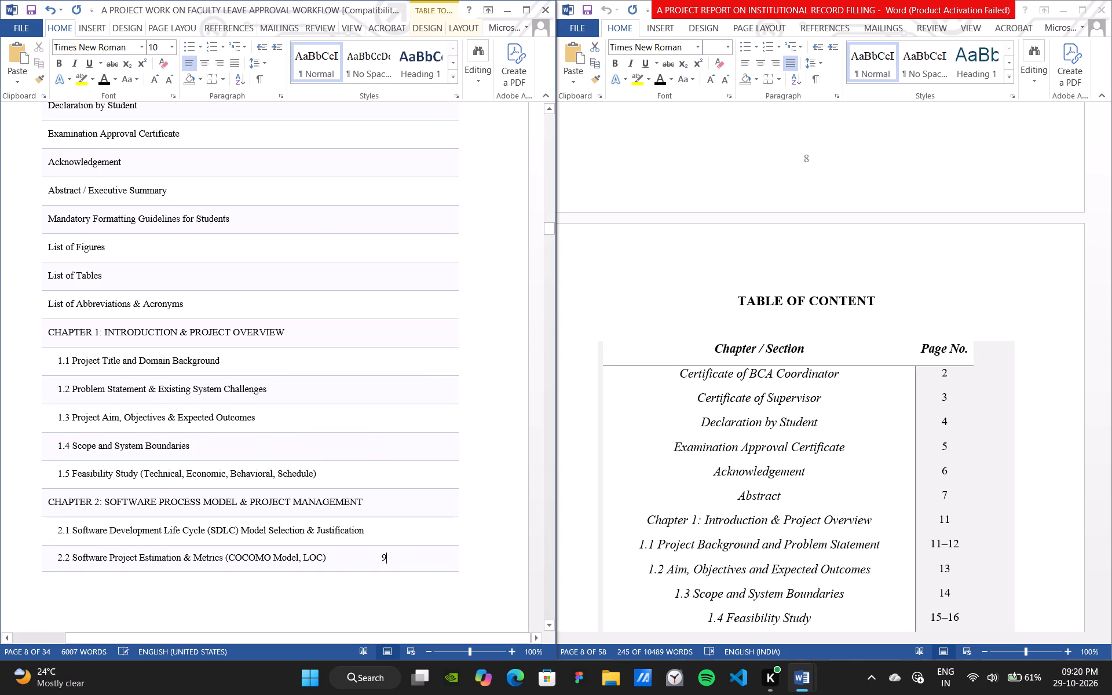
key("BackSpace")
scroll(394, 542, "down", 5)
scroll(357, 510, "down", 5)
scroll(312, 396, "down", 5)
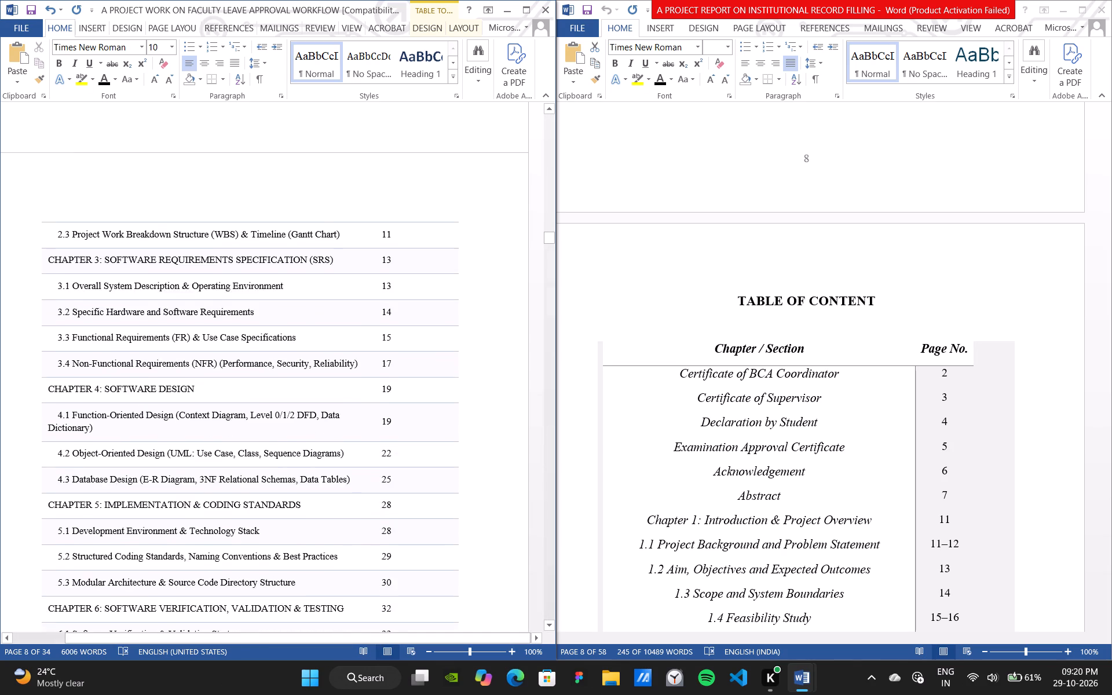
scroll(312, 396, "down", 7)
scroll(315, 394, "up", 8)
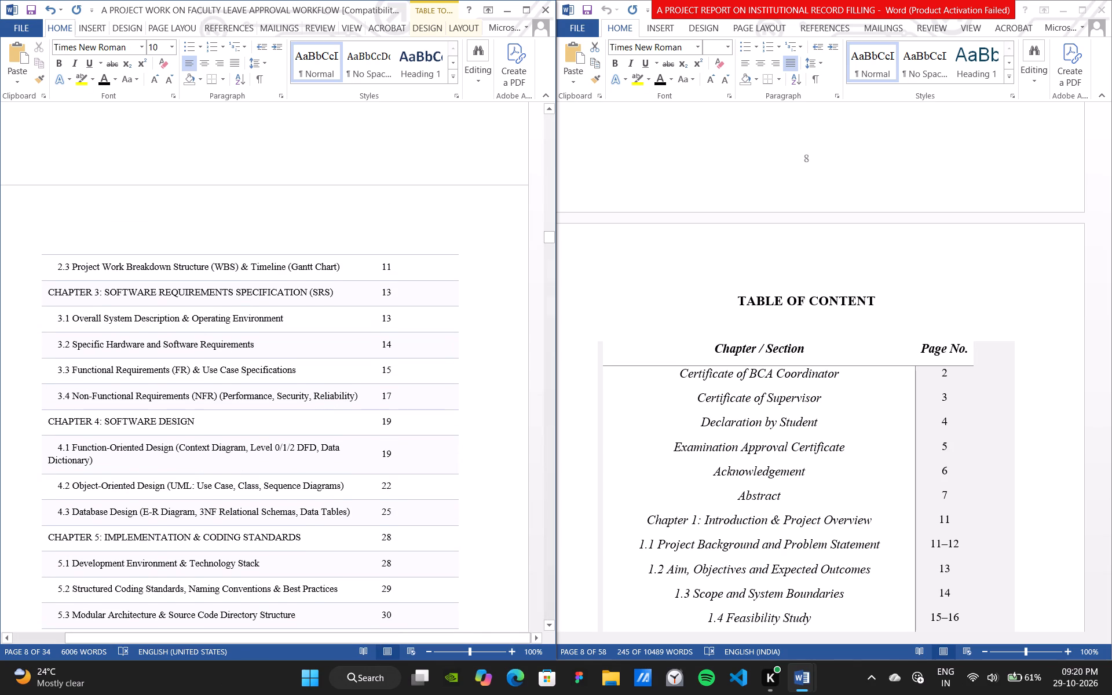
left_click(396, 265)
key("BackSpace")
key("BackSpace")
Clear the page numbers for the Chapter 3 heading and sections 3.1 to 3.4 in the contents table.
left_click(401, 298)
key("BackSpace")
key("BackSpace")
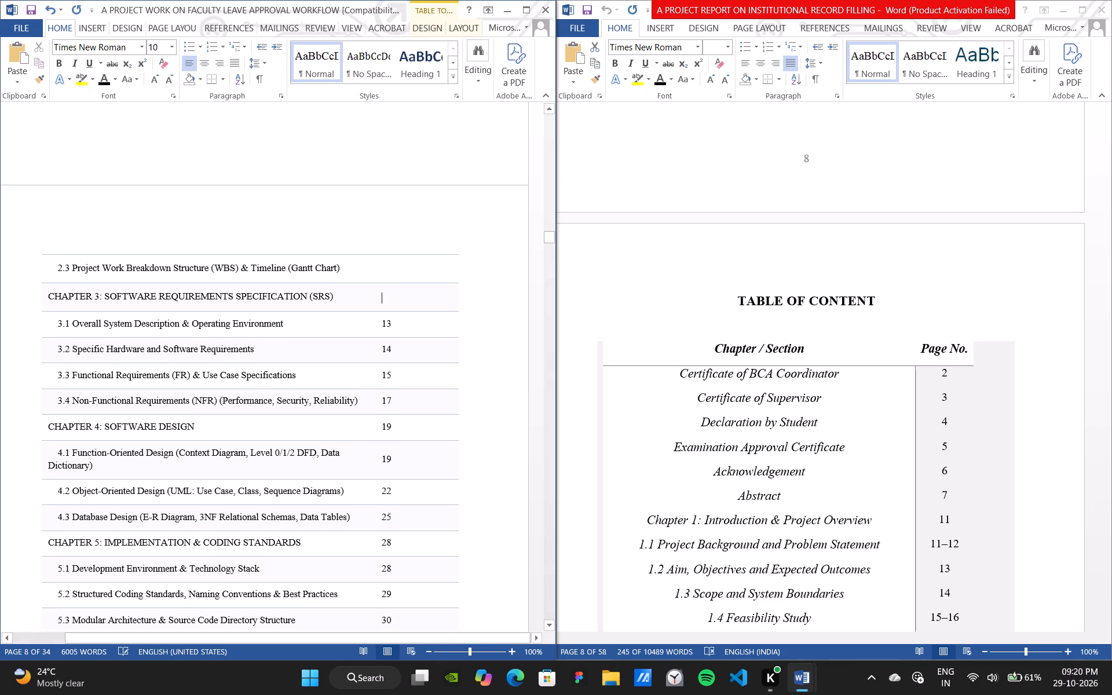
left_click(408, 330)
key("BackSpace")
key("BackSpace")
left_click(411, 359)
key("BackSpace")
key("BackSpace")
left_click(411, 382)
key("BackSpace")
key("BackSpace")
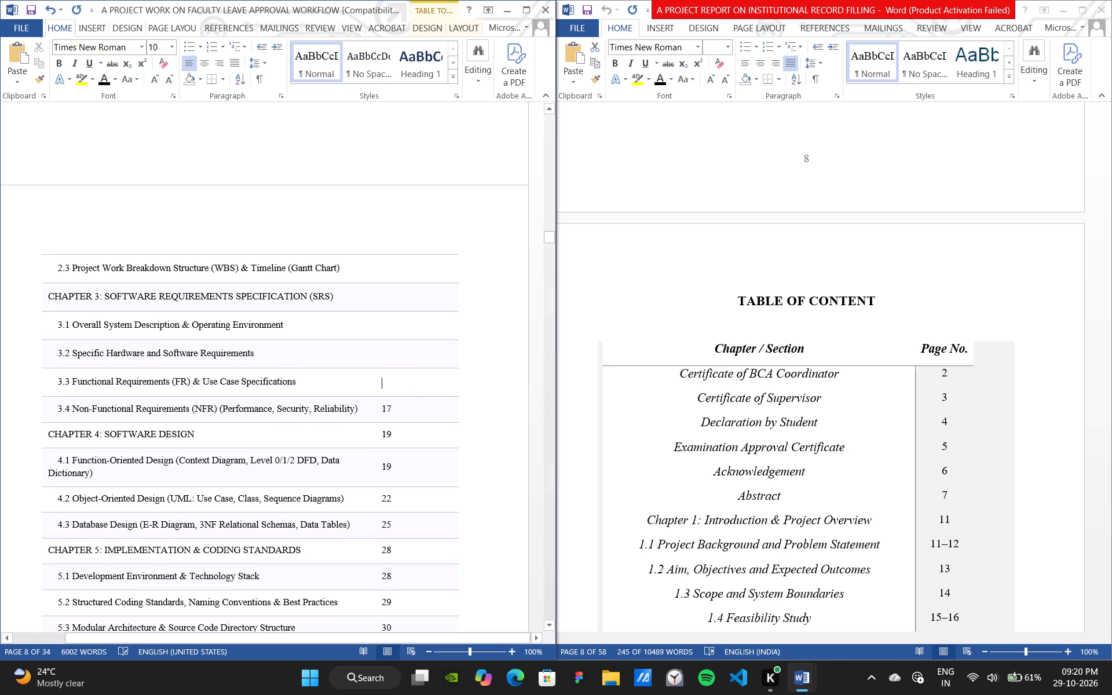
left_click(411, 412)
key("BackSpace")
key("BackSpace")
Clear the page numbers for the Chapter 4 heading and sections 4.1 to 4.3 in the contents table.
left_click(411, 431)
key("BackSpace")
key("BackSpace")
left_click(415, 461)
key("BackSpace")
key("BackSpace")
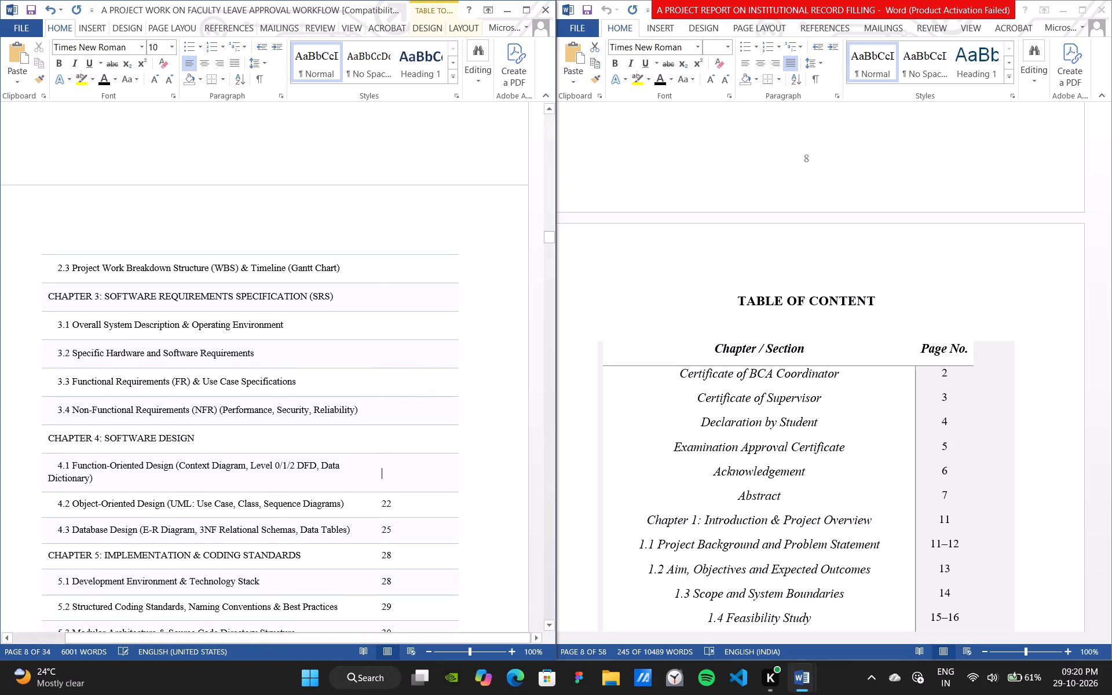
left_click(423, 506)
key("BackSpace")
key("BackSpace")
left_click(419, 529)
key("BackSpace")
key("BackSpace")
Clear the page numbers for the Chapter 5 heading and sections 5.1 to 5.3 in the contents table.
left_click(414, 557)
key("BackSpace")
key("BackSpace")
left_click(411, 586)
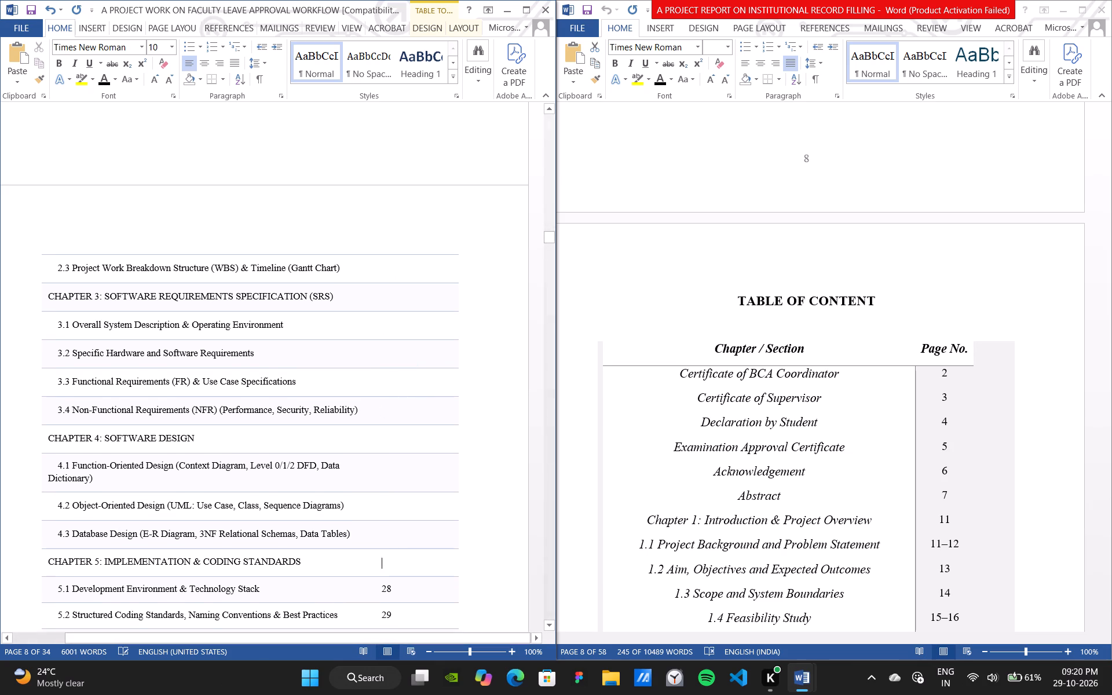
key("BackSpace")
key("BackSpace")
left_click(407, 614)
key("BackSpace")
key("BackSpace")
scroll(358, 496, "down", 14)
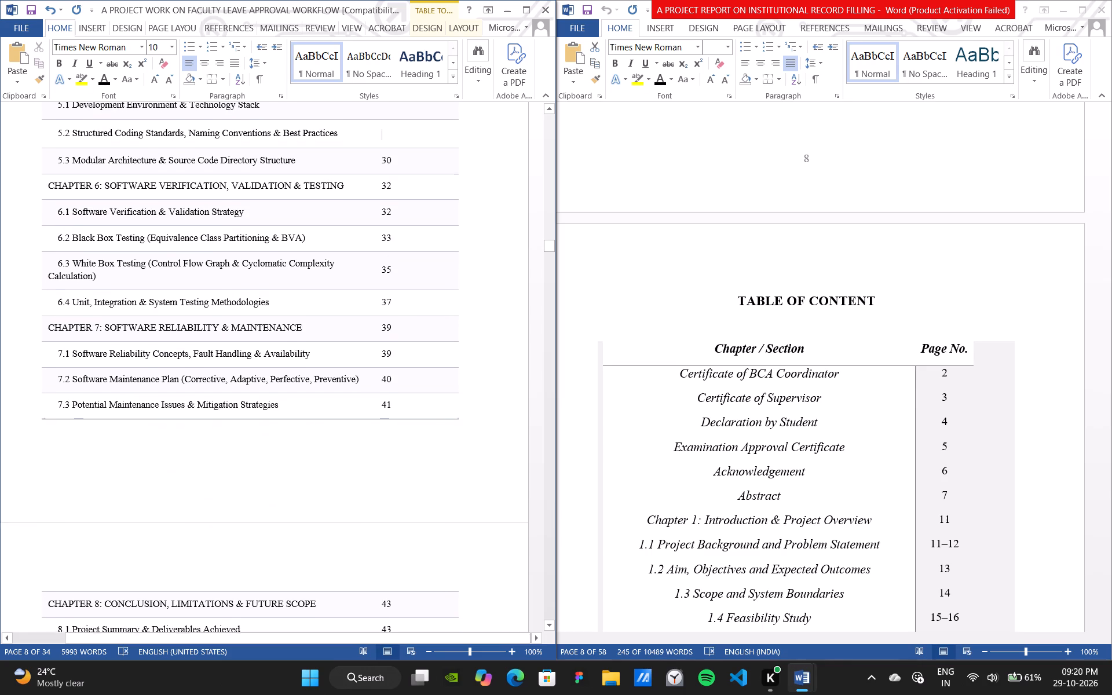
left_click(400, 162)
key("BackSpace")
key("BackSpace")
Clear the page numbers for the Chapter 6 heading and sections 6.1 to 6.4 in the contents table.
left_click(403, 178)
left_click(404, 186)
key("BackSpace")
key("BackSpace")
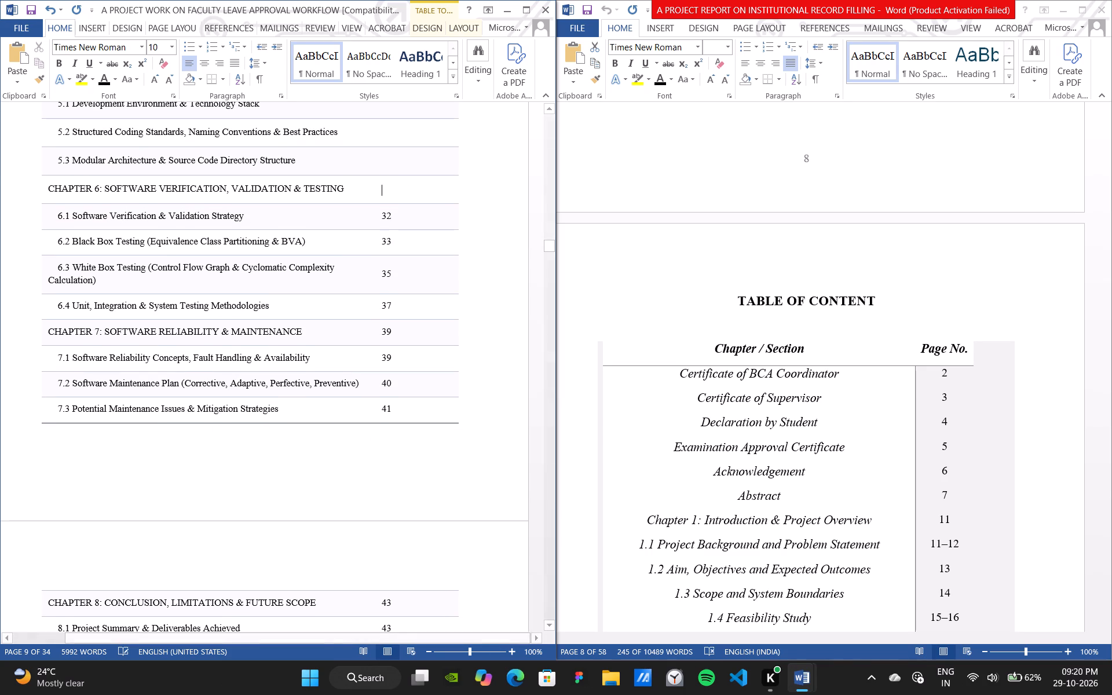
left_click(411, 213)
key("BackSpace")
key("BackSpace")
left_click(403, 242)
key("BackSpace")
key("BackSpace")
left_click(404, 264)
left_click(407, 281)
key("BackSpace")
key("BackSpace")
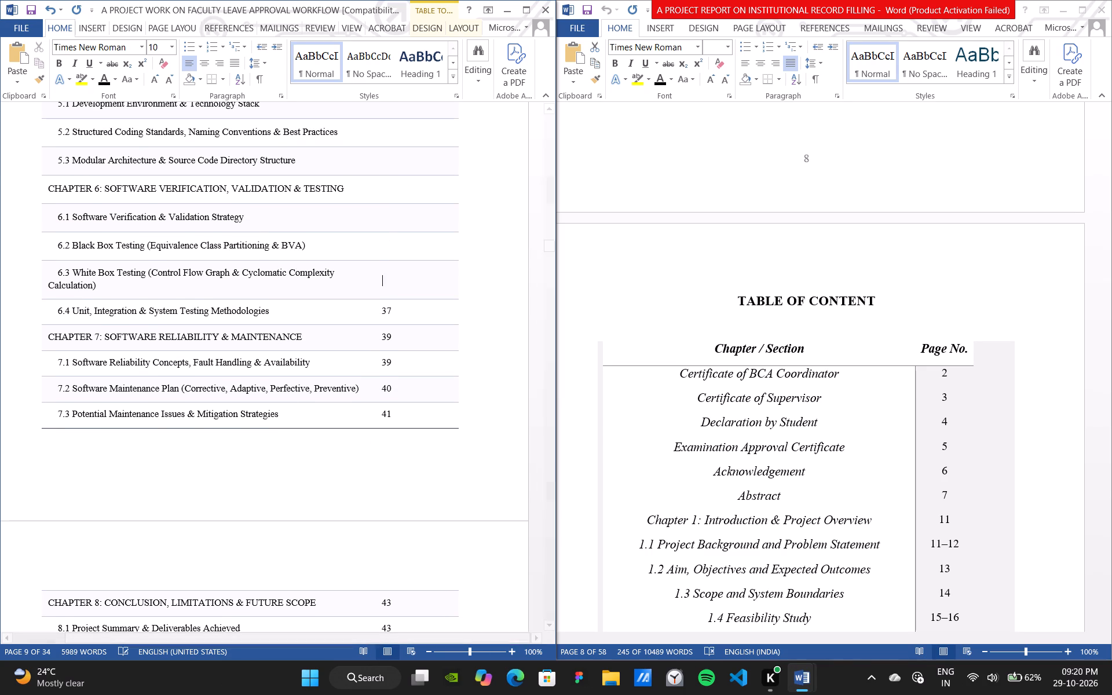
left_click(409, 319)
key("BackSpace")
key("BackSpace")
Clear the page numbers for the Chapter 7 heading and sections 7.1 to 7.3 in the contents table.
left_click(412, 336)
key("BackSpace")
key("BackSpace")
left_click(412, 363)
key("BackSpace")
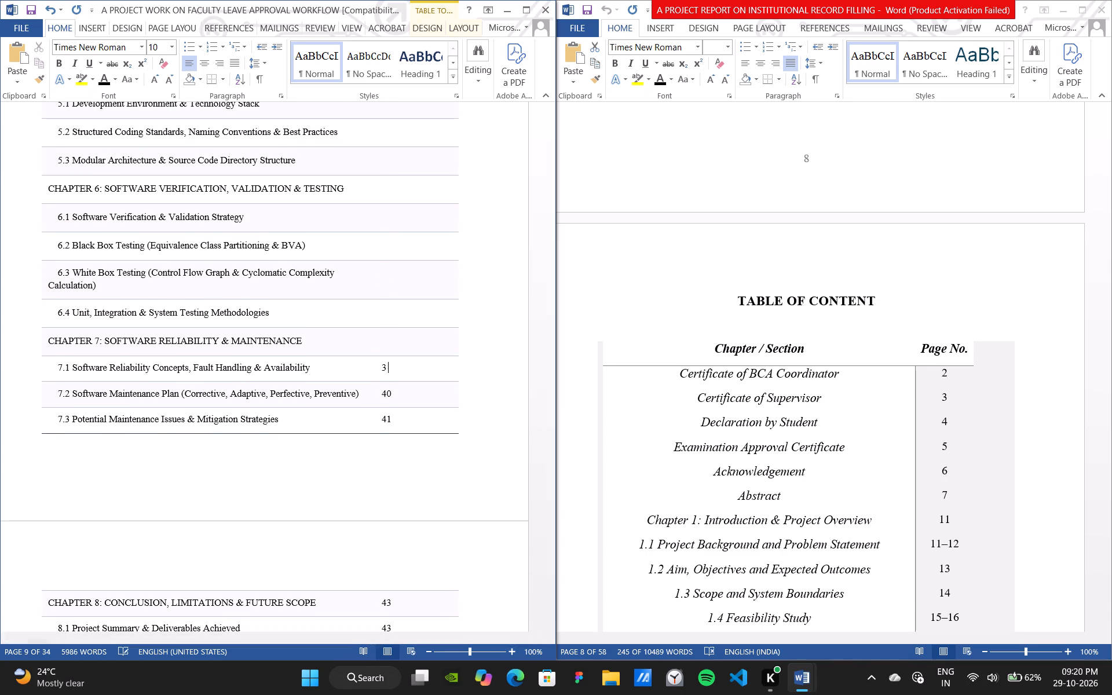
key("BackSpace")
left_click(410, 399)
key("BackSpace")
key("BackSpace")
left_click(412, 427)
key("BackSpace")
key("BackSpace")
Clear the page numbers for the Appendices and References / Bibliography rows at the end of the contents table.
scroll(409, 402, "down", 5)
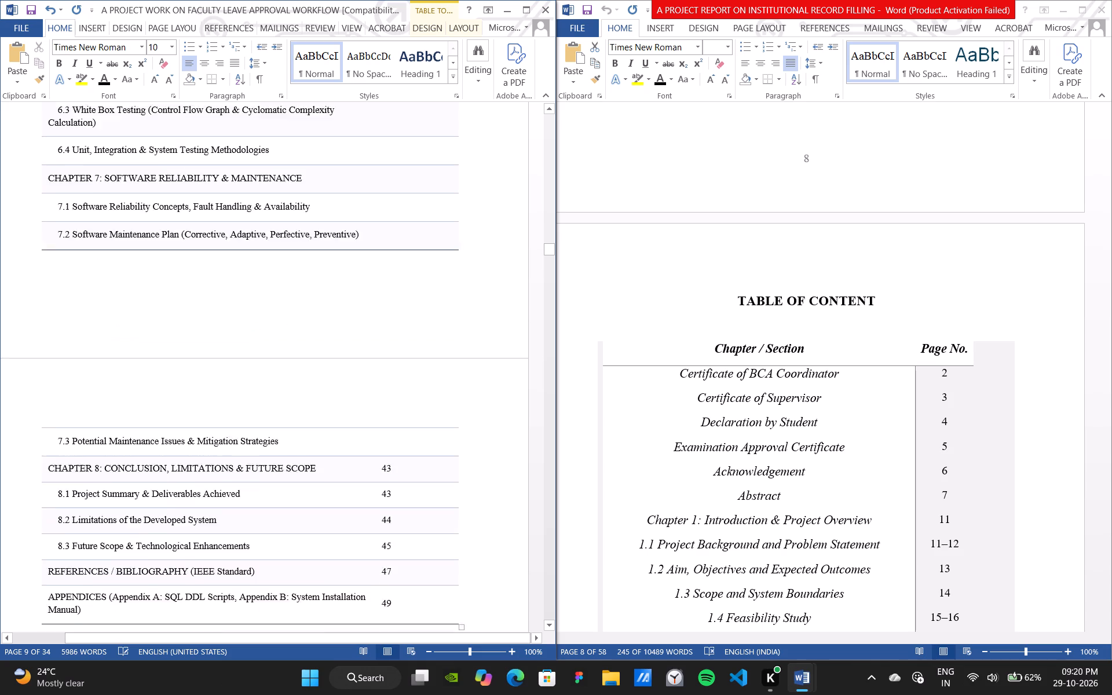
scroll(391, 341, "down", 4)
left_click_drag(247, 56, 409, 414)
left_click(423, 457)
left_click(401, 457)
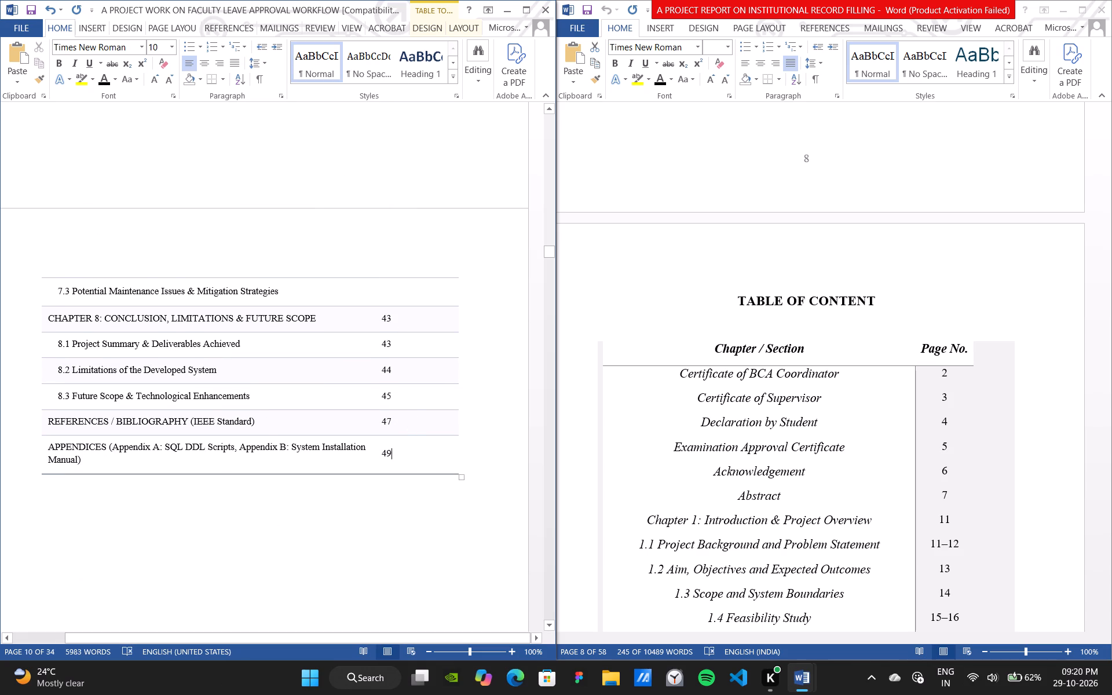
key("BackSpace")
key("BackSpace")
left_click(398, 419)
key("BackSpace")
key("BackSpace")
Clear the page numbers for sections 8.3 to 8.1 and the Chapter 8 heading in the contents table.
left_click(397, 397)
key("BackSpace")
key("BackSpace")
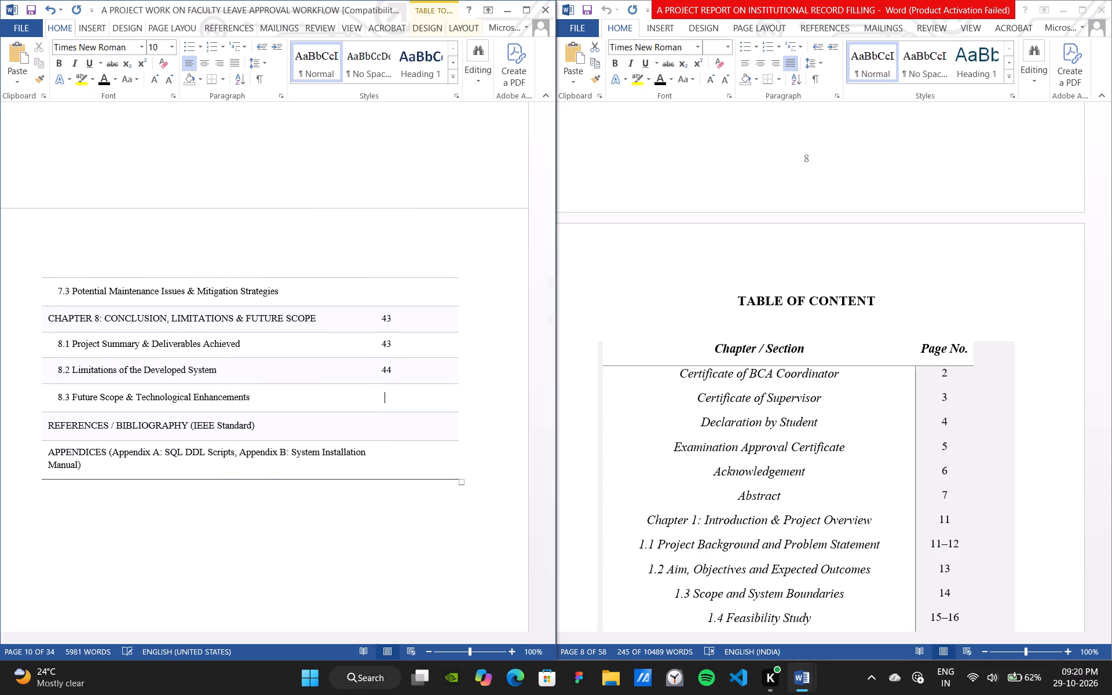
left_click(401, 364)
key("BackSpace")
key("BackSpace")
left_click(398, 343)
key("BackSpace")
key("BackSpace")
left_click(393, 321)
key("BackSpace")
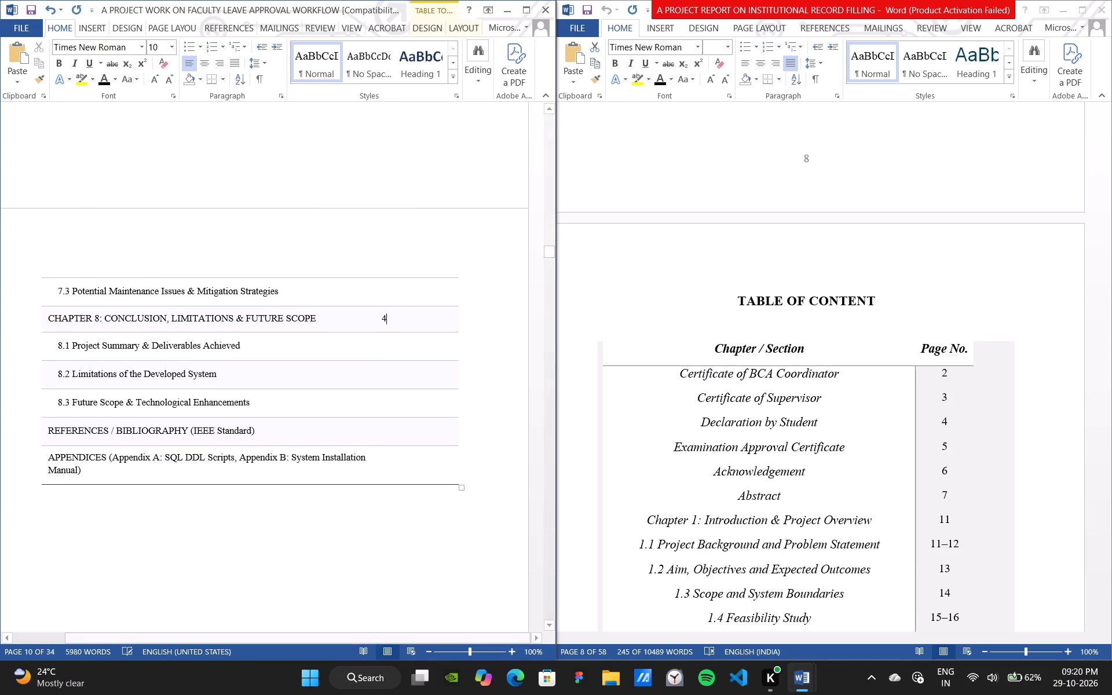
key("BackSpace")
Clear the page numbers for Figures 2.1, 2.2, 4.1 and 4.2 in the List of Figures table.
scroll(395, 442, "down", 12)
scroll(100, 311, "down", 6)
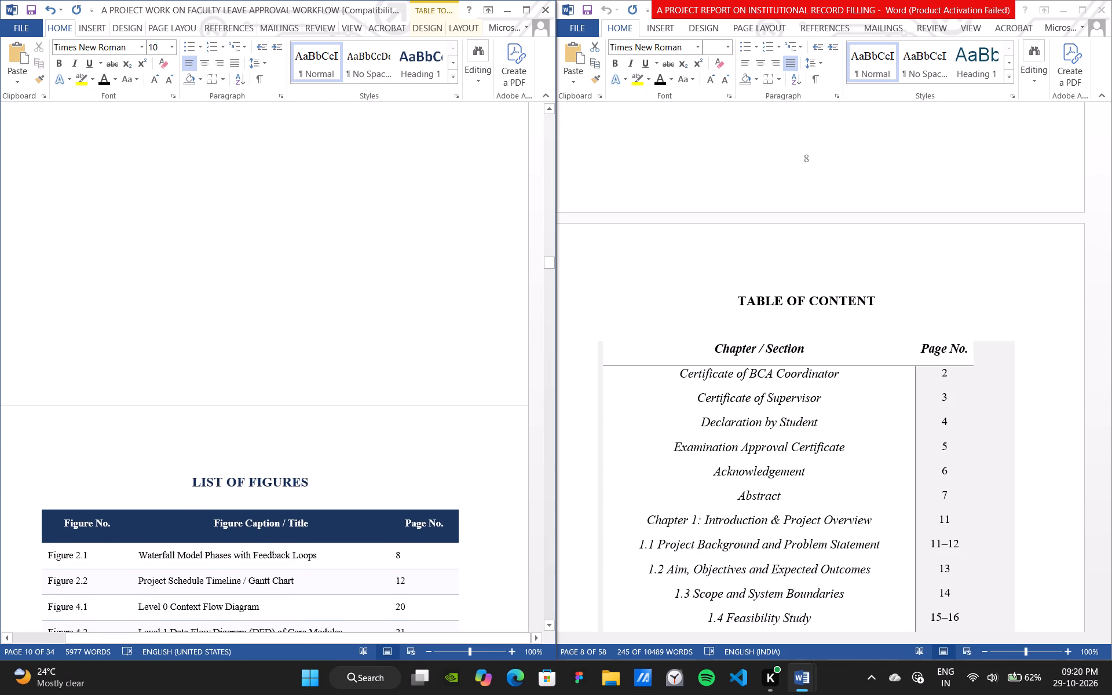
scroll(268, 364, "down", 6)
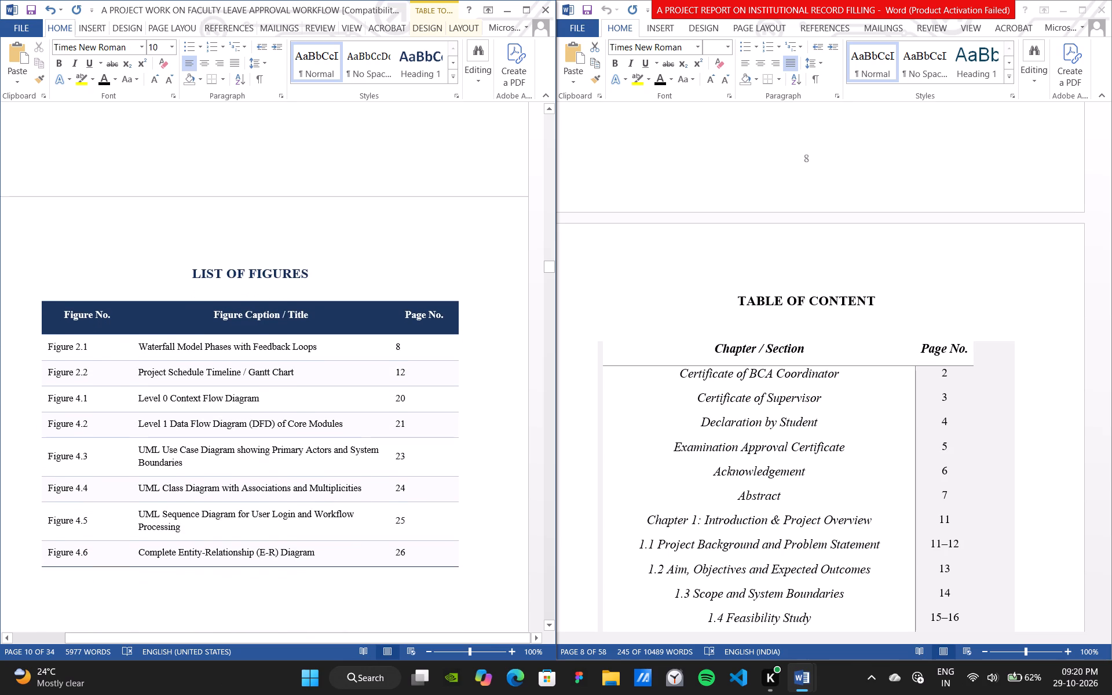
left_click(425, 335)
left_click(420, 347)
key("BackSpace")
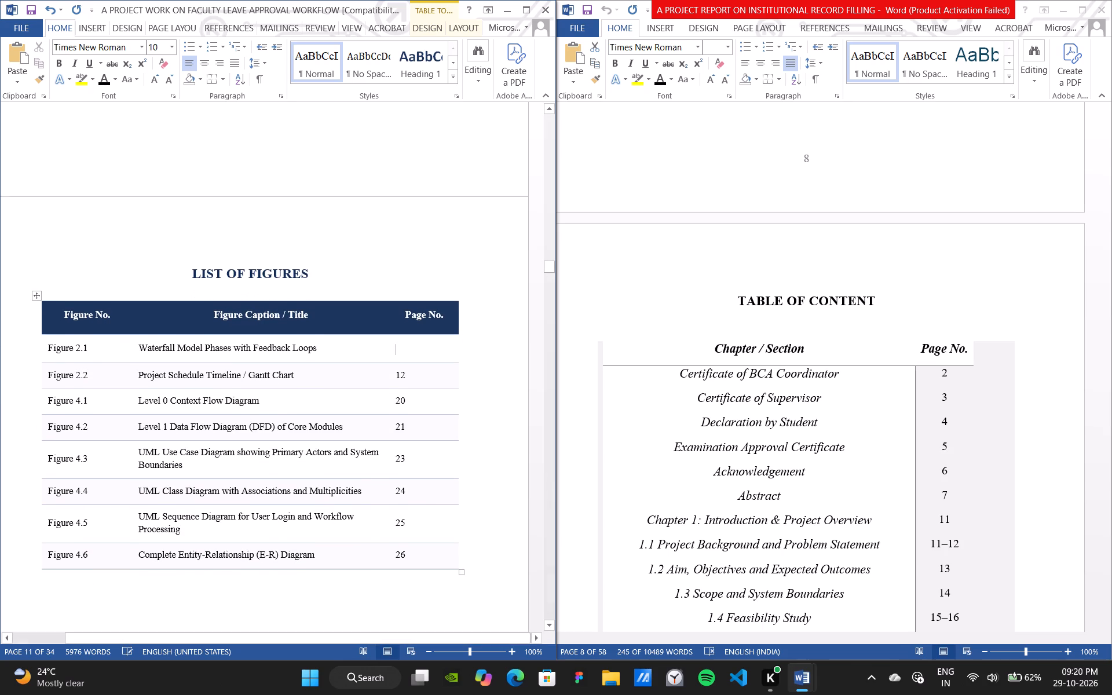
left_click(415, 378)
key("BackSpace")
key("BackSpace")
left_click(420, 398)
key("BackSpace")
key("BackSpace")
left_click(425, 434)
key("BackSpace")
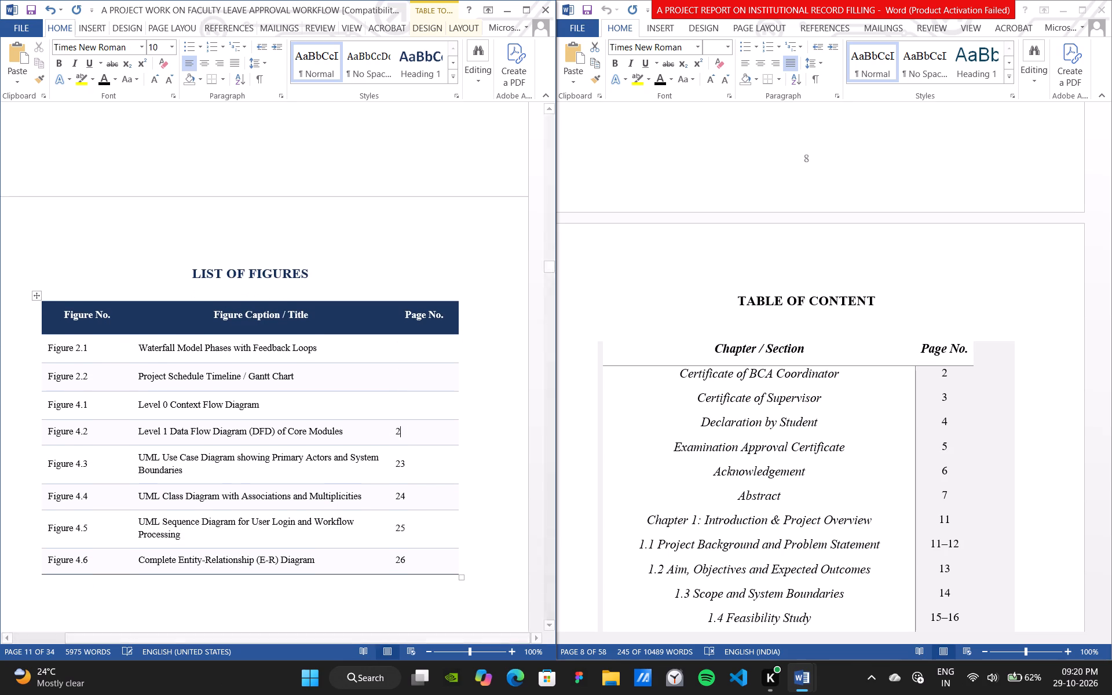
key("BackSpace")
Clear the page numbers for Figures 4.3 to 4.6 in the List of Figures table.
left_click(424, 467)
key("BackSpace")
key("BackSpace")
left_click(422, 502)
key("BackSpace")
key("BackSpace")
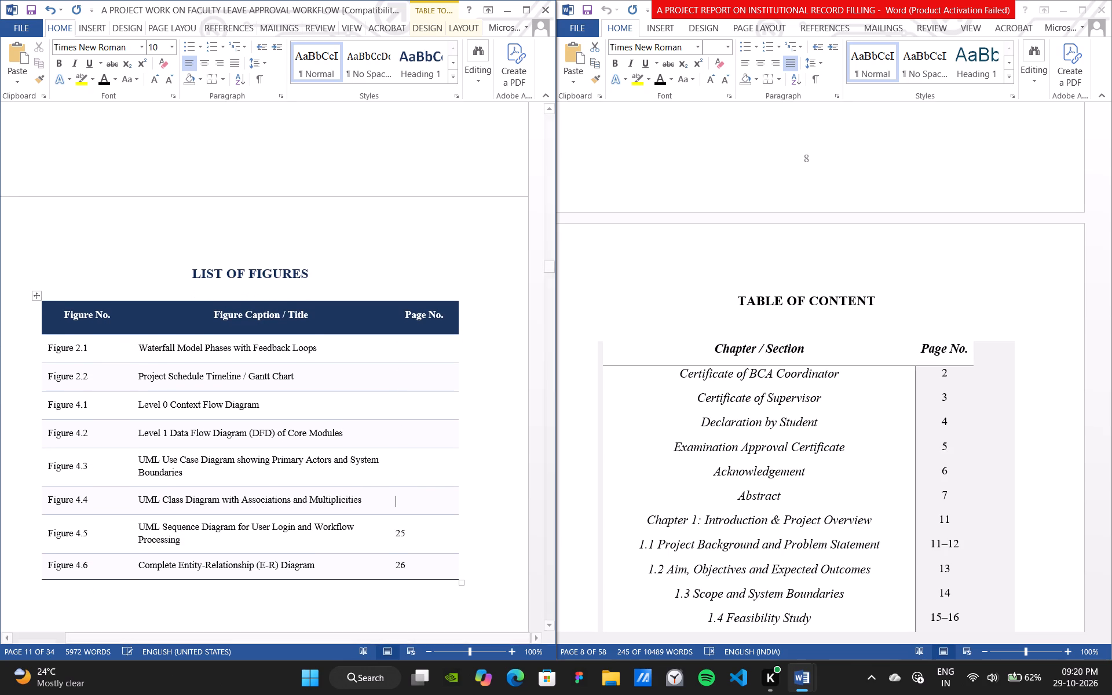
left_click(418, 546)
key("BackSpace")
key("BackSpace")
left_click(422, 560)
key("BackSpace")
key("BackSpace")
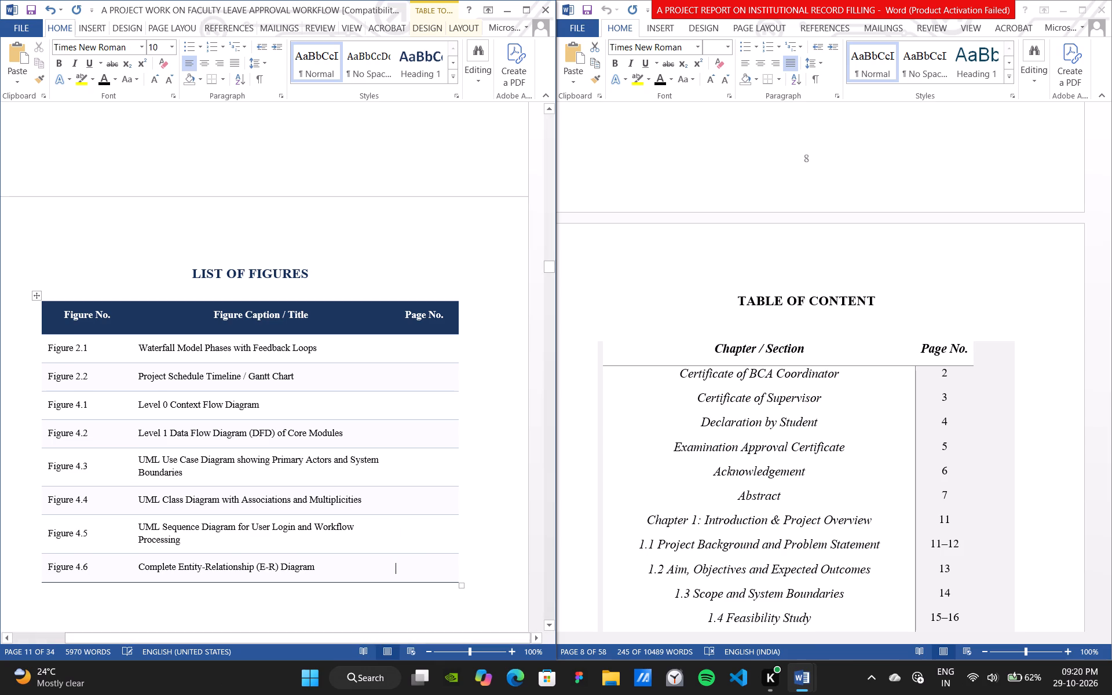
Insert eight blank lines above the List of Tables heading to move the heading and its table onto a new page.
scroll(418, 463, "down", 11)
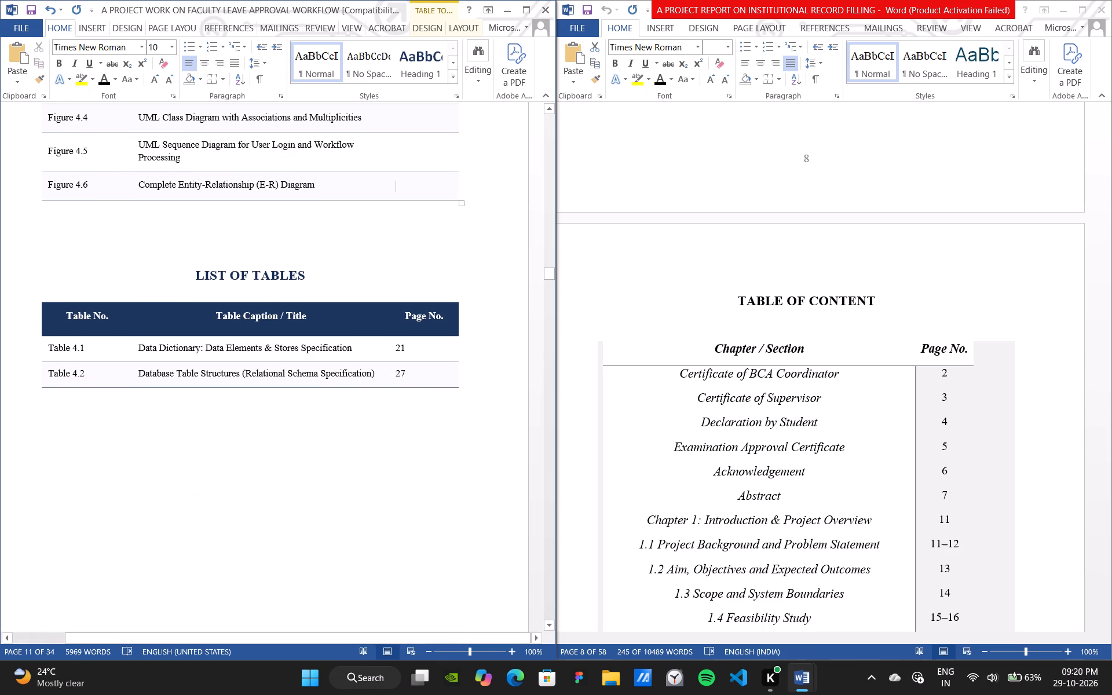
scroll(351, 257, "up", 4)
scroll(367, 254, "down", 12)
scroll(363, 276, "up", 5)
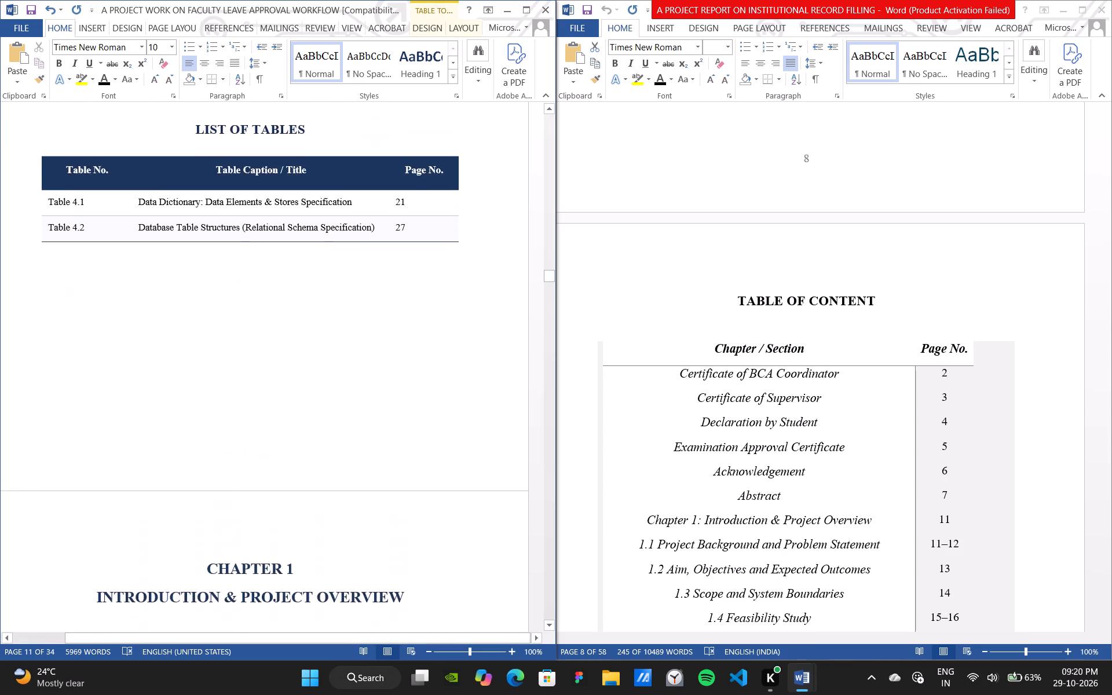
scroll(363, 276, "up", 13)
scroll(363, 276, "down", 5)
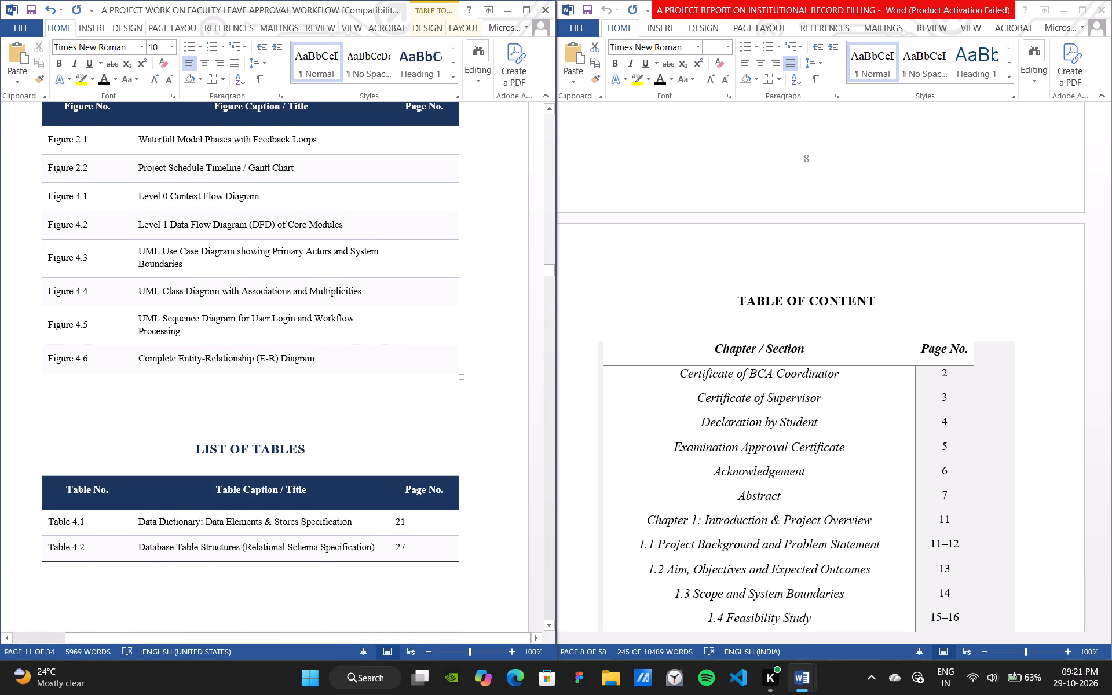
left_click(319, 418)
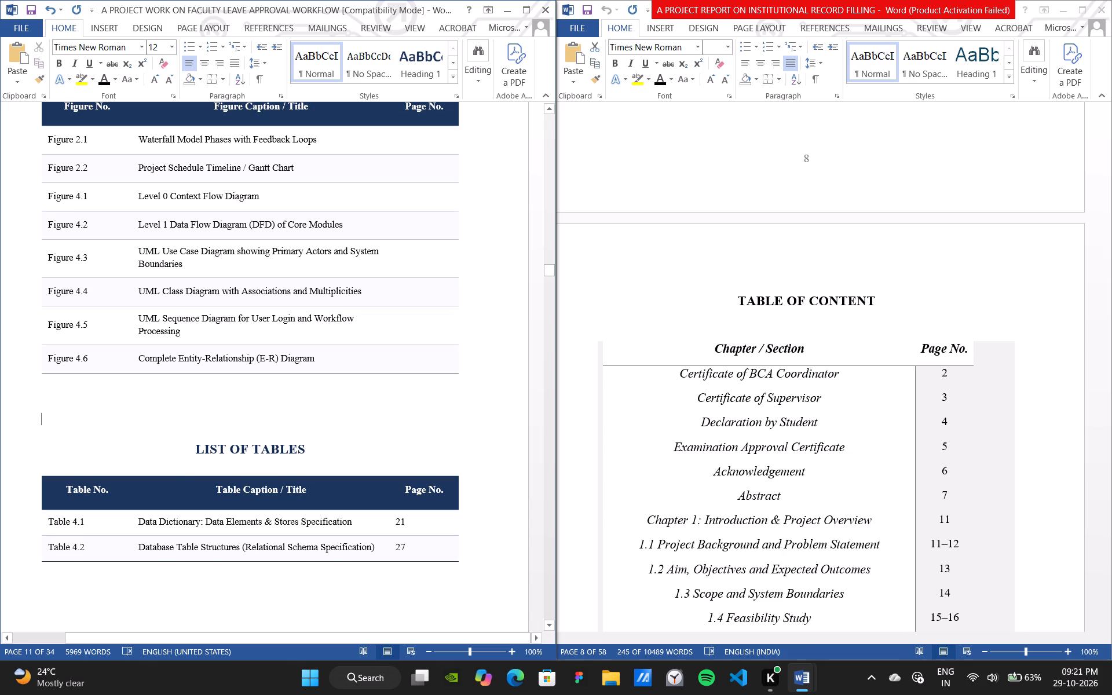
key("Return")
key("Return")
scroll(221, 385, "down", 10)
key("Return")
key("Return")
key("Return")
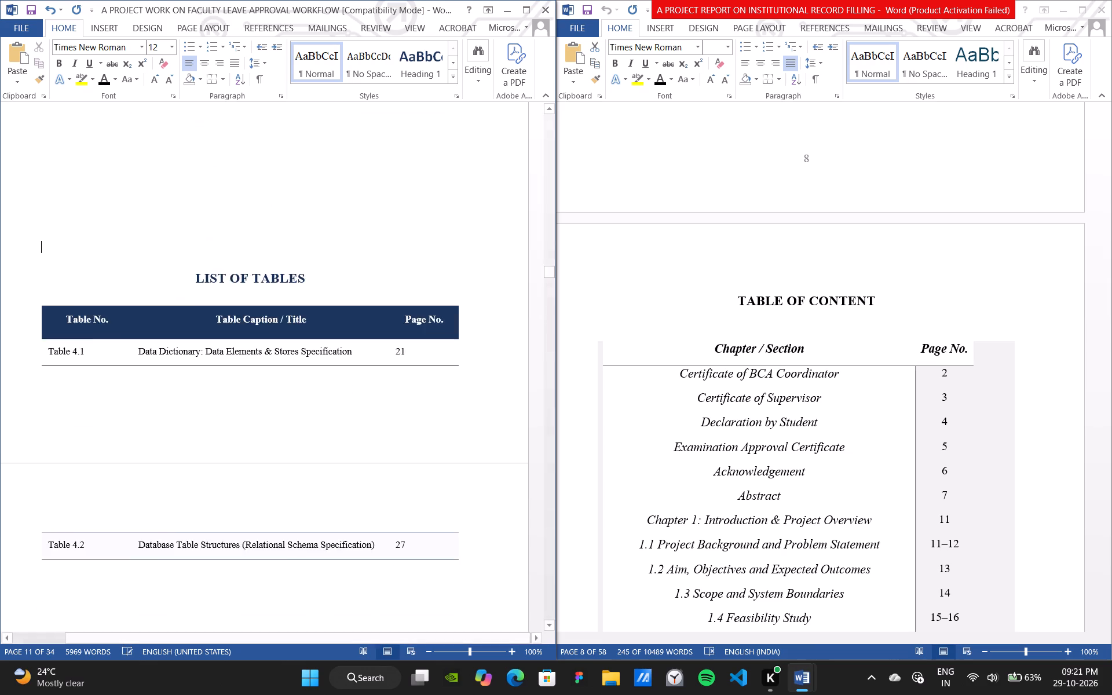
key("Return")
key("Return")
key("Return")
scroll(285, 396, "down", 16)
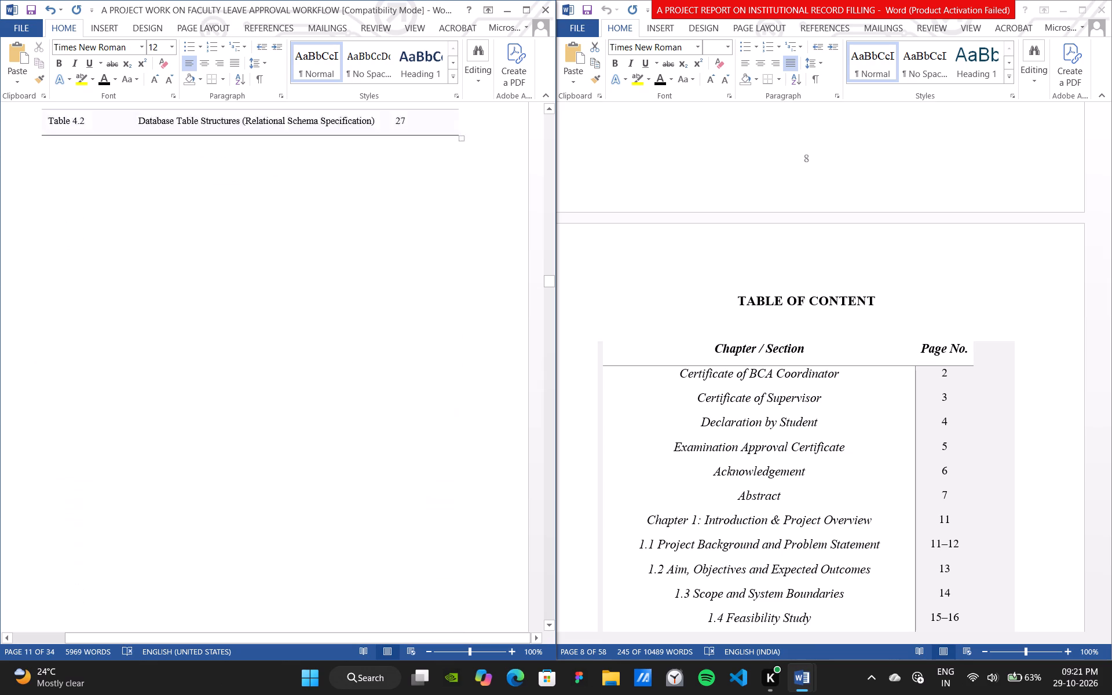
scroll(286, 397, "down", 7)
scroll(286, 397, "up", 17)
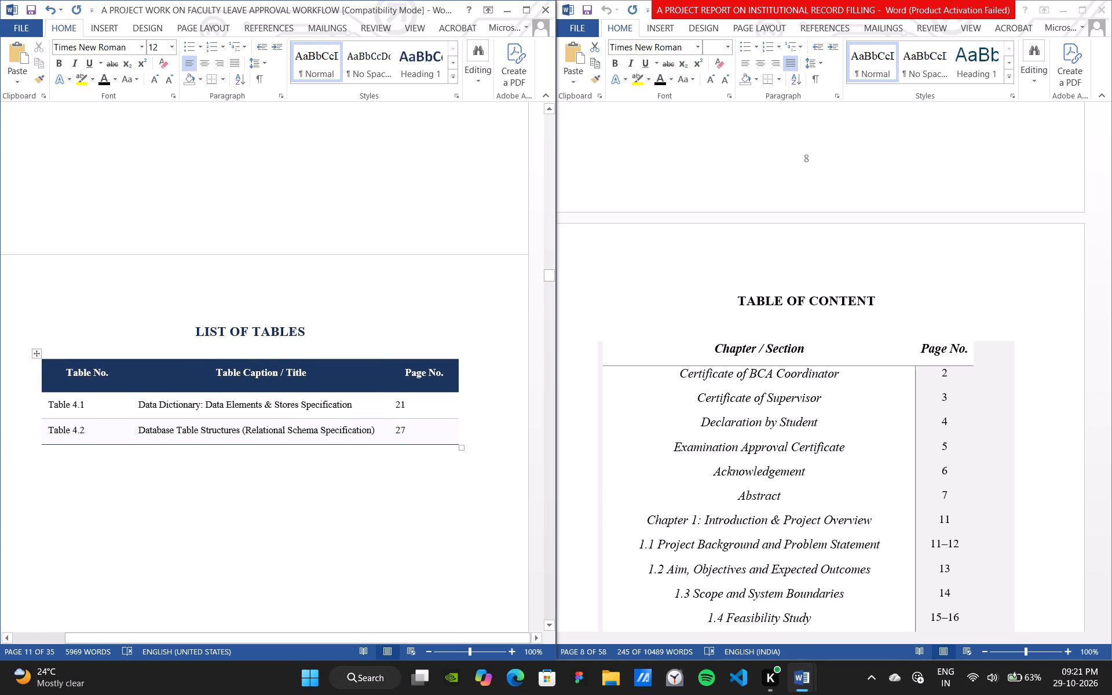
Clear the page numbers for Tables 4.1 and 4.2 in the List of Tables.
left_click(425, 407)
key("Return")
key("BackSpace")
key("BackSpace")
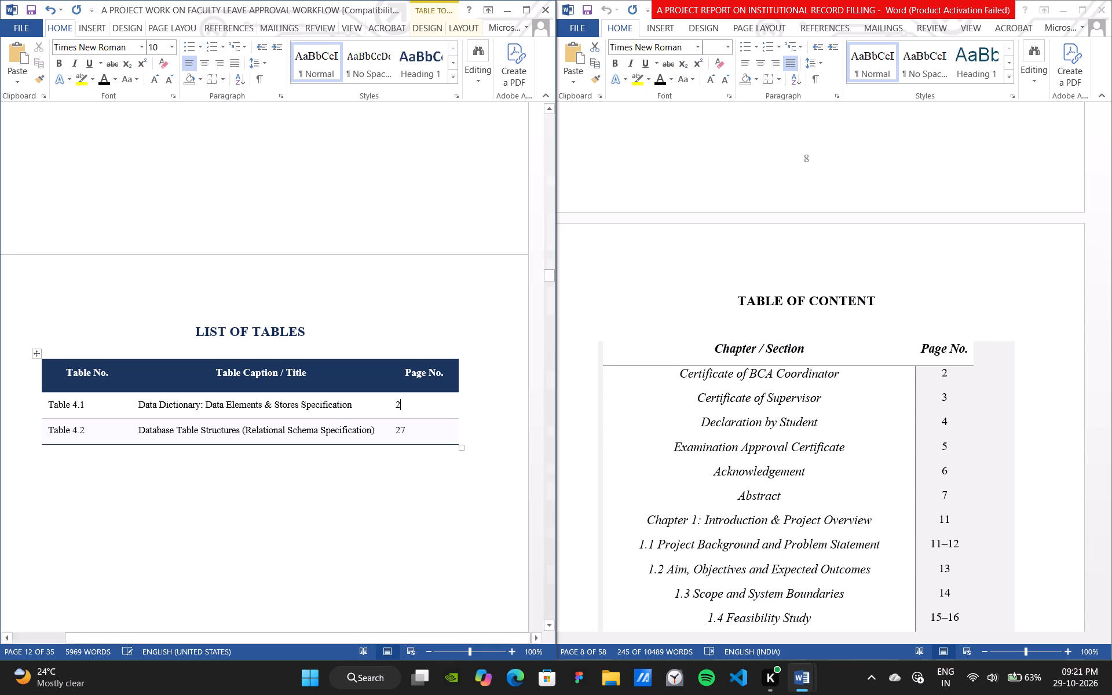
key("BackSpace")
left_click(428, 429)
key("BackSpace")
key("BackSpace")
Review the abstract, contents table and lists up to Chapter 1, comparing them with the same pages of the reference report.
scroll(410, 416, "up", 14)
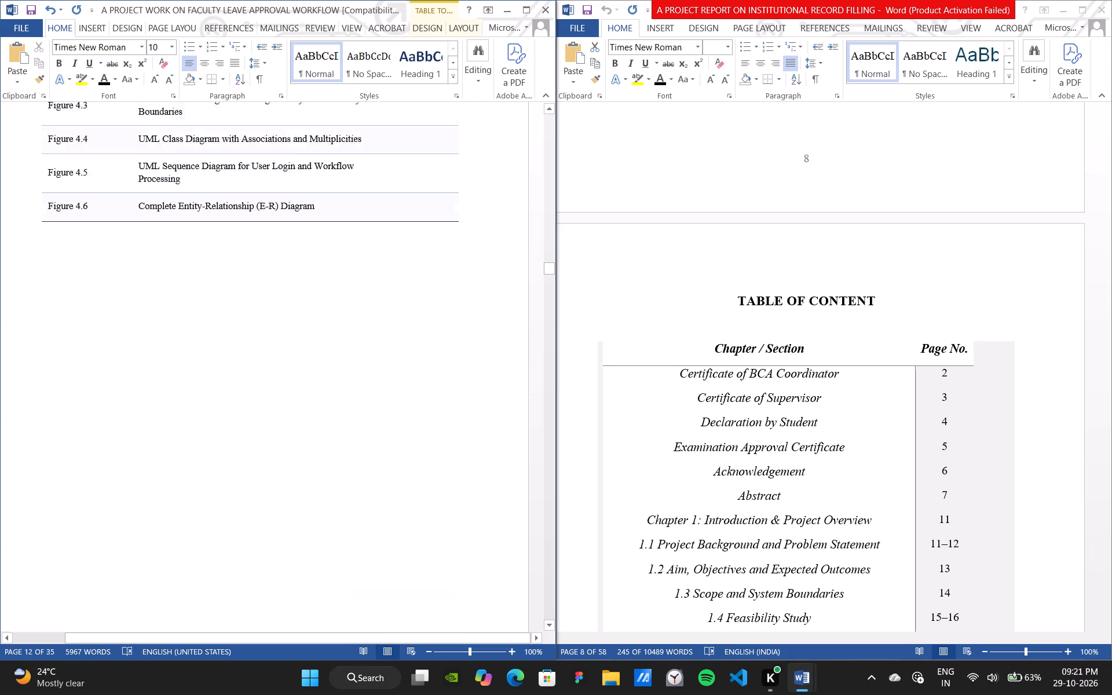
scroll(410, 408, "up", 20)
scroll(410, 408, "up", 20)
scroll(410, 408, "up", 4)
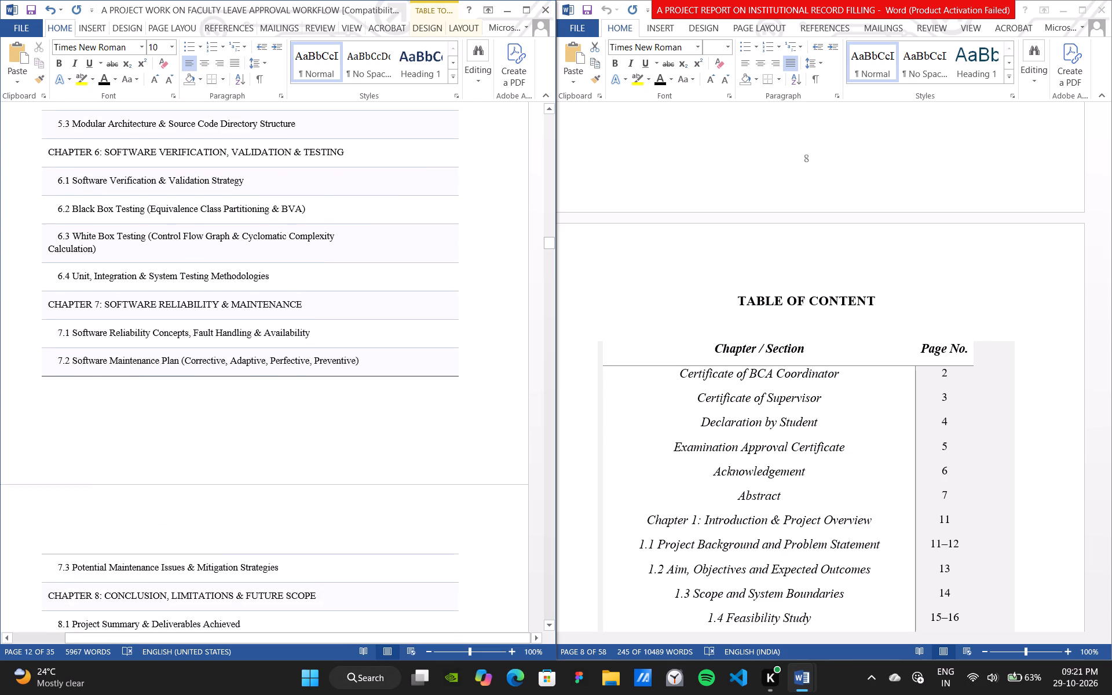
scroll(414, 423, "up", 12)
scroll(414, 423, "up", 10)
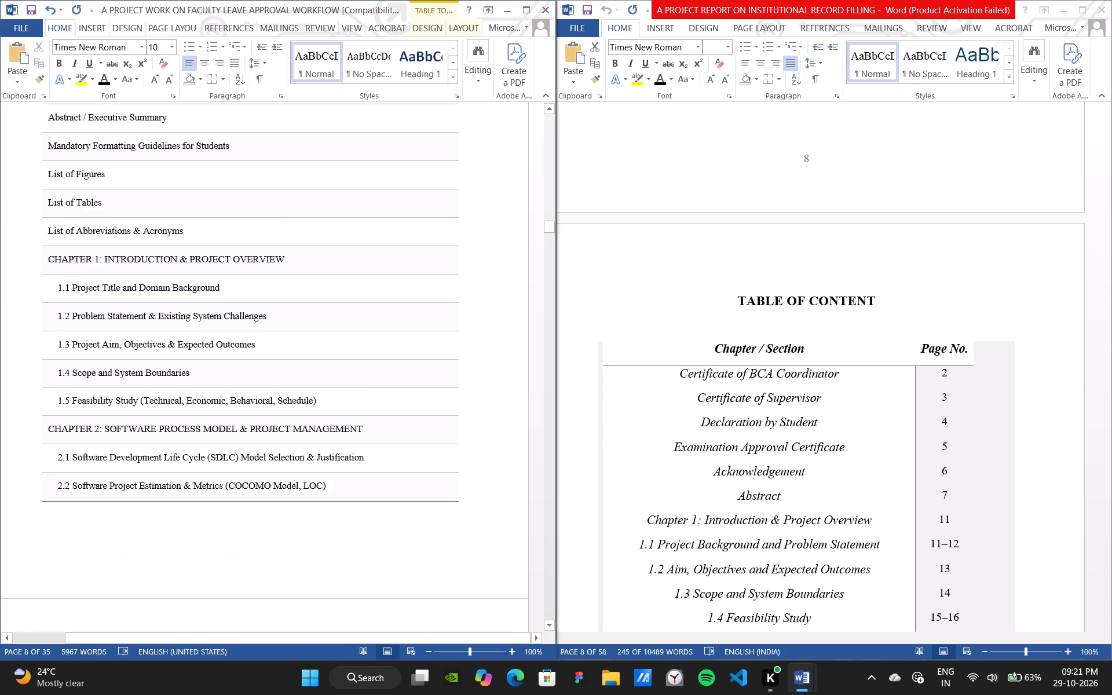
scroll(411, 412, "up", 20)
scroll(411, 412, "up", 20)
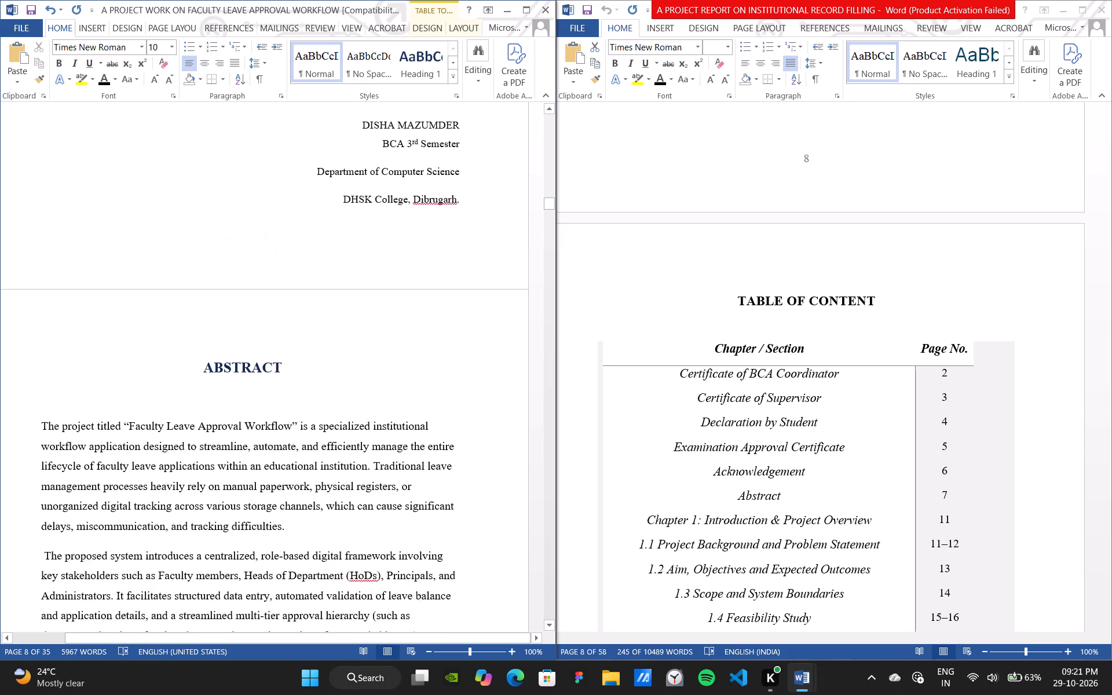
scroll(272, 478, "down", 12)
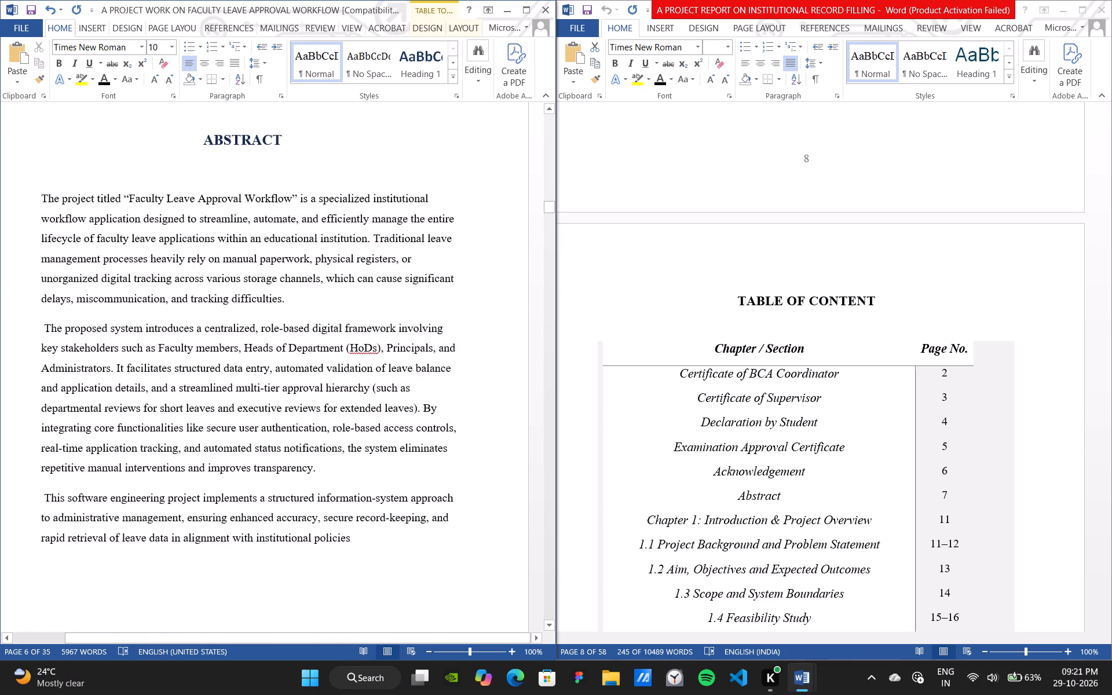
scroll(272, 480, "down", 14)
scroll(853, 456, "down", 14)
scroll(211, 511, "down", 16)
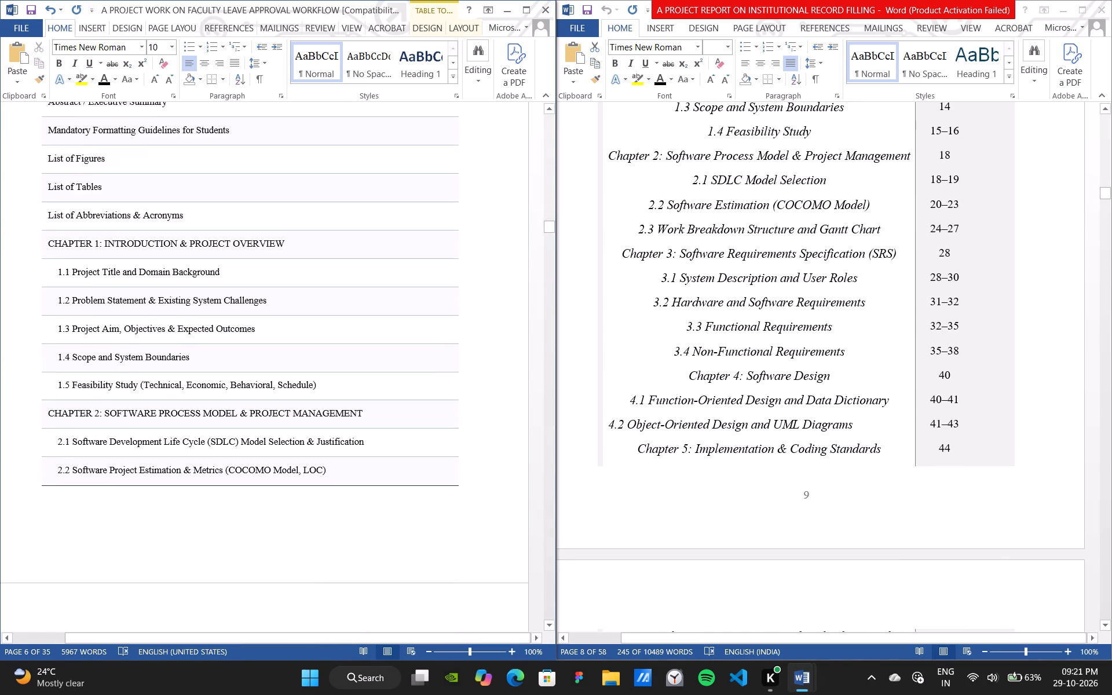
scroll(211, 511, "down", 13)
scroll(370, 506, "down", 20)
scroll(370, 506, "down", 6)
scroll(804, 433, "down", 5)
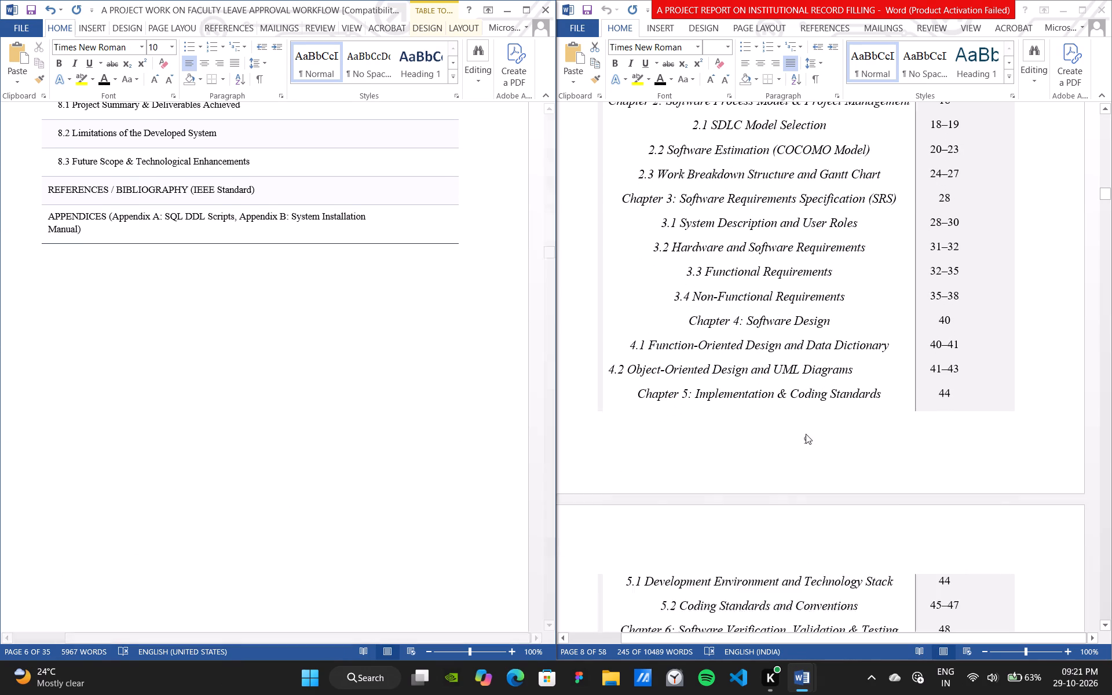
scroll(806, 434, "down", 8)
scroll(806, 445, "down", 20)
scroll(806, 445, "down", 1)
scroll(425, 460, "down", 4)
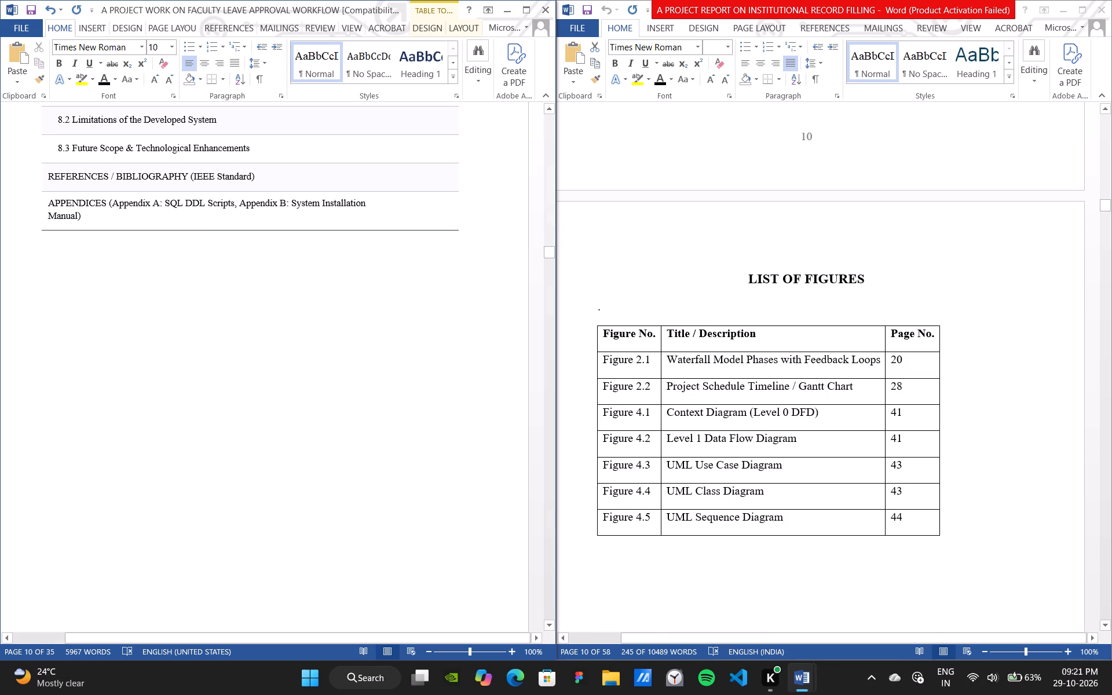
scroll(424, 460, "down", 10)
scroll(421, 464, "down", 20)
scroll(421, 464, "down", 11)
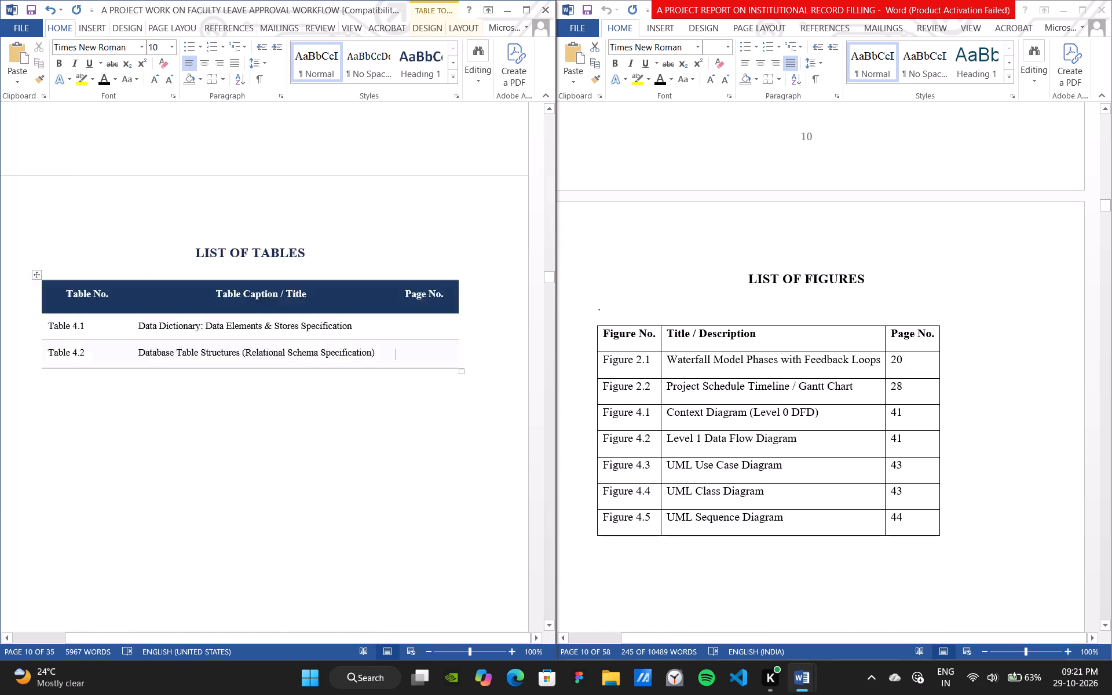
scroll(415, 466, "down", 20)
scroll(415, 466, "down", 3)
scroll(634, 344, "down", 14)
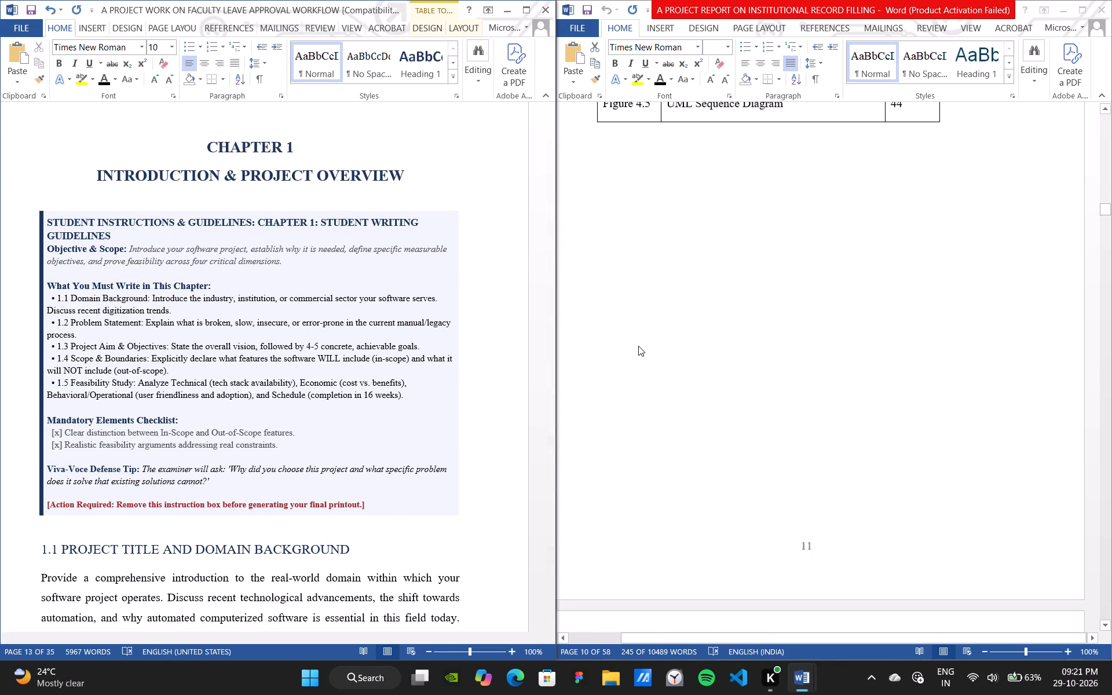
scroll(638, 346, "down", 12)
scroll(639, 346, "down", 20)
scroll(639, 346, "down", 5)
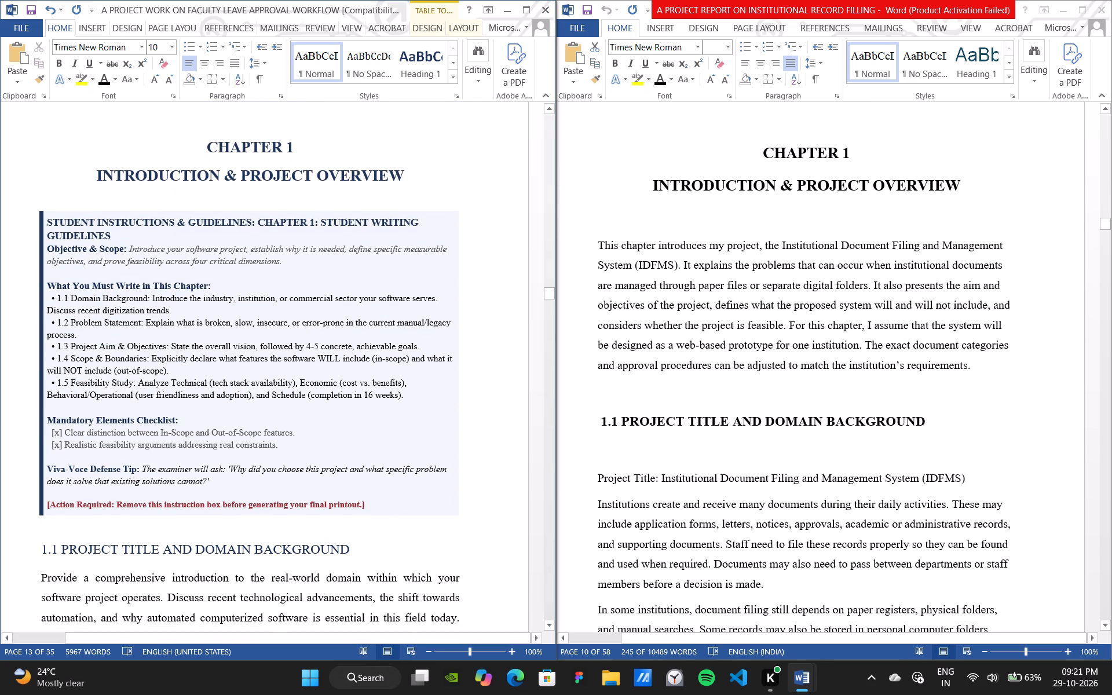
Change the font colour of the Chapter 1 Introduction & Project Overview heading to black.
left_click_drag(207, 147, 398, 186)
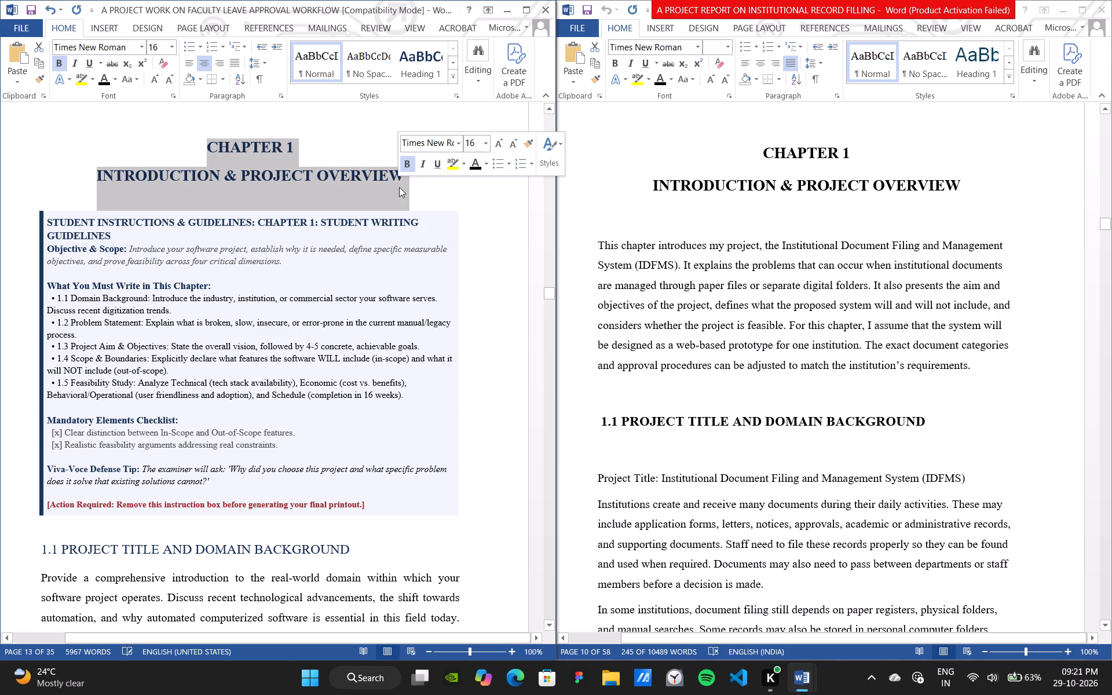
left_click(474, 168)
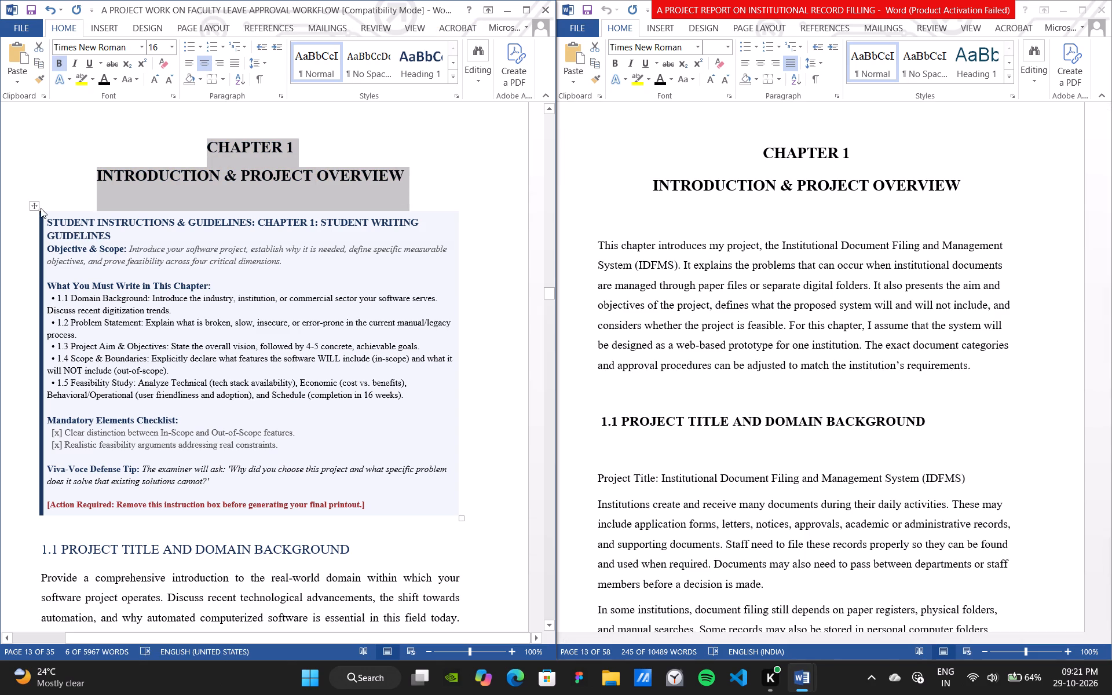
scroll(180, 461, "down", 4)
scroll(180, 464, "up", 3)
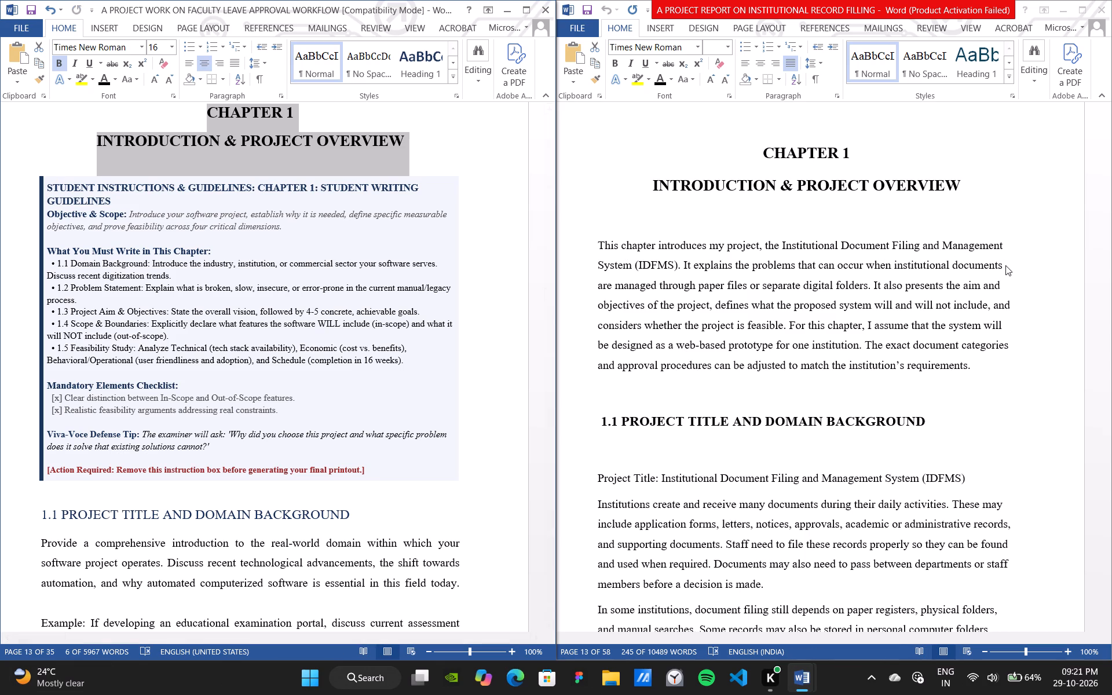
Delete the student instructions and guidelines box below the Chapter 1 Introduction & Project Overview heading.
scroll(193, 456, "down", 5)
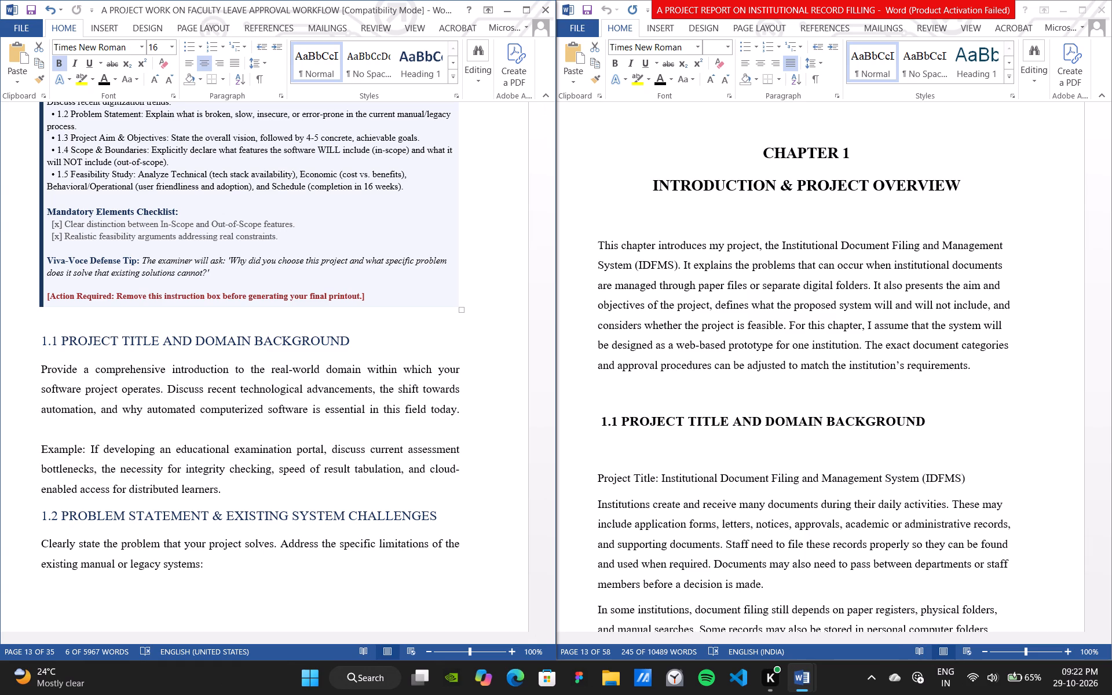
scroll(163, 445, "up", 4)
scroll(104, 365, "up", 2)
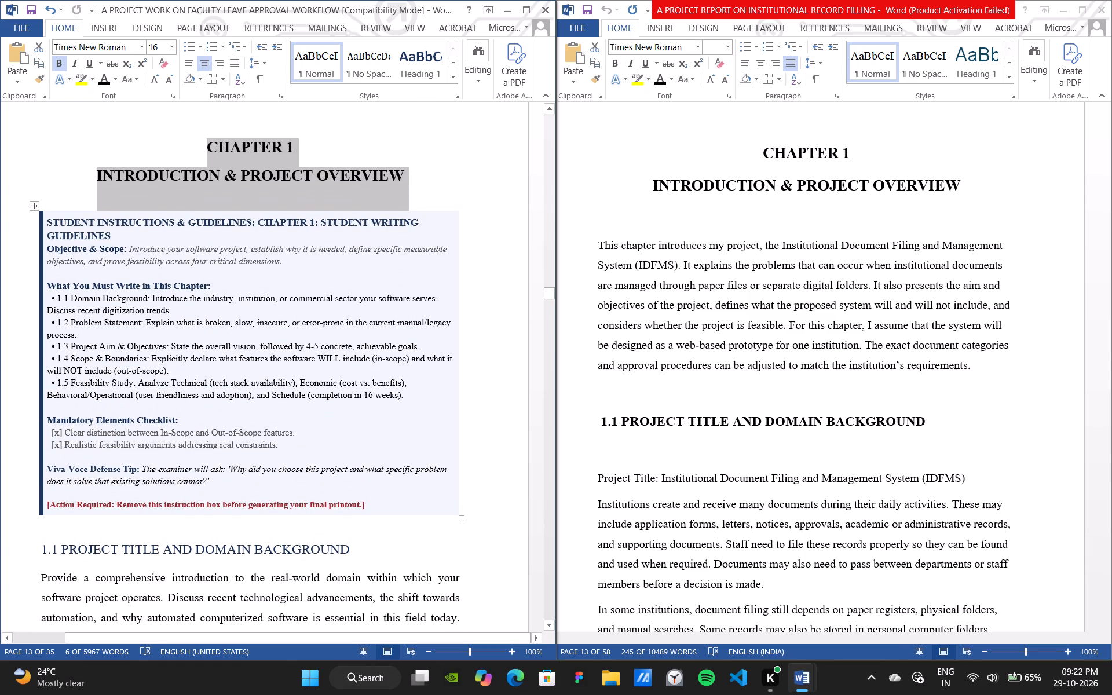
right_click(35, 203)
left_click(56, 216)
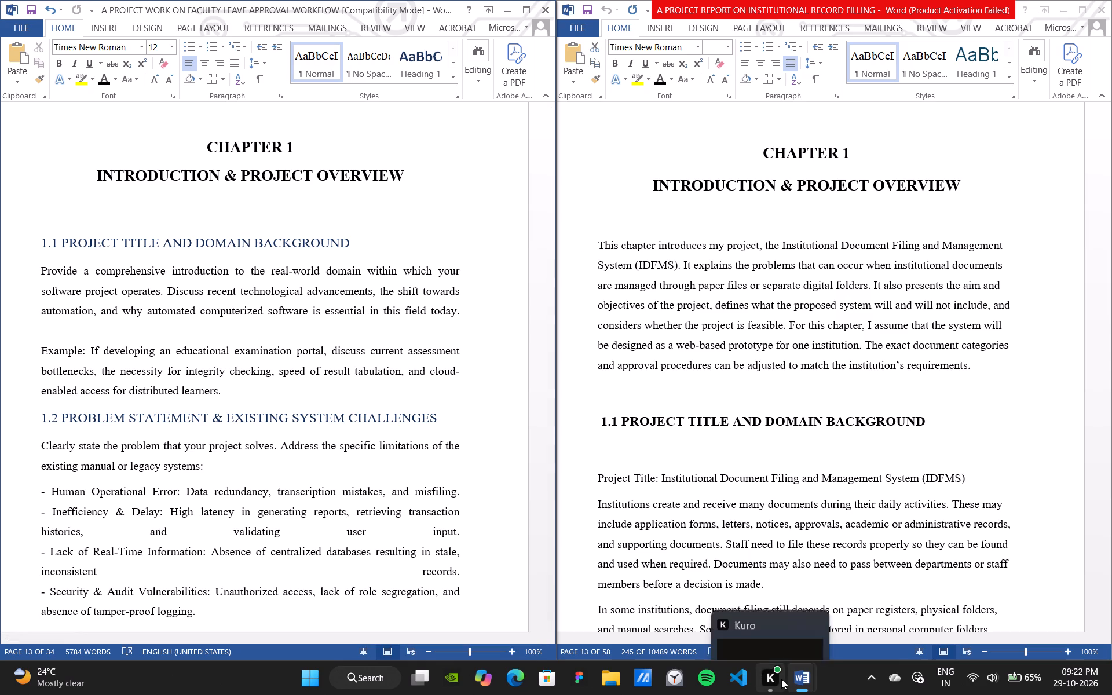
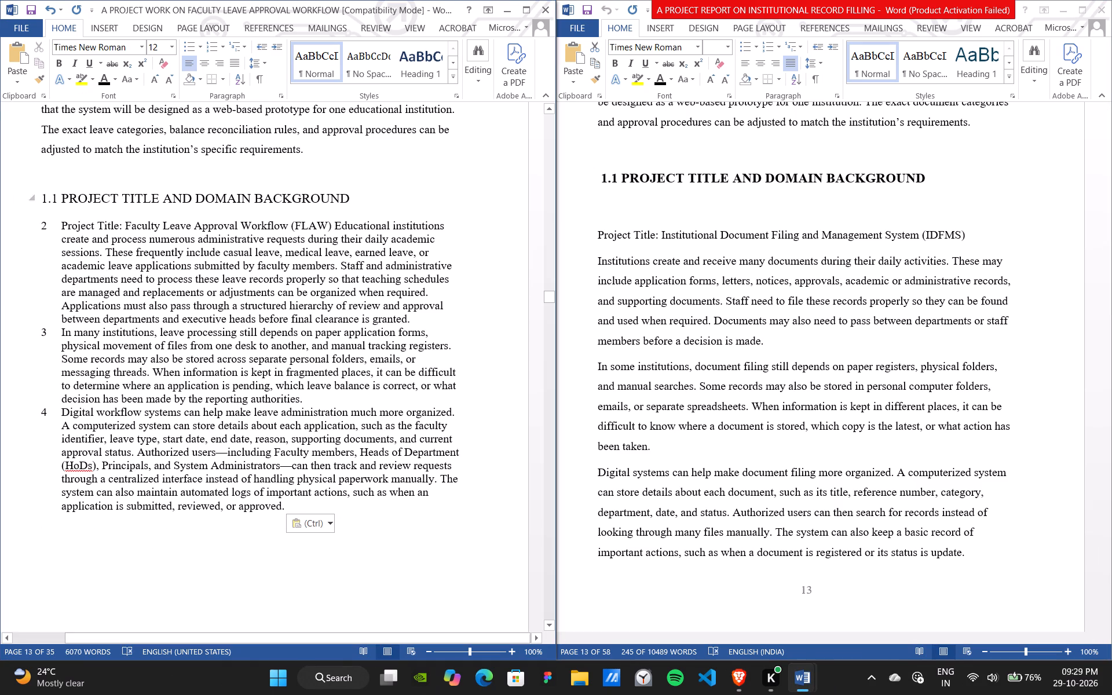
Examine the layout of the pasted section 1.1 text in the leave report against section 1.1 of the reference report.
scroll(245, 458, "down", 11)
scroll(245, 460, "up", 3)
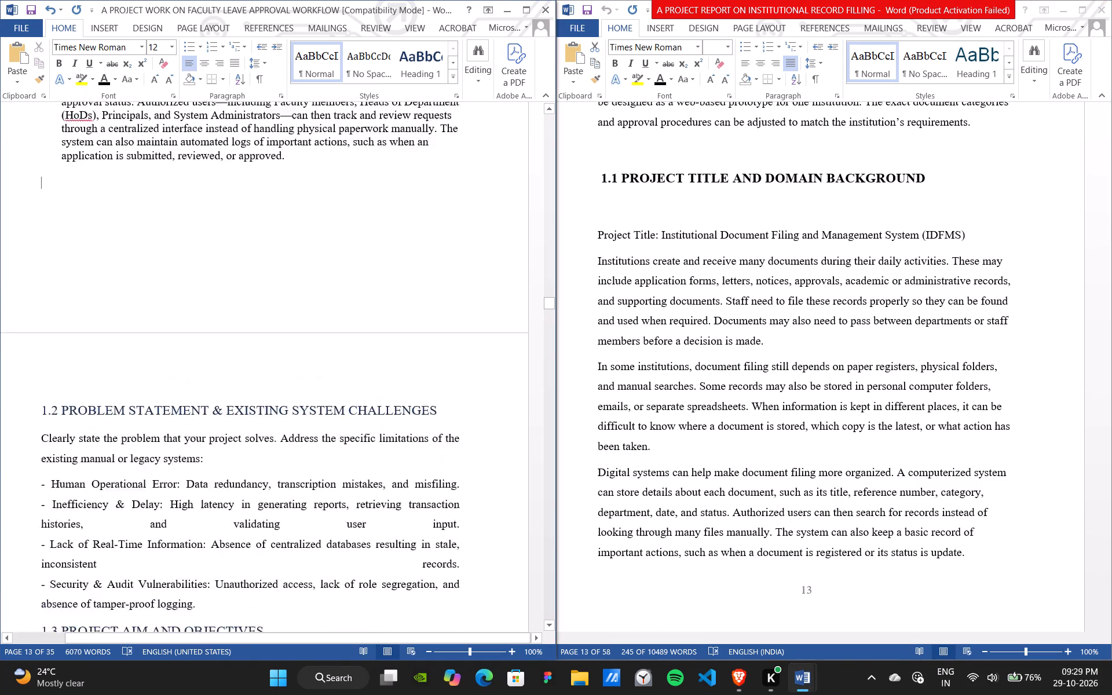
scroll(245, 460, "up", 6)
left_click(808, 313)
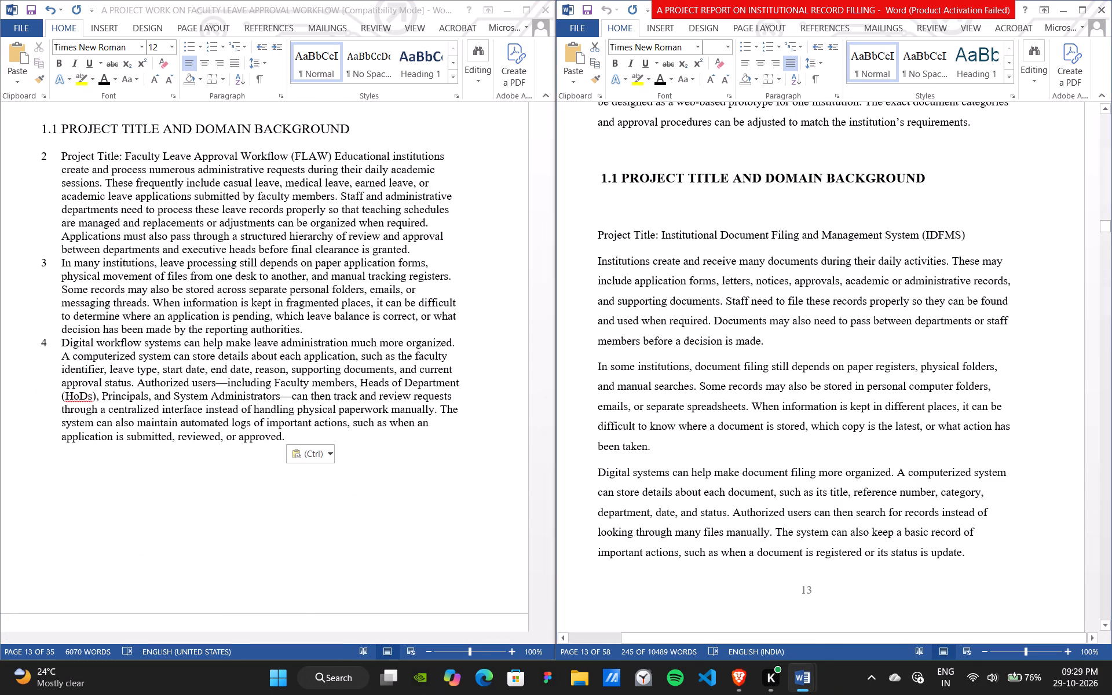
left_click(738, 299)
left_click(298, 304)
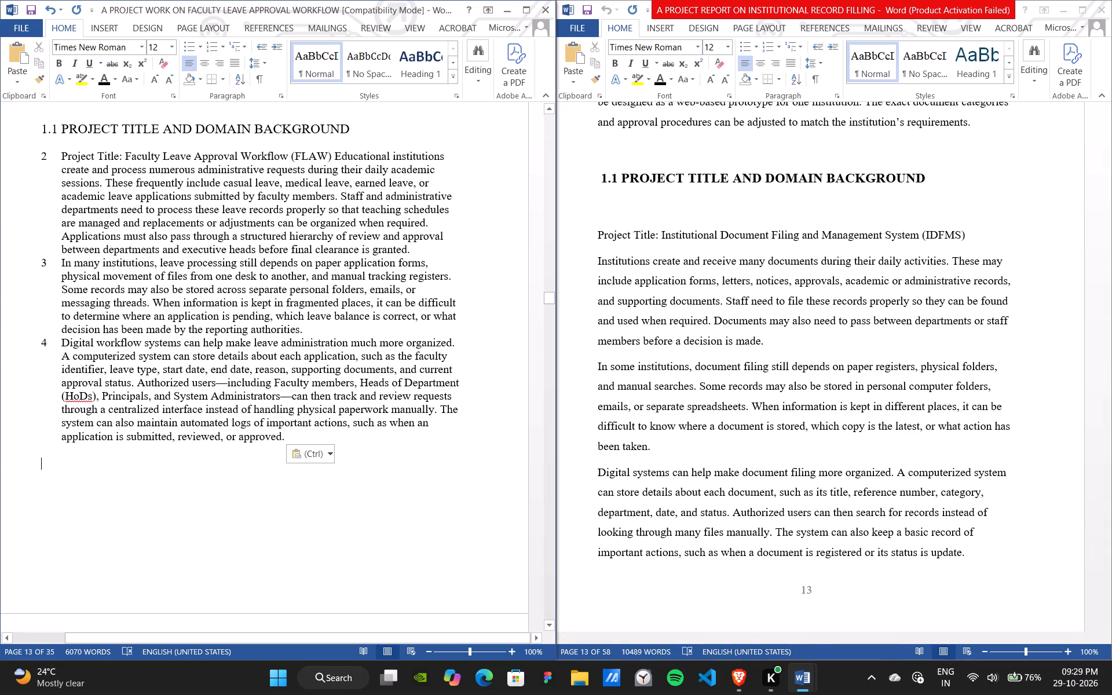
left_click(237, 276)
left_click(247, 280)
left_click(256, 255)
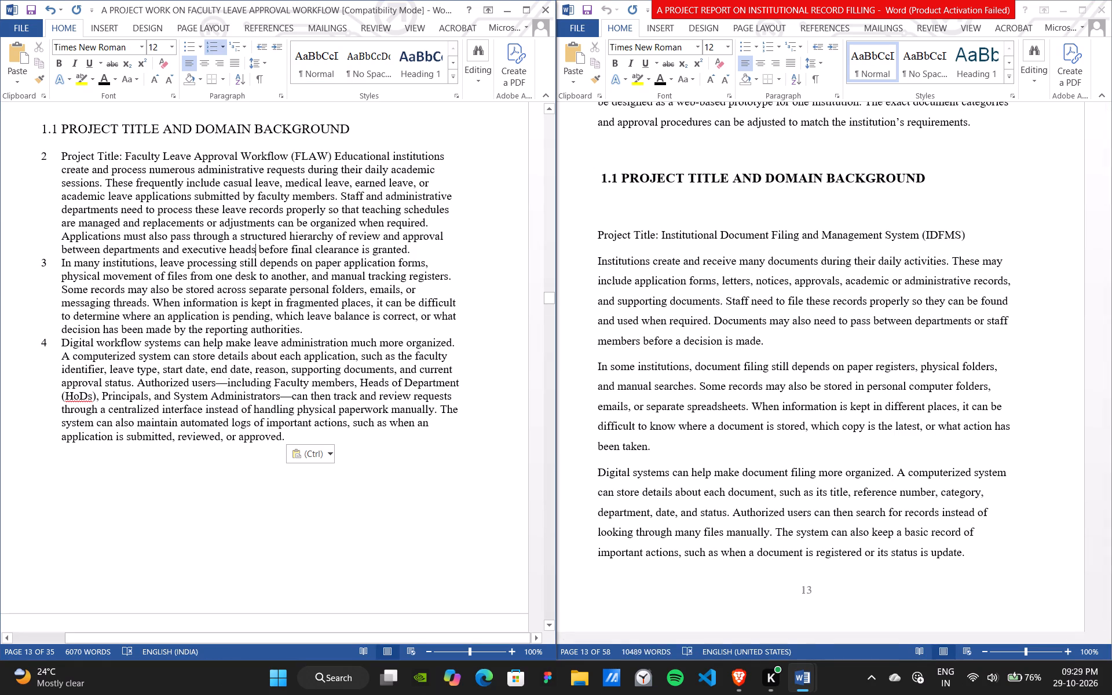
left_click(416, 249)
Remove the automatic list numbering from the three pasted paragraphs under heading 1.1 in the leave report.
scroll(88, 319, "up", 2)
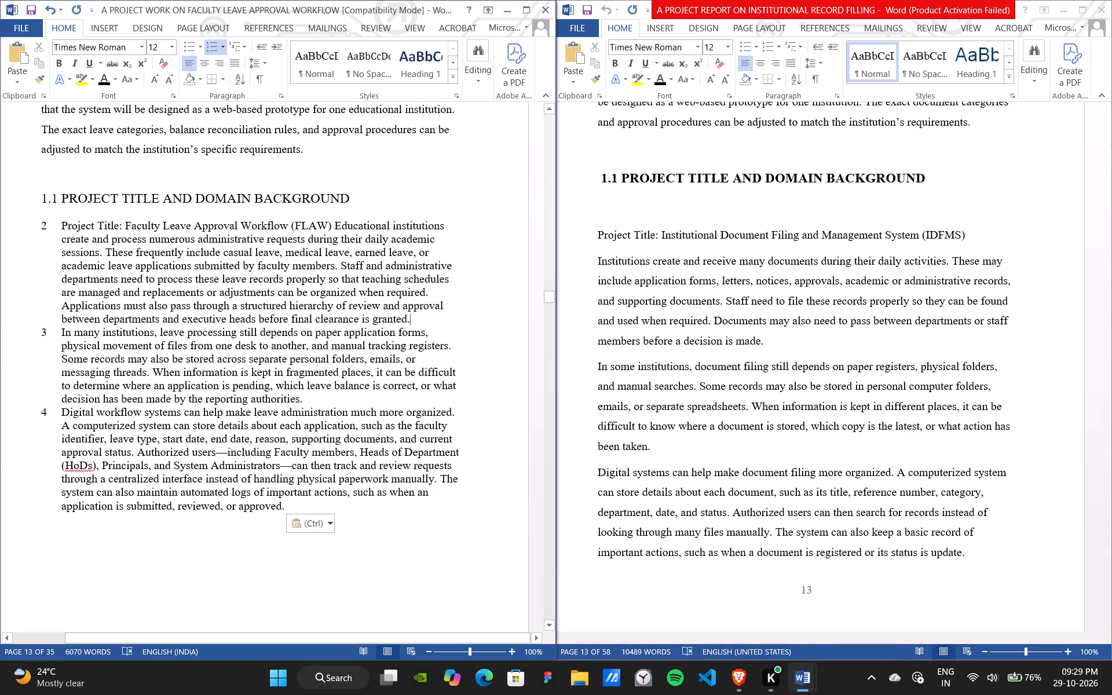
left_click(46, 225)
key("BackSpace")
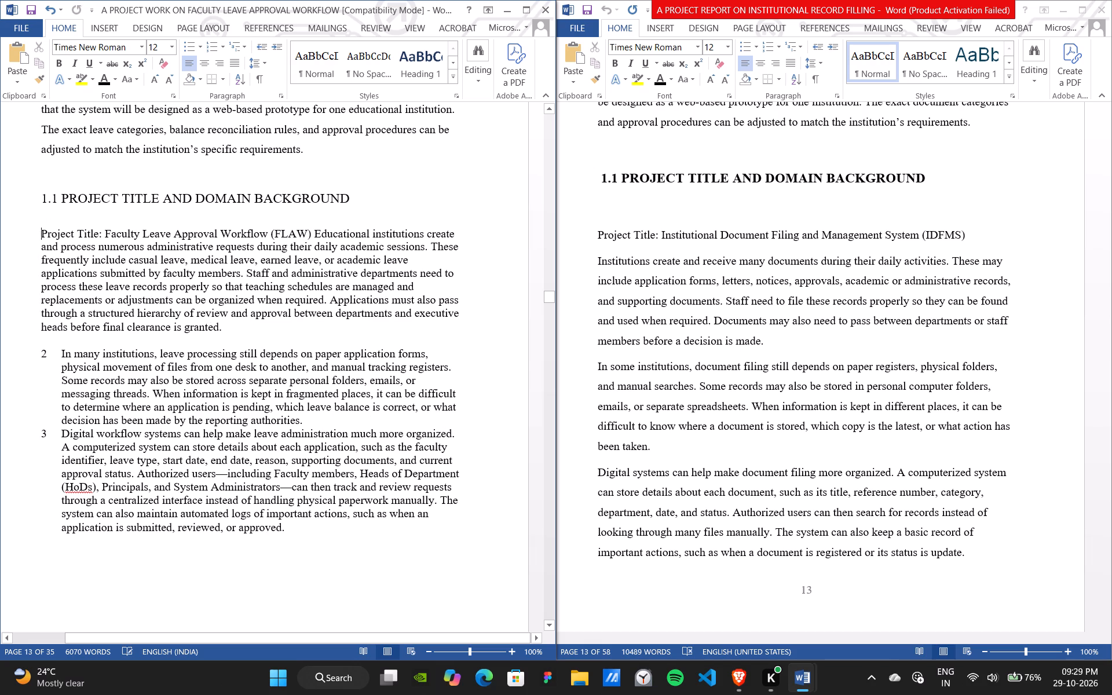
left_click(47, 348)
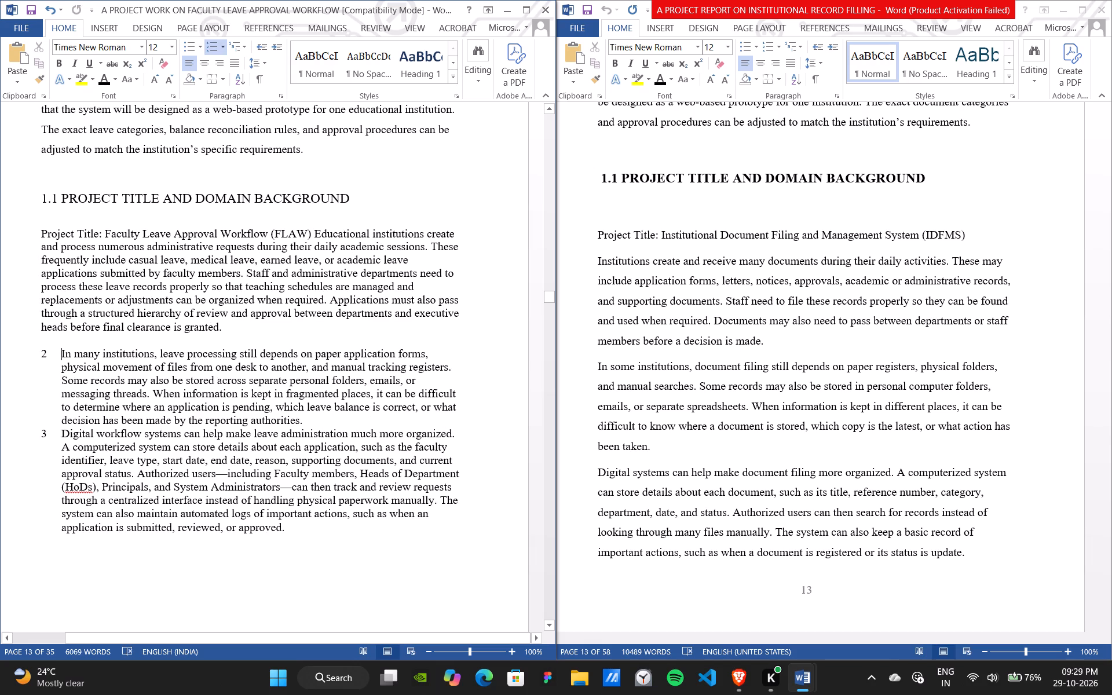
left_click(47, 348)
left_click(50, 348)
left_click(39, 353)
left_click(45, 356)
key("BackSpace")
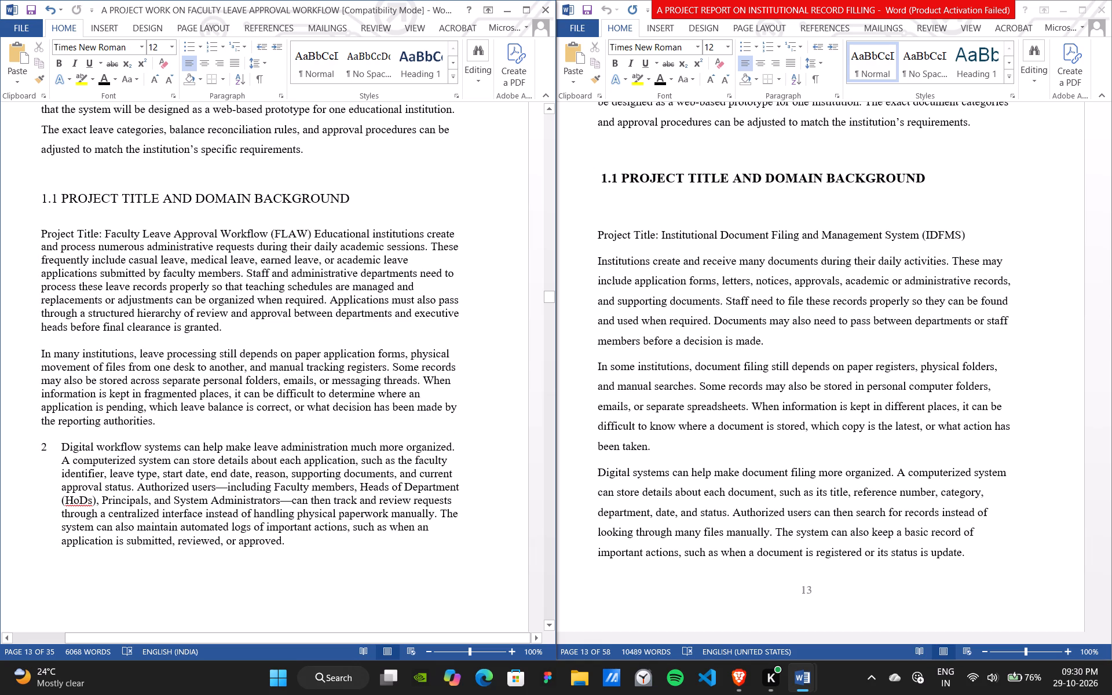
left_click(46, 444)
key("BackSpace")
Split the first paragraph after 'Faculty Leave Approval Workflow (FLAW)' so the project title stands on its own line.
scroll(76, 458, "down", 3)
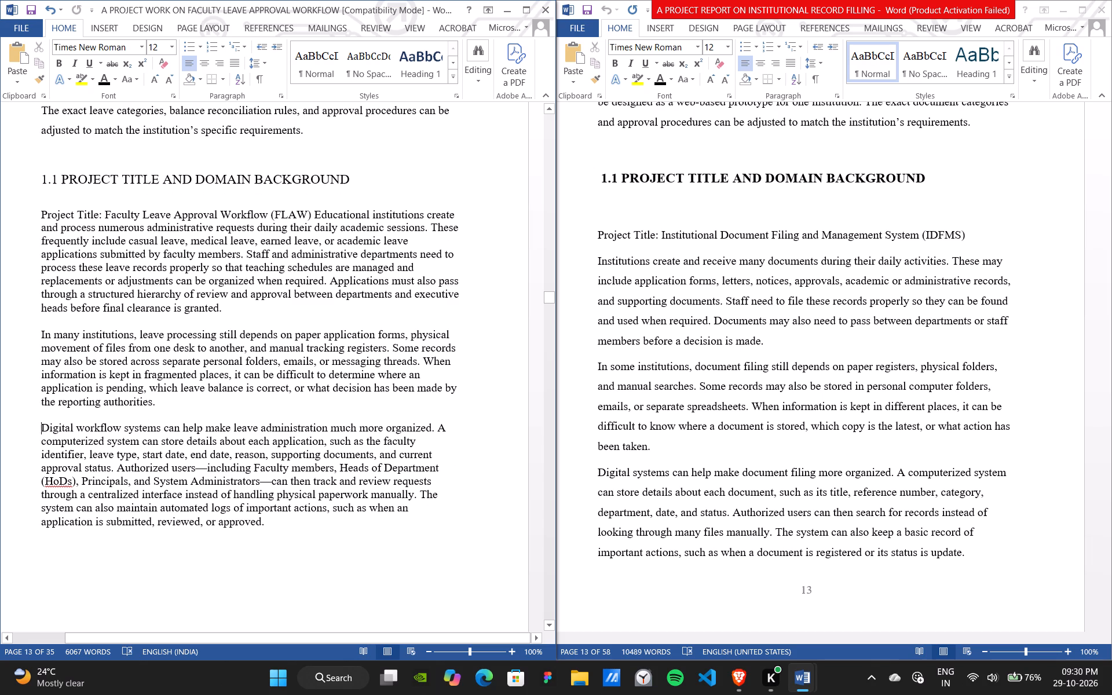
scroll(81, 463, "down", 4)
scroll(86, 462, "up", 5)
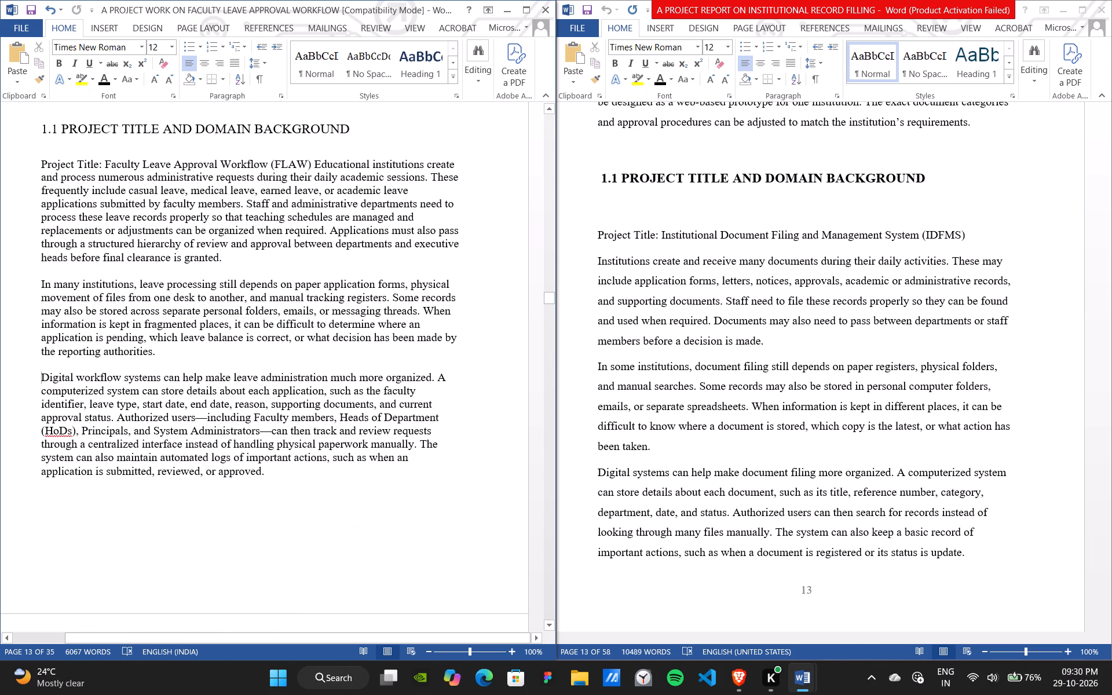
scroll(49, 227, "up", 3)
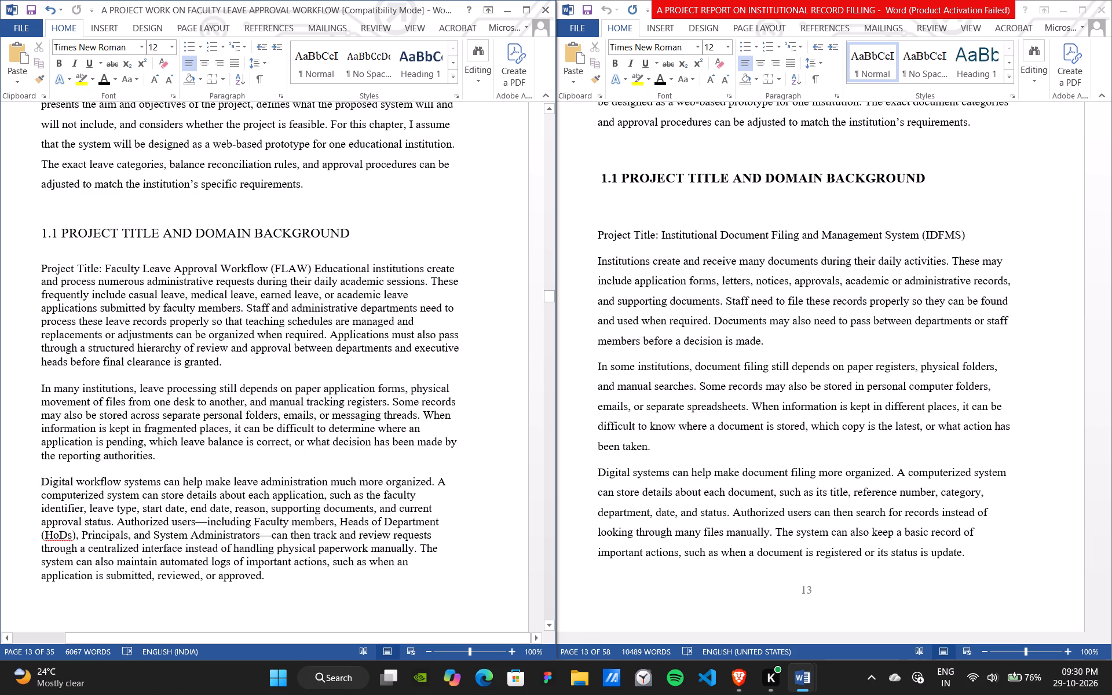
left_click(314, 272)
key("Return")
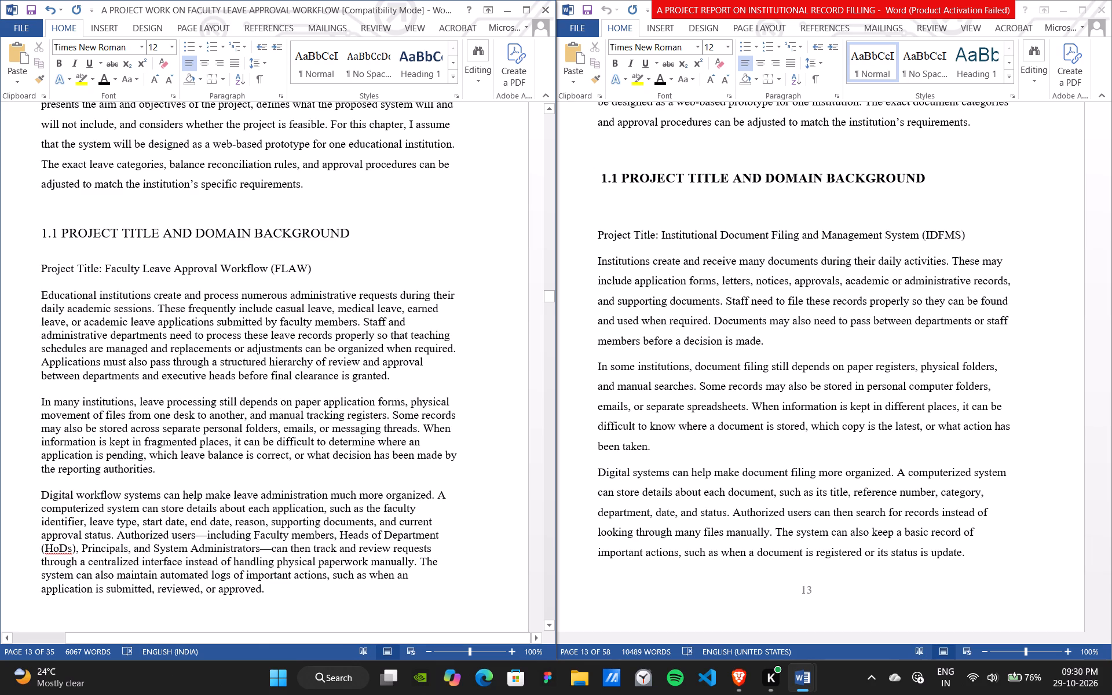
scroll(427, 409, "down", 4)
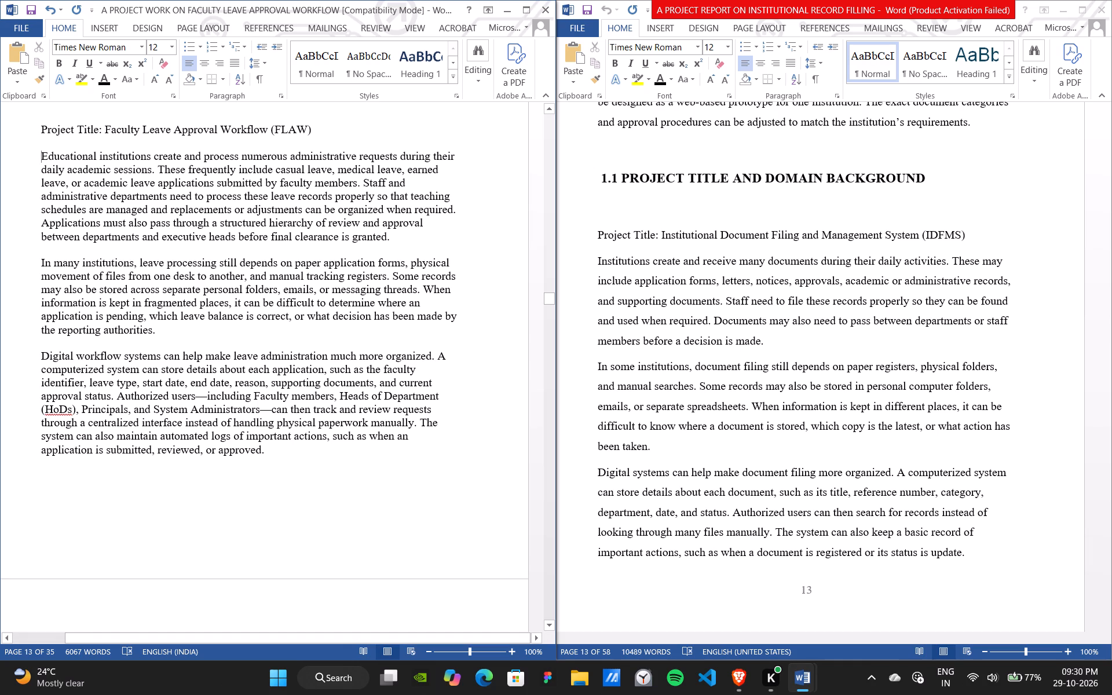
scroll(140, 346, "down", 3)
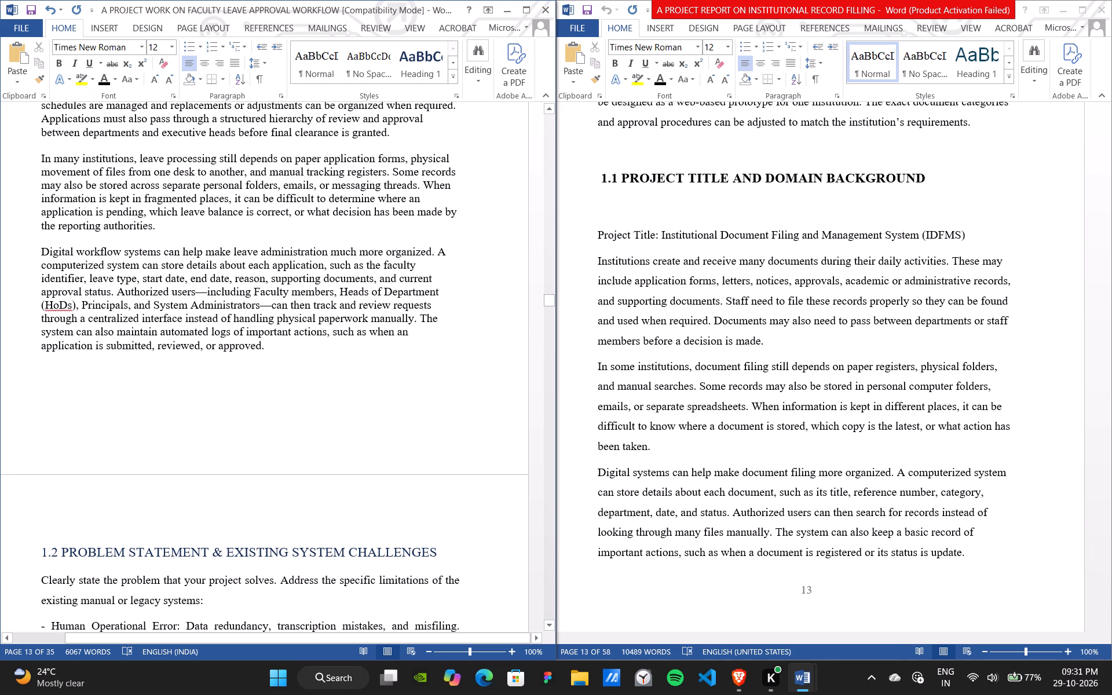
scroll(285, 370, "down", 10)
scroll(613, 300, "down", 2)
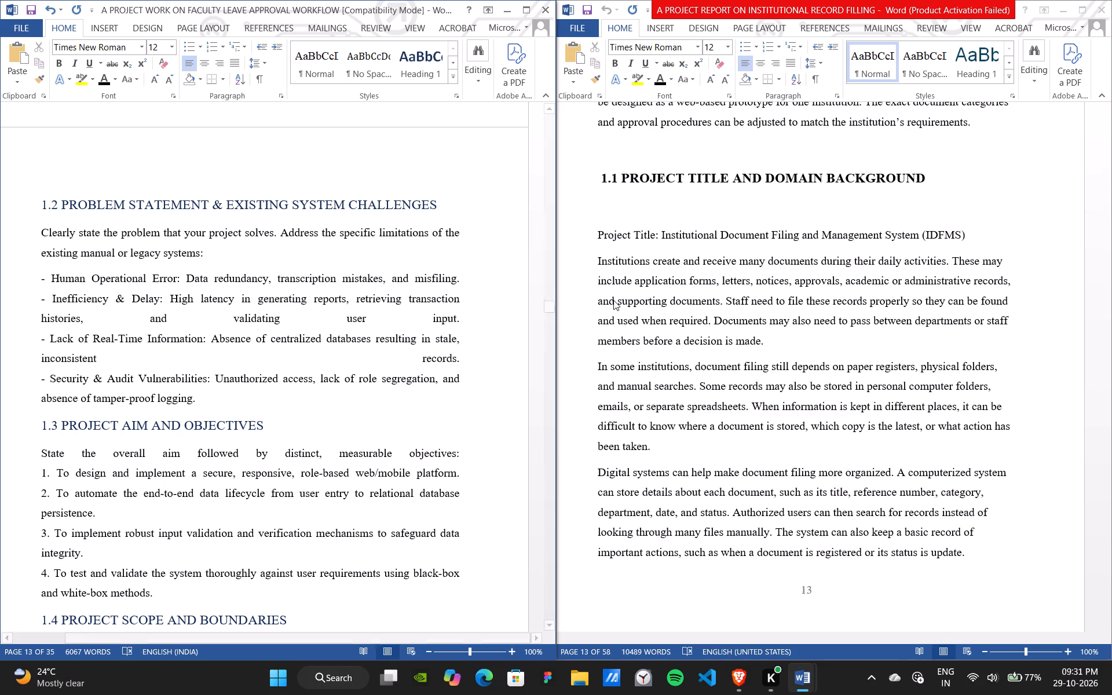
scroll(613, 300, "down", 14)
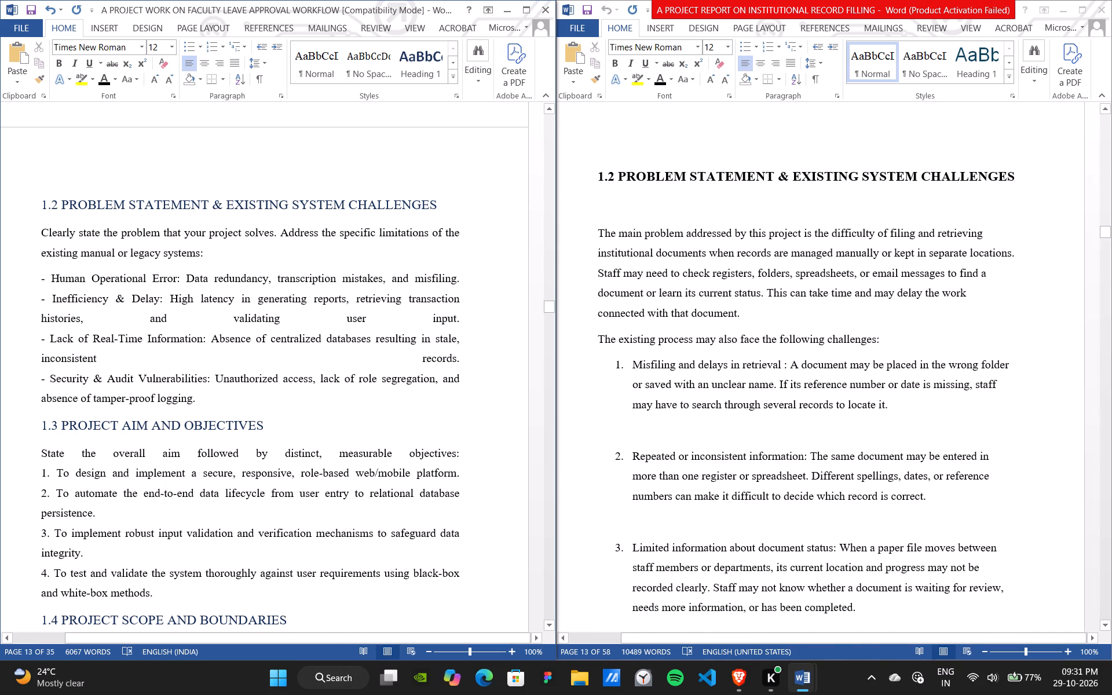
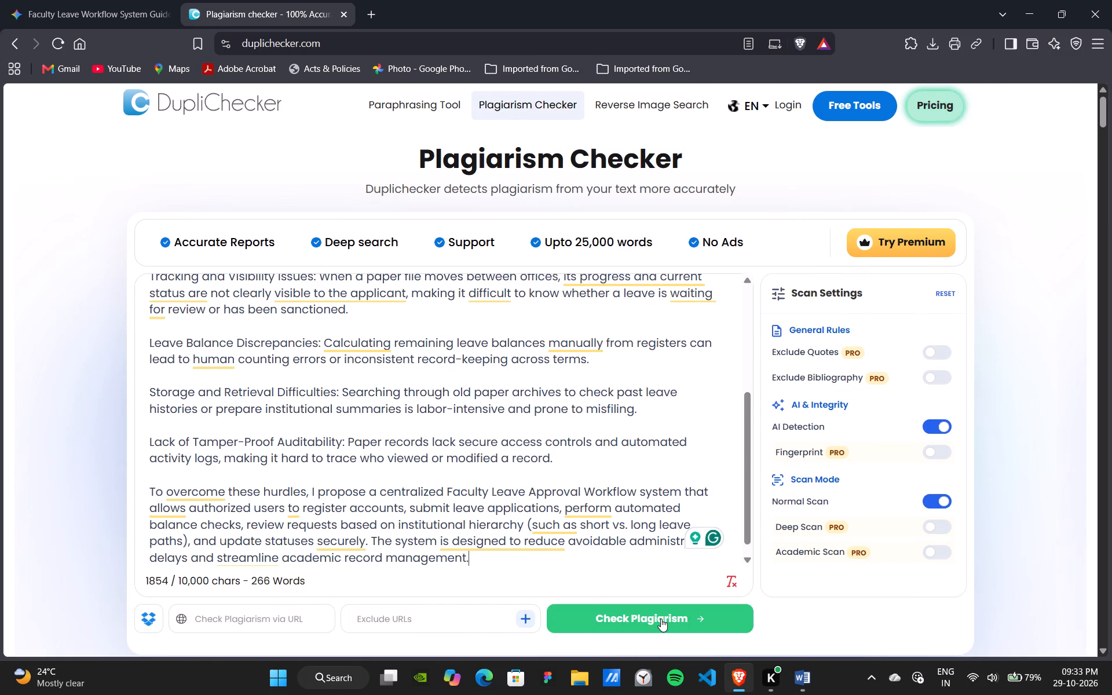
left_click(467, 398)
left_click(463, 382)
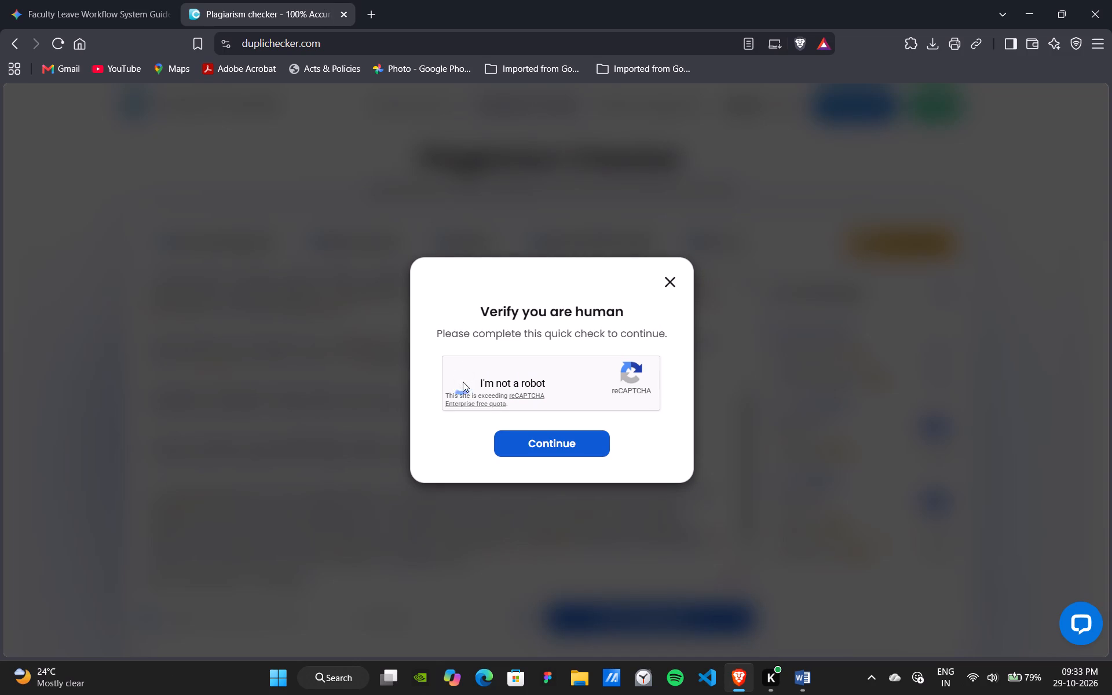
left_click(559, 440)
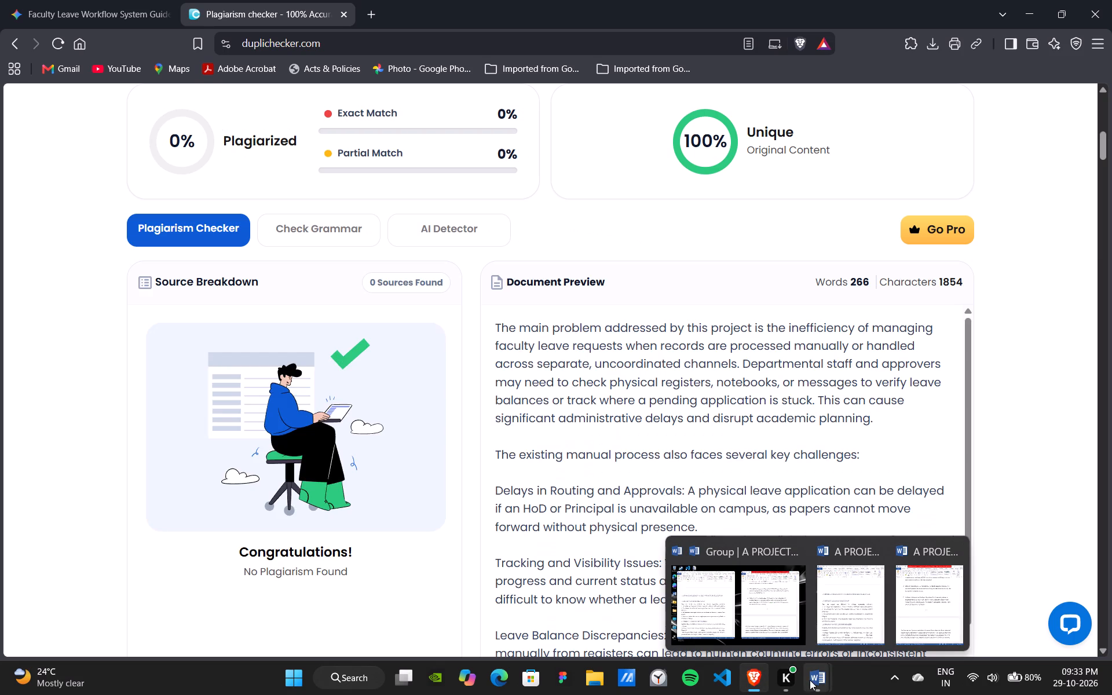
Switch to the Word reports and paste the checked text under the 1.2 Problem Statement & Existing System Challenges heading.
left_click(763, 612)
left_click(135, 243)
left_click(149, 266)
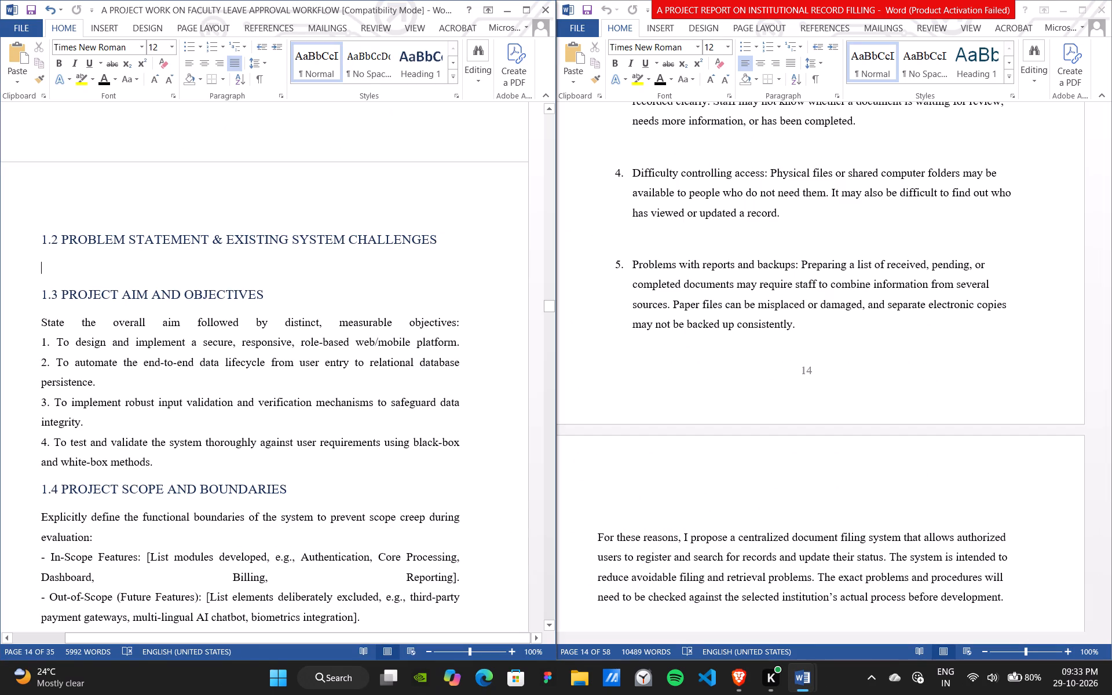
key("ctrl+v")
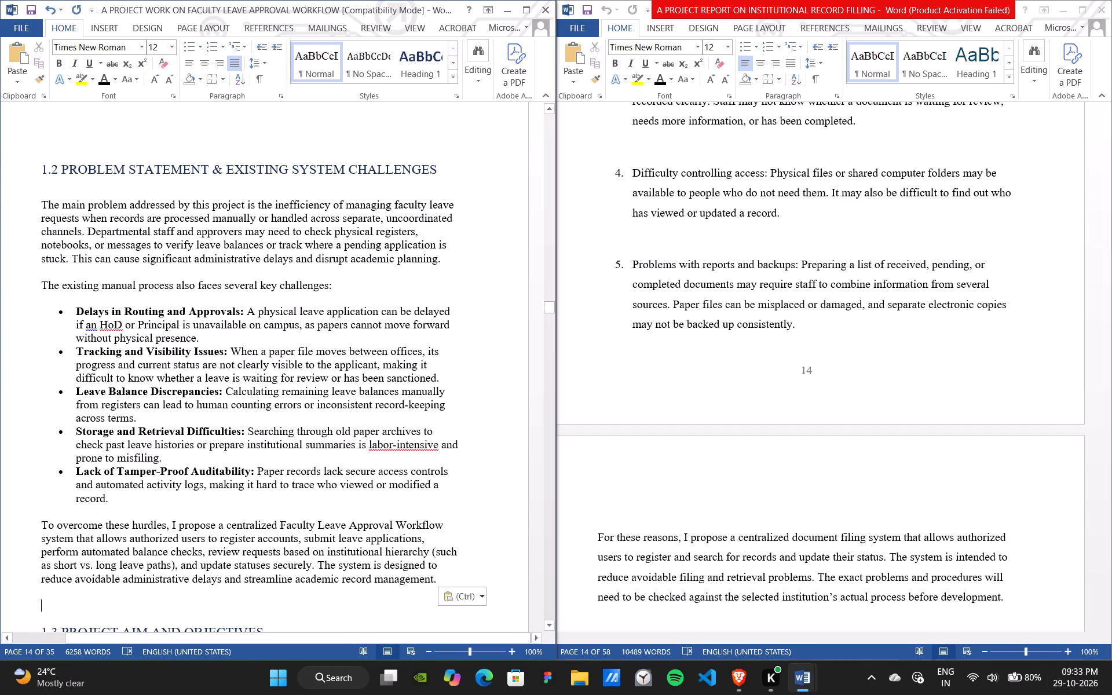
Insert a blank unbulleted line after the Delays in Routing and Approvals and the Tracking and Visibility Issues bullets.
left_click(228, 335)
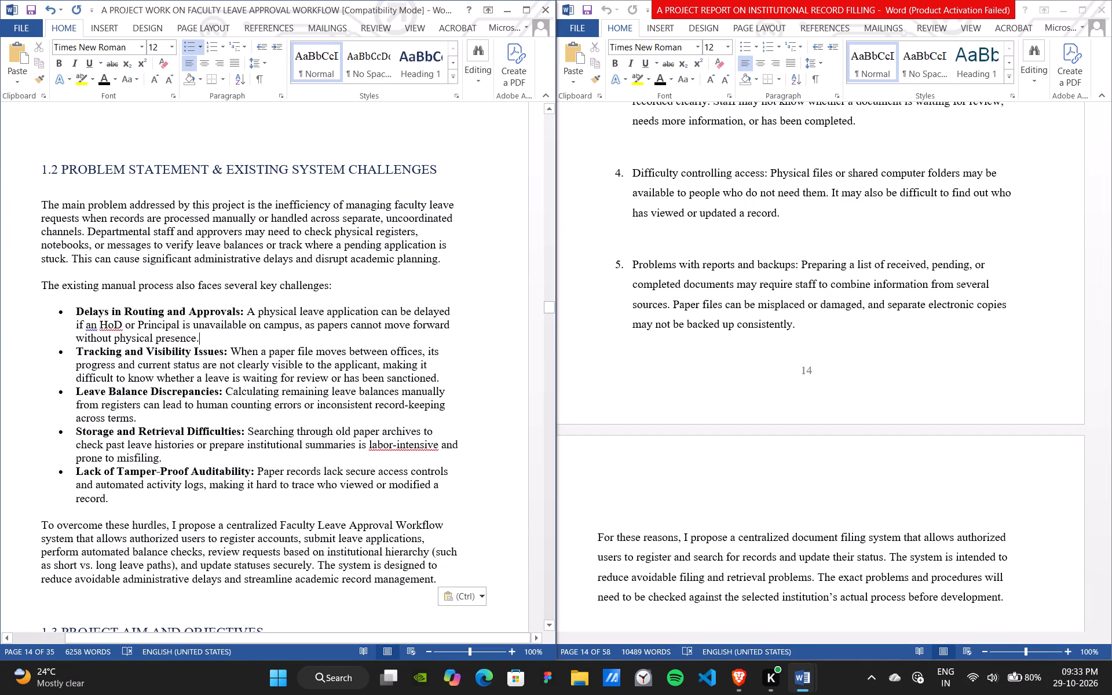
key("Return")
key("BackSpace")
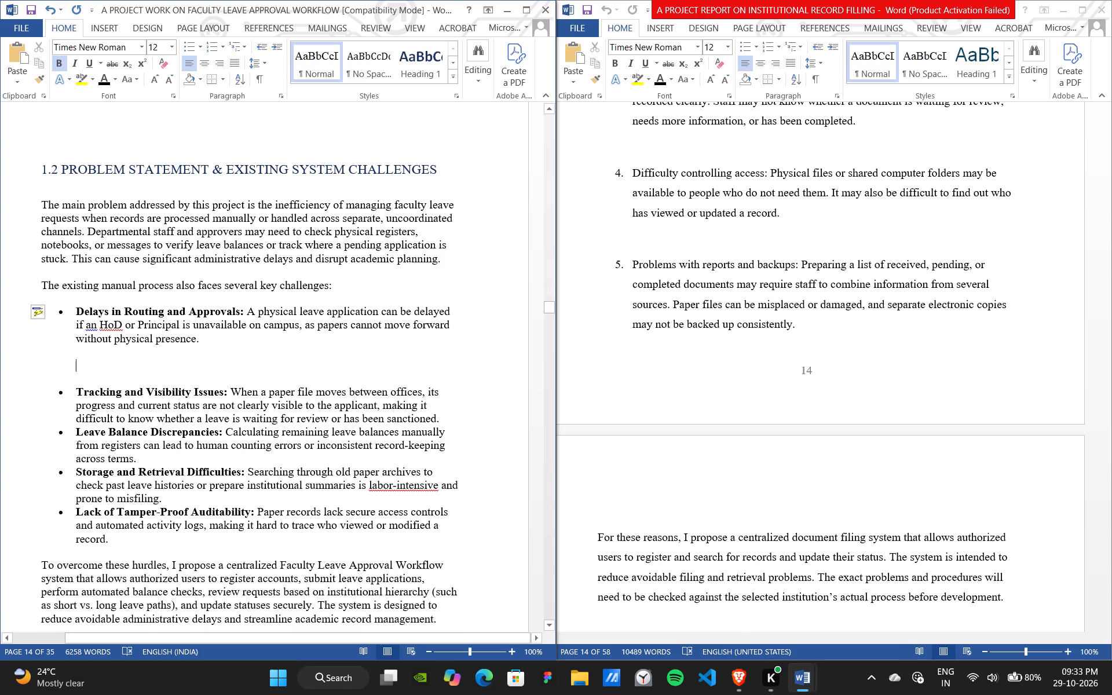
left_click(441, 419)
key("Return")
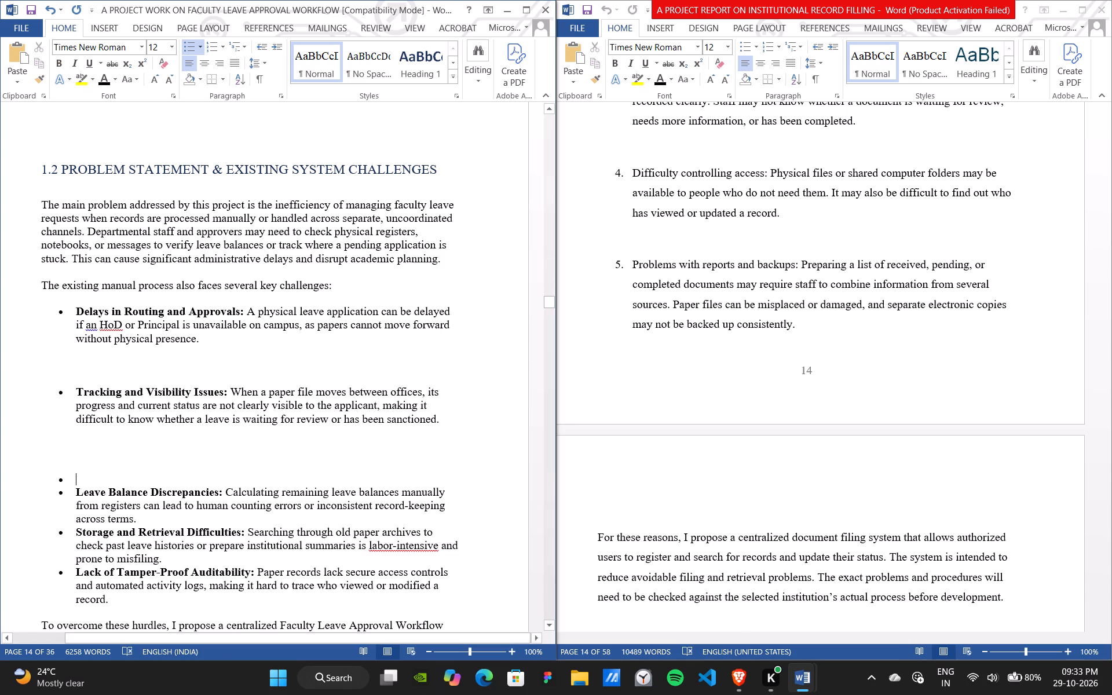
key("BackSpace")
key("BackSpace")
key("BackSpace")
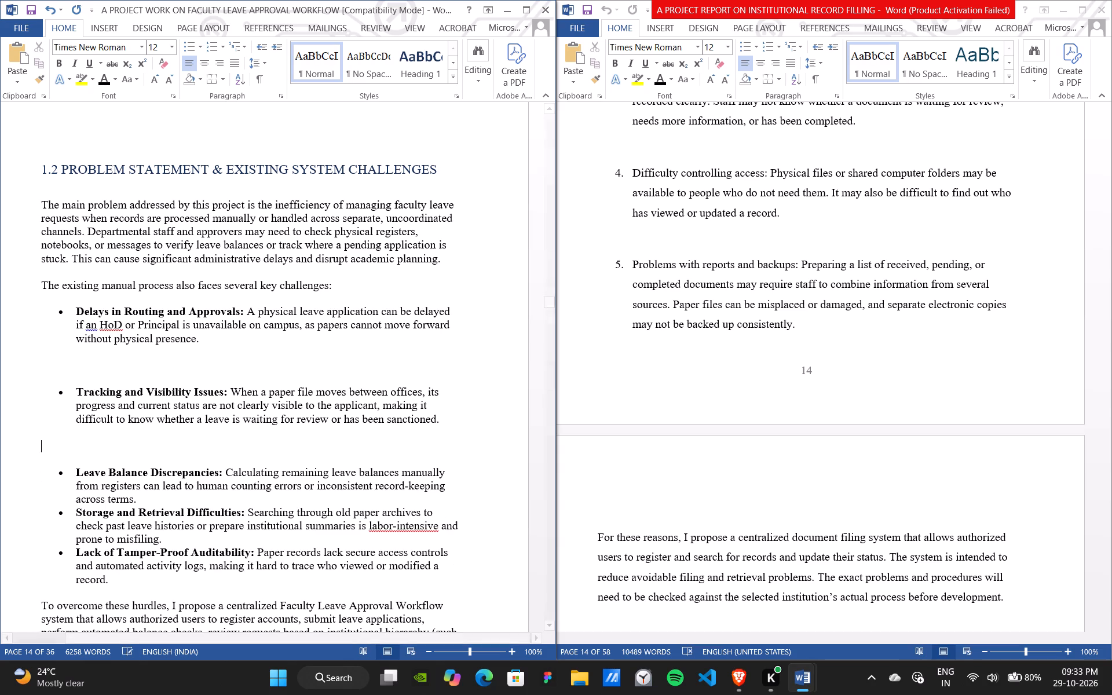
key("BackSpace")
key("Return")
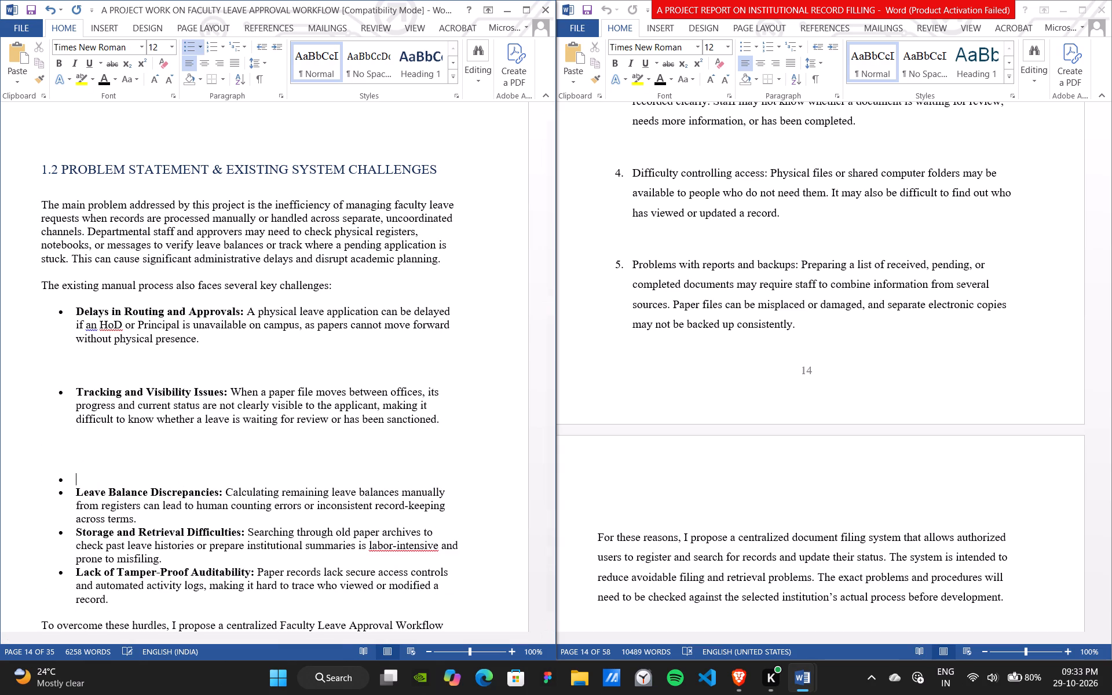
key("BackSpace")
key("BackSpace")
key("BackSpace")
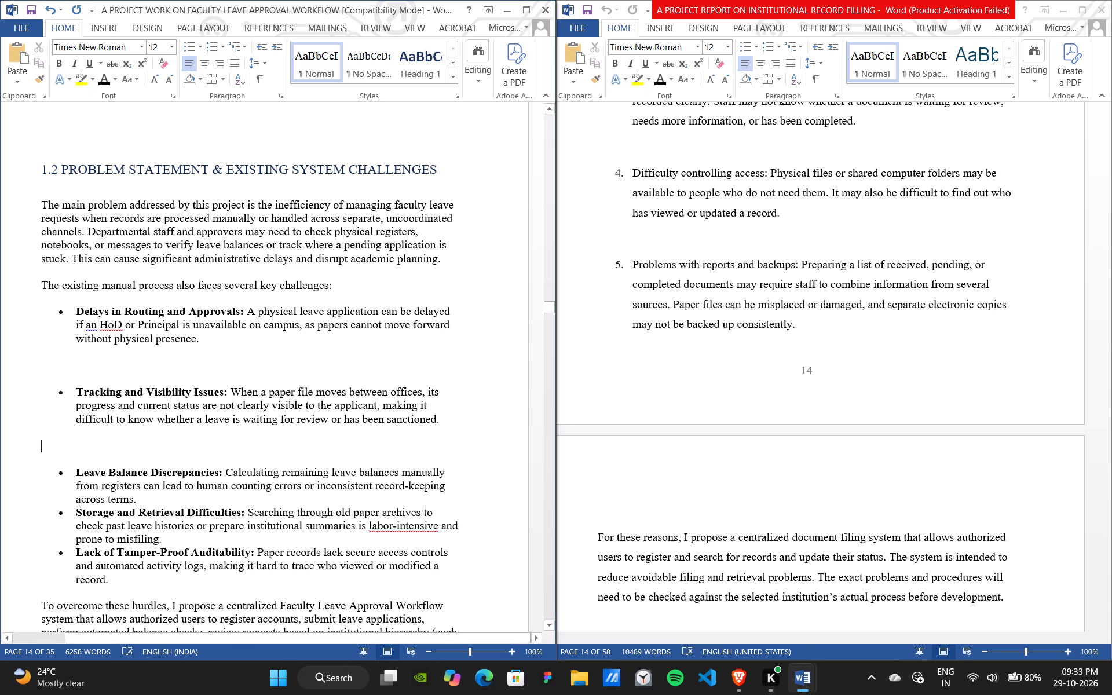
Insert a blank unbulleted line after the Leave Balance Discrepancies and the Storage and Retrieval Difficulties bullets.
scroll(448, 422, "down", 2)
left_click(136, 431)
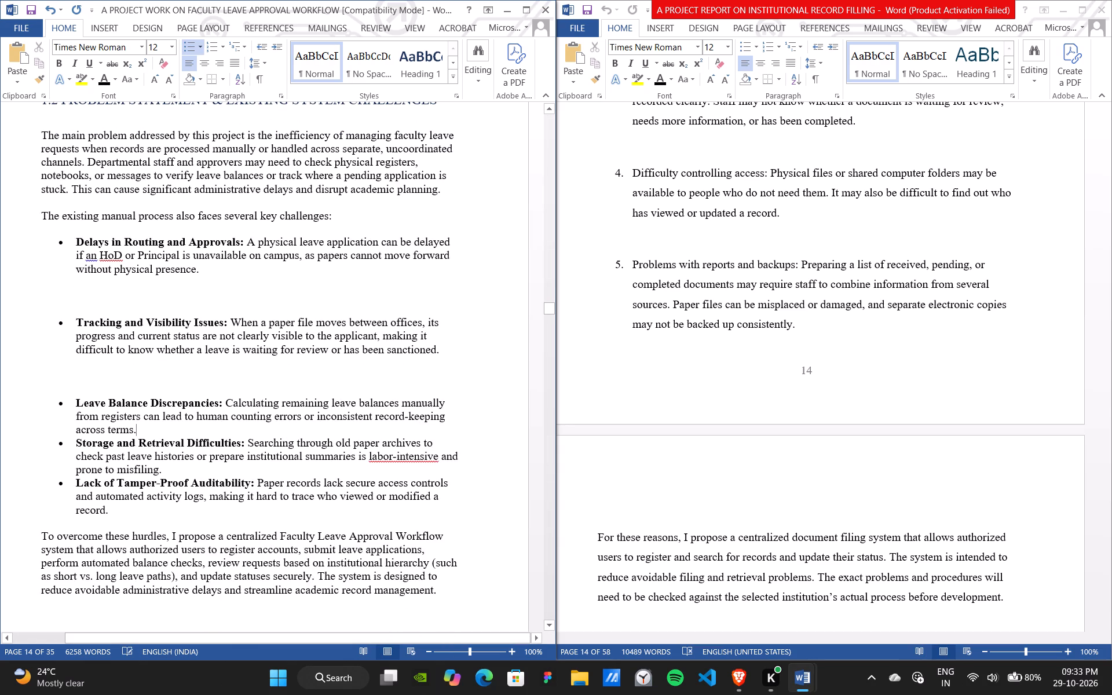
key("Return")
key("BackSpace")
key("BackSpace")
key("BackSpace")
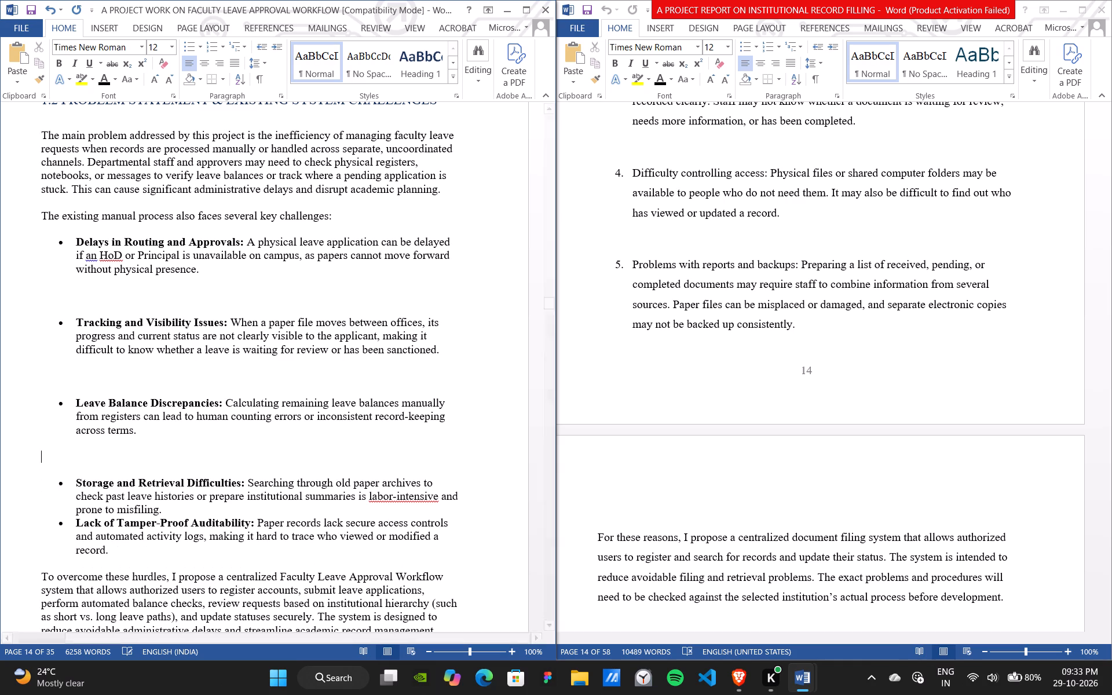
scroll(163, 445, "down", 2)
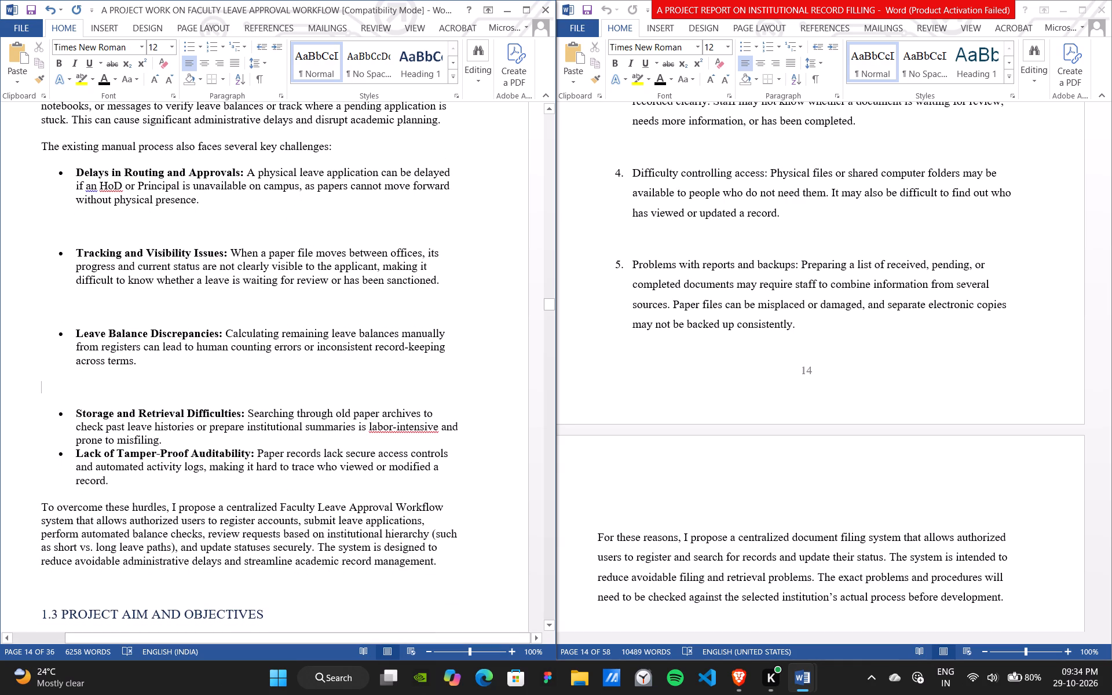
left_click(163, 442)
key("Return")
key("BackSpace")
key("BackSpace")
key("BackSpace")
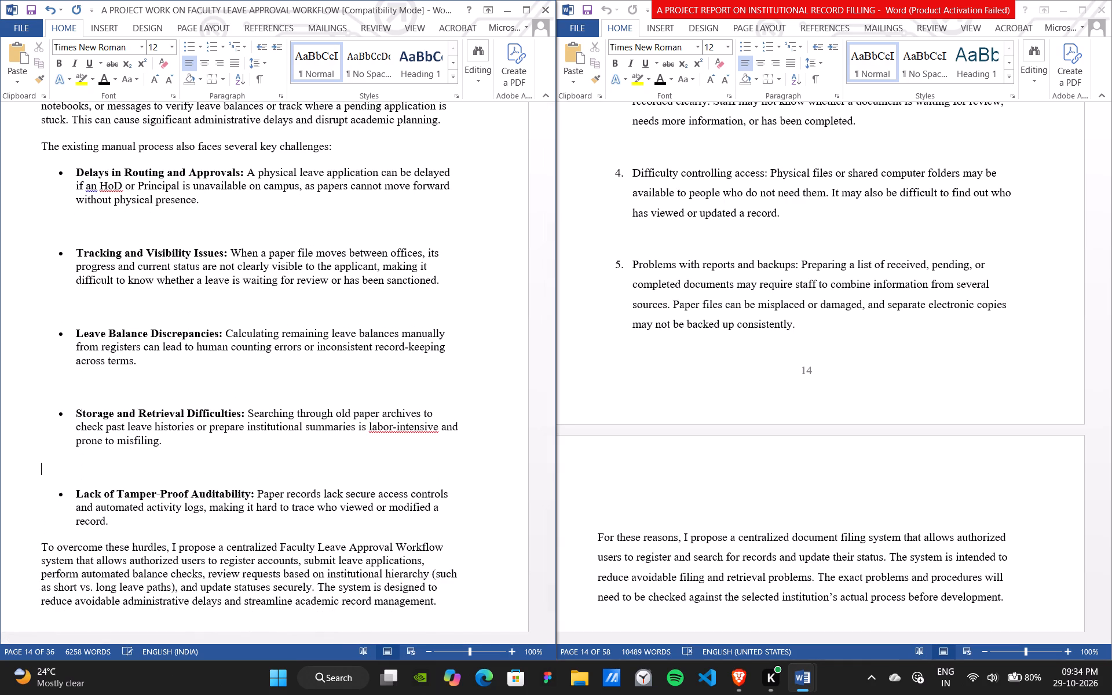
Review the pasted section 1.2 text and the spacing of its bullets through to the closing paragraph.
scroll(163, 442, "down", 5)
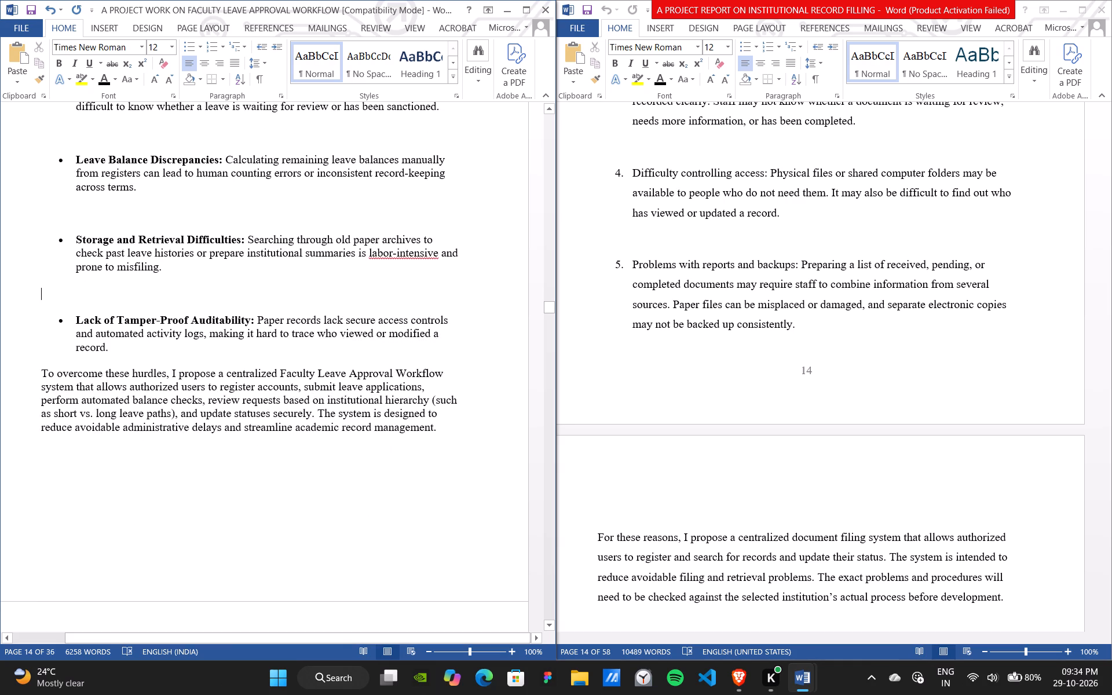
scroll(286, 375, "up", 5)
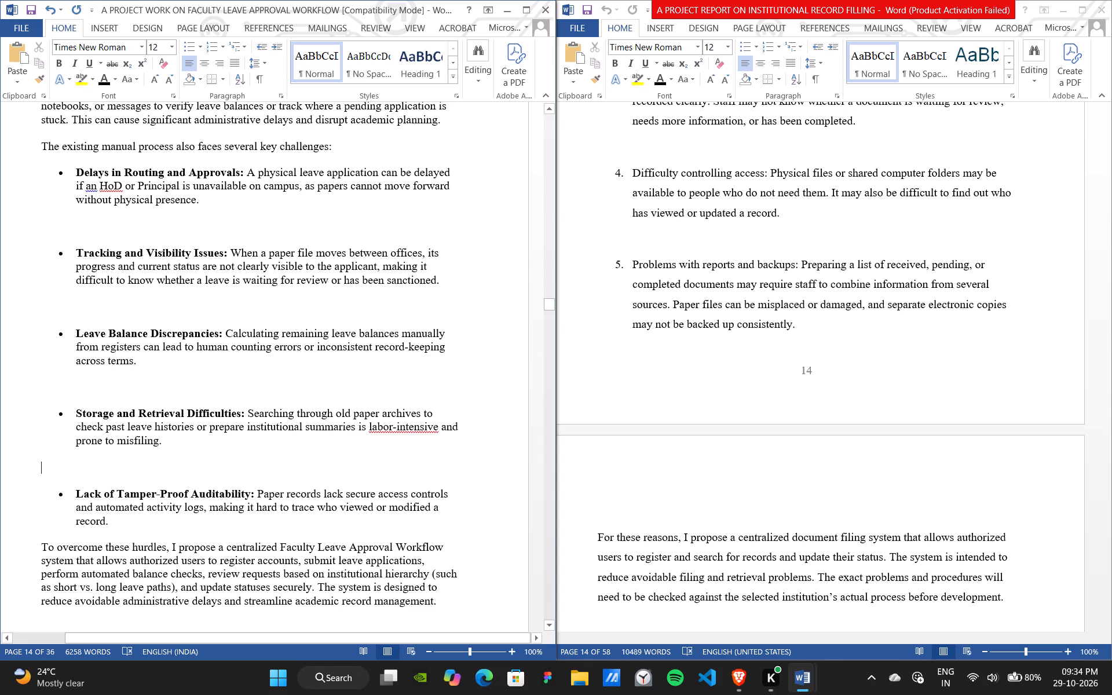
scroll(267, 227, "up", 3)
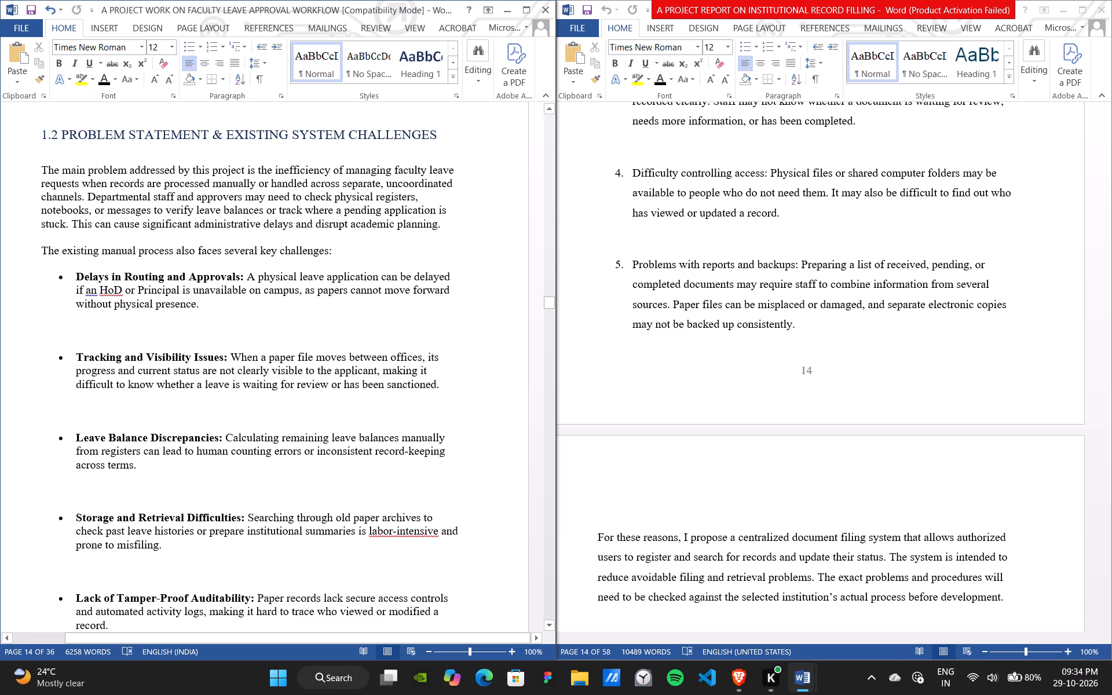
scroll(188, 239, "down", 1)
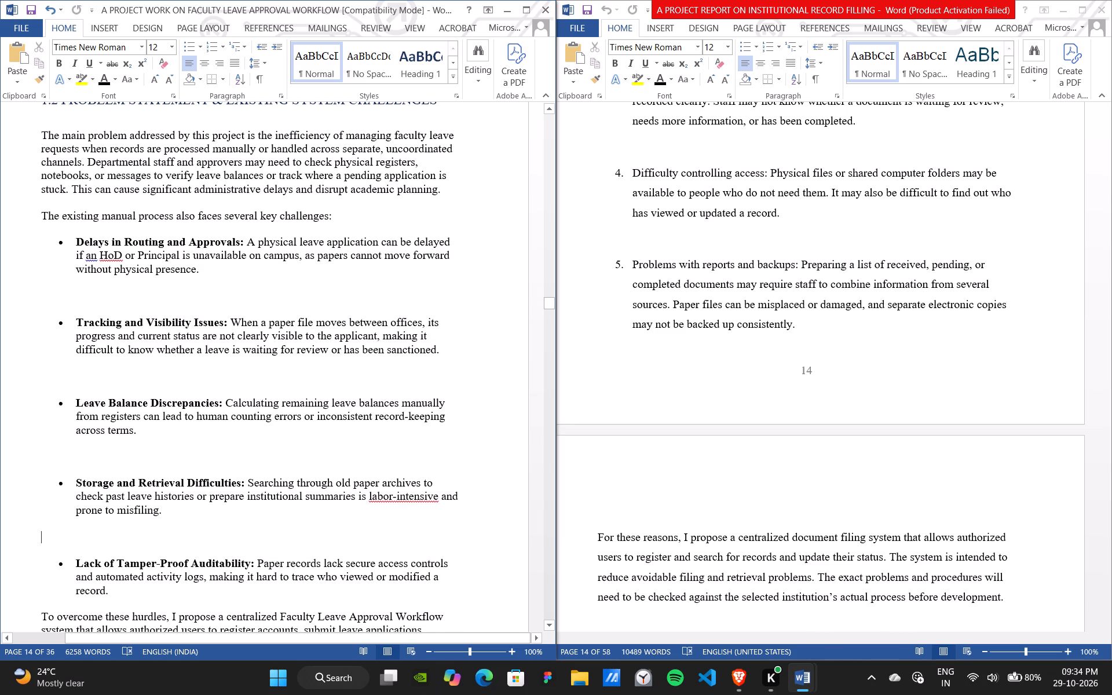
scroll(189, 283, "down", 2)
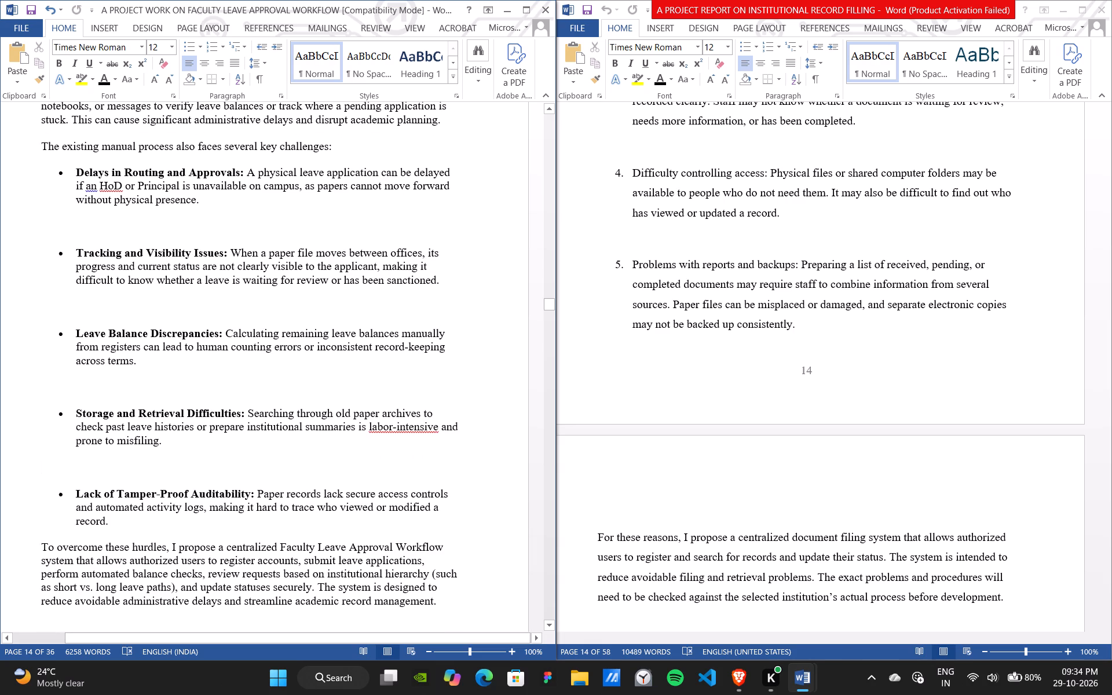
scroll(422, 295, "down", 3)
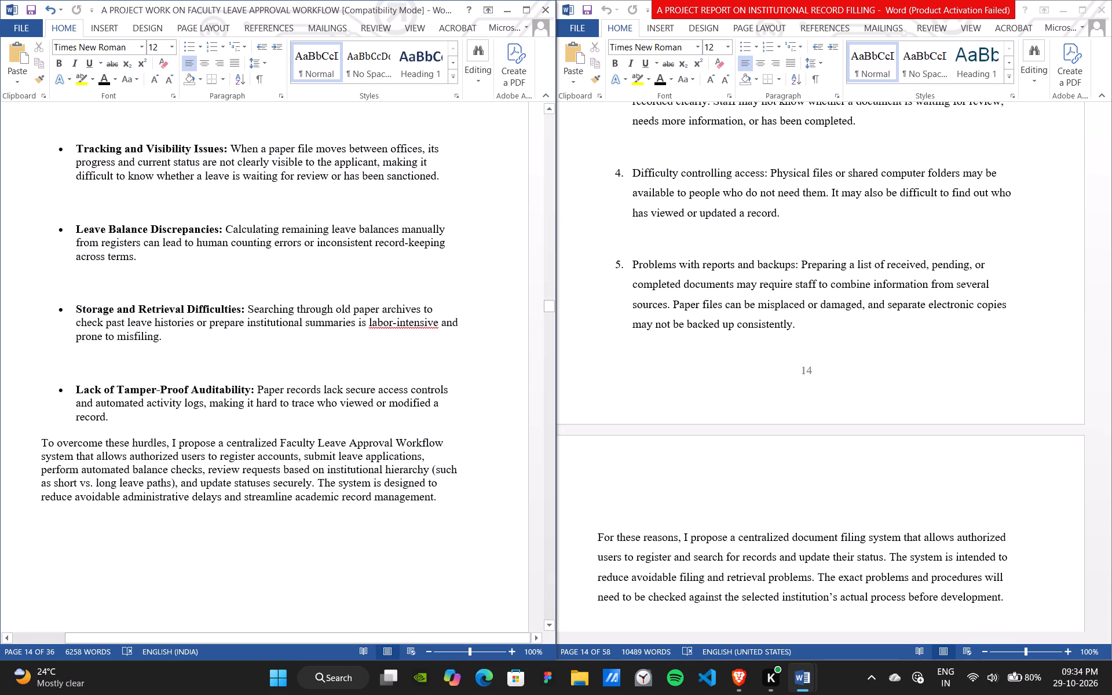
scroll(231, 276, "down", 3)
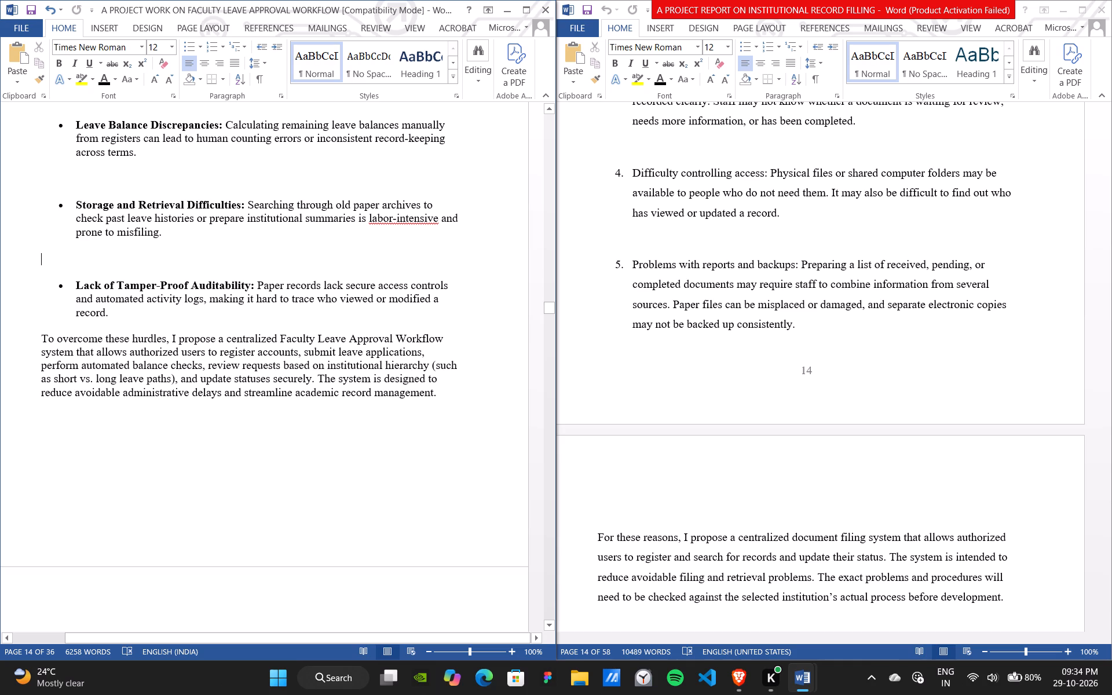
scroll(155, 239, "down", 1)
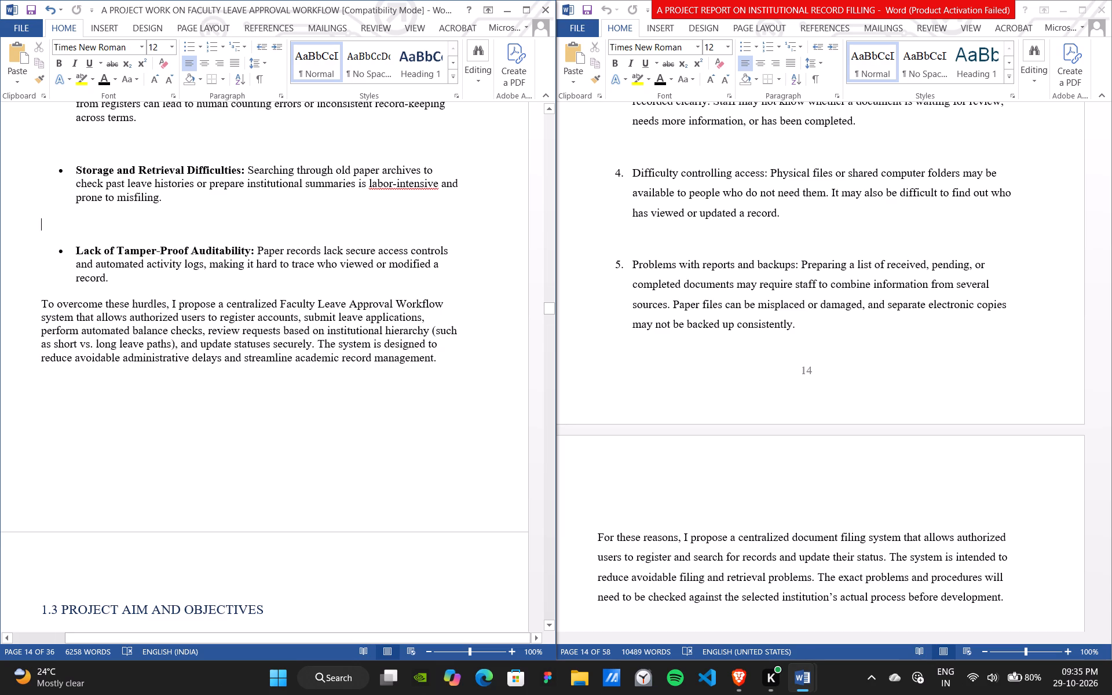
Change the font colour of the 1.3 Project Aim and Objectives heading to black in the faculty leave report.
scroll(466, 474, "down", 11)
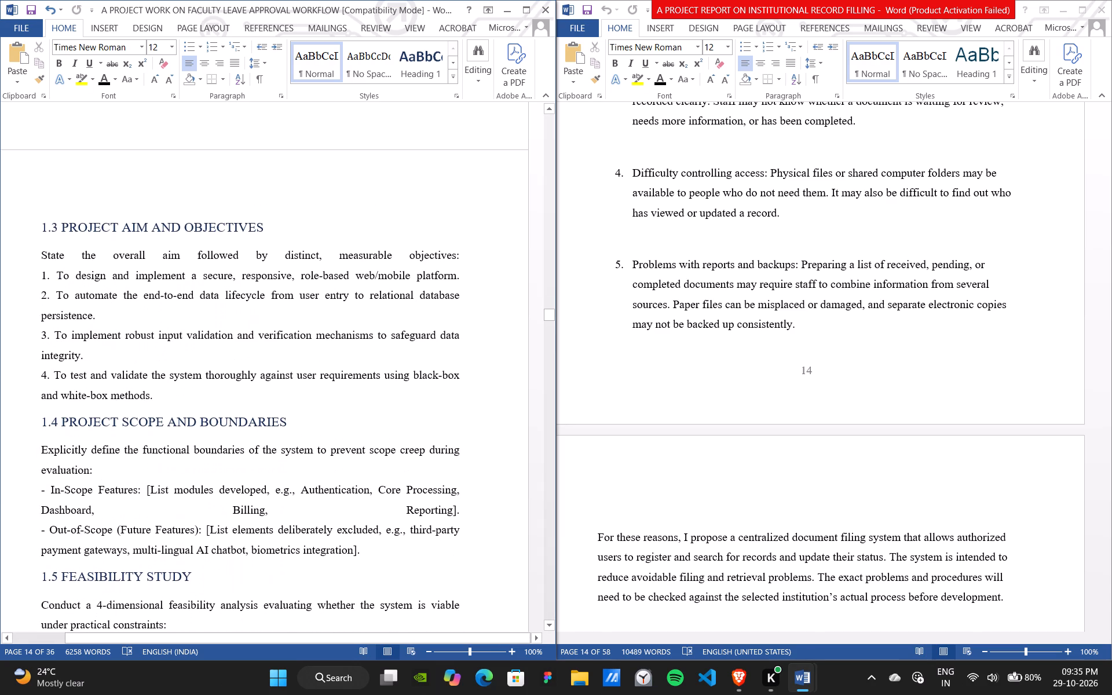
scroll(1052, 349, "down", 11)
scroll(957, 358, "down", 1)
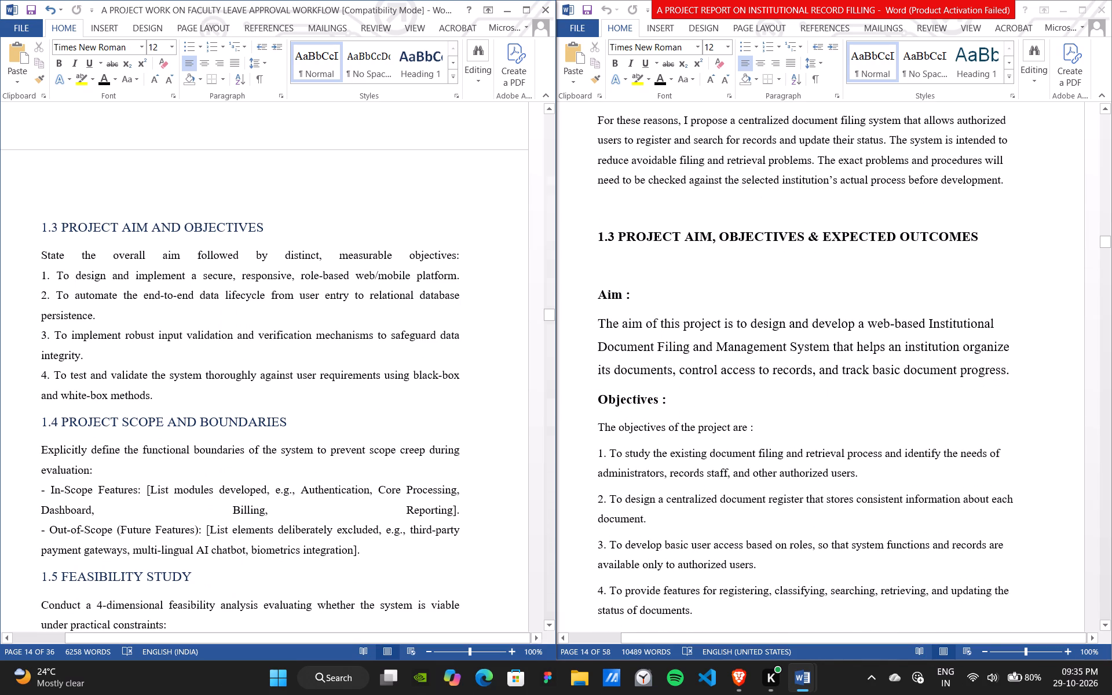
left_click_drag(41, 228, 224, 226)
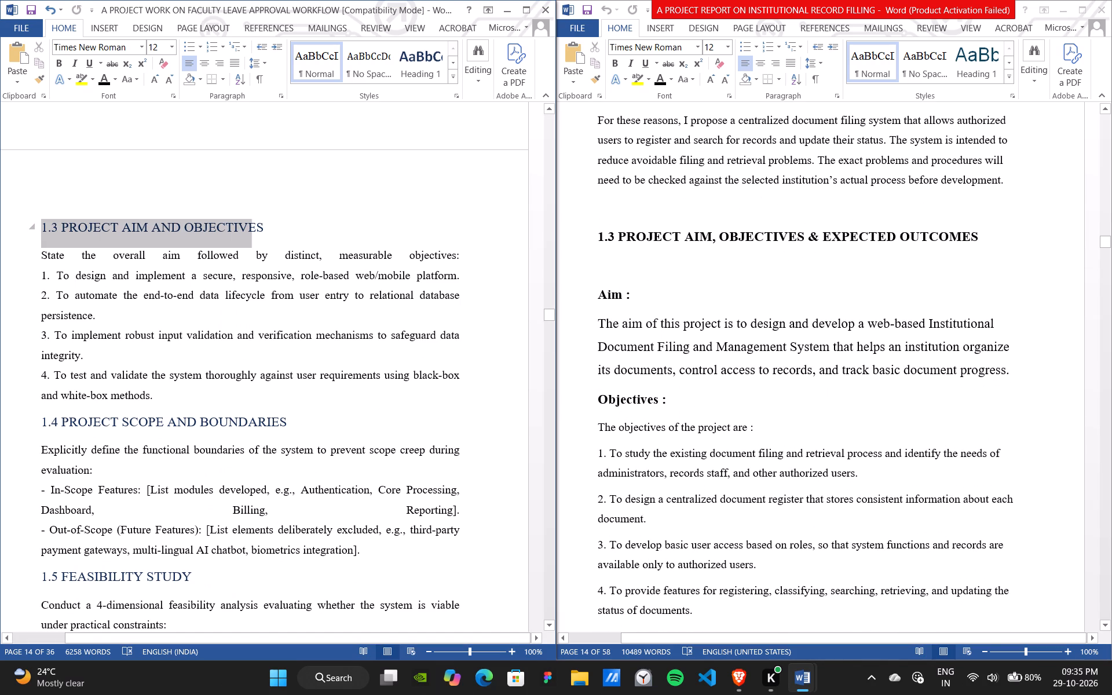
left_click_drag(224, 226, 259, 228)
left_click(341, 208)
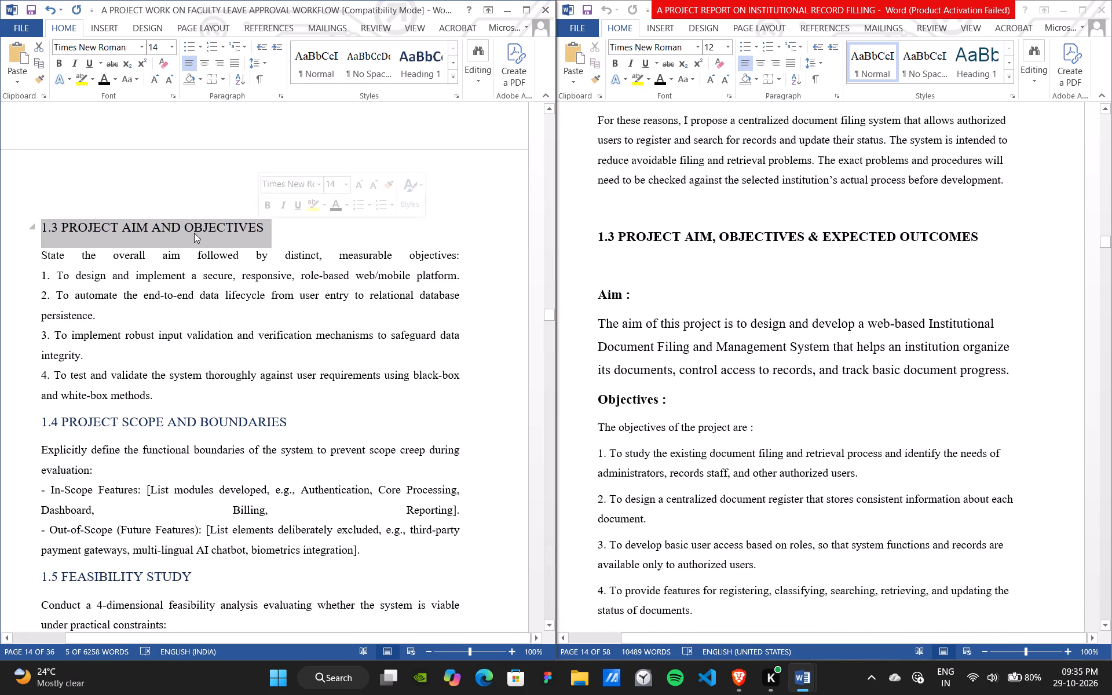
left_click(199, 289)
left_click(202, 232)
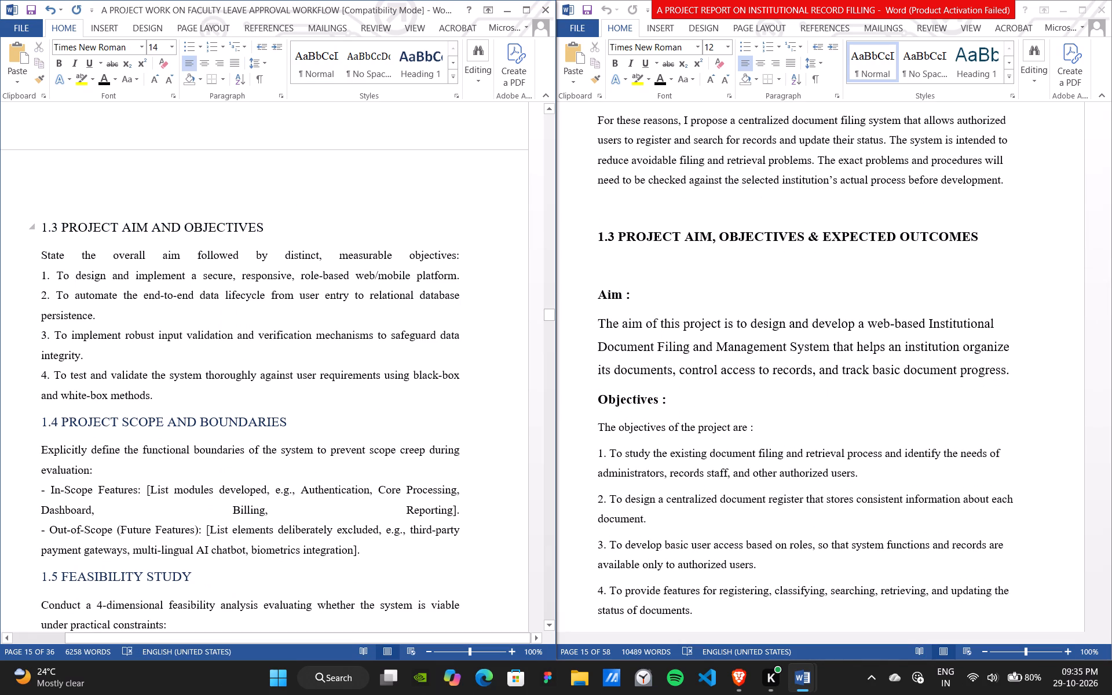
Check the formatting of the reference report's 1.3 heading and aim paragraph against the faculty leave report's section 1.3.
left_click(708, 235)
left_click(683, 238)
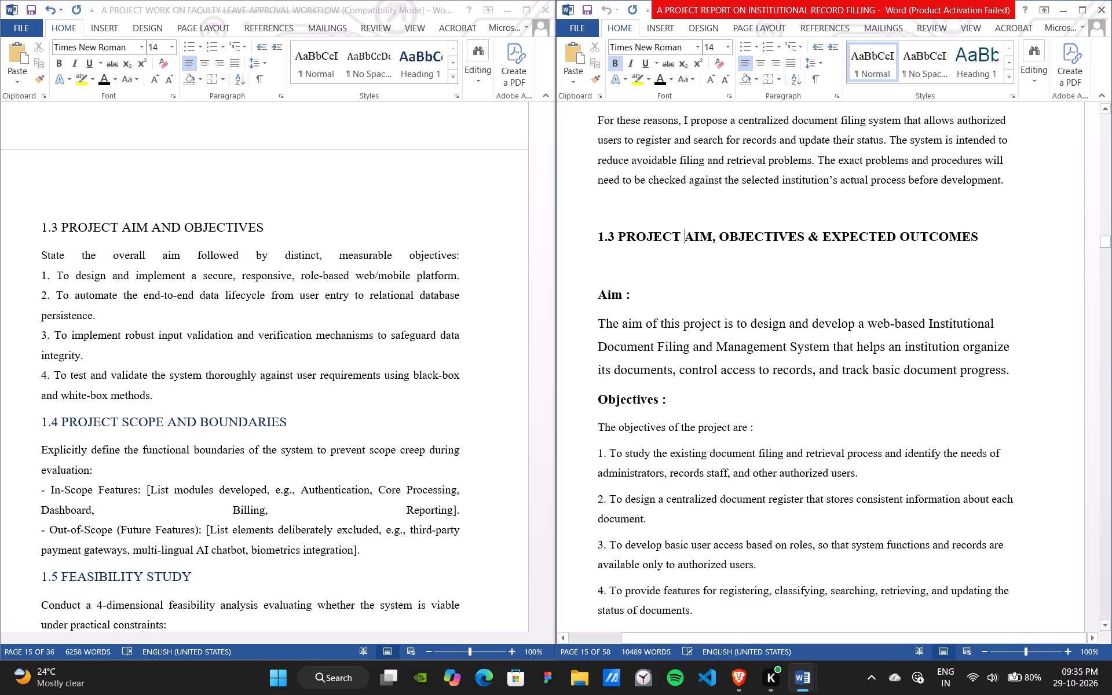
left_click(767, 230)
left_click(709, 339)
left_click(760, 350)
left_click(679, 350)
left_click(705, 240)
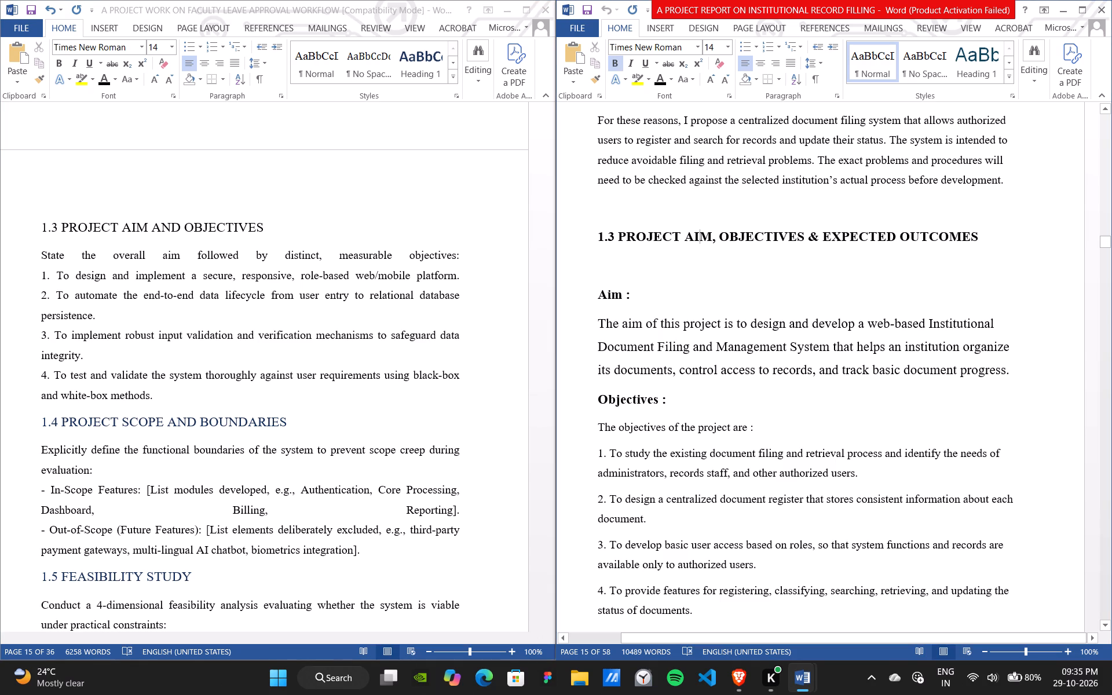
left_click(767, 340)
left_click(249, 276)
left_click(313, 277)
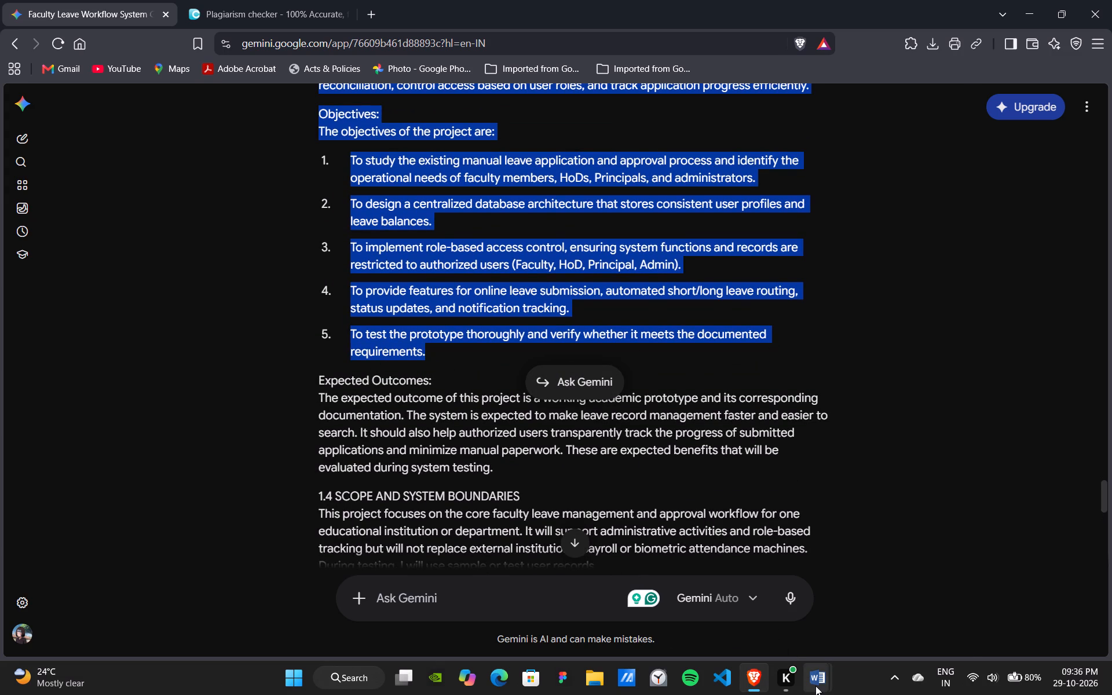
In Word, replace the placeholder text under the faculty leave report's 1.3 heading with the copied Gemini aim and objectives.
left_click(757, 613)
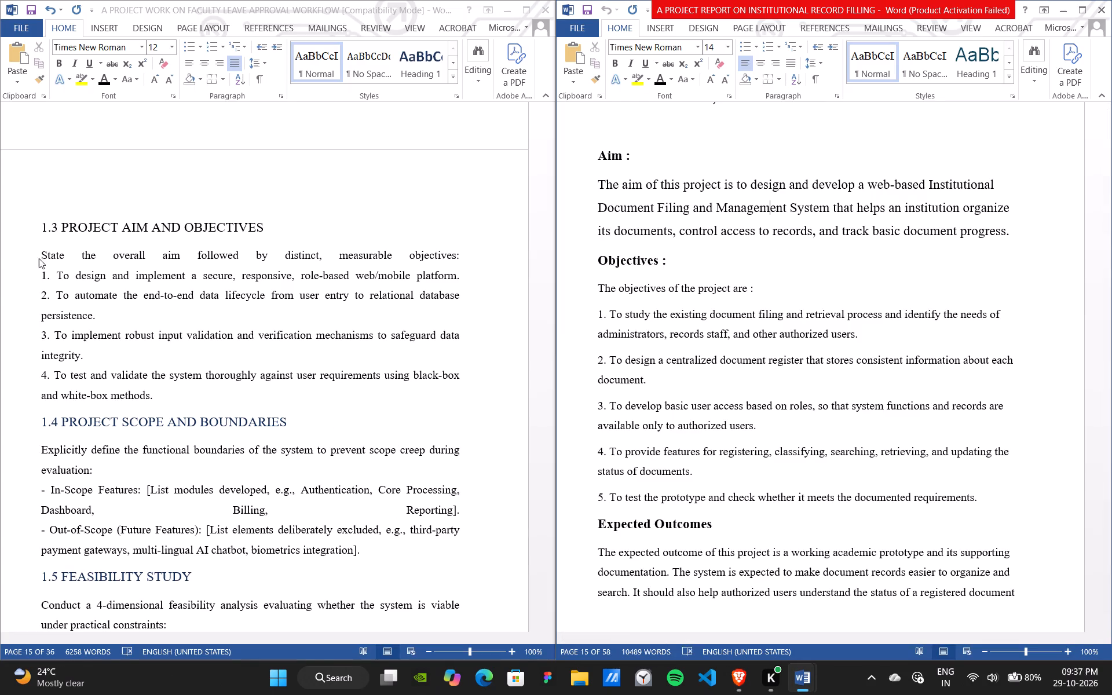
scroll(43, 253, "down", 1)
left_click(40, 231)
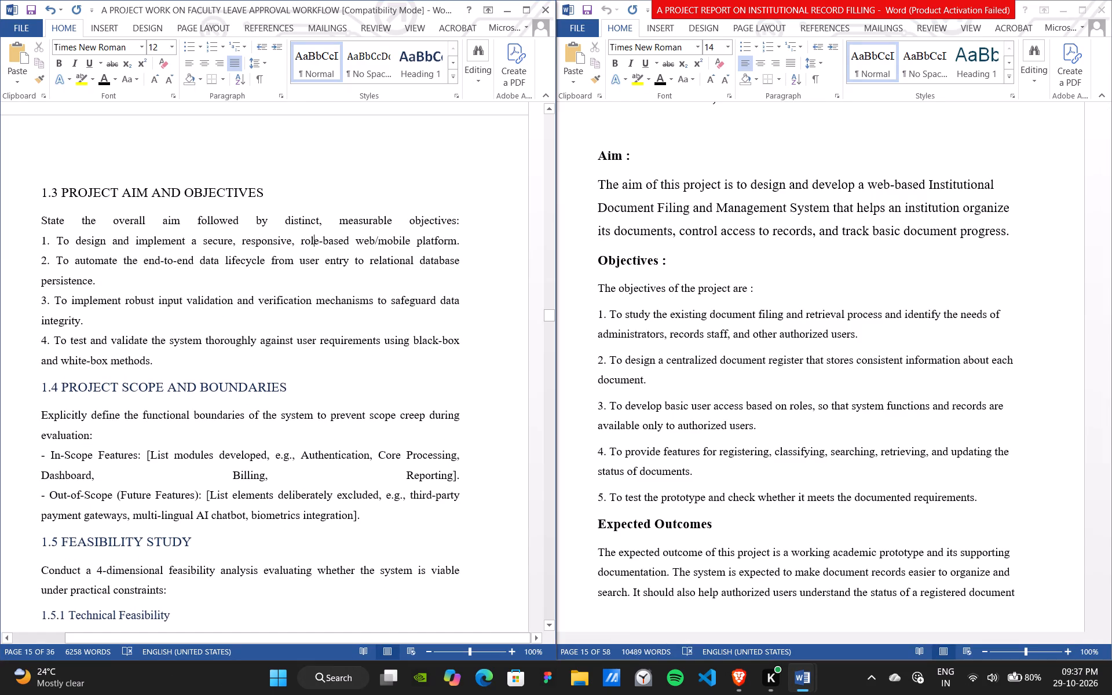
left_click_drag(40, 221, 151, 370)
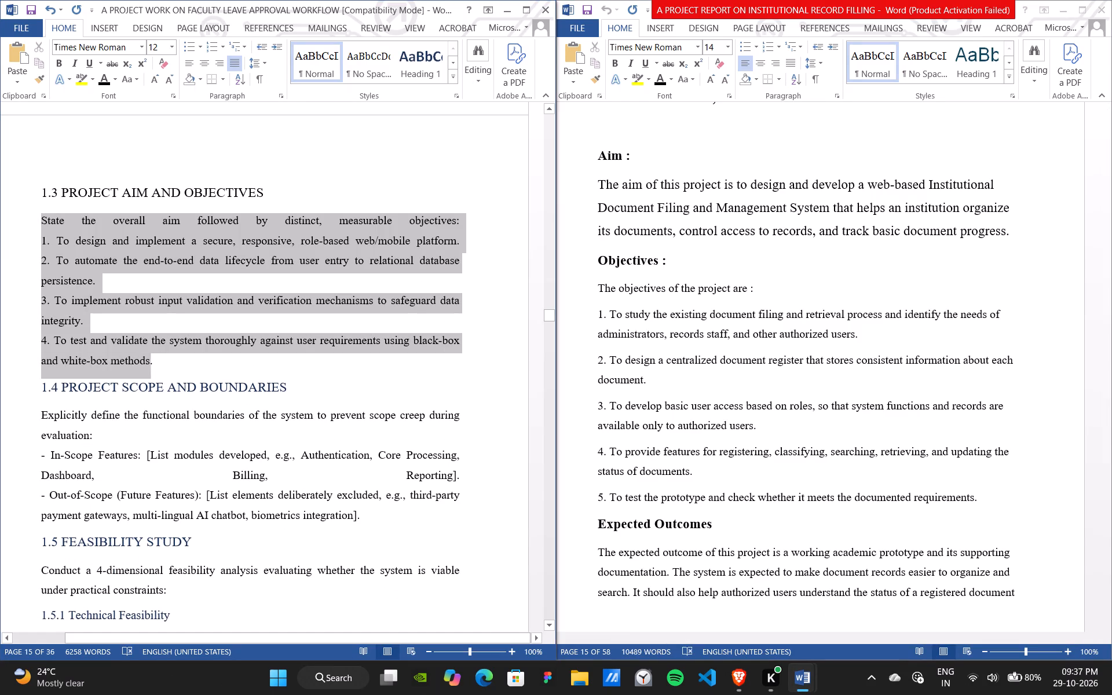
left_click_drag(151, 370, 152, 365)
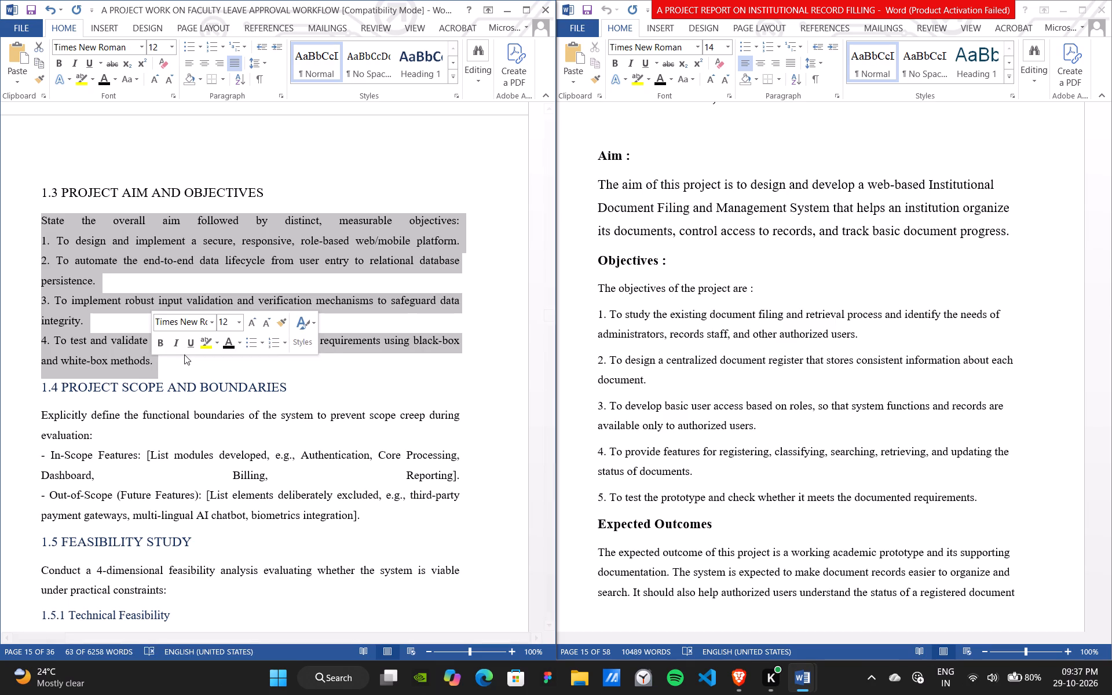
key("BackSpace")
key("ctrl+v")
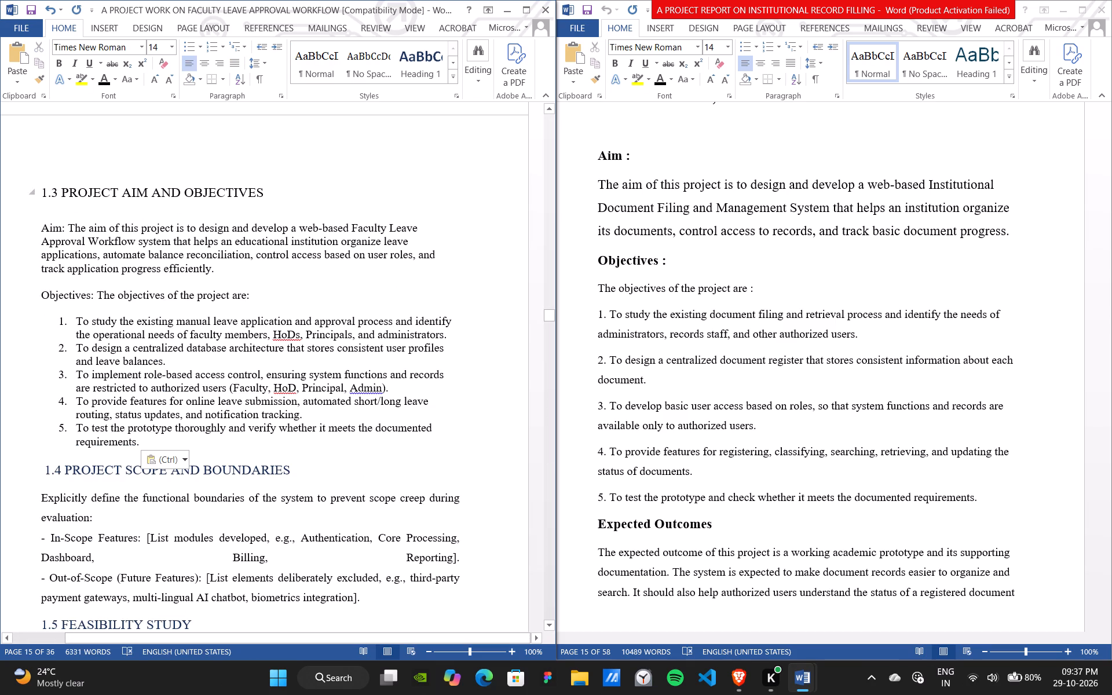
Put the "Aim:" and "Objectives:" labels in section 1.3 on their own lines above their text, as in the reference report.
left_click(155, 237)
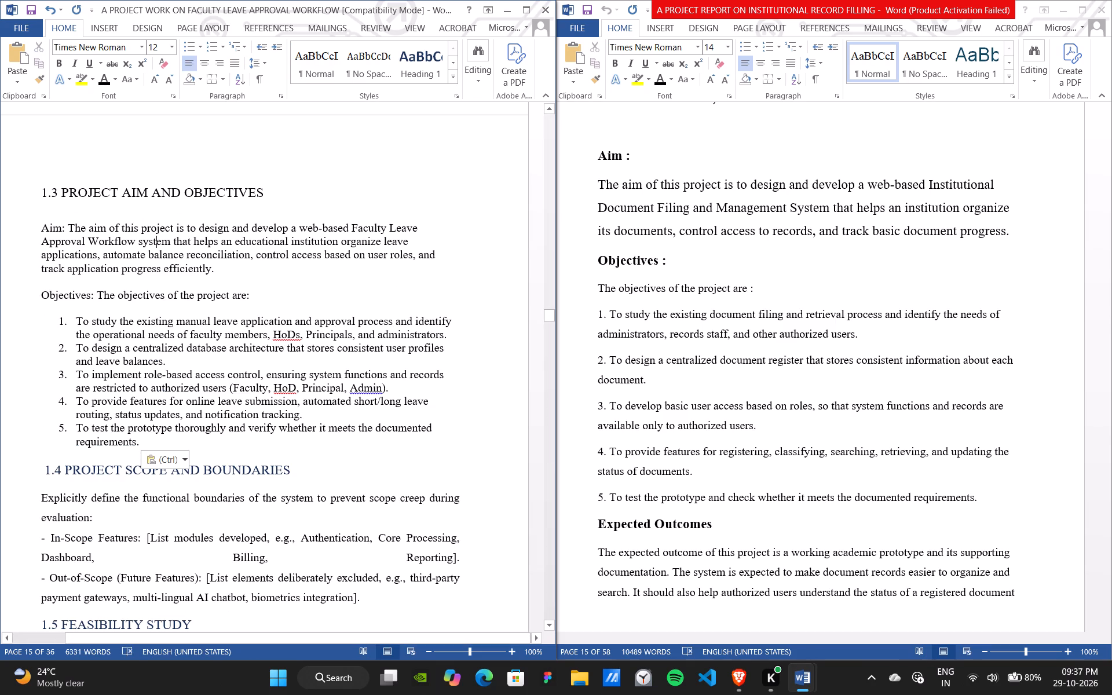
left_click(182, 254)
left_click(68, 229)
key("Return")
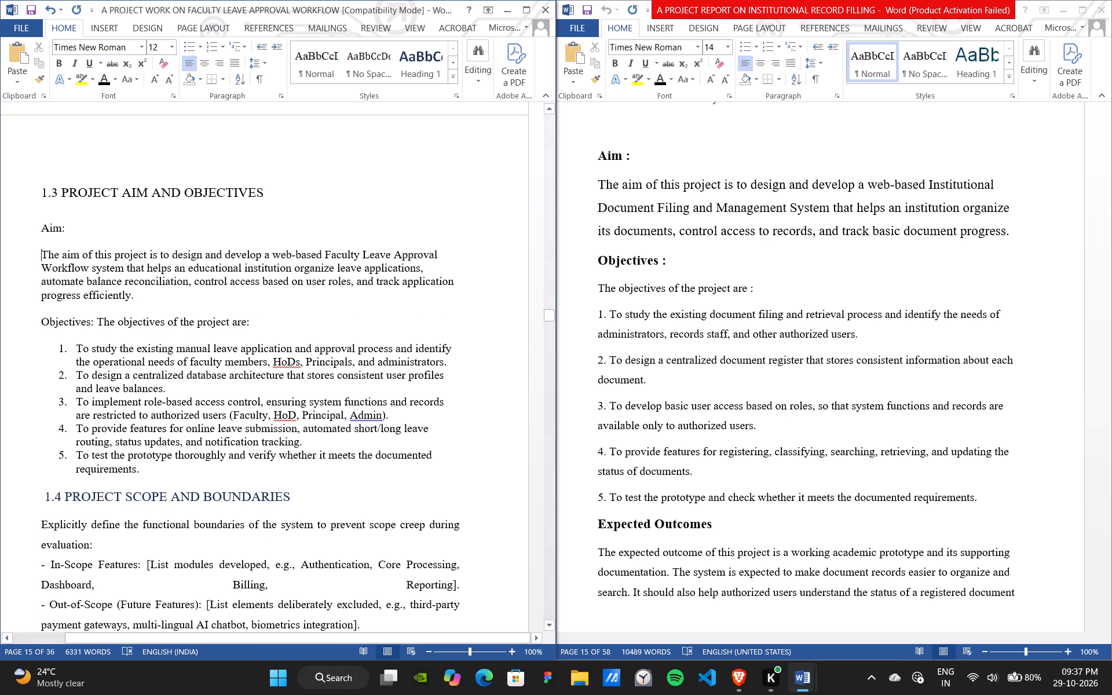
scroll(203, 405, "down", 3)
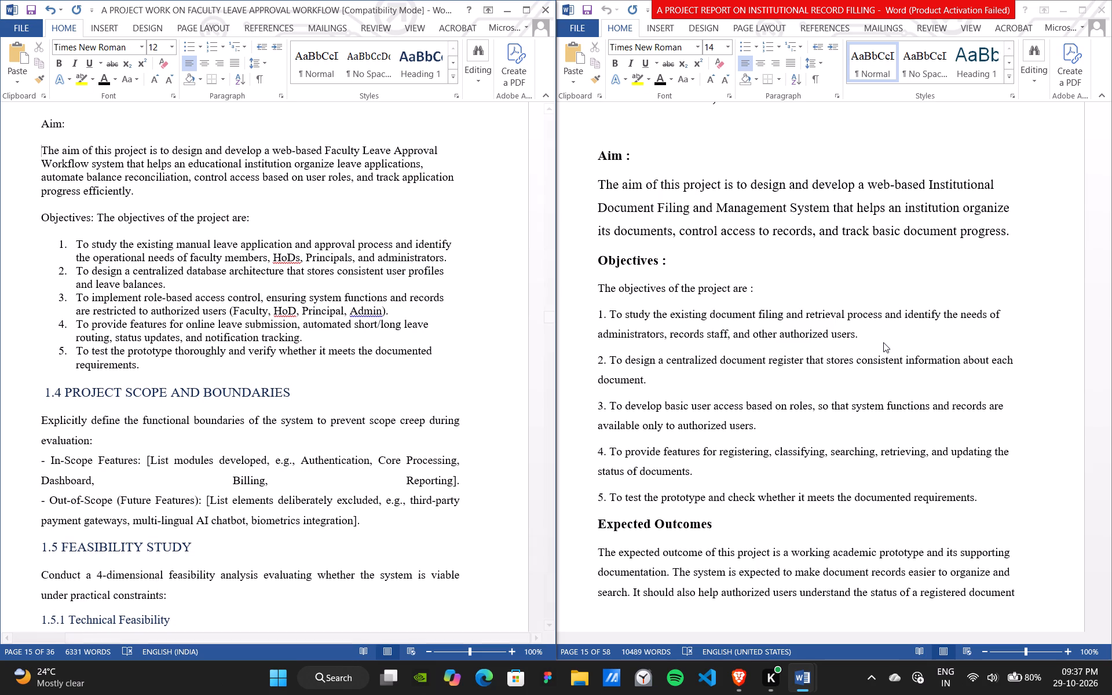
left_click(712, 330)
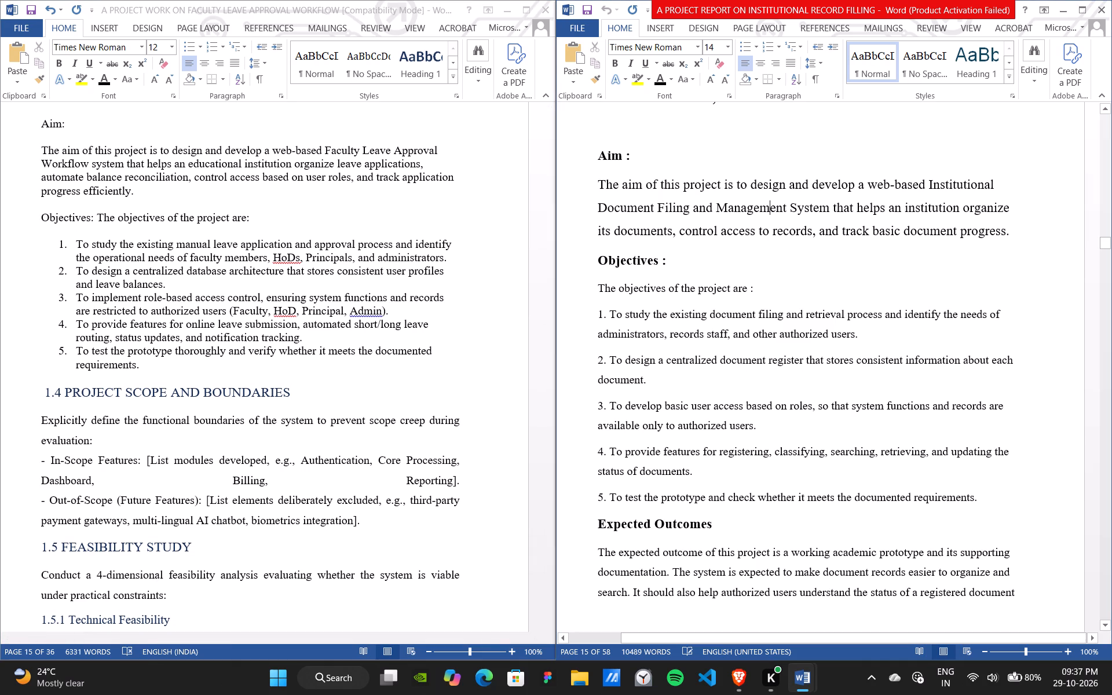
left_click(737, 335)
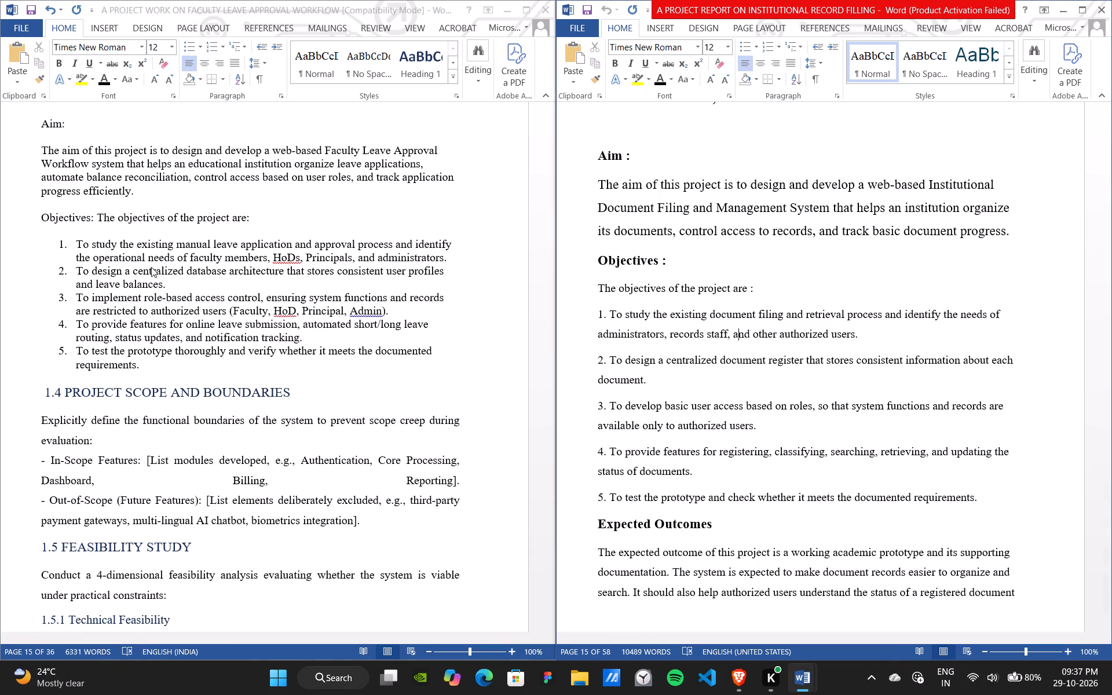
left_click(97, 218)
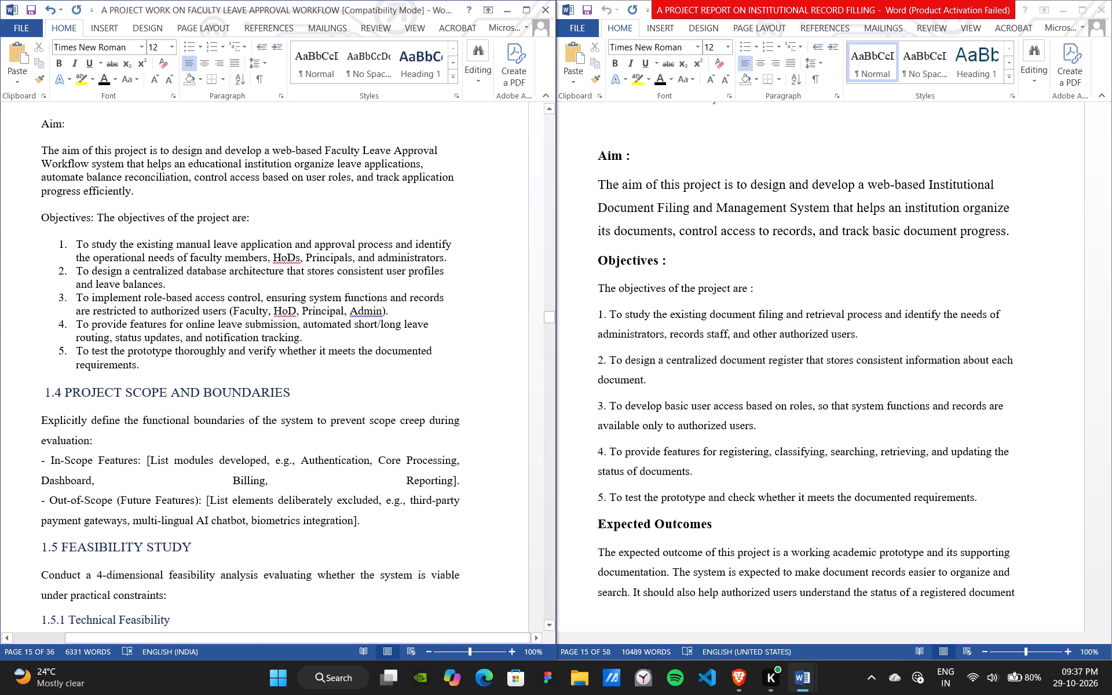
left_click(98, 214)
key("Return")
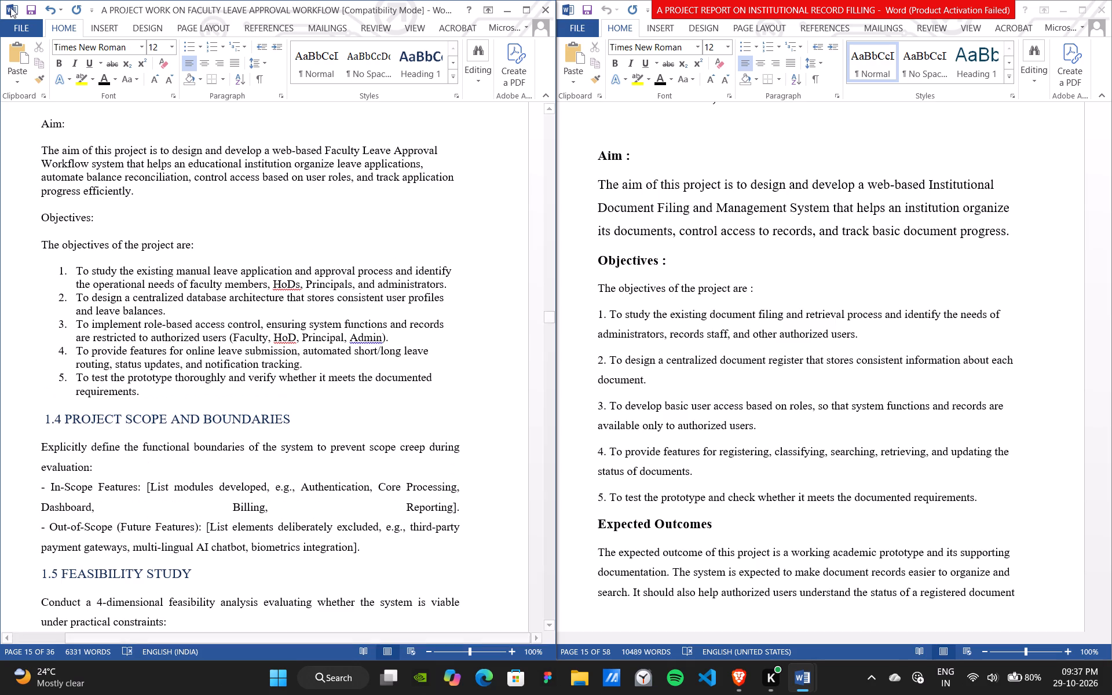
Set the font size of the "Aim" and "Objectives:" subheadings in section 1.3 to 14.
scroll(61, 140, "up", 2)
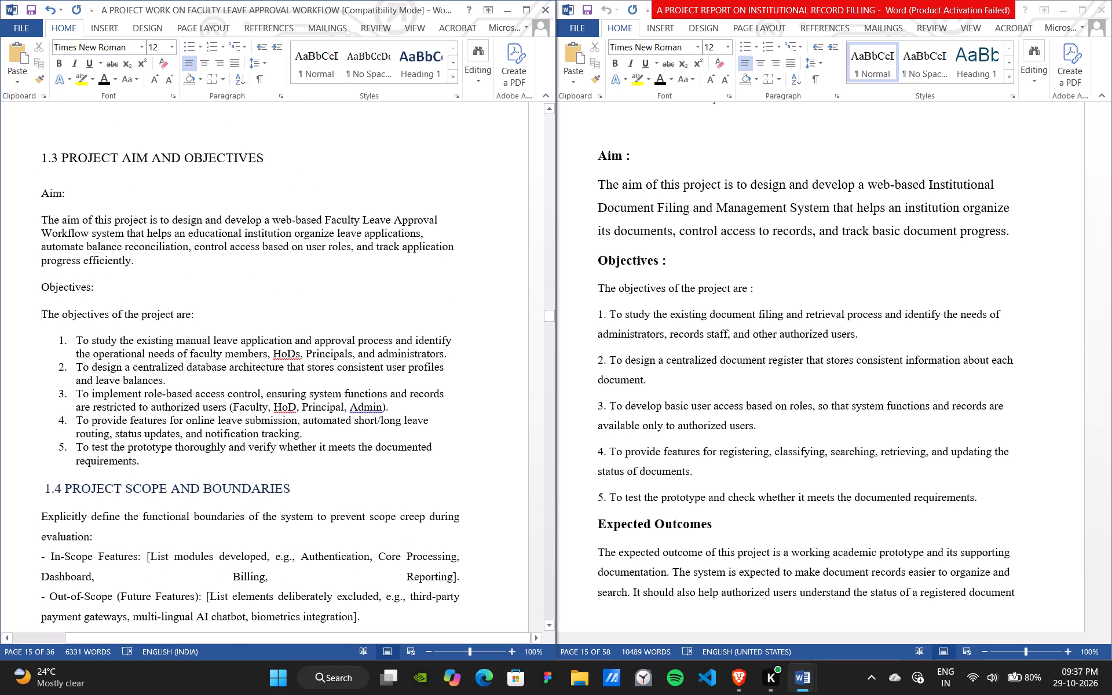
left_click(78, 153)
left_click_drag(39, 195, 61, 195)
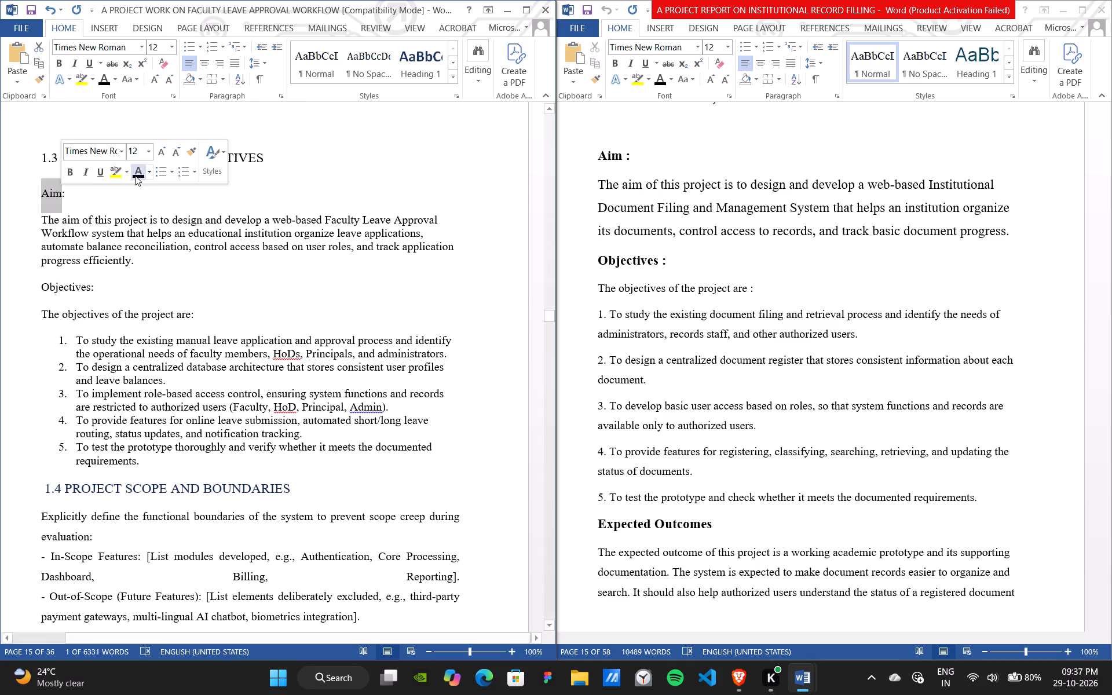
left_click(148, 154)
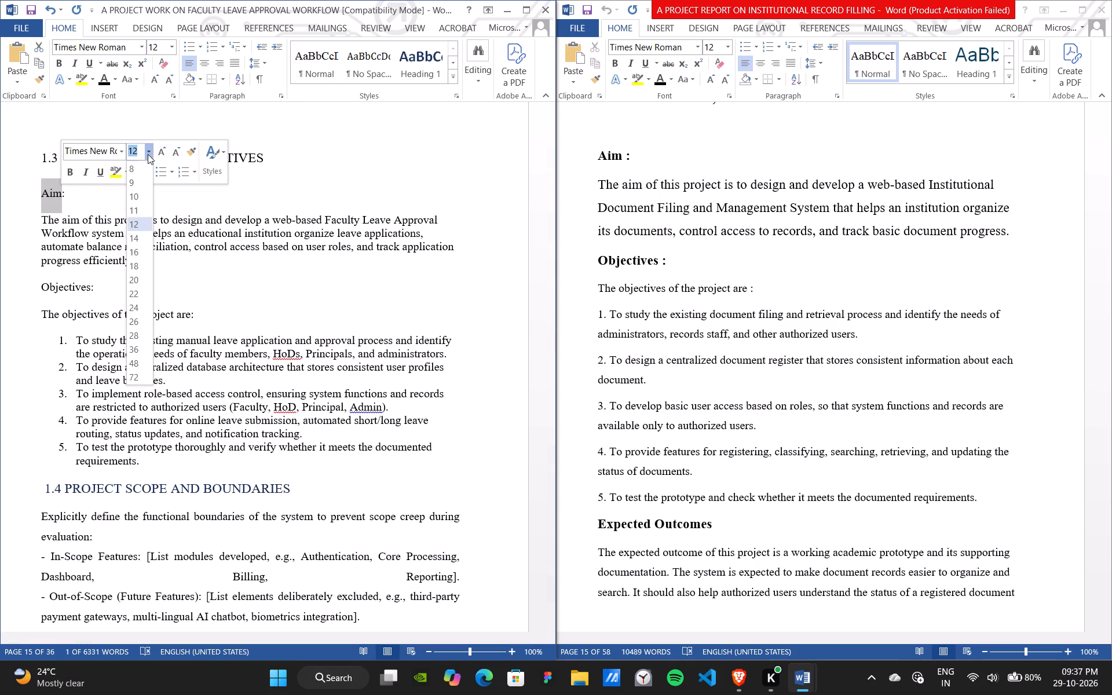
left_click(137, 236)
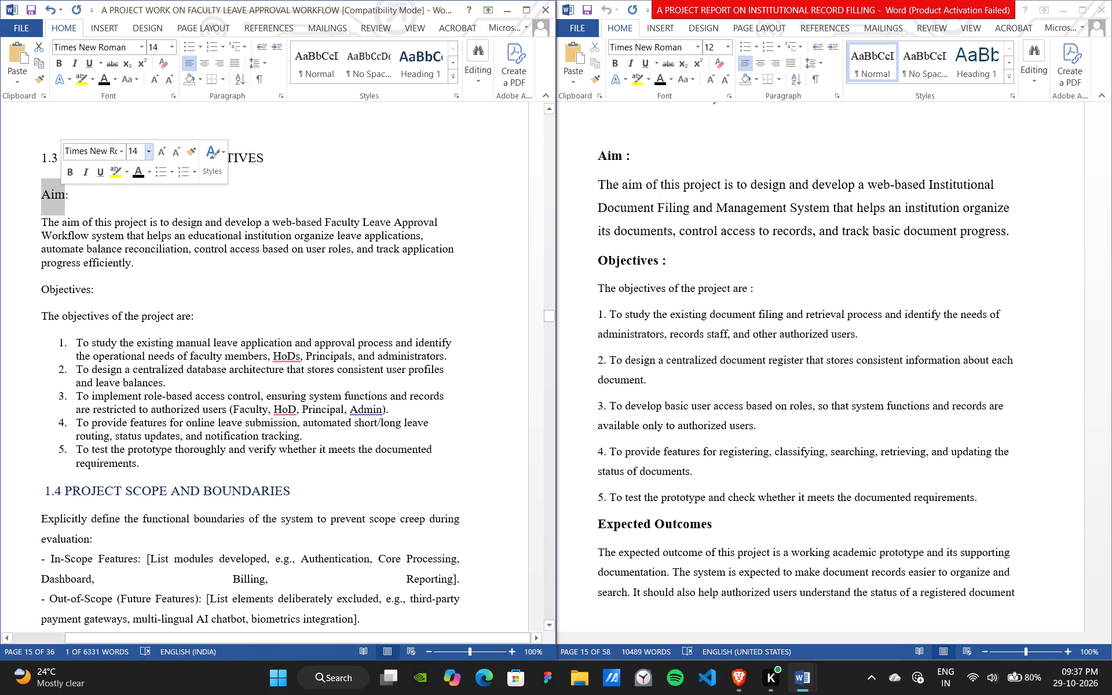
left_click_drag(41, 286, 93, 295)
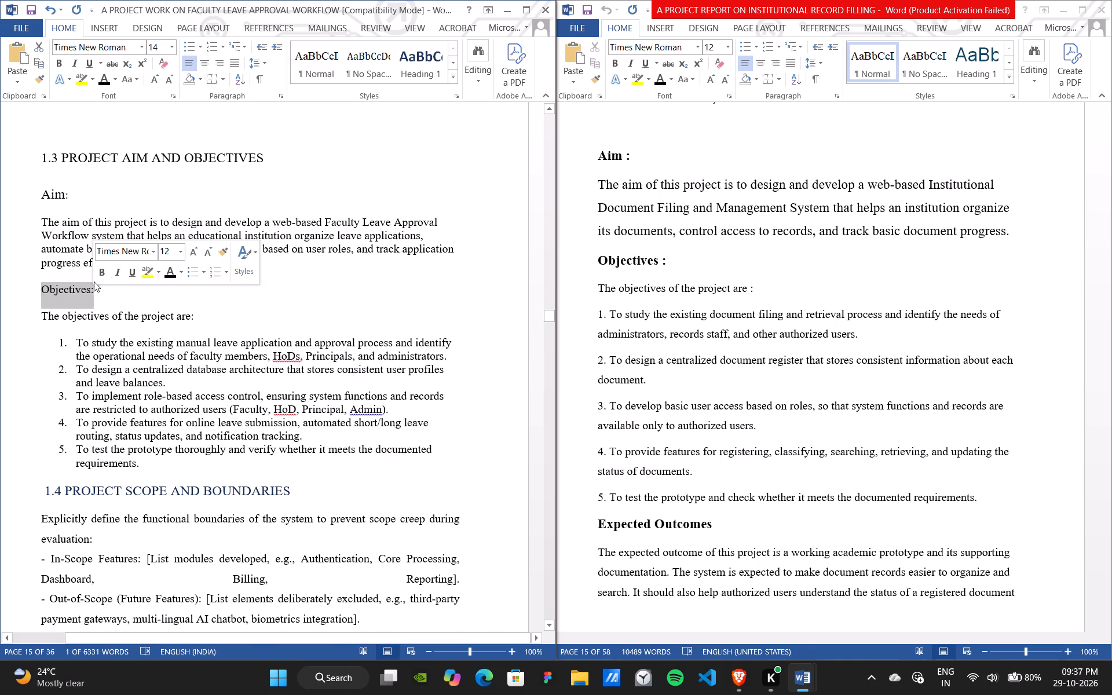
left_click(181, 253)
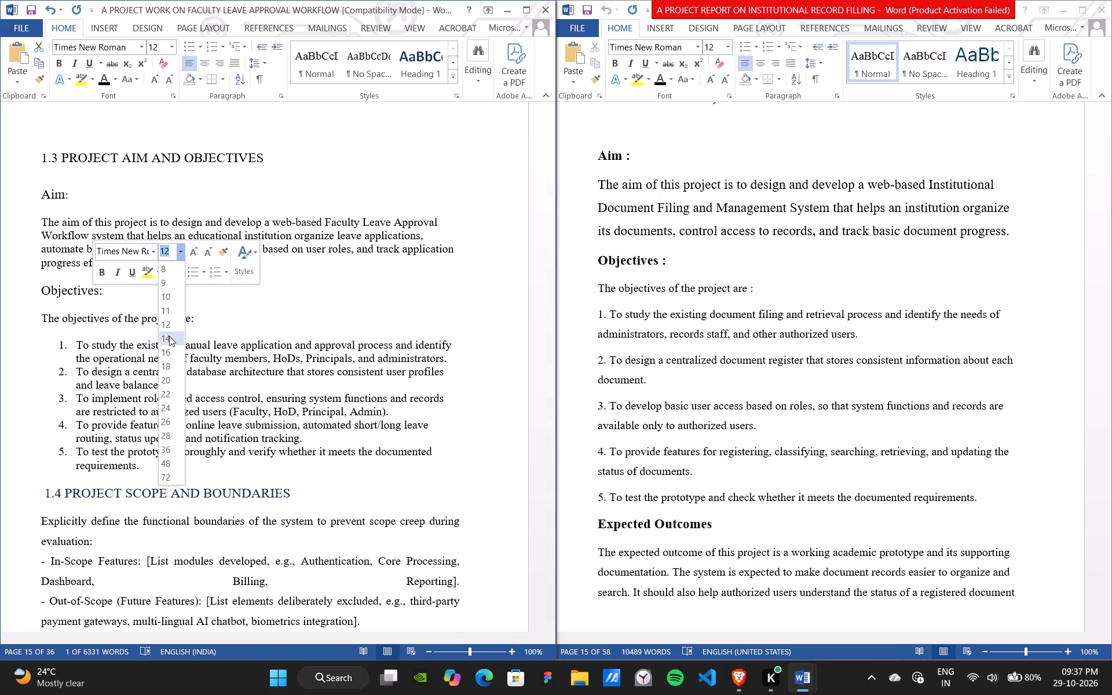
left_click(169, 336)
Change the font colour of the "1.4 PROJECT SCOPE AND BOUNDARIES" heading in the faculty leave report to black.
scroll(193, 340, "down", 8)
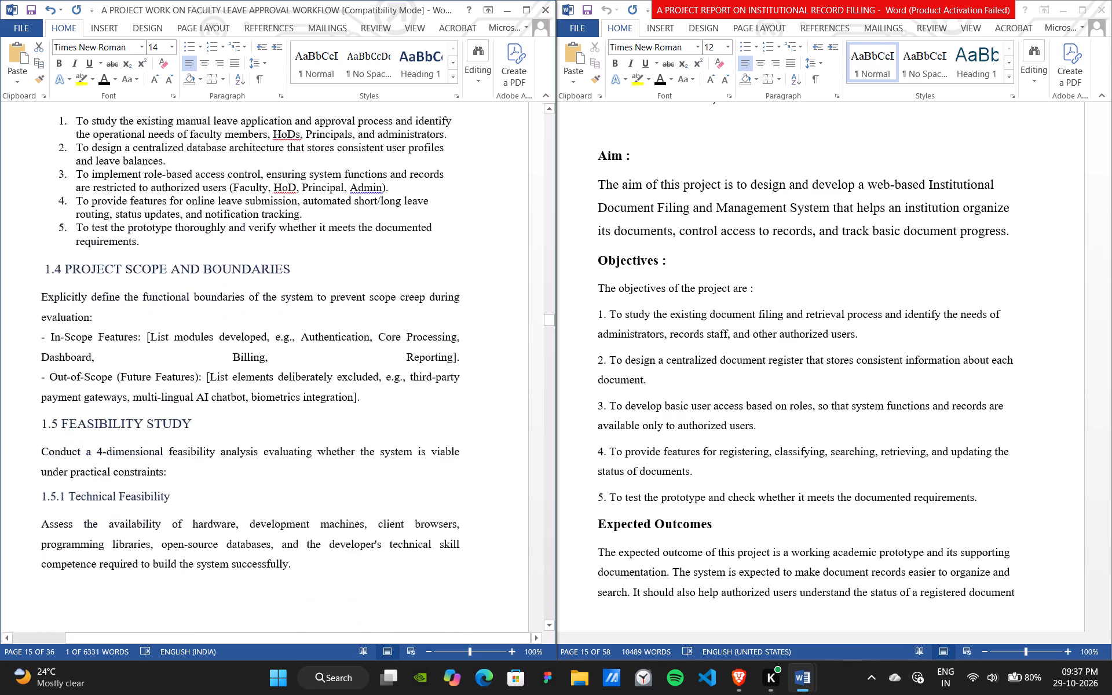
left_click_drag(47, 217, 302, 228)
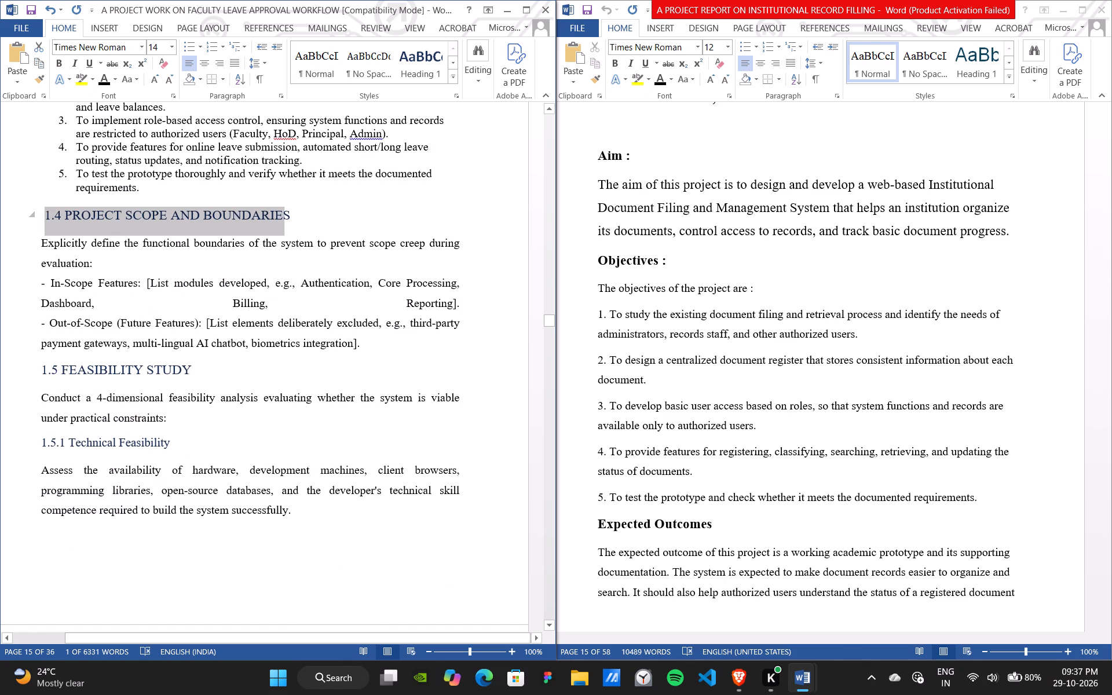
left_click_drag(302, 228, 293, 219)
left_click(368, 193)
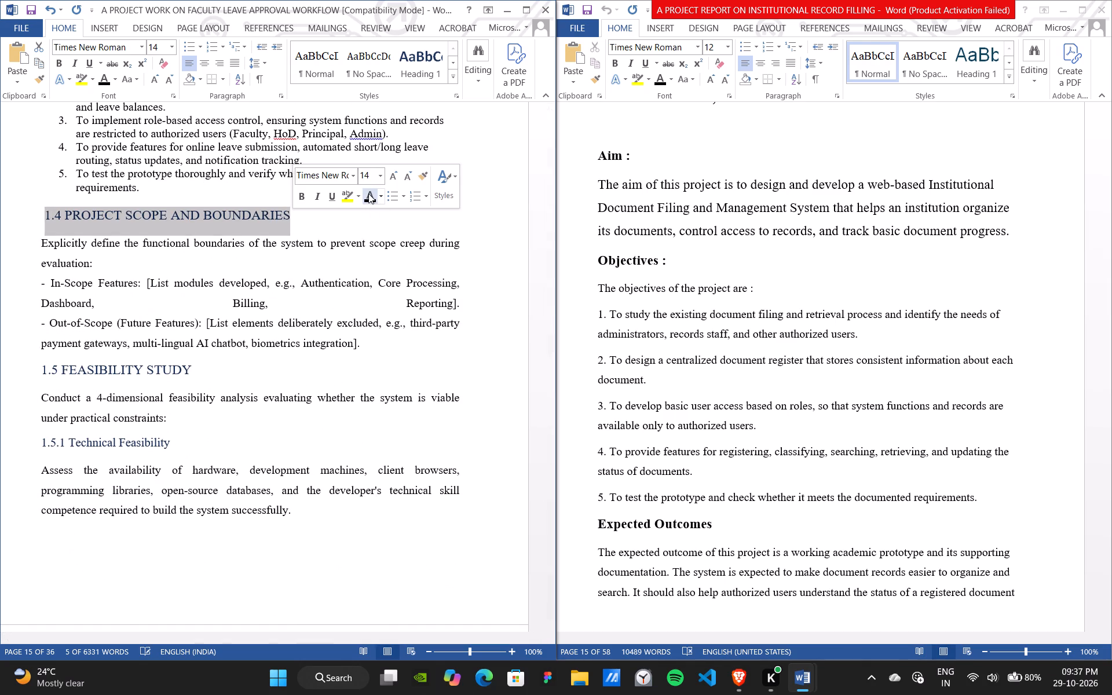
scroll(730, 275, "down", 9)
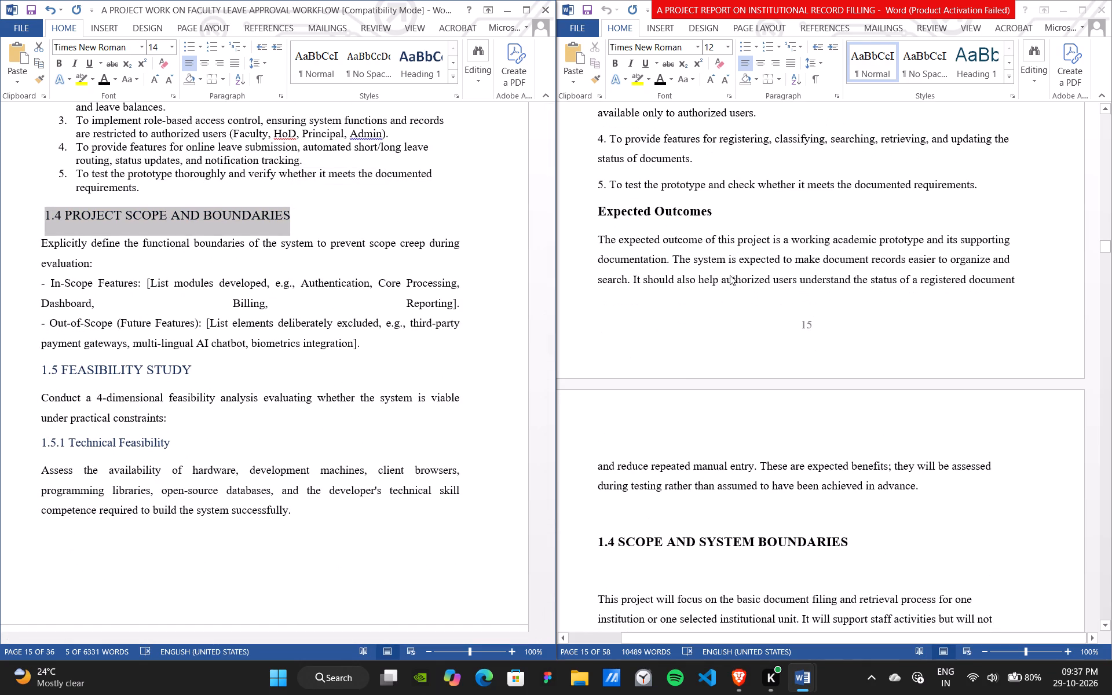
scroll(162, 269, "up", 4)
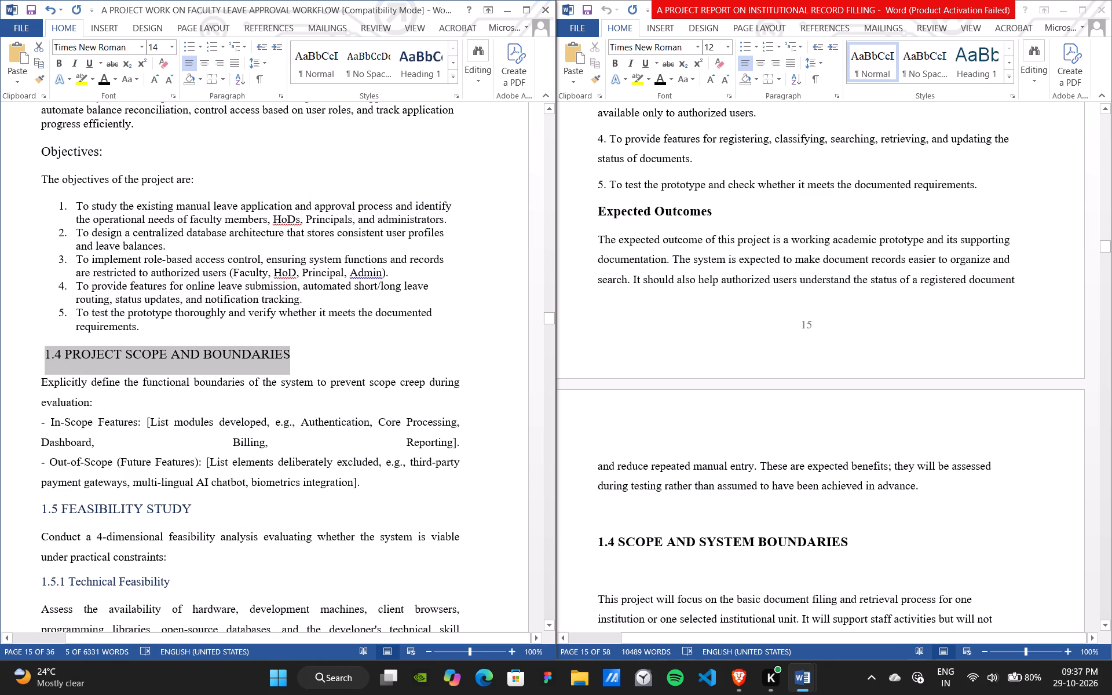
scroll(169, 272, "down", 1)
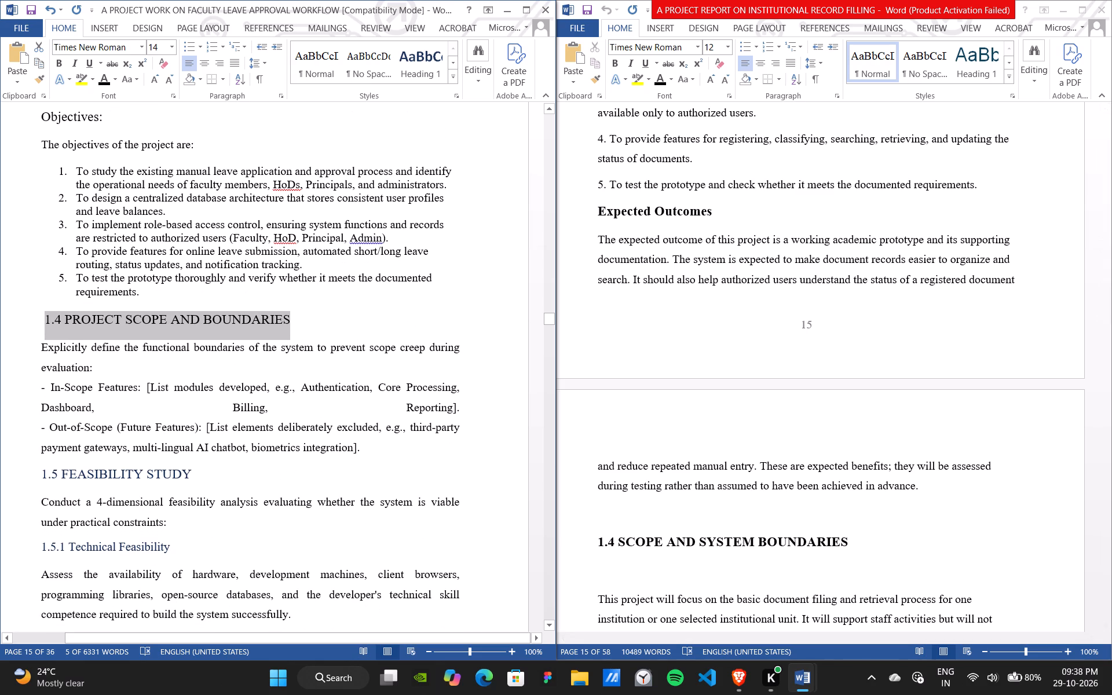
scroll(169, 272, "up", 1)
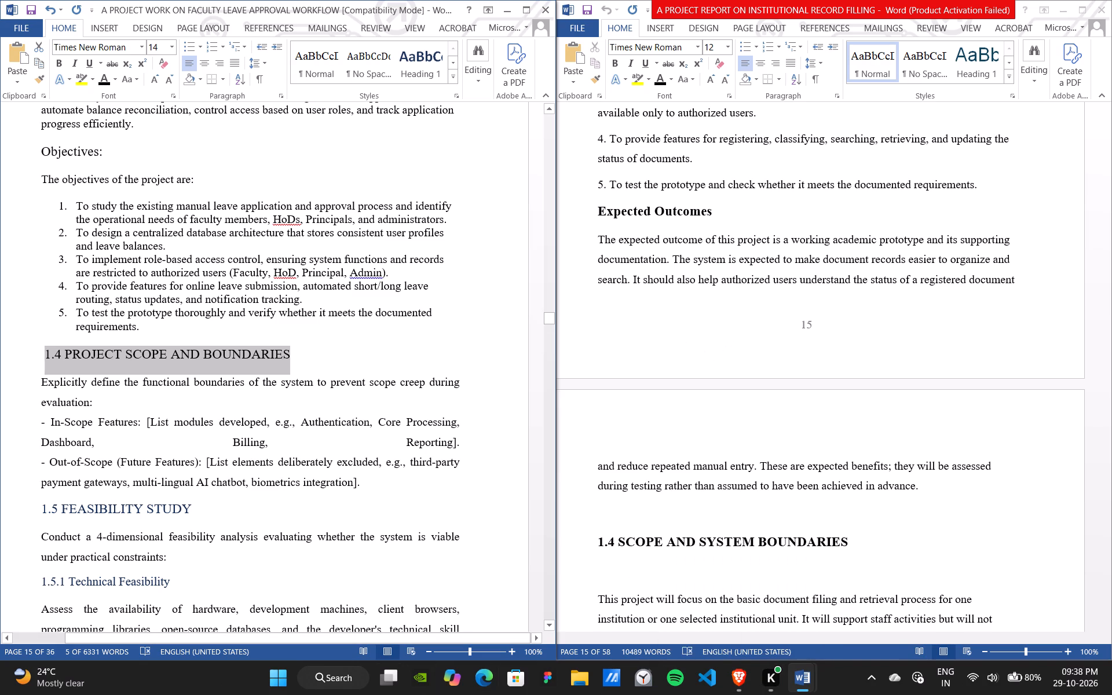
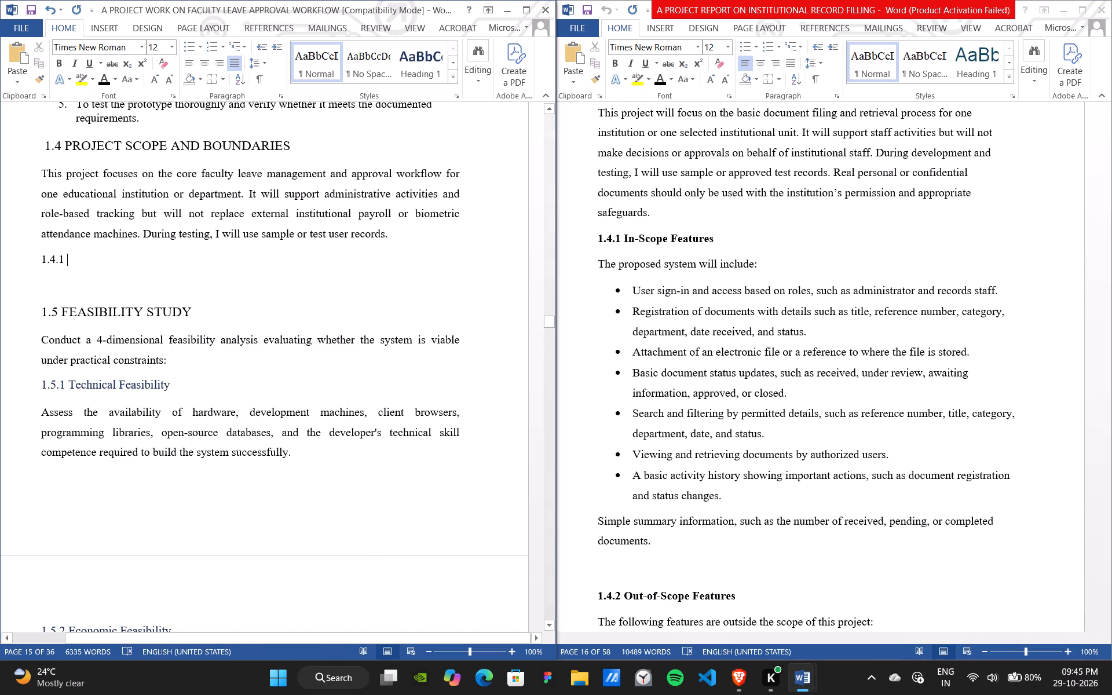
key("ctrl+v")
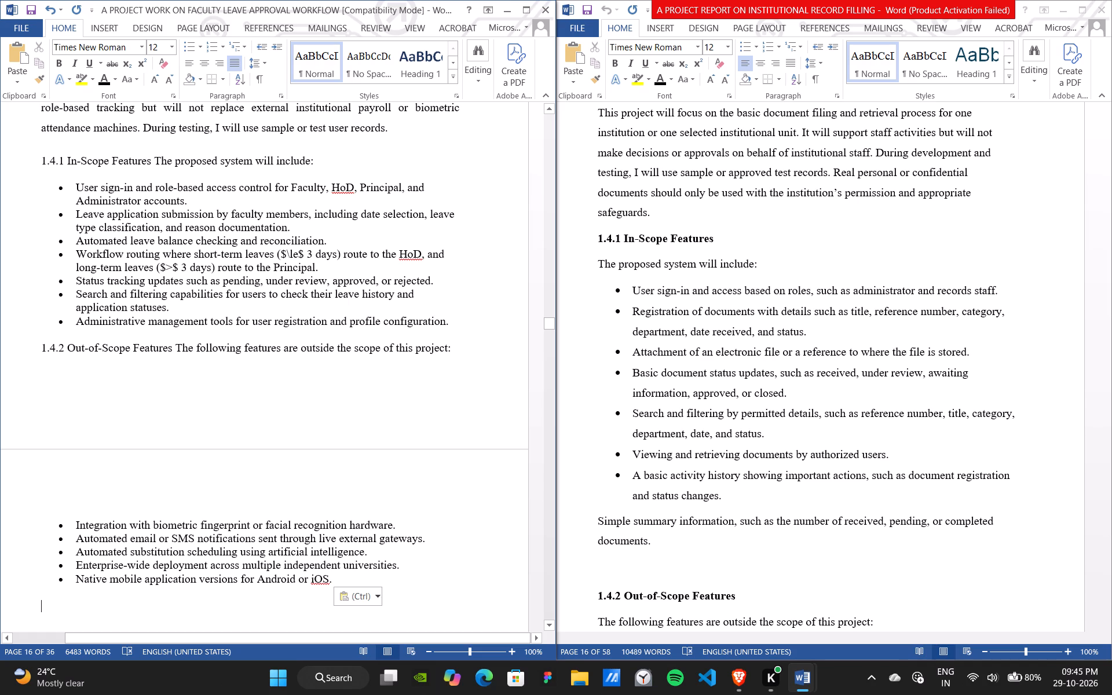
Start a new paragraph before "The proposed system will include:" and set the 1.4.1 In-Scope Features heading to 14 pt.
left_click(149, 158)
key("Return")
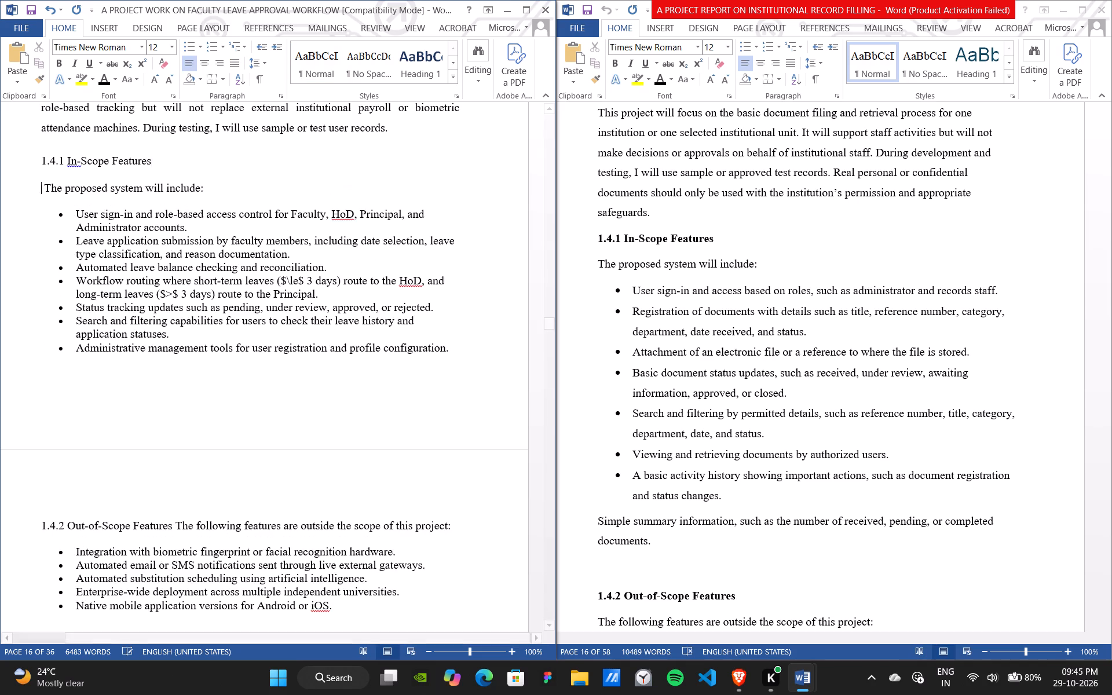
scroll(159, 163, "up", 2)
left_click_drag(41, 231, 135, 233)
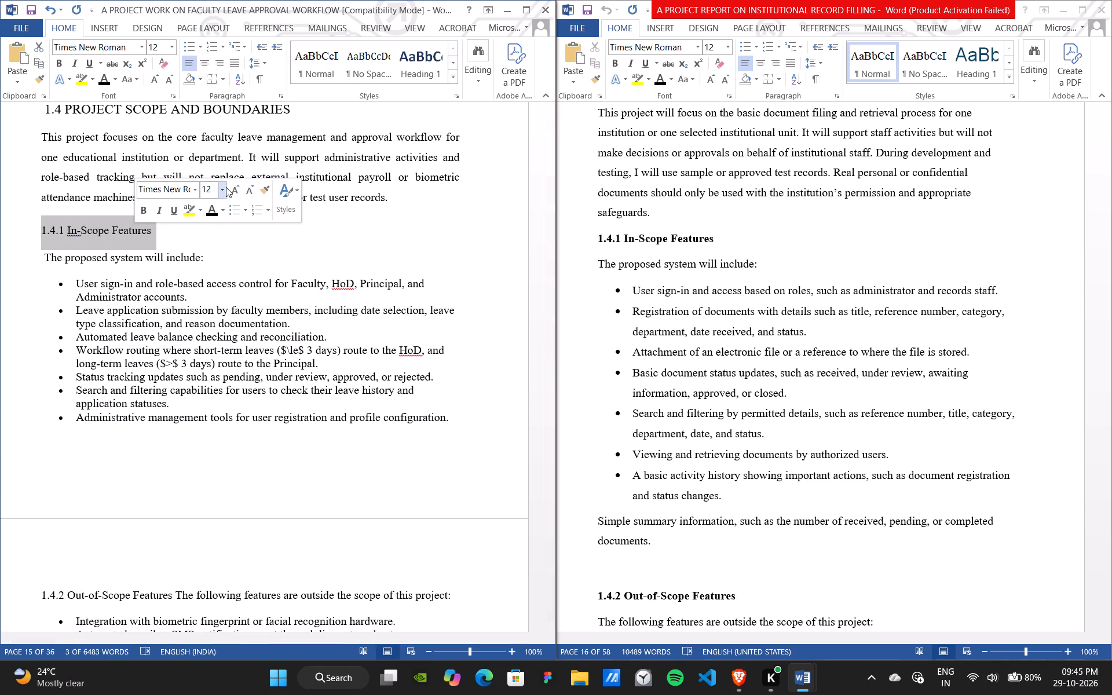
left_click(226, 187)
left_click(213, 277)
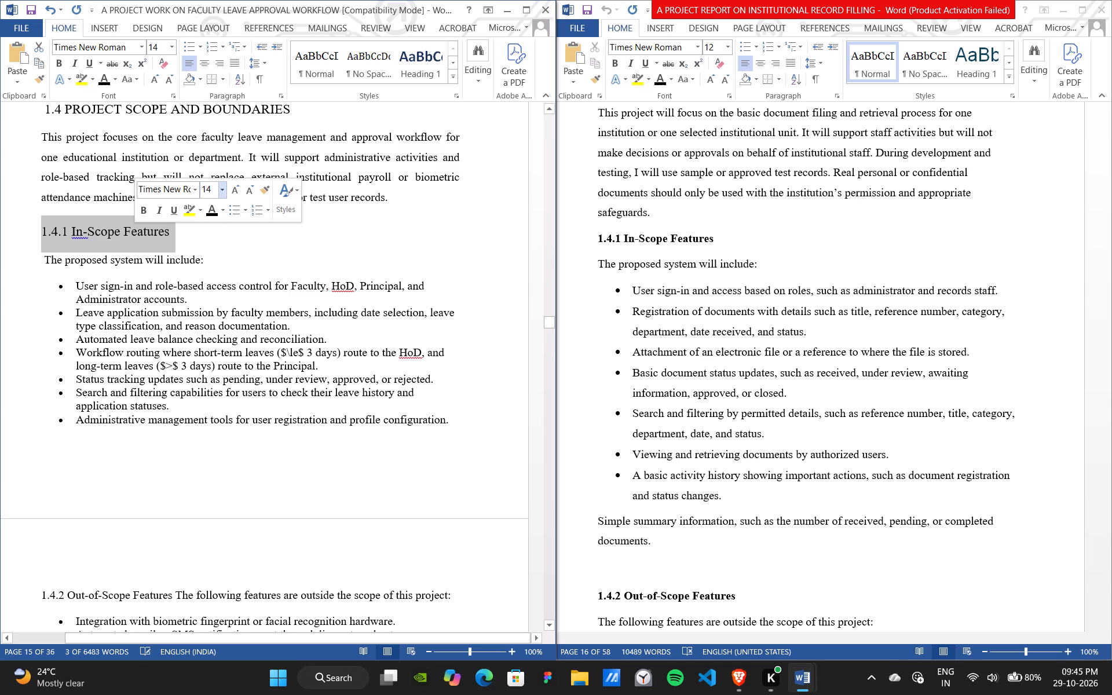
left_click(219, 244)
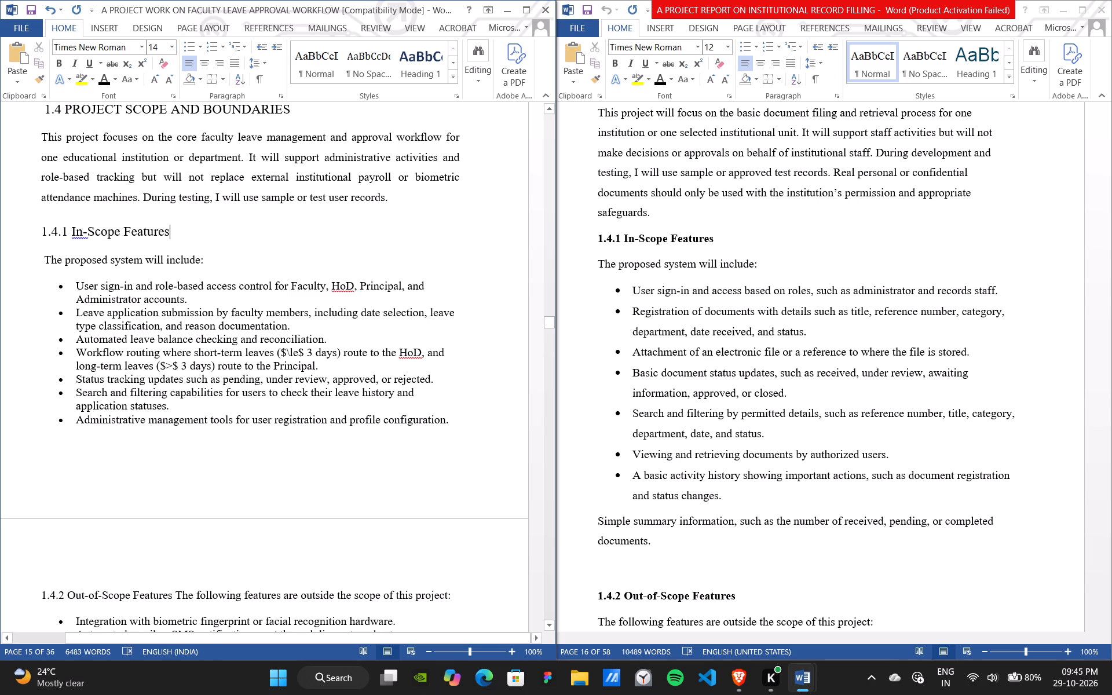
left_click(78, 236)
left_click(81, 237)
Make the words "The proposed system will include" bold under the 1.4.1 heading.
left_click_drag(44, 260, 65, 262)
left_click(119, 281)
left_click_drag(43, 256, 198, 262)
left_click(209, 240)
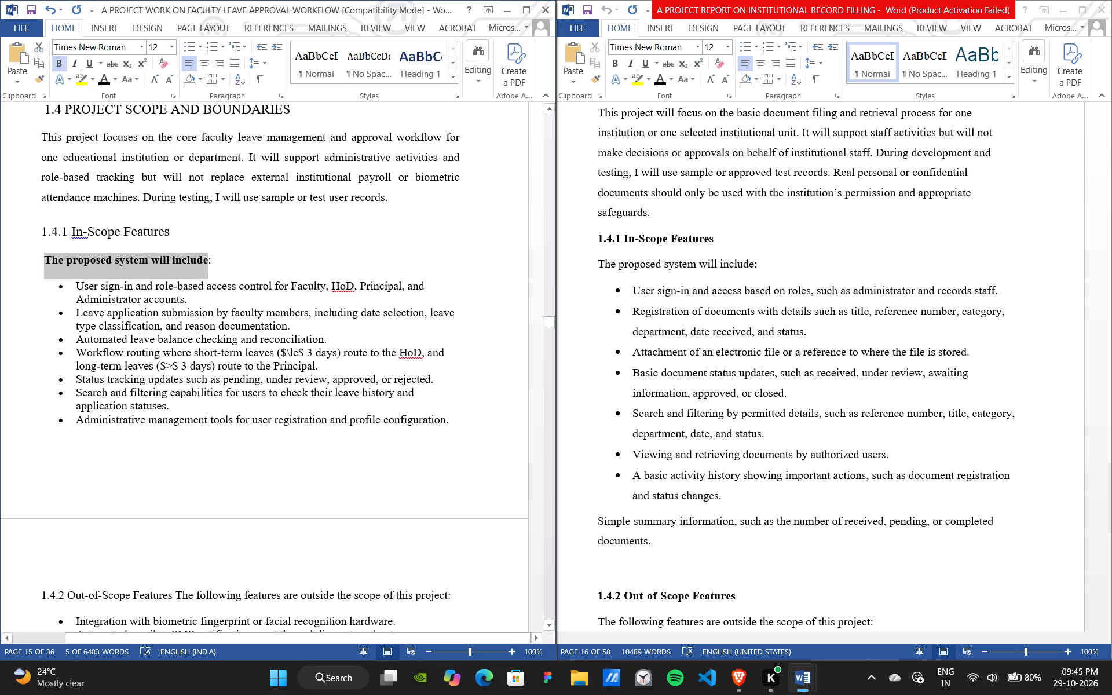
left_click(225, 306)
End the 1.4.2 Out-of-Scope Features heading with a colon and put "The following features are outside the scope of this project:" in its own paragraph.
scroll(309, 426, "down", 9)
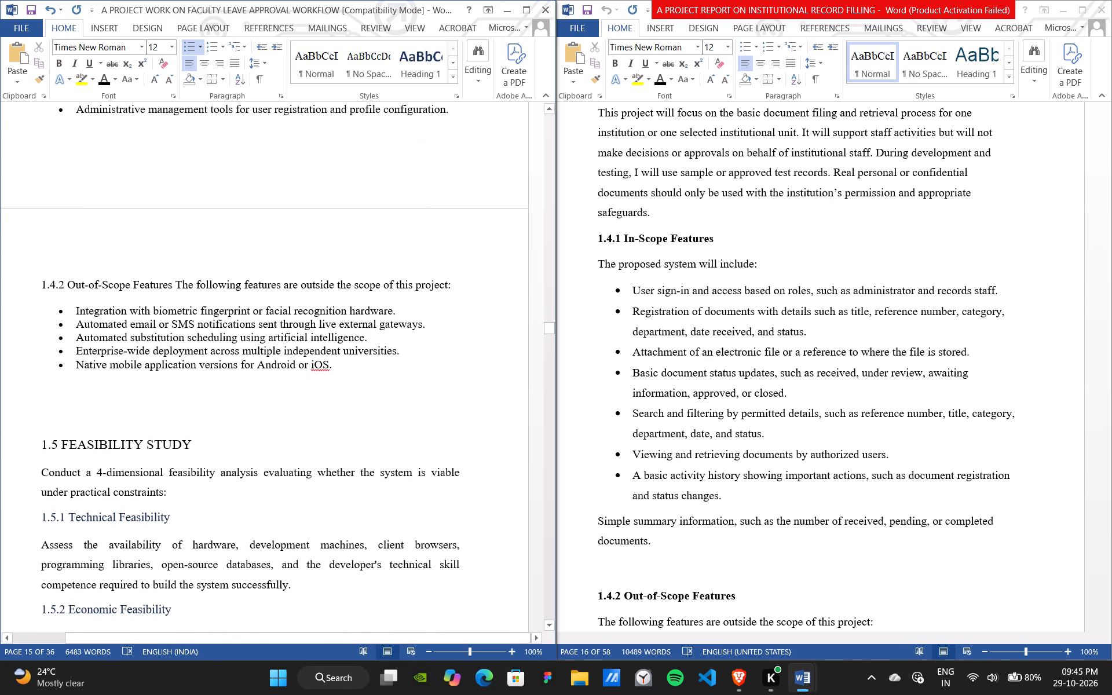
left_click(175, 284)
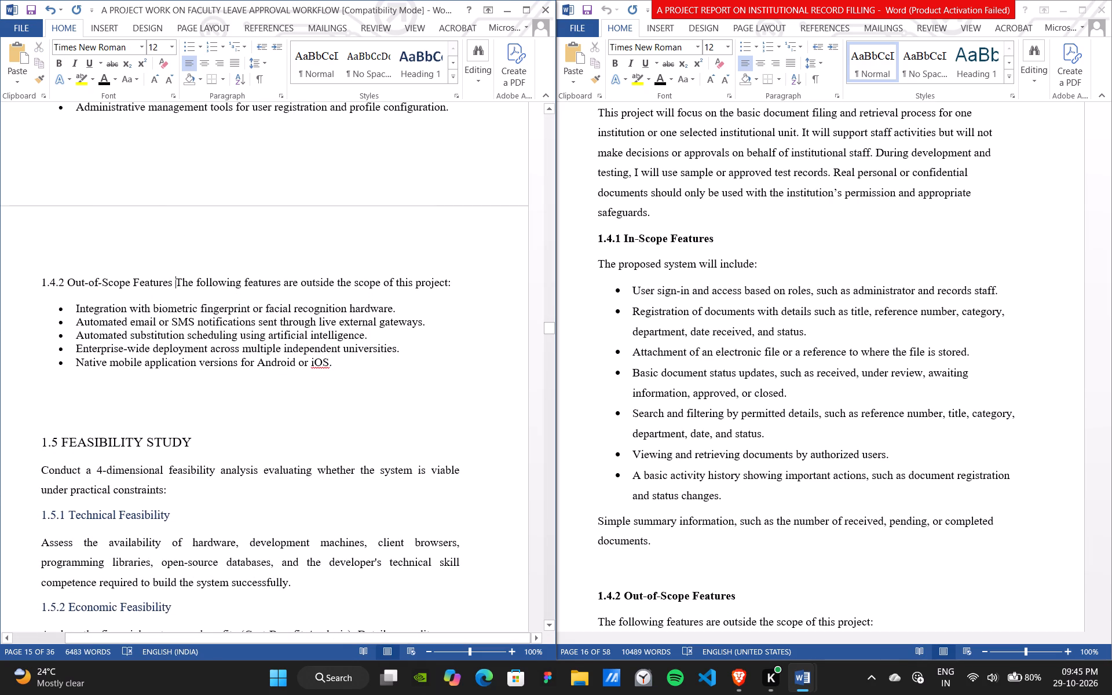
key("BackSpace")
key("shift+colon")
key("Return")
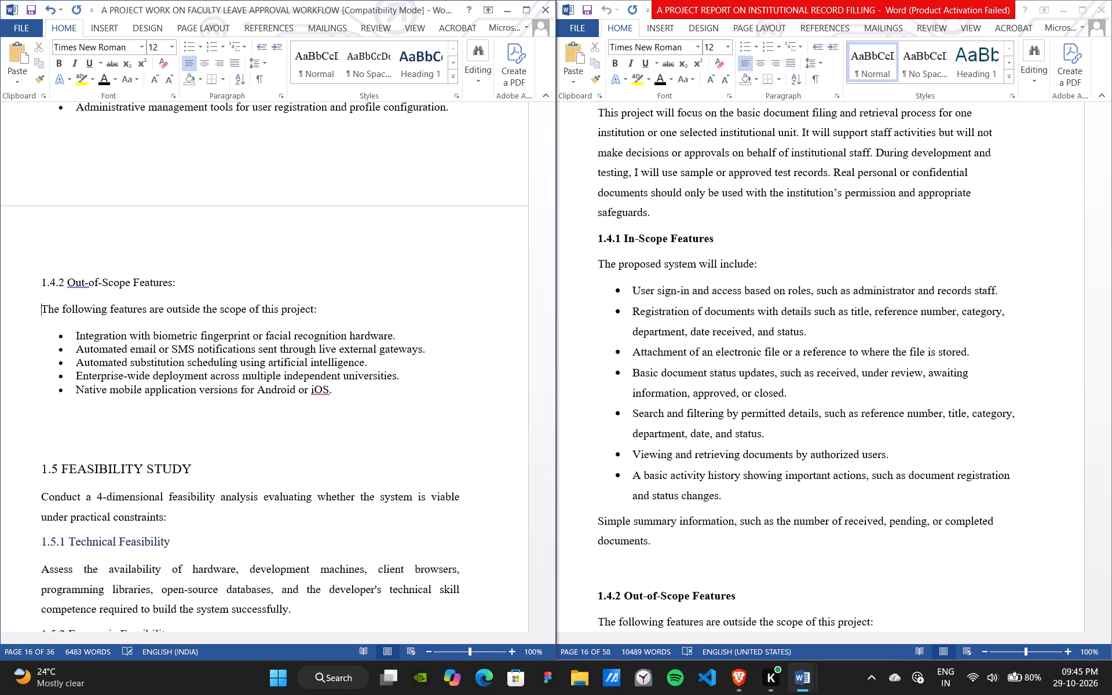
Set the "1.4.2 Out-of-Scope Features:" heading to 14 pt.
scroll(54, 272, "up", 7)
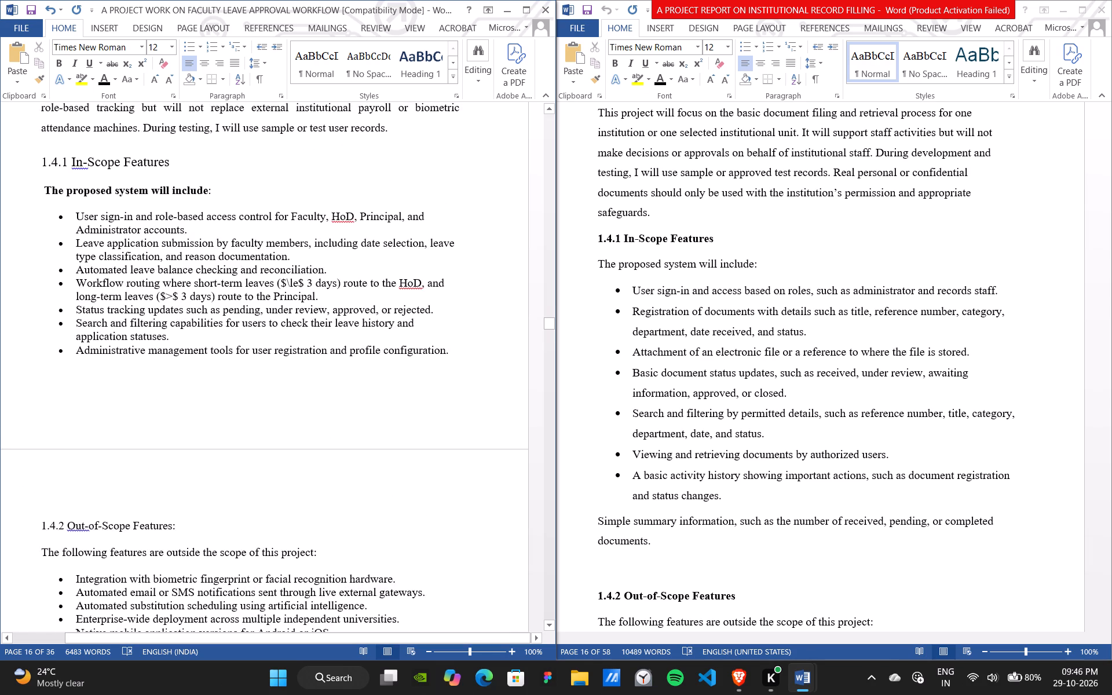
scroll(94, 296, "down", 4)
left_click_drag(43, 386, 129, 386)
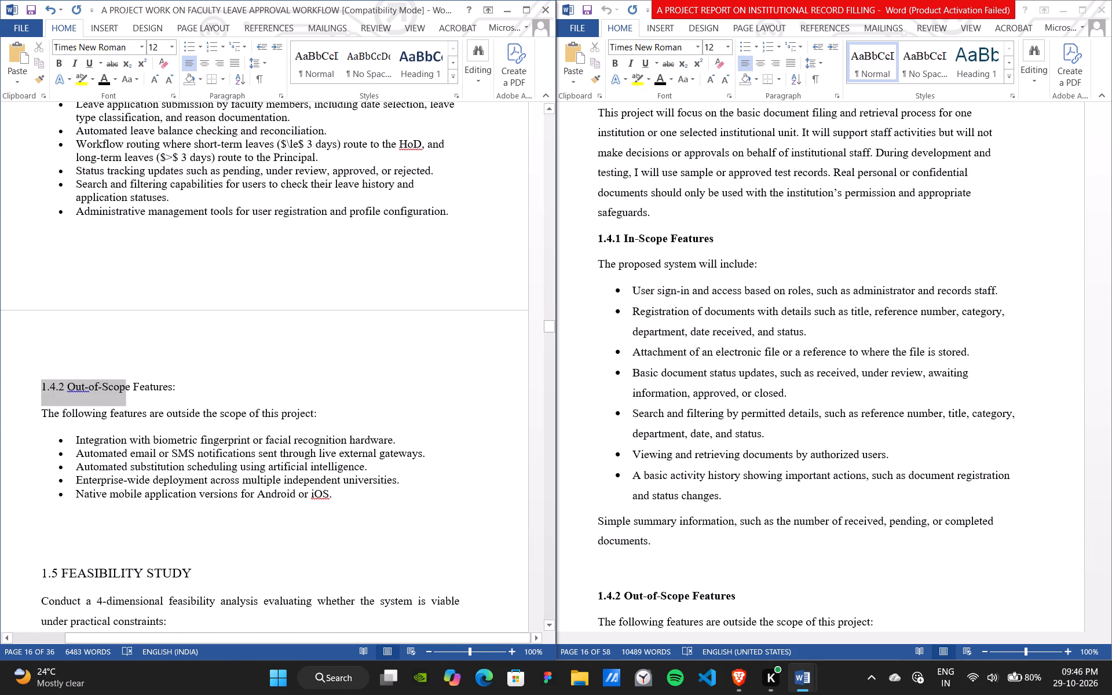
left_click_drag(129, 386, 175, 388)
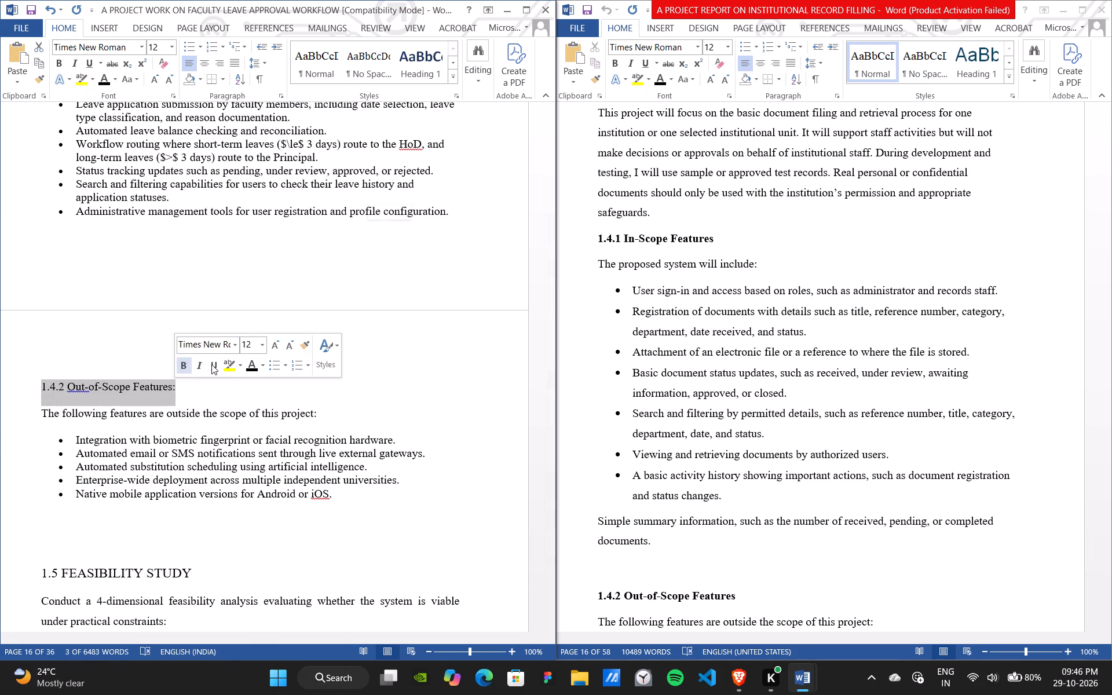
left_click(264, 343)
left_click(249, 433)
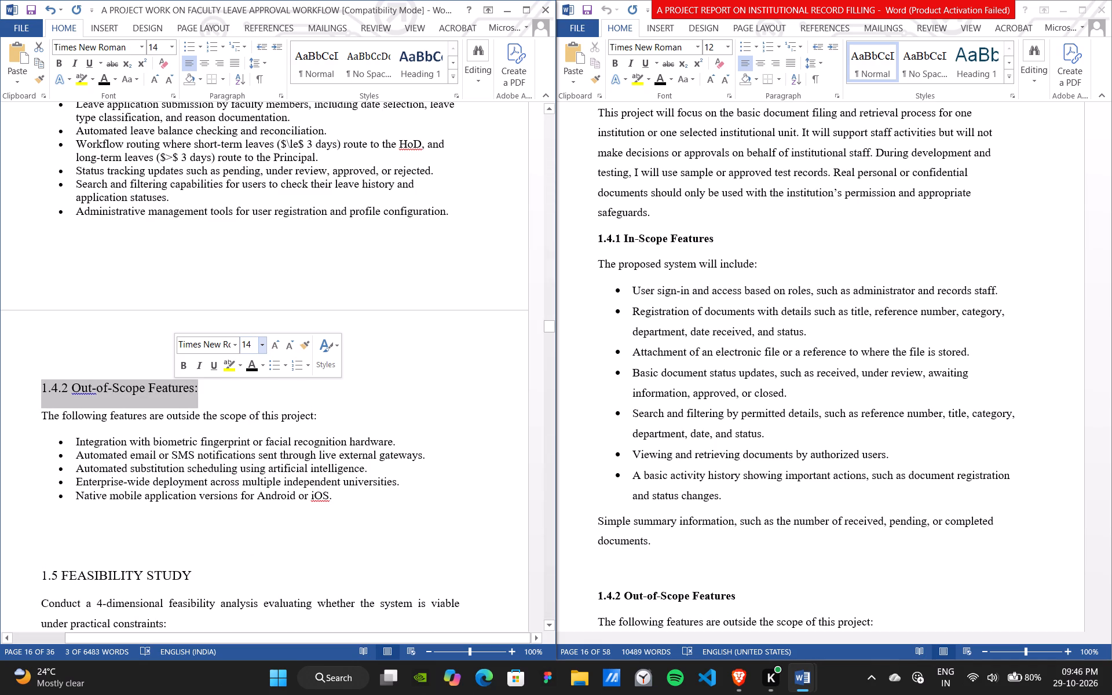
left_click(236, 411)
scroll(209, 474, "up", 4)
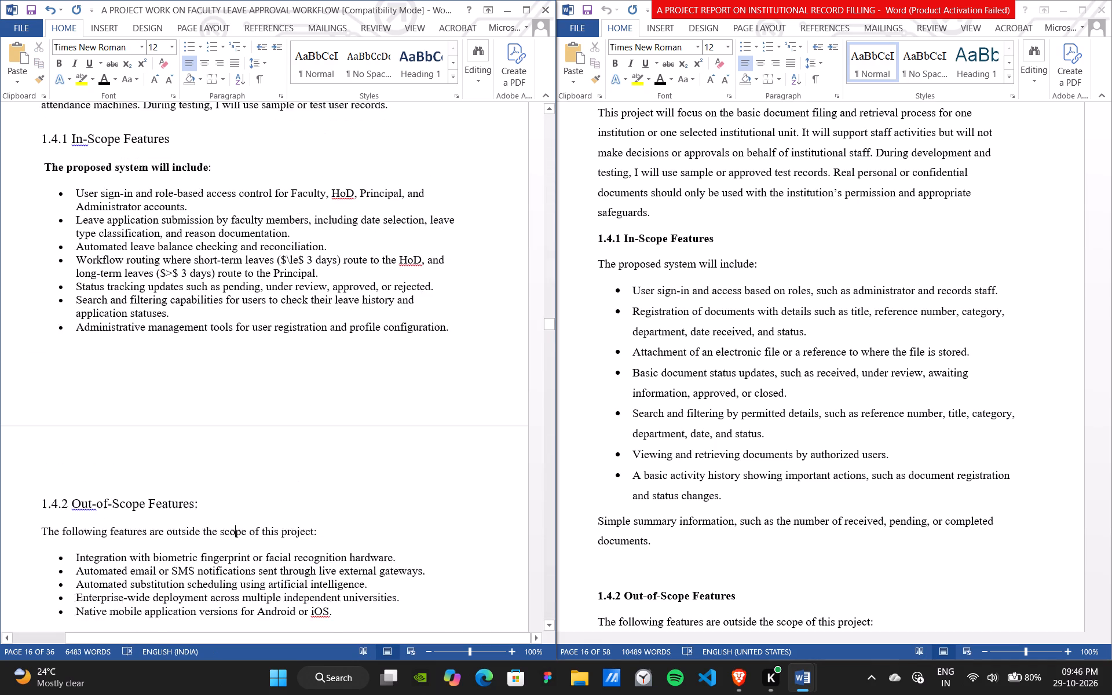
scroll(196, 243, "down", 4)
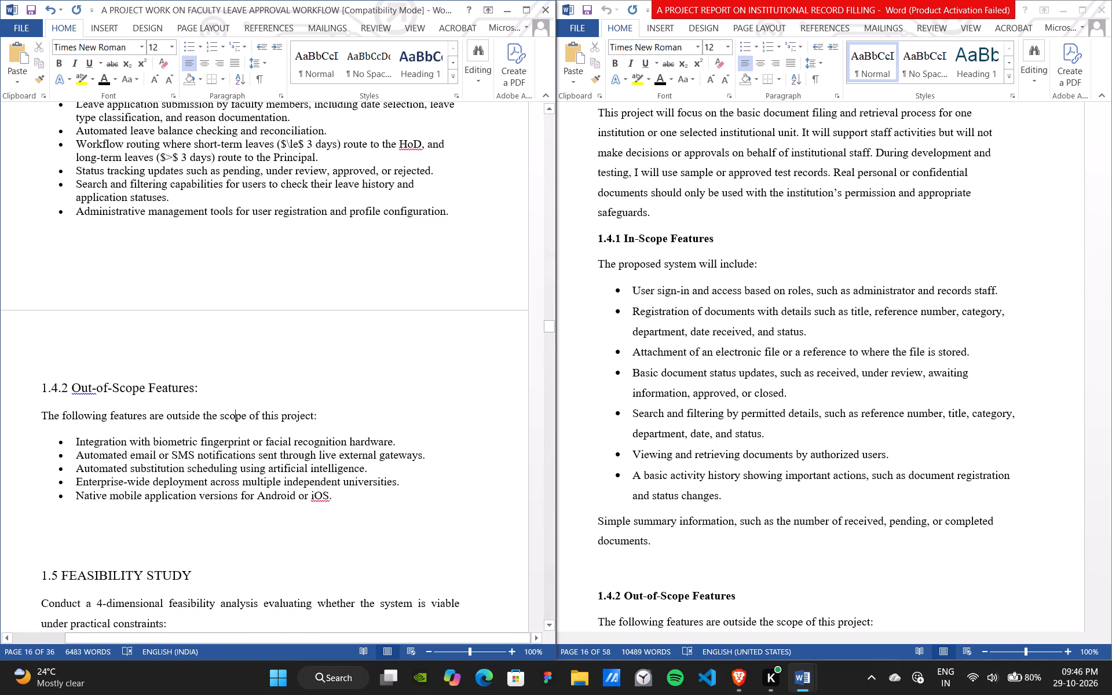
Review the leave report's sections 1.4 Project Scope and Boundaries and 1.5 Feasibility Study against the scope section of the record filling reference report.
scroll(254, 396, "down", 4)
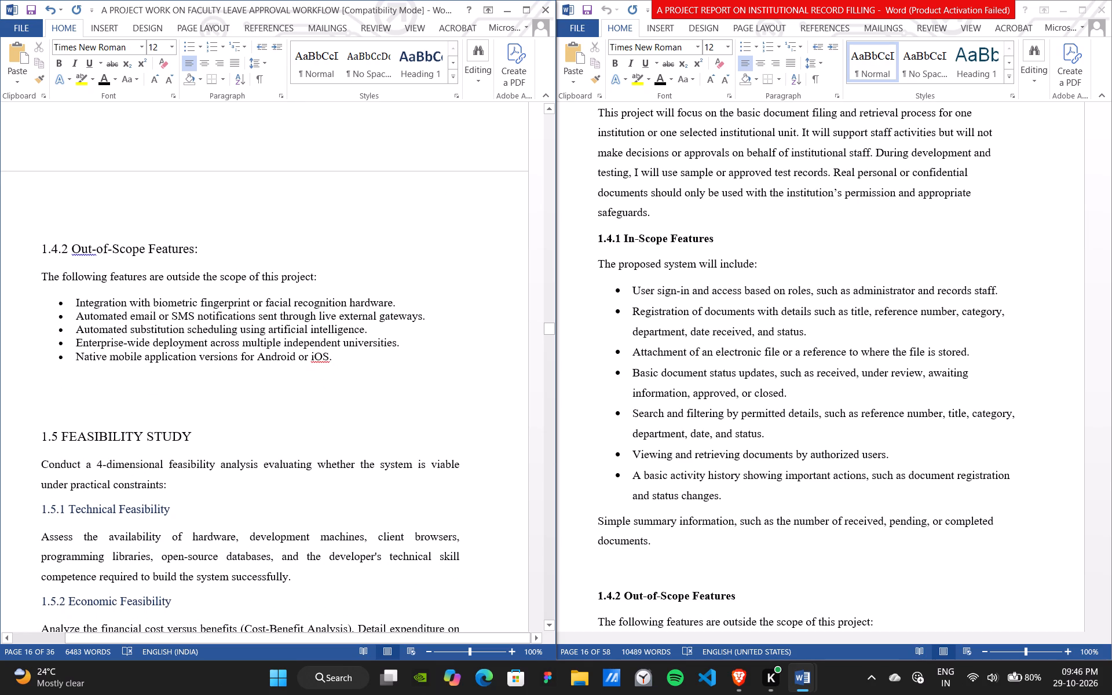
scroll(290, 387, "down", 5)
scroll(735, 364, "down", 4)
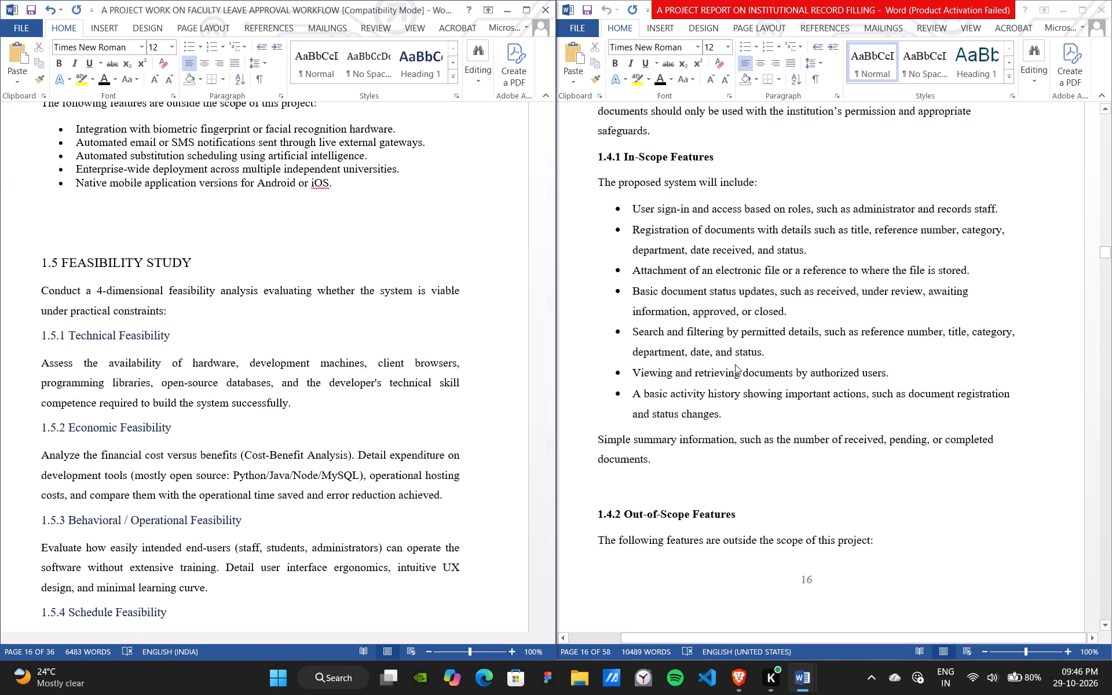
scroll(738, 364, "up", 2)
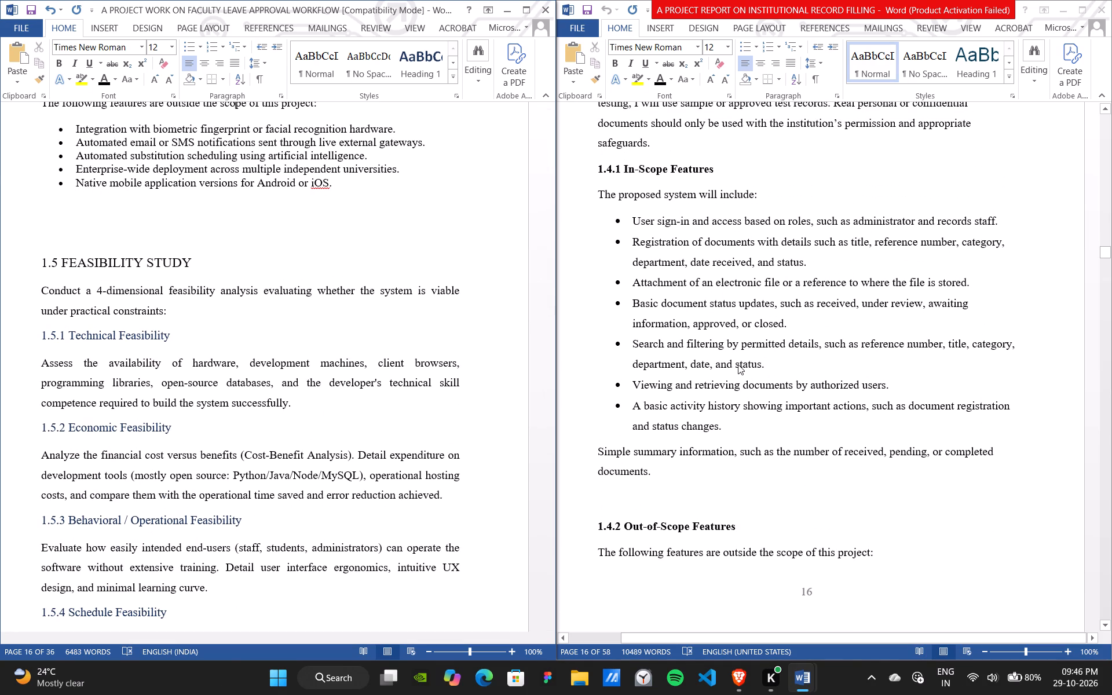
scroll(316, 361, "up", 2)
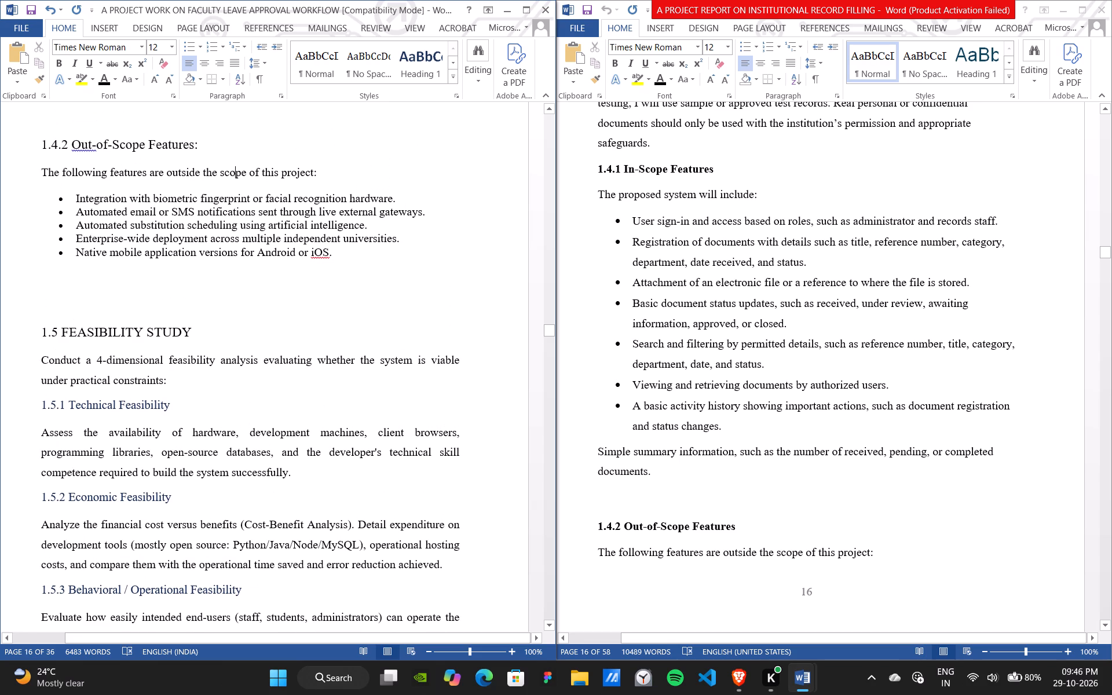
scroll(316, 361, "up", 2)
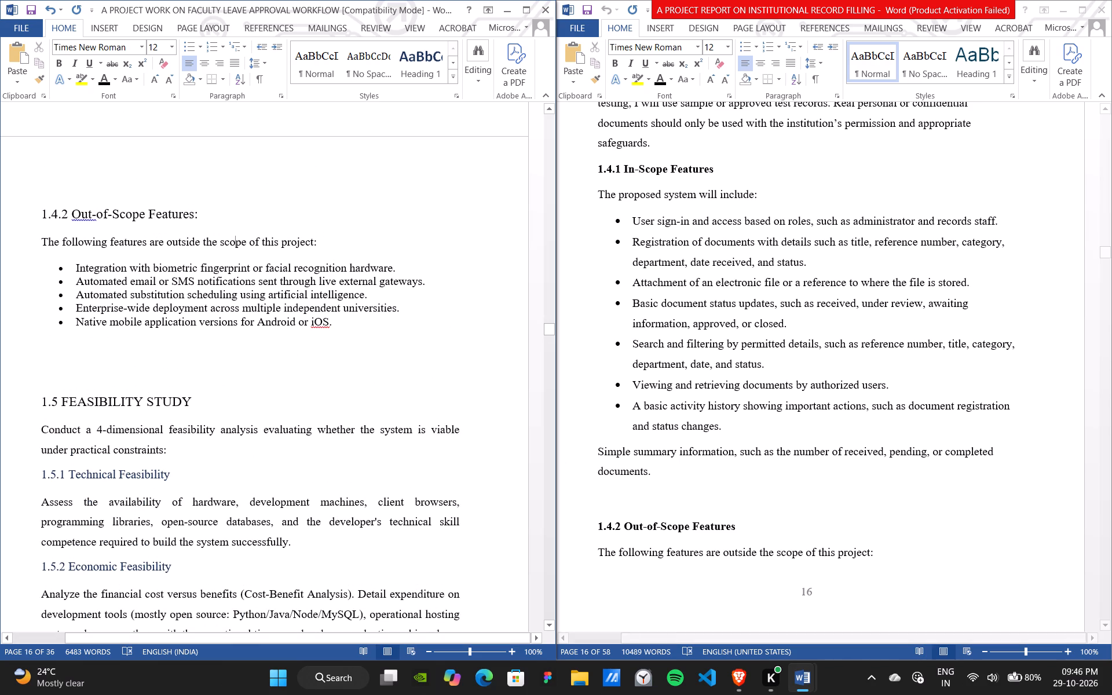
scroll(189, 457, "up", 11)
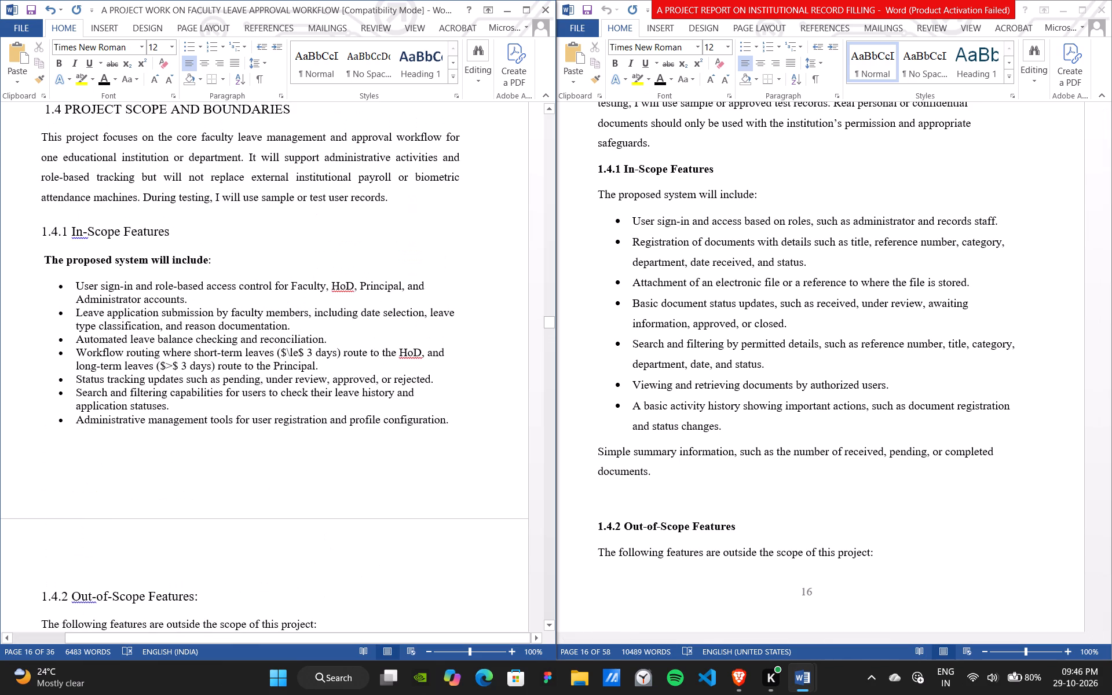
scroll(191, 457, "down", 18)
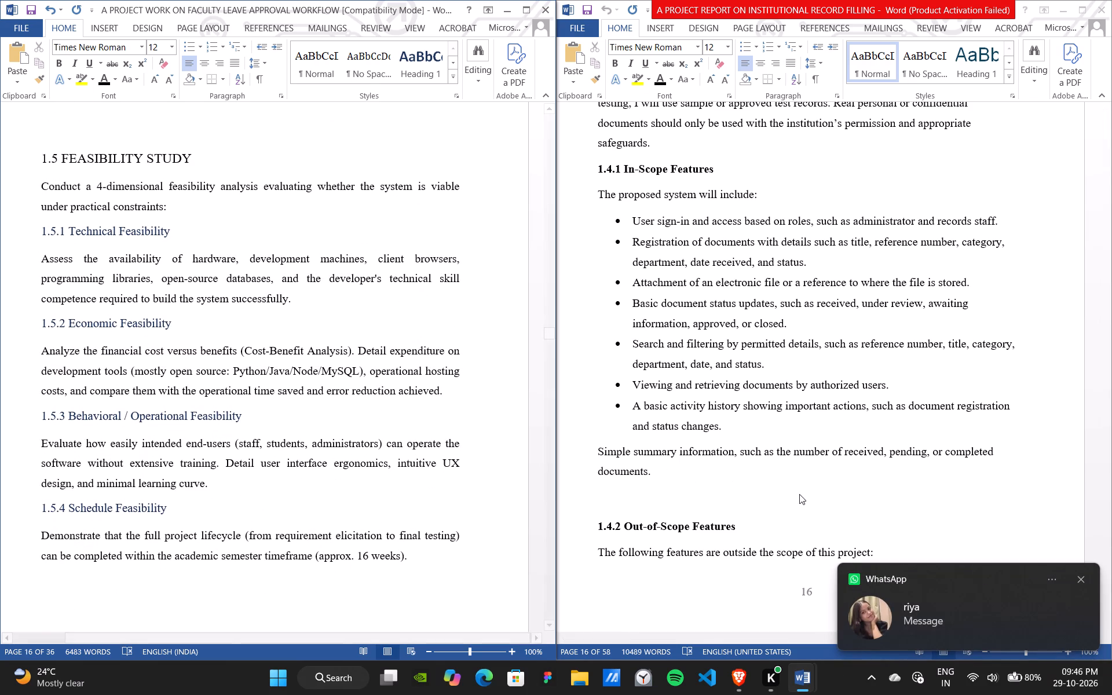
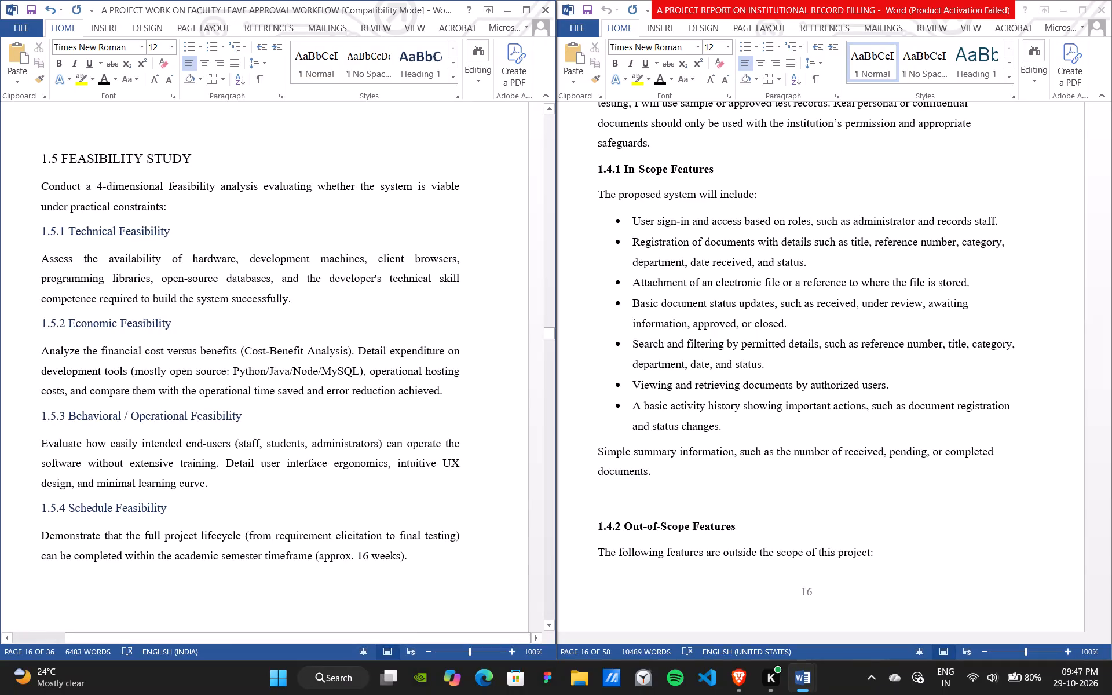
Compare the reference report's scope and 1.5 FEASIBILITY STUDY layout with sections 1.3 to 1.5 of the faculty leave report.
scroll(731, 415, "down", 4)
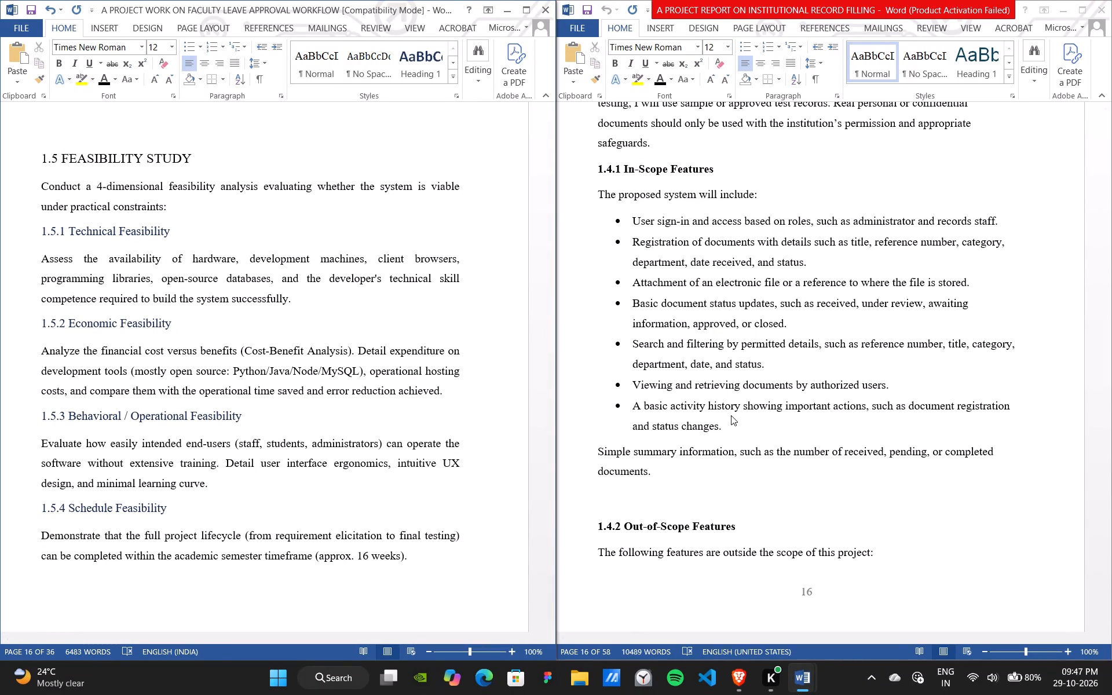
scroll(731, 415, "down", 15)
scroll(731, 415, "down", 6)
scroll(196, 381, "up", 10)
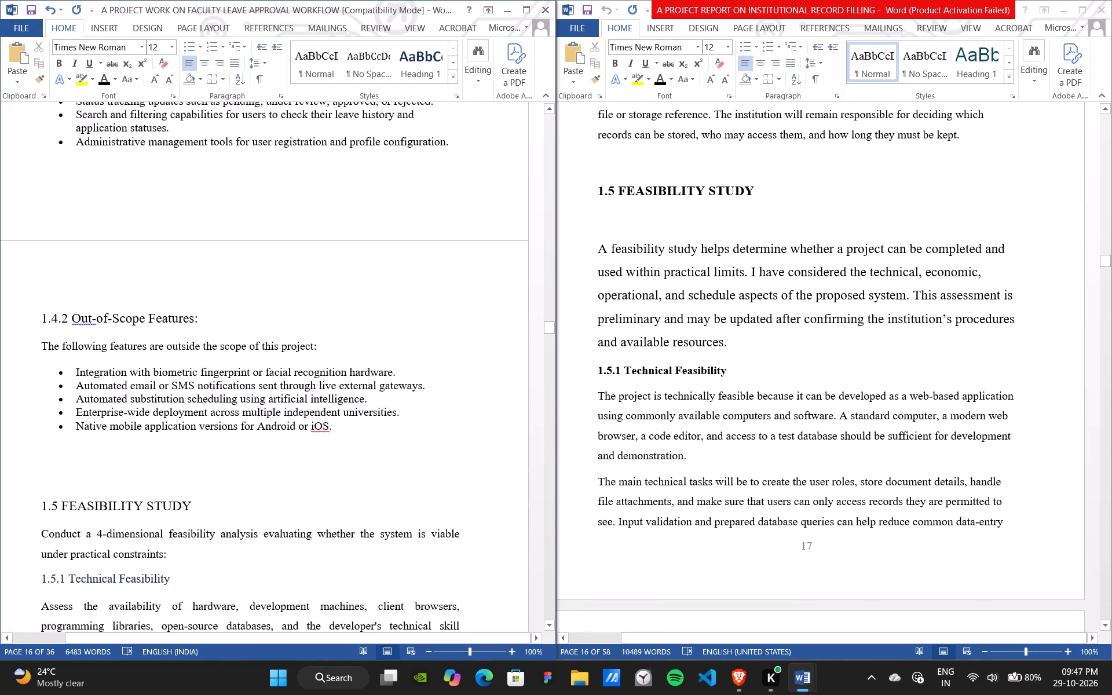
scroll(196, 379, "up", 12)
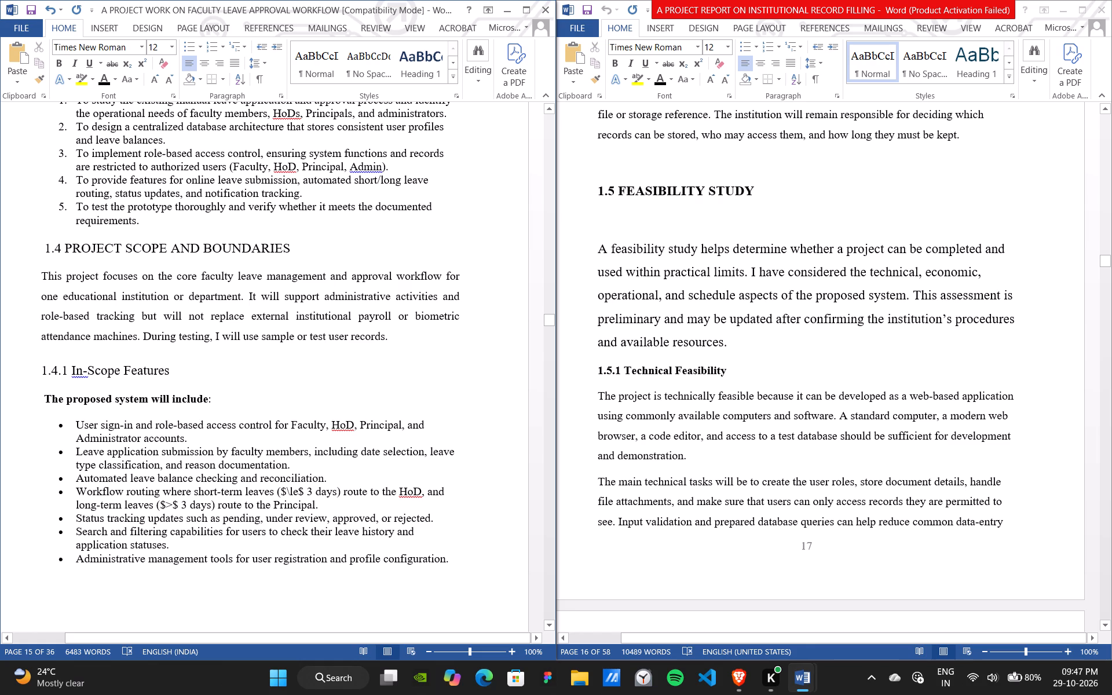
scroll(196, 379, "up", 5)
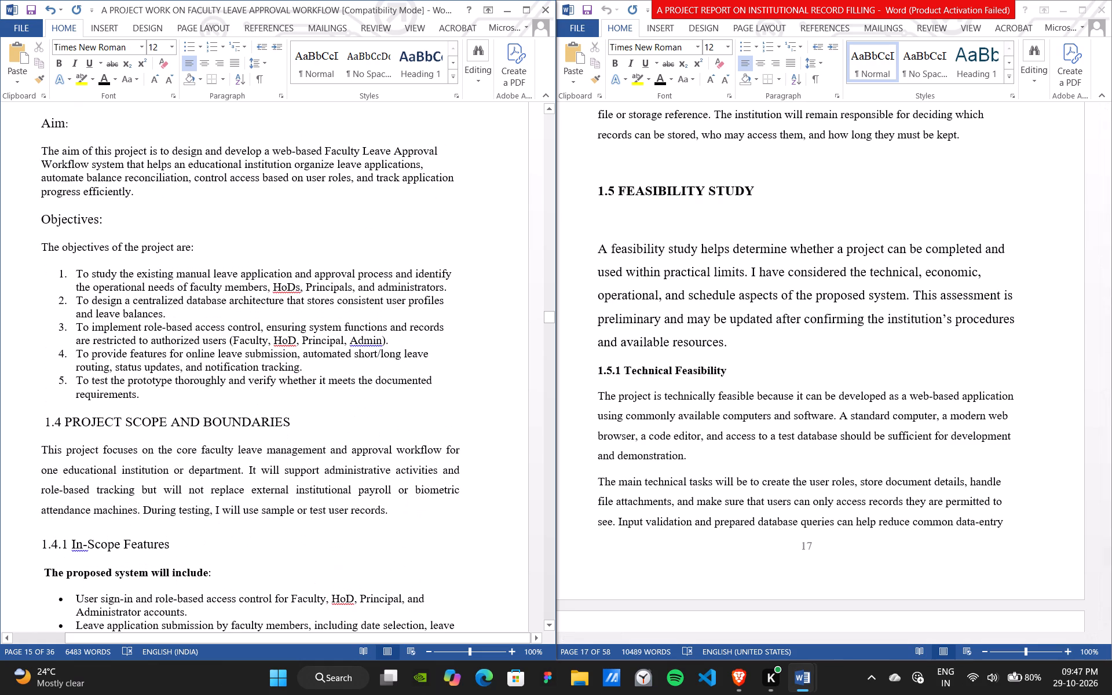
scroll(196, 379, "up", 5)
scroll(196, 379, "down", 8)
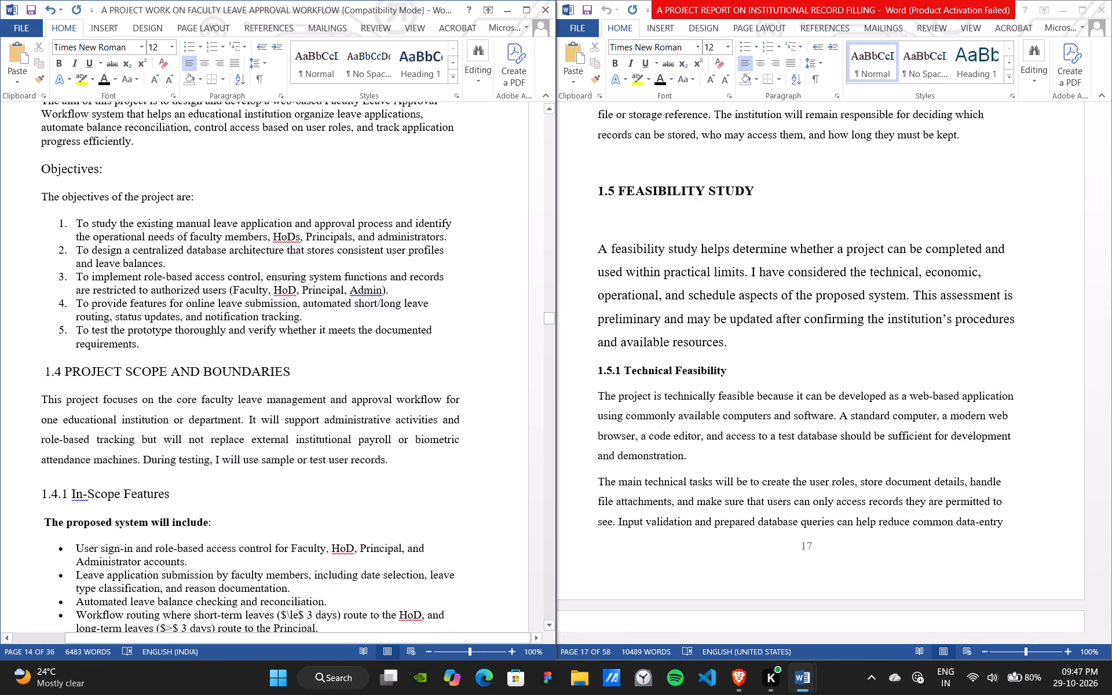
scroll(196, 379, "down", 20)
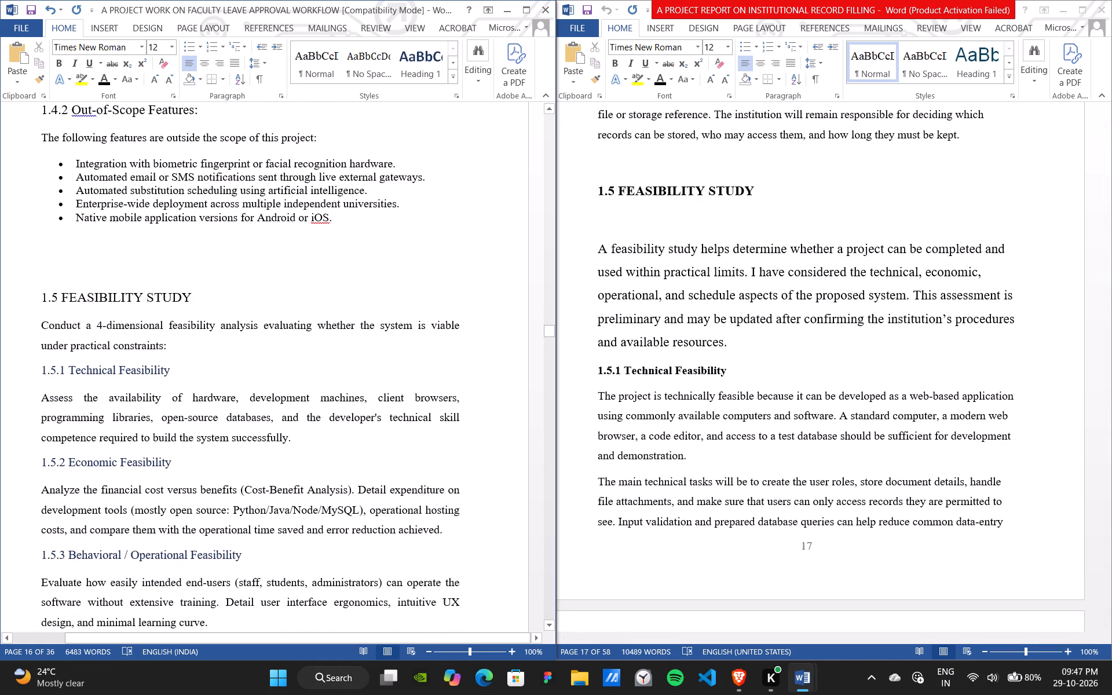
scroll(196, 379, "down", 3)
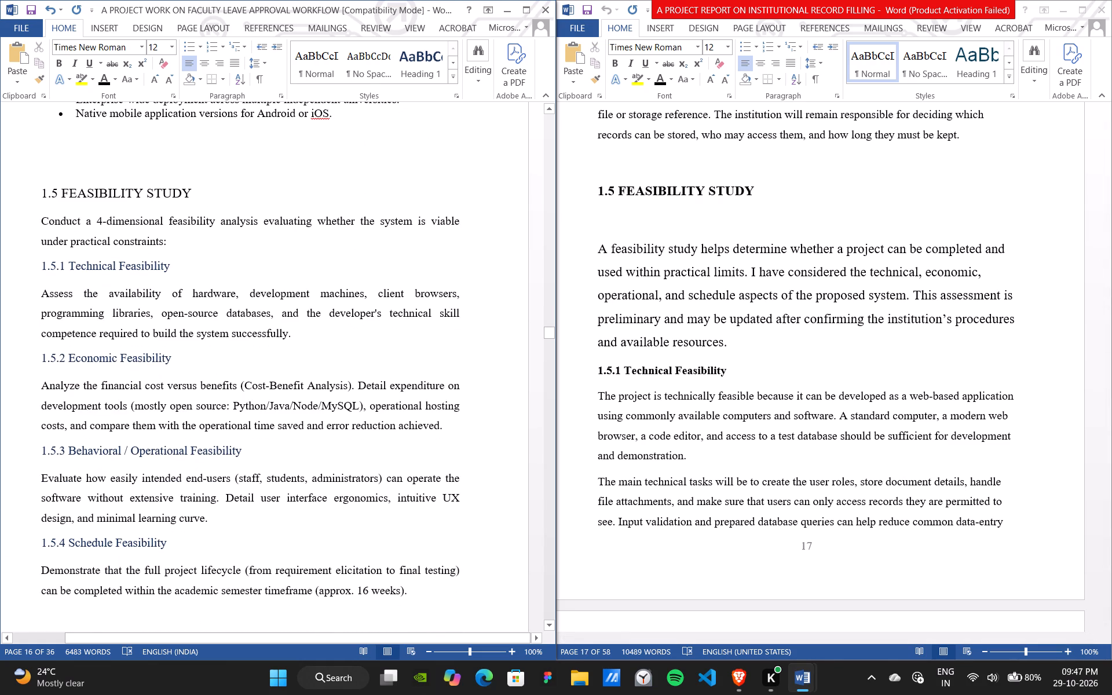
Set the 1.5 FEASIBILITY STUDY heading in the faculty leave report to 14 pt.
left_click_drag(42, 190, 189, 196)
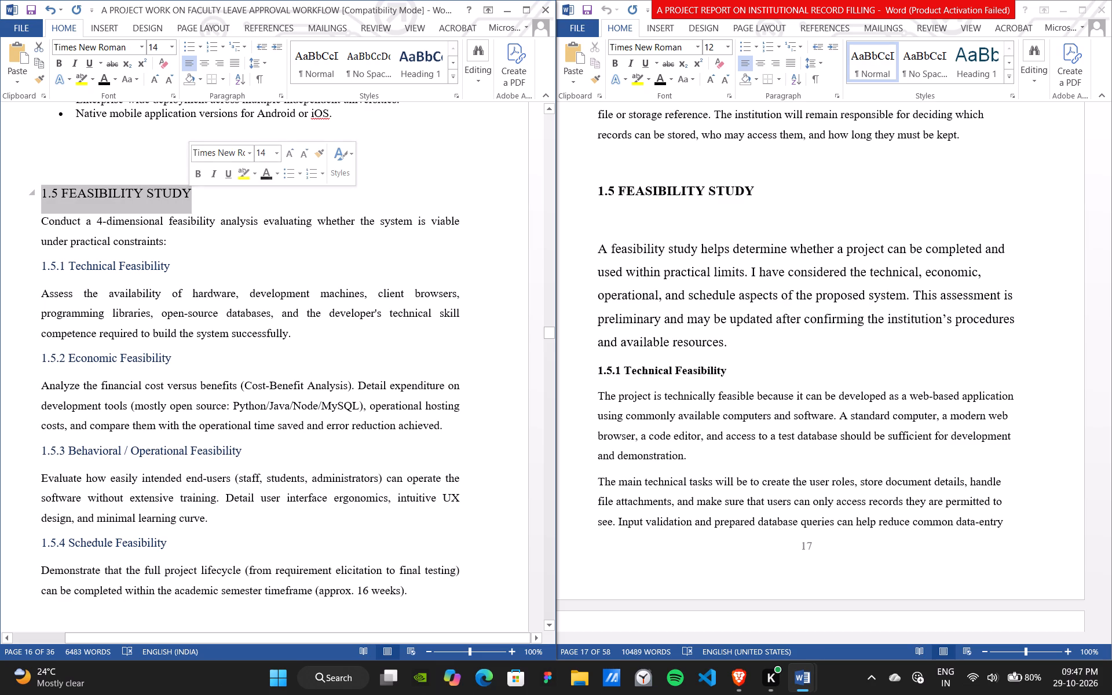
left_click(277, 151)
left_click(264, 237)
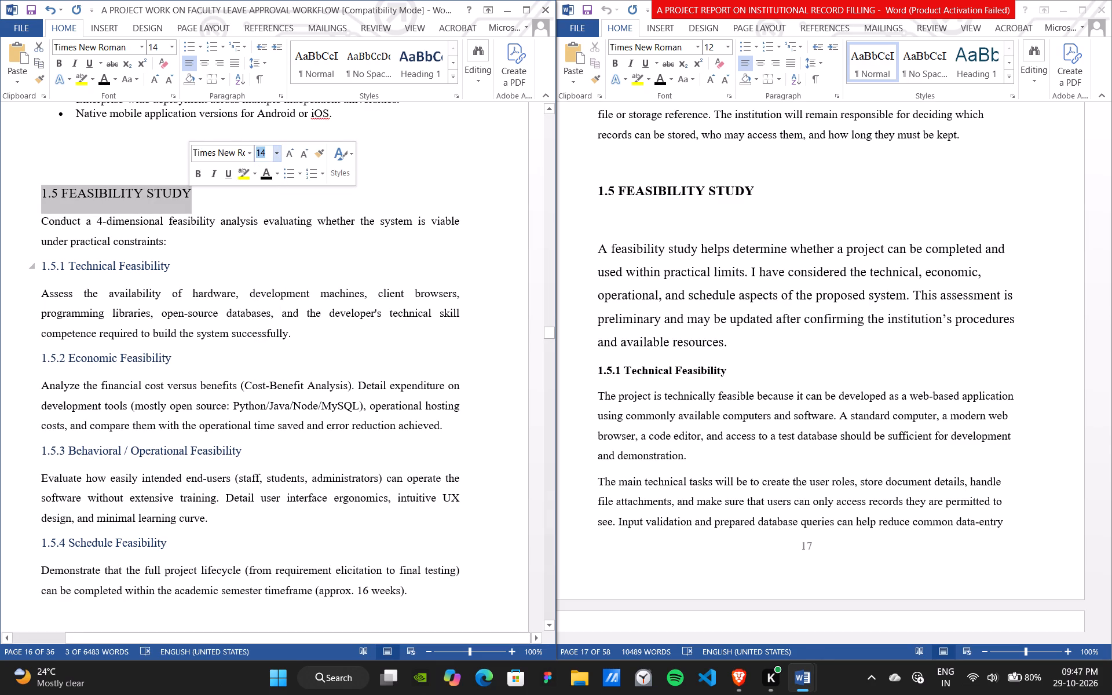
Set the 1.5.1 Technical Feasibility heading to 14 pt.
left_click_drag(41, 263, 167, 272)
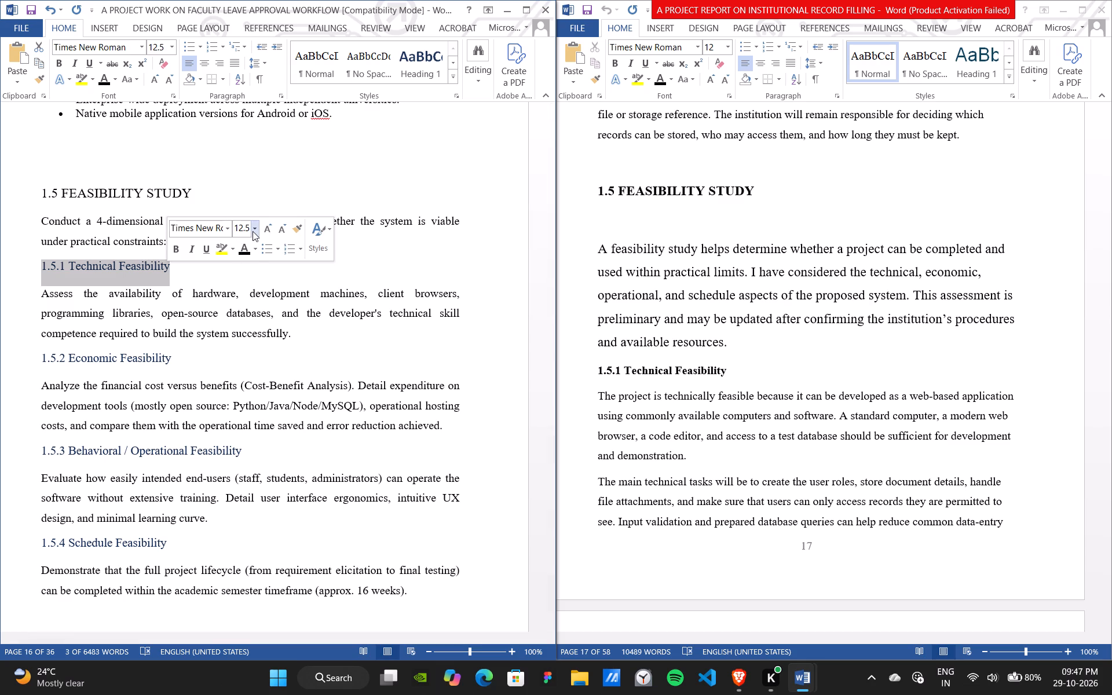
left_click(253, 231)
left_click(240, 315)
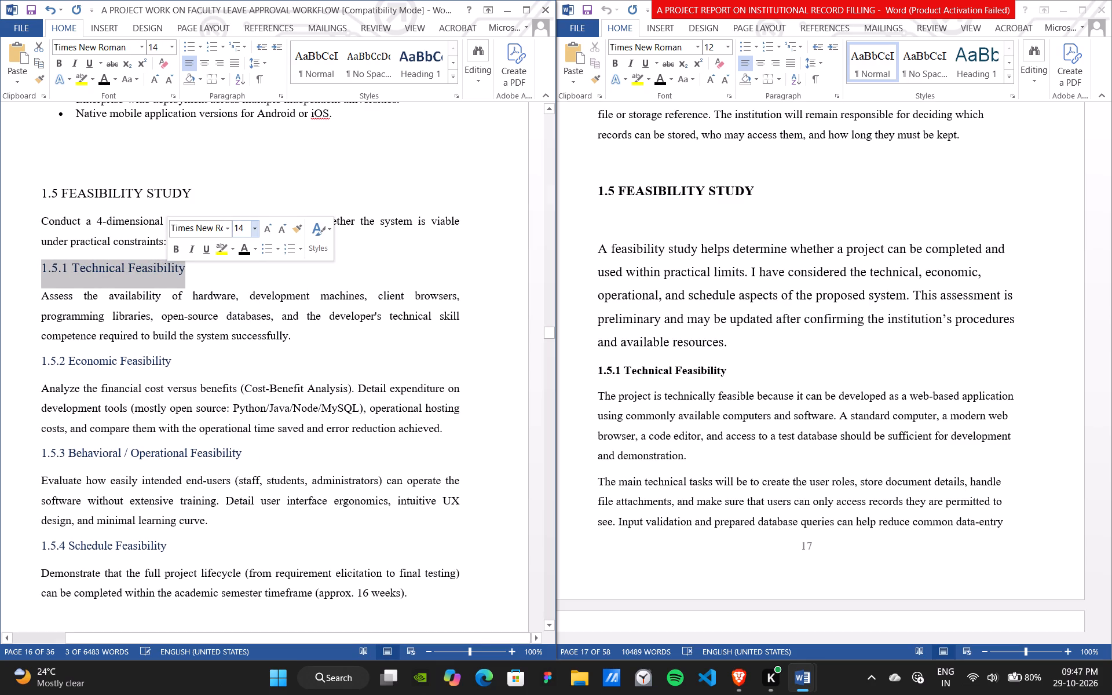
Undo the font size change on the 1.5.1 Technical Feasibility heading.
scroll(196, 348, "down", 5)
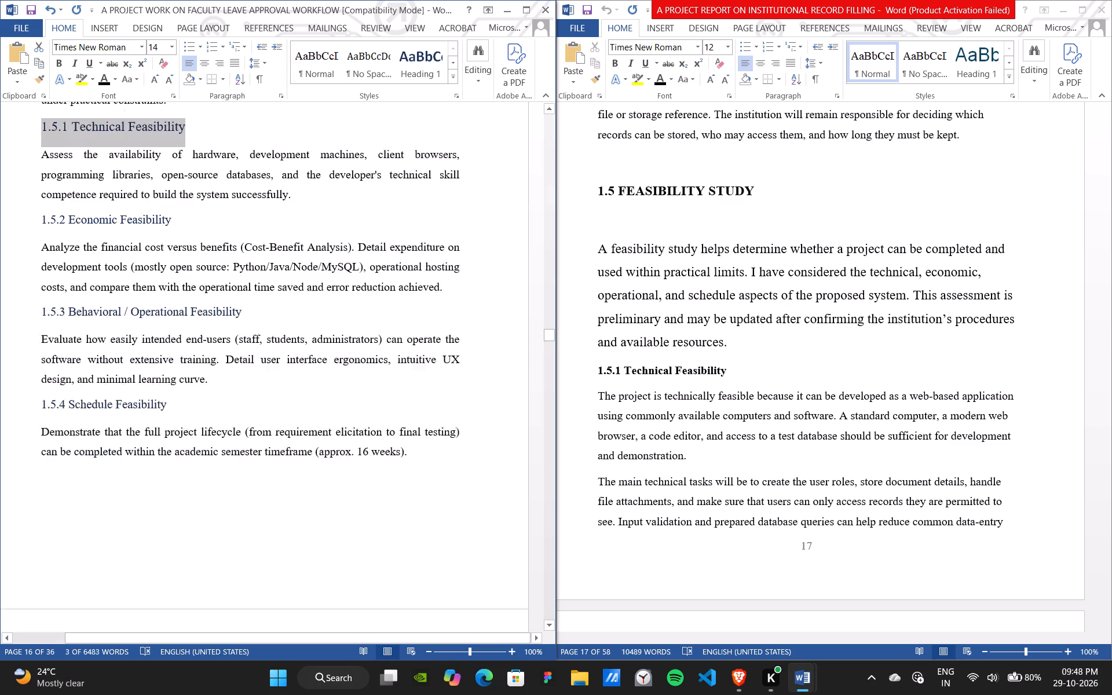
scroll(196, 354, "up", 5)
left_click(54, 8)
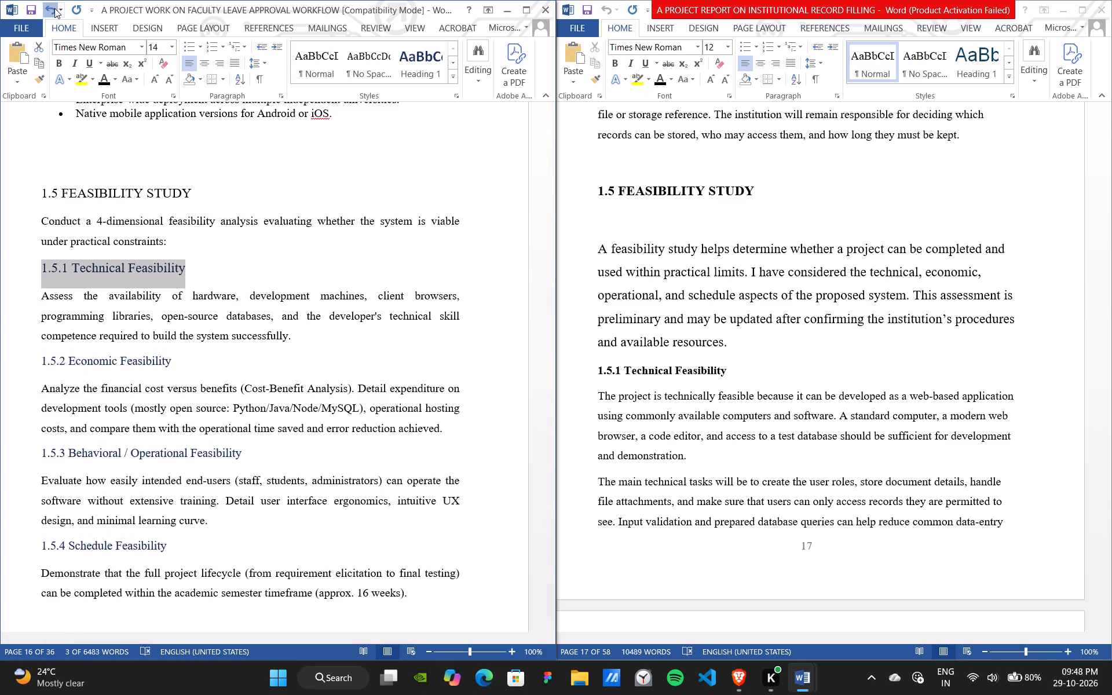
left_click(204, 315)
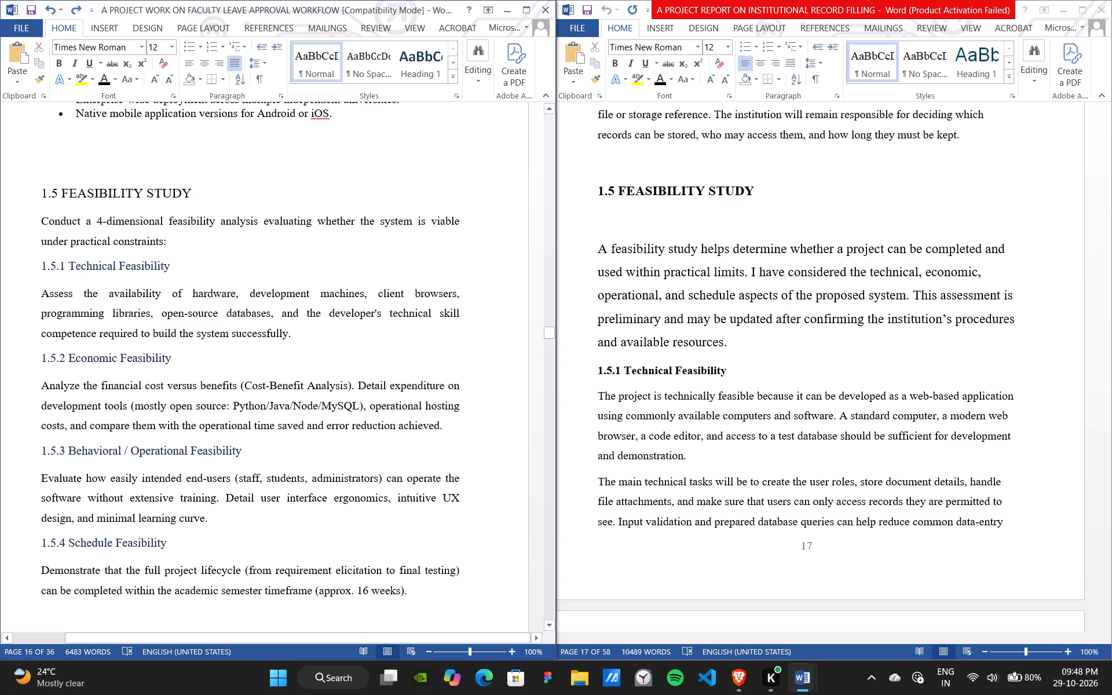
Review the existing text of section 1.5 and its four feasibility subsections in the faculty leave report.
scroll(178, 344, "down", 3)
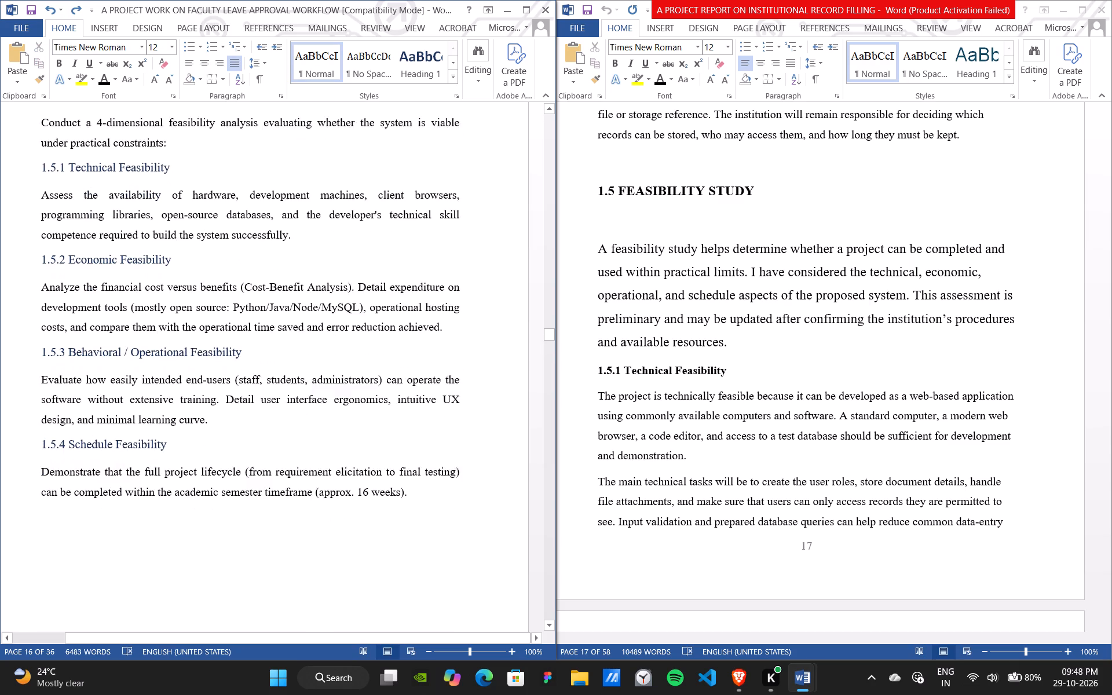
scroll(172, 345, "down", 10)
scroll(172, 345, "up", 12)
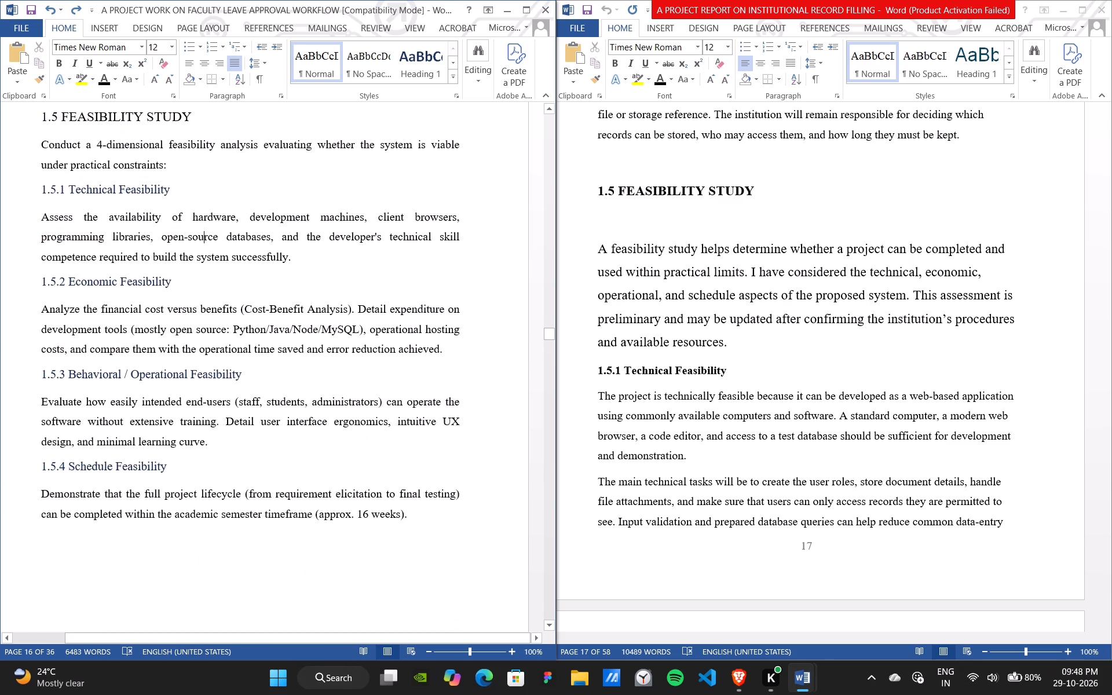
scroll(186, 343, "up", 3)
scroll(221, 370, "down", 2)
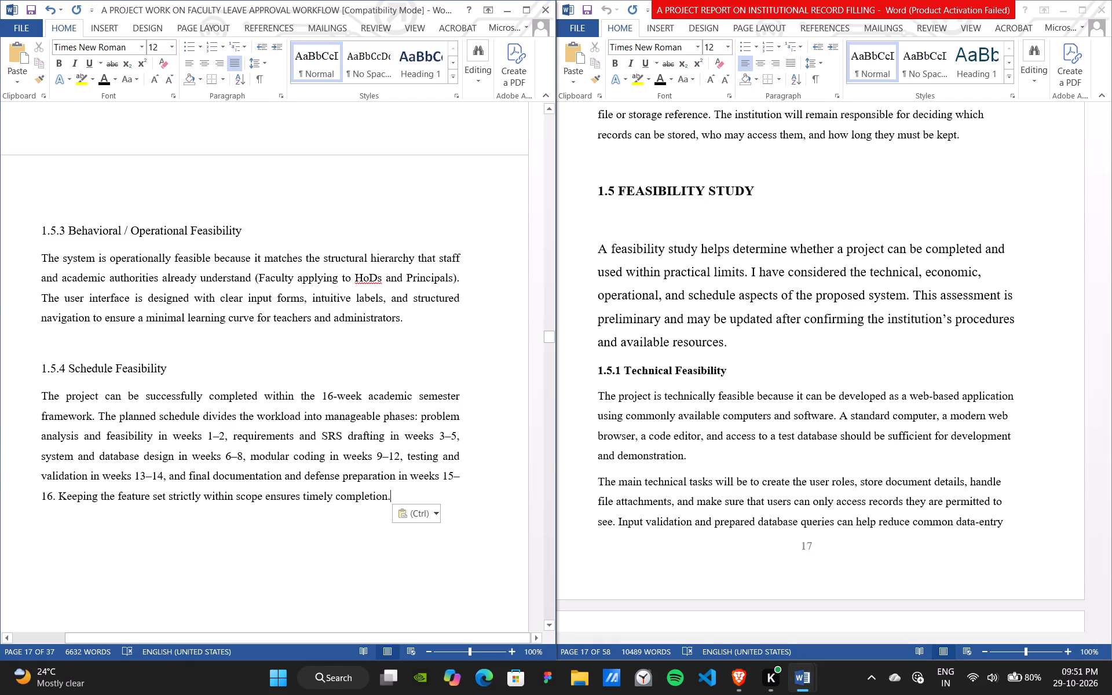
Examine how the institutional record filing report lays out its 1.5.4 Schedule Feasibility section.
scroll(324, 452, "down", 2)
scroll(764, 452, "down", 1)
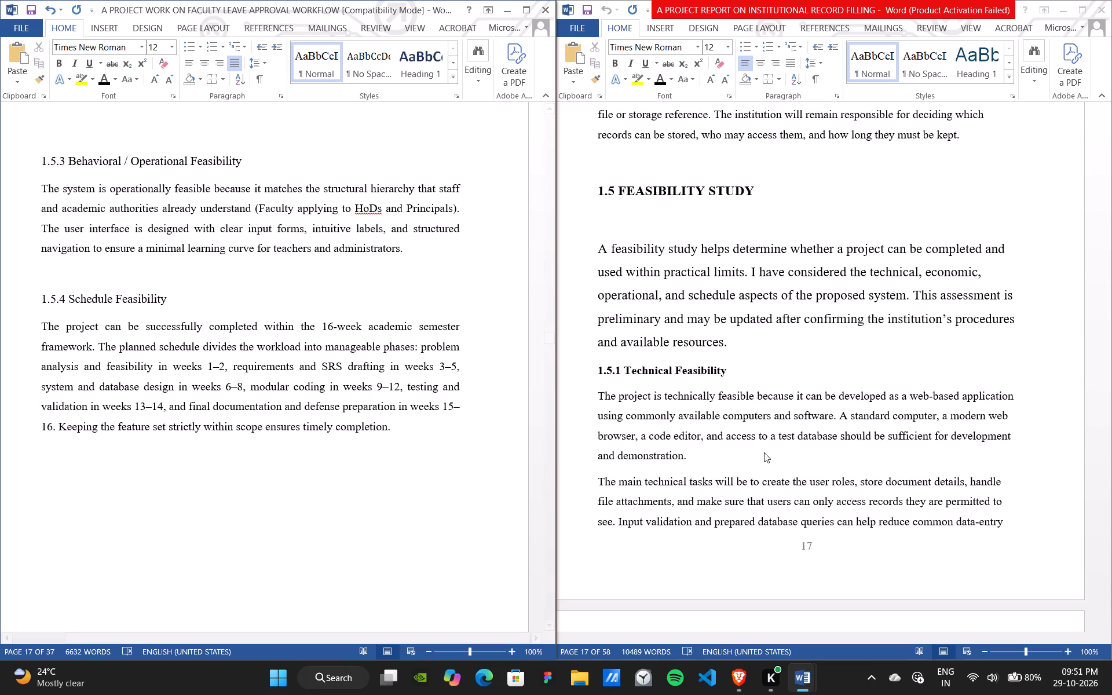
scroll(764, 452, "down", 20)
scroll(765, 451, "down", 18)
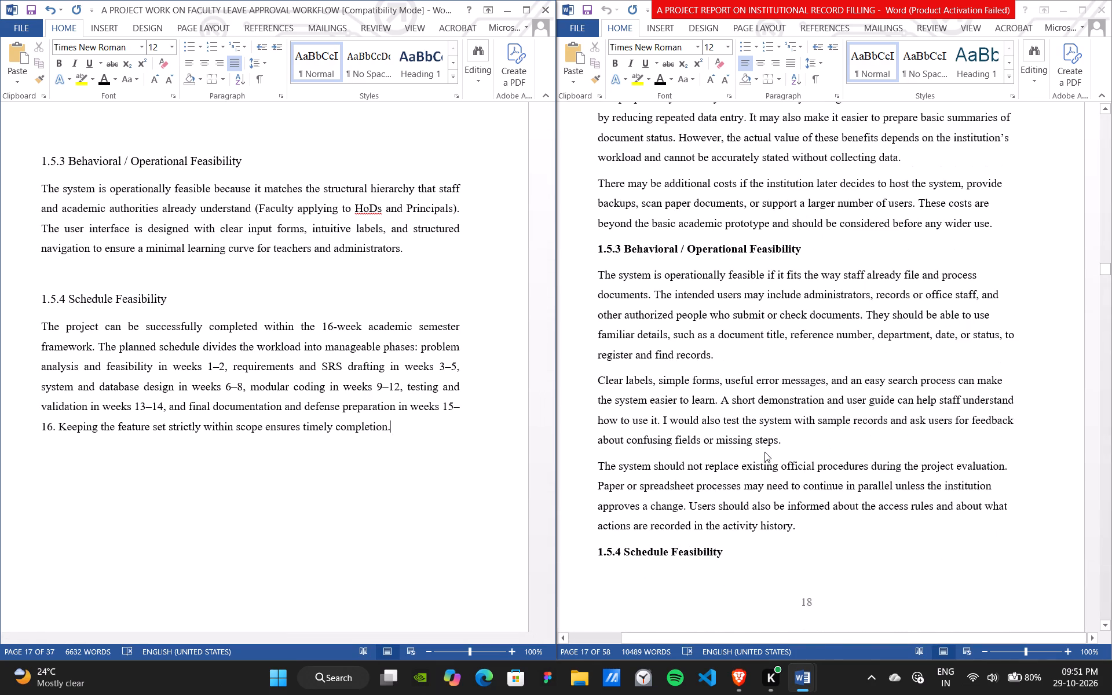
scroll(765, 452, "down", 20)
scroll(765, 452, "down", 7)
scroll(1009, 298, "up", 12)
left_click(1010, 236)
scroll(928, 257, "up", 5)
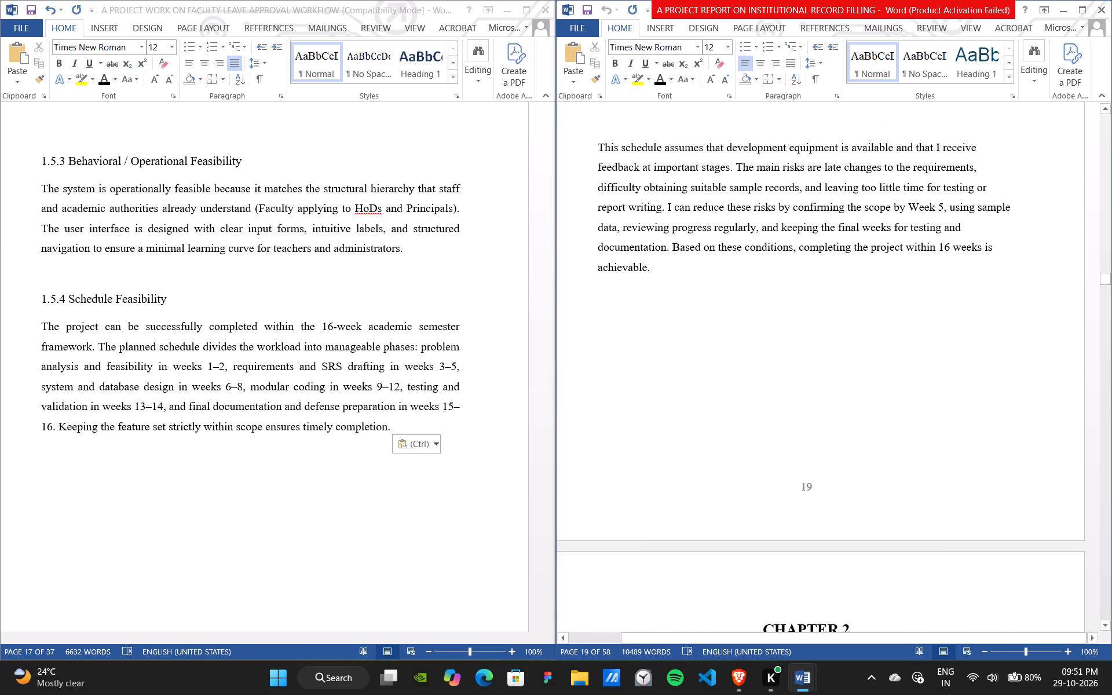
scroll(929, 257, "up", 12)
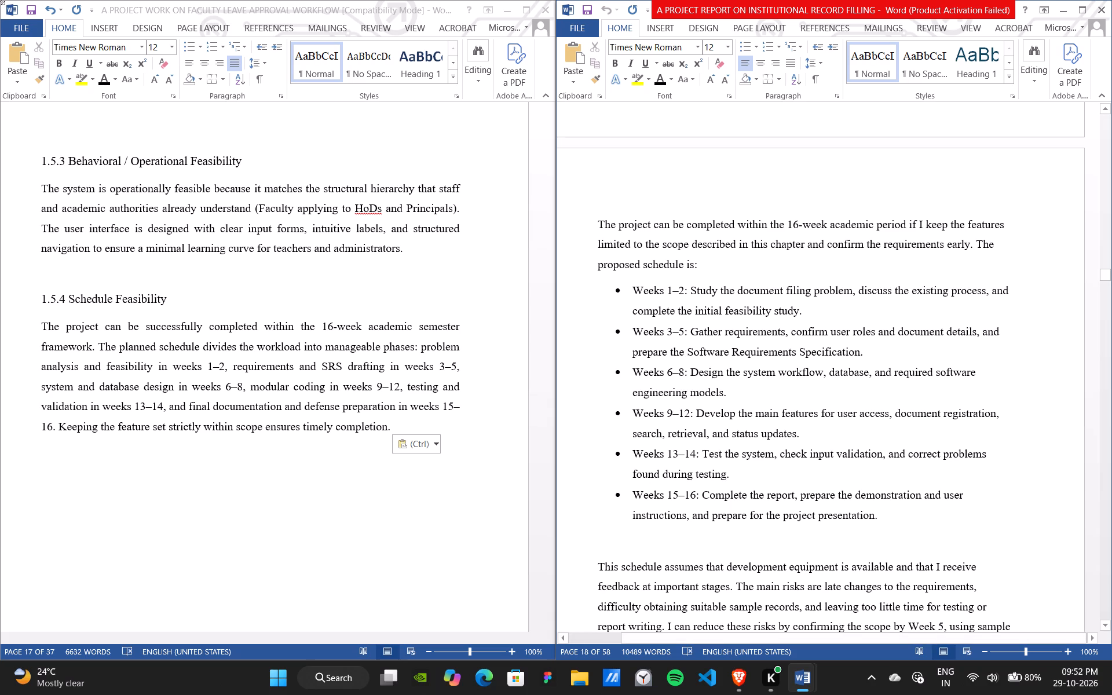
In the 1.5.4 paragraph, insert "the following schedule are:" after "feasibility in weeks" and start a new paragraph before "1–2".
left_click(200, 365)
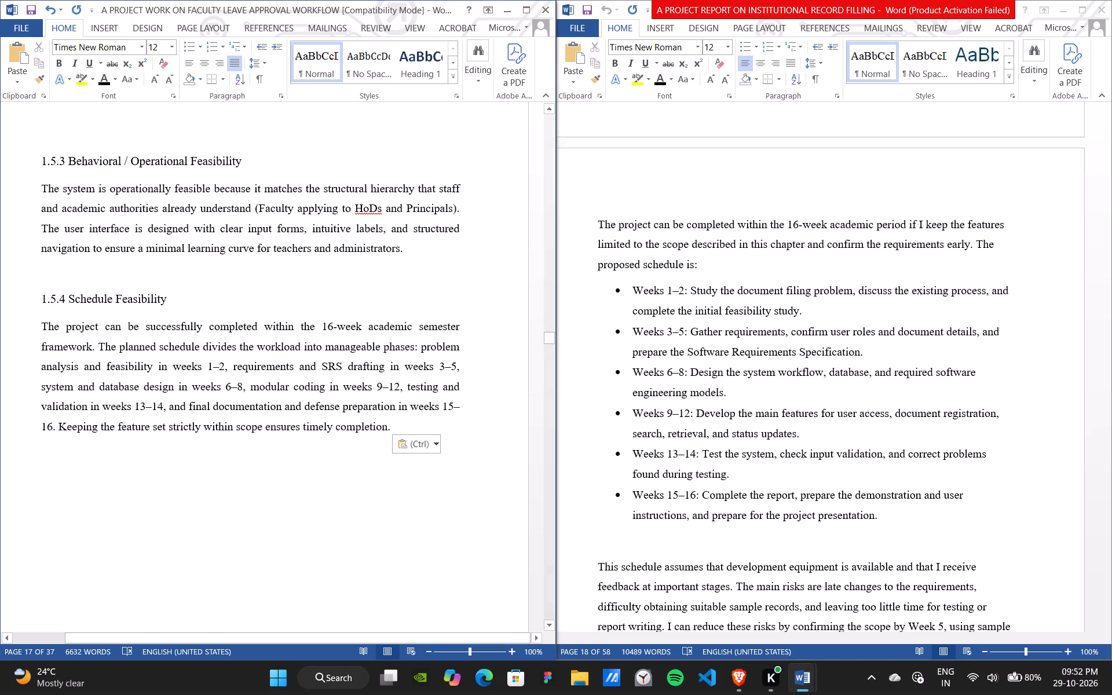
left_click(193, 364)
left_click(197, 366)
left_click(201, 367)
key("space")
type("the following")
key("space")
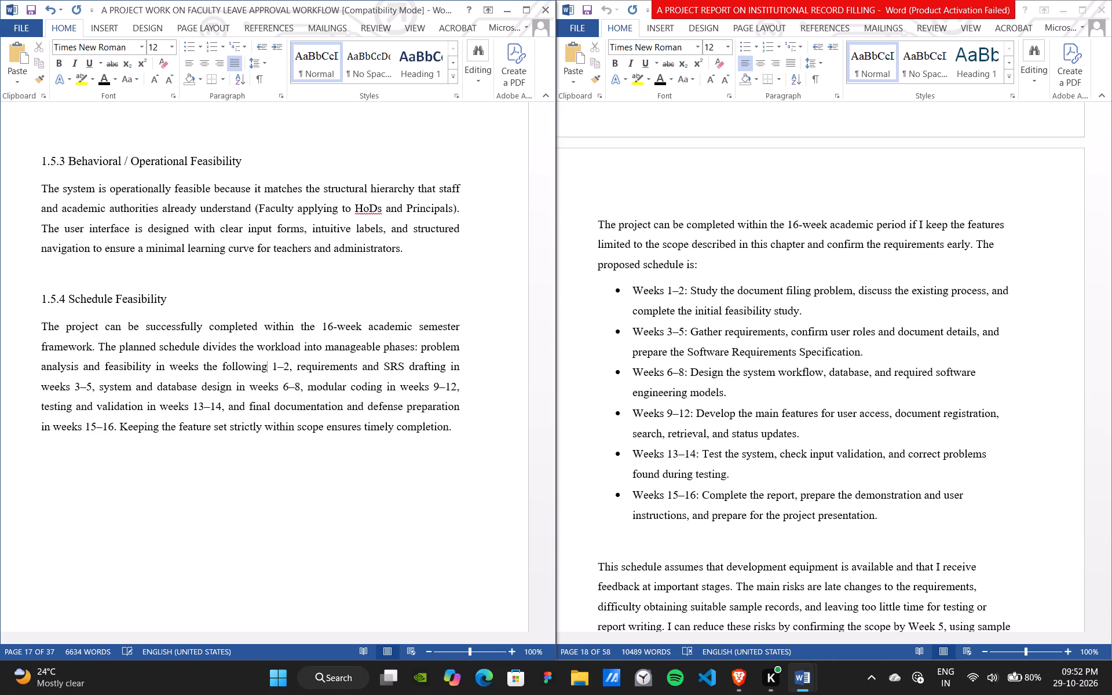
type("schedule i")
key("BackSpace")
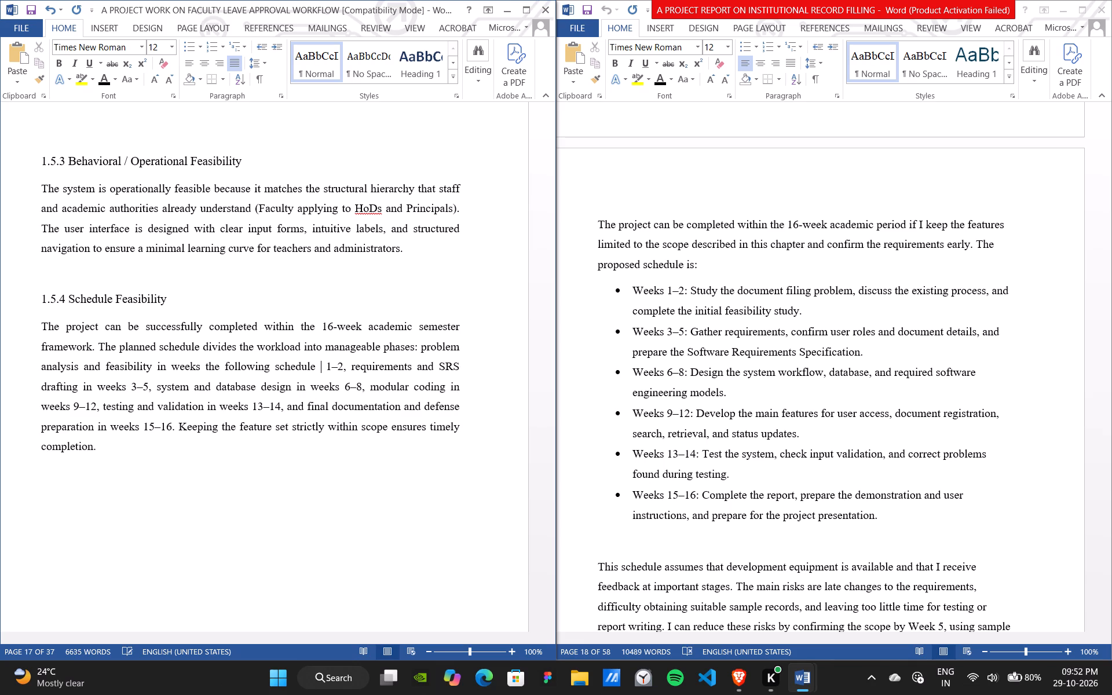
type("RE")
key("BackSpace")
key("BackSpace")
type("are:")
key("Return")
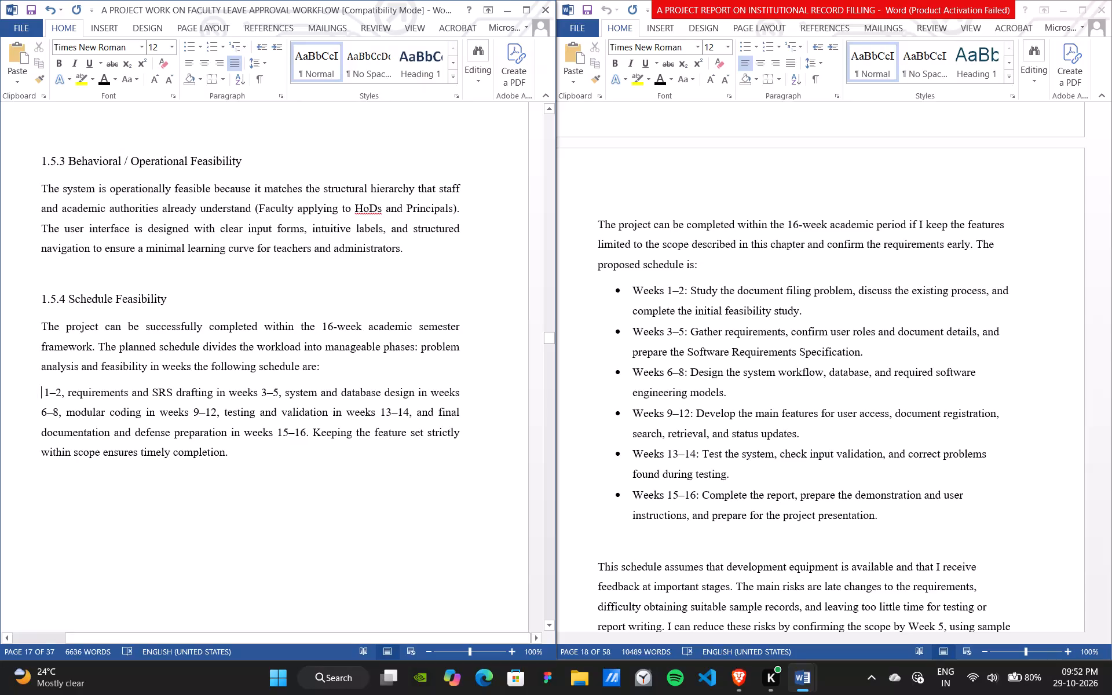
Split the rest of the 1.5.4 text into separate paragraphs after weeks 3–5, 6–8, 9–12, 13–14 and 15–16, leaving the closing sentence alone.
left_click(283, 394)
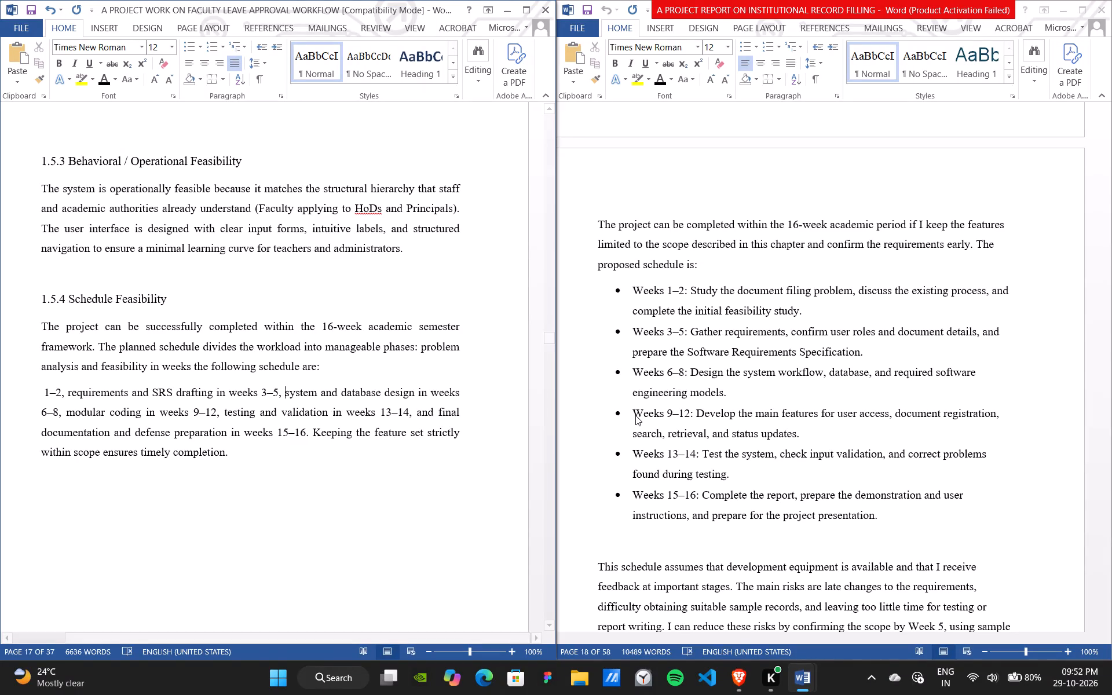
key("Return")
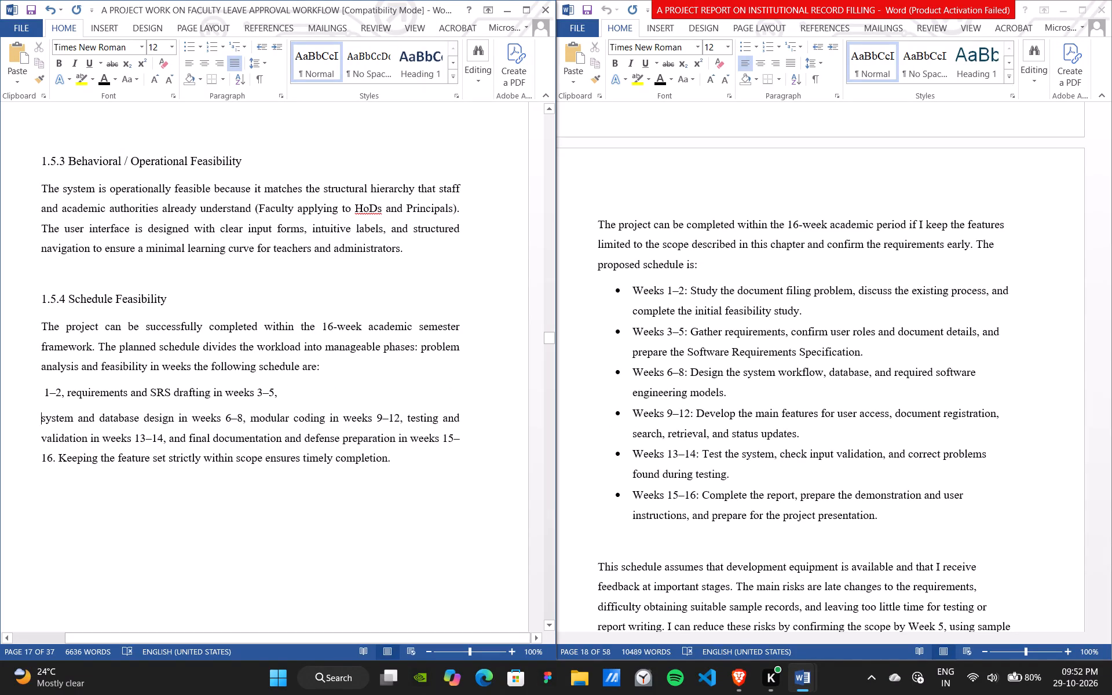
left_click(247, 415)
key("Return")
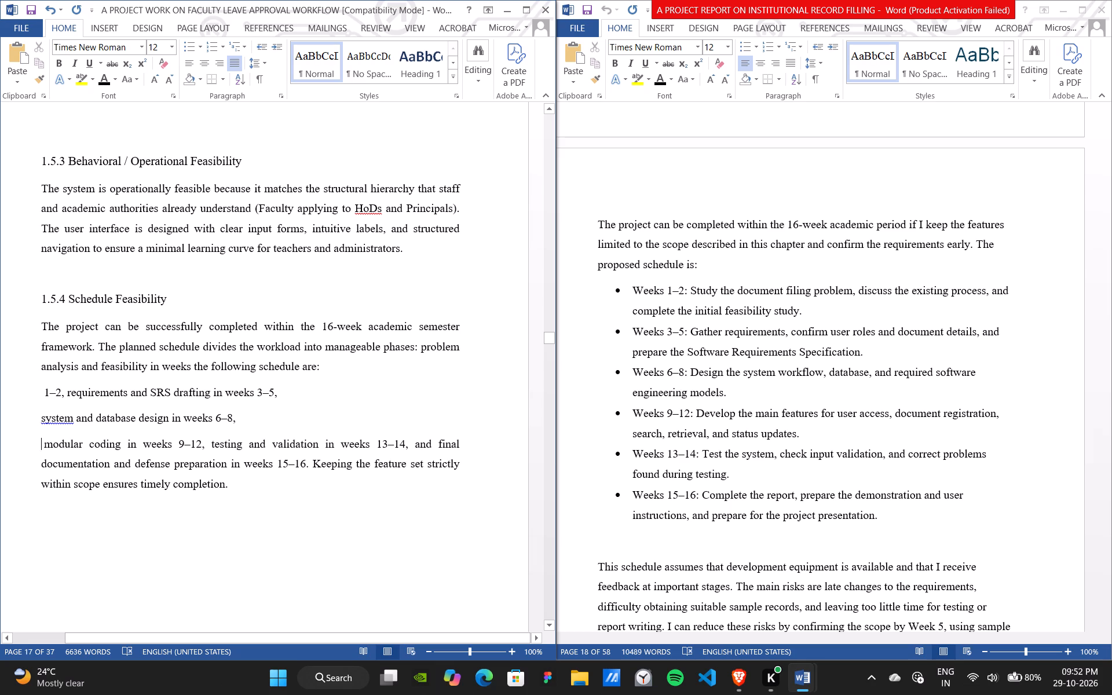
left_click(210, 443)
key("Return")
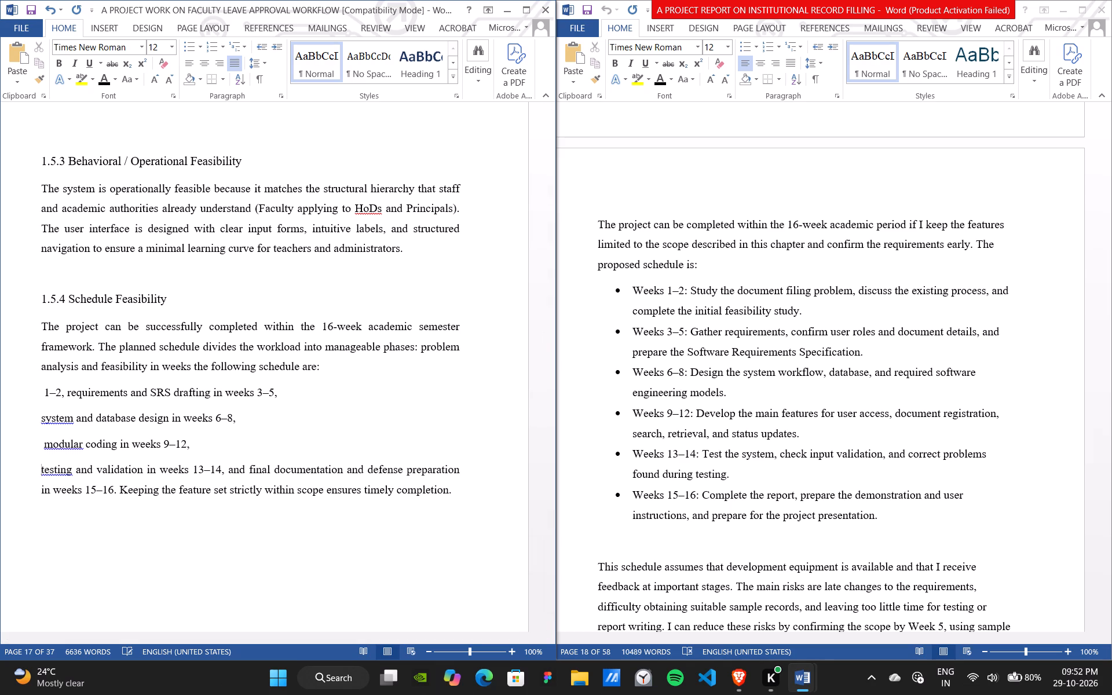
left_click(227, 465)
key("Return")
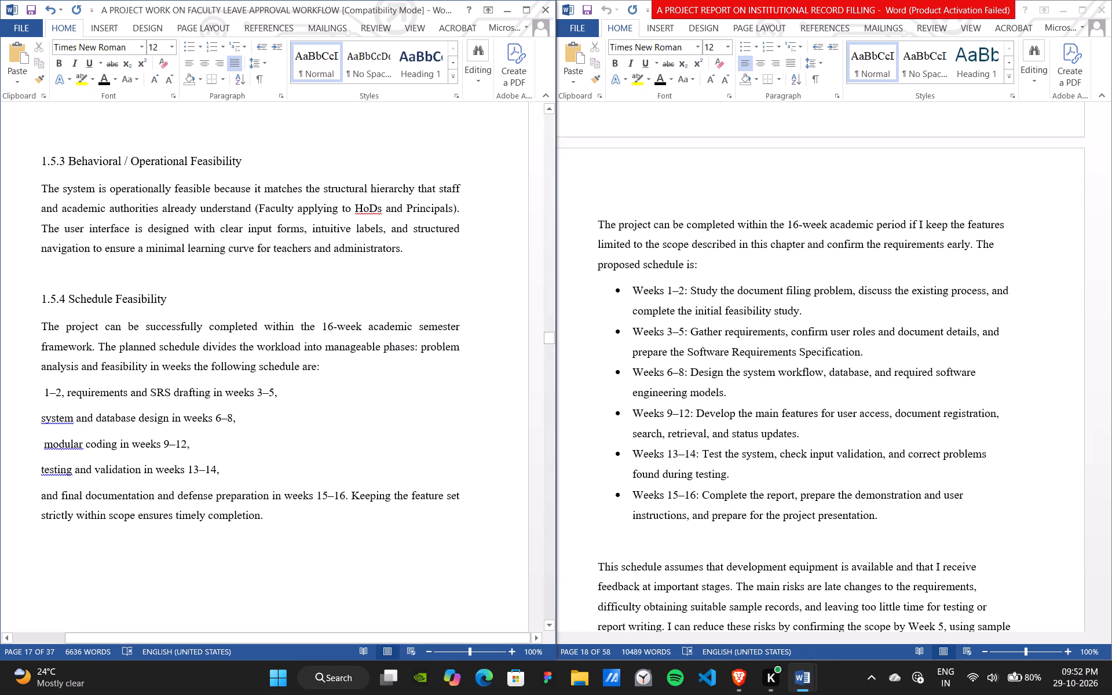
left_click(349, 499)
key("Return")
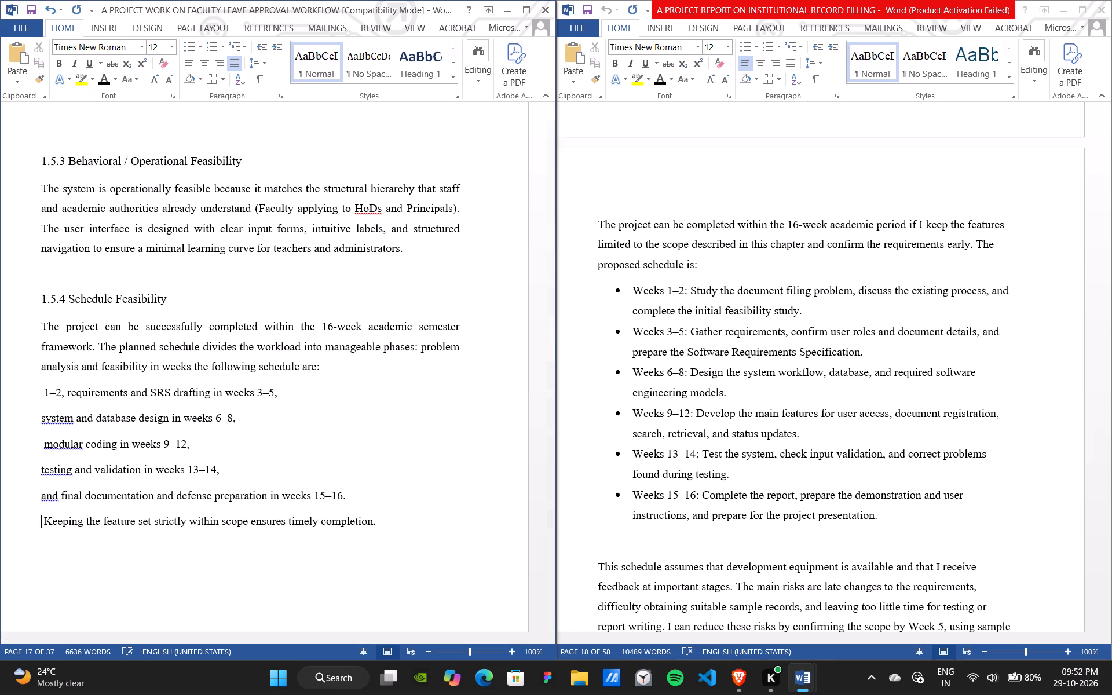
Format the 1.5.4 schedule paragraphs, from "1–2, requirements" through the closing "Keeping the feature set" sentence, as a bulleted list.
scroll(49, 389, "down", 2)
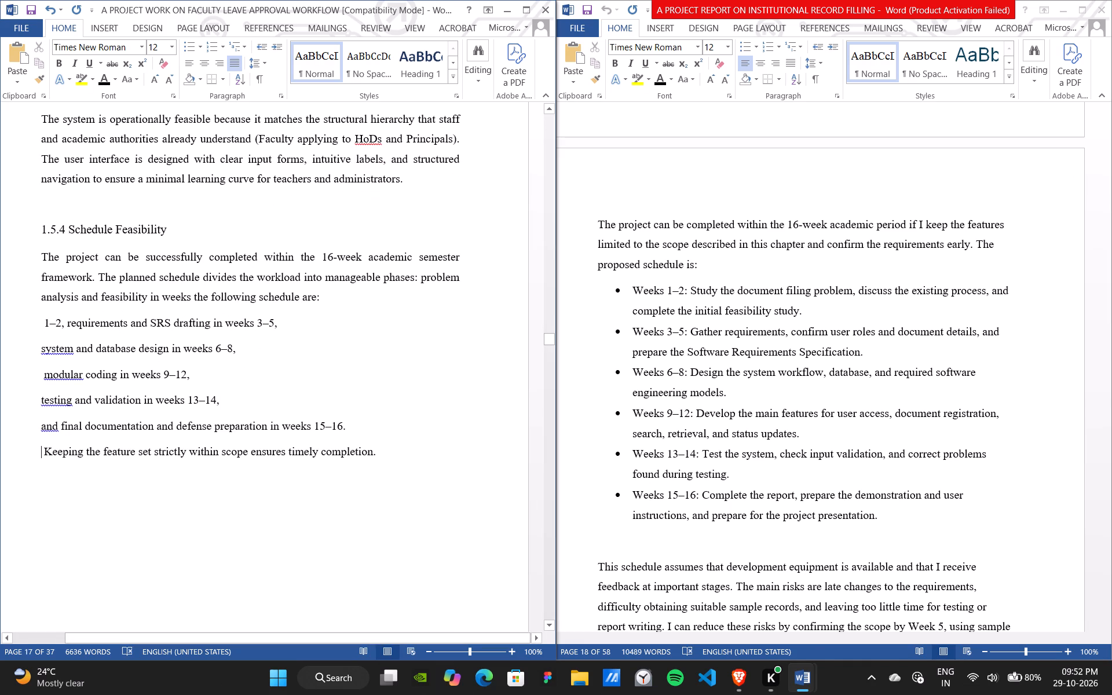
left_click_drag(45, 323, 376, 469)
left_click(192, 39)
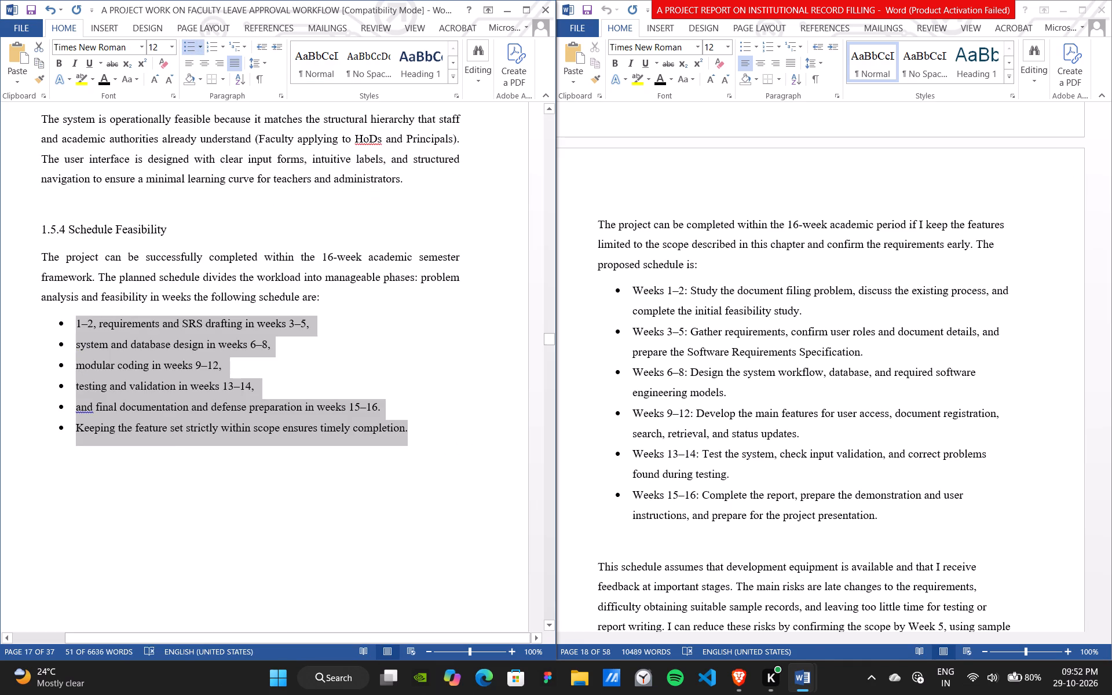
Capitalize the first letters of the second to fifth schedule bullets so they begin with System, Modular, Testing and And.
left_click(83, 341)
key("BackSpace")
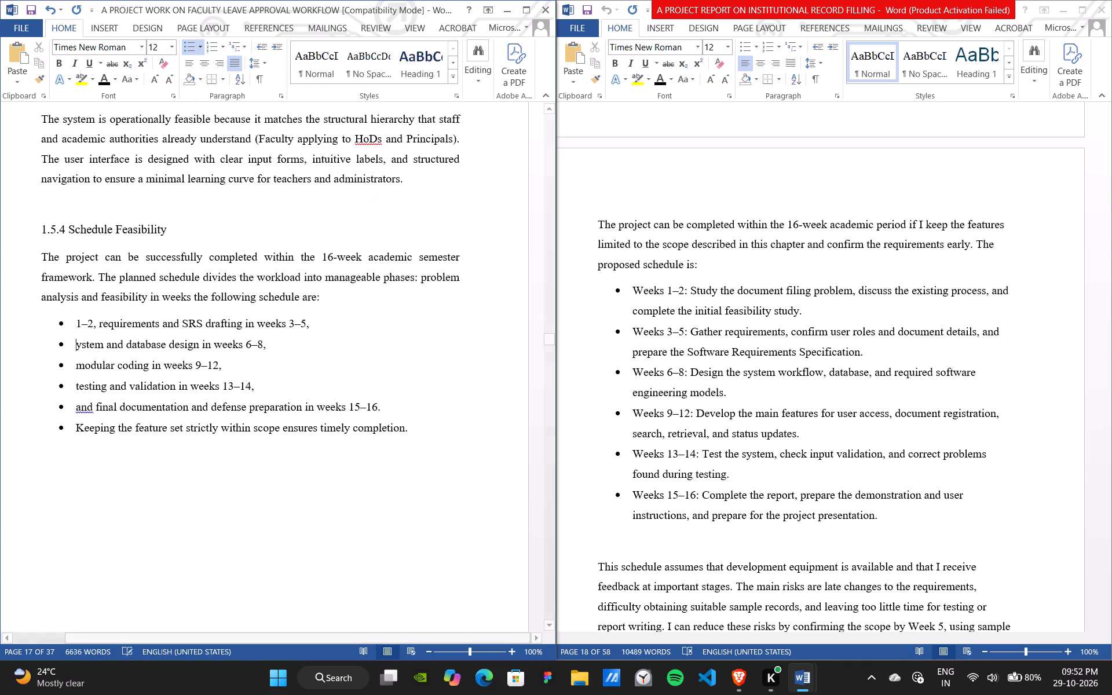
key("s")
left_click(89, 367)
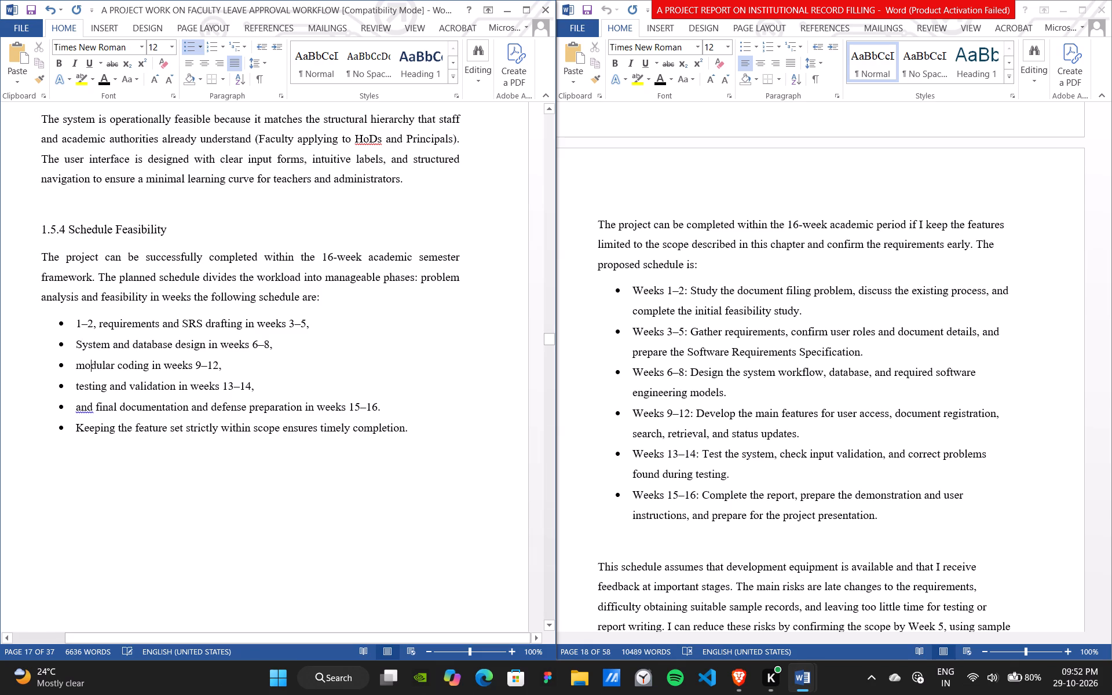
left_click(82, 366)
key("BackSpace")
key("m")
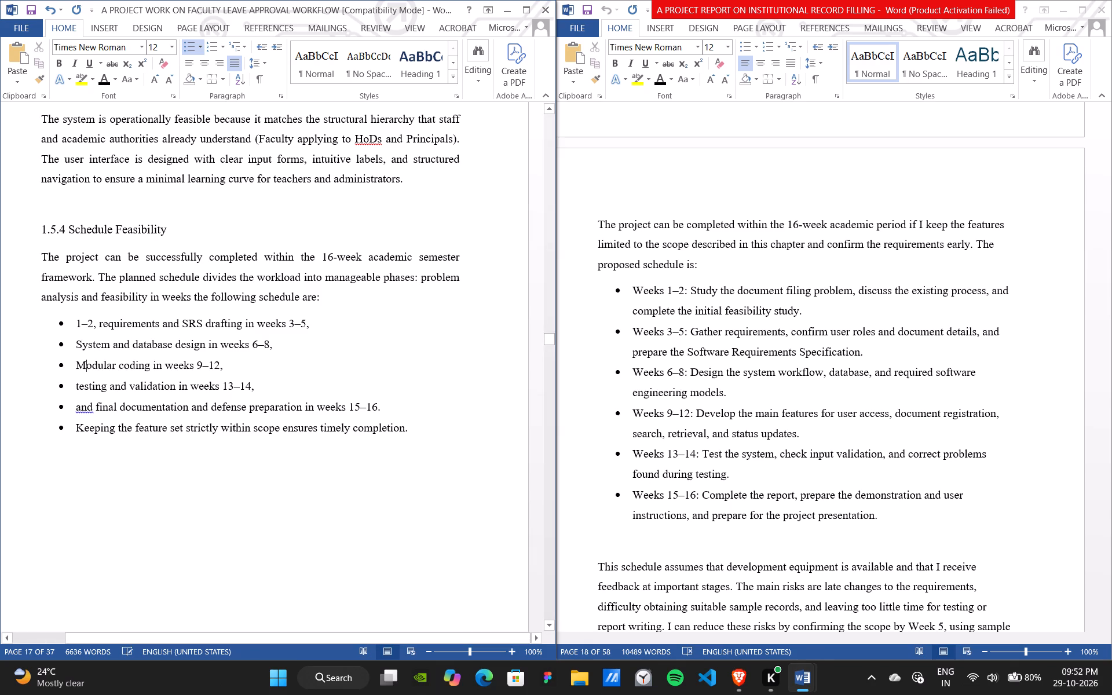
left_click(81, 386)
key("equal")
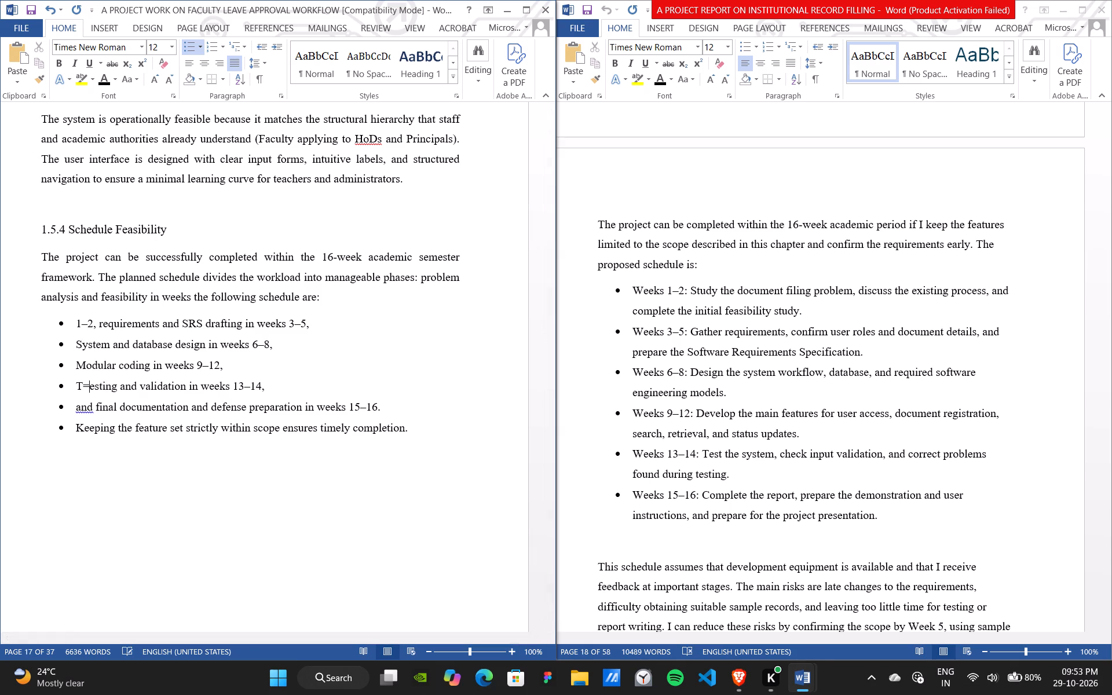
key("BackSpace")
key("BackSpace")
key("t")
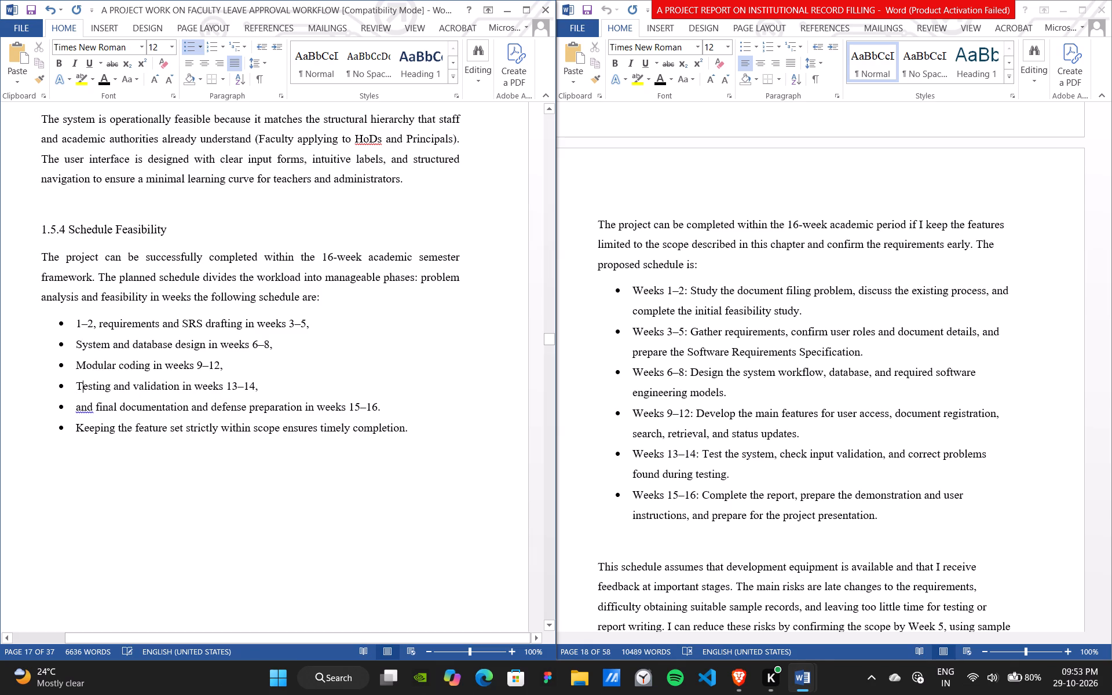
left_click(79, 410)
key("BackSpace")
key("a")
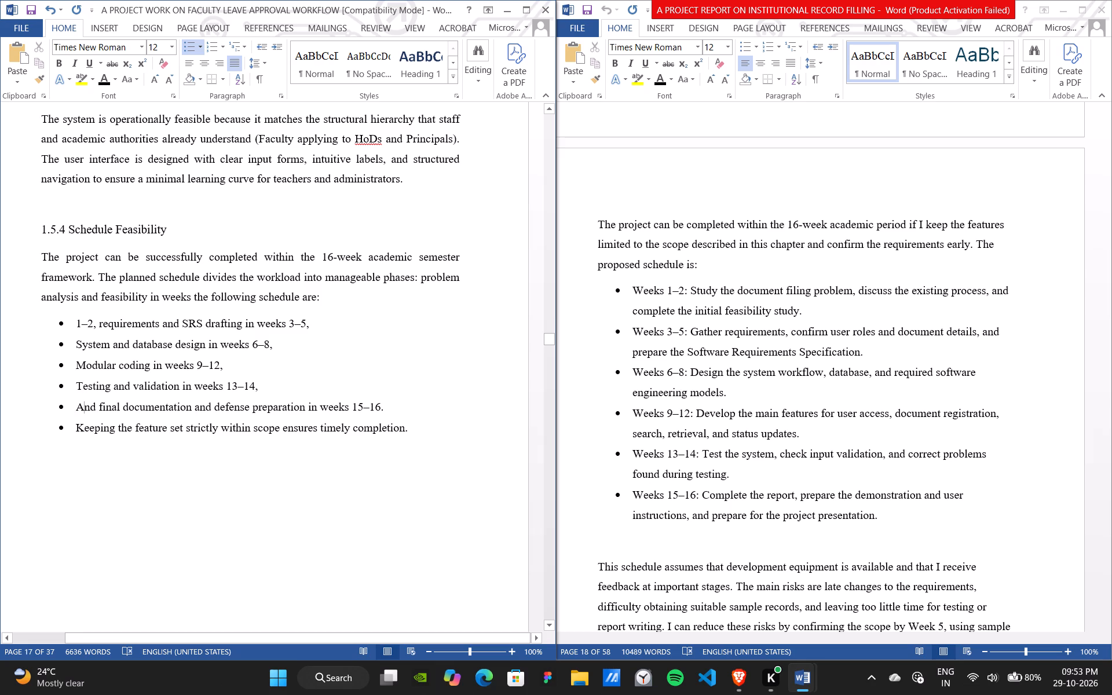
scroll(412, 420, "down", 15)
scroll(414, 415, "up", 5)
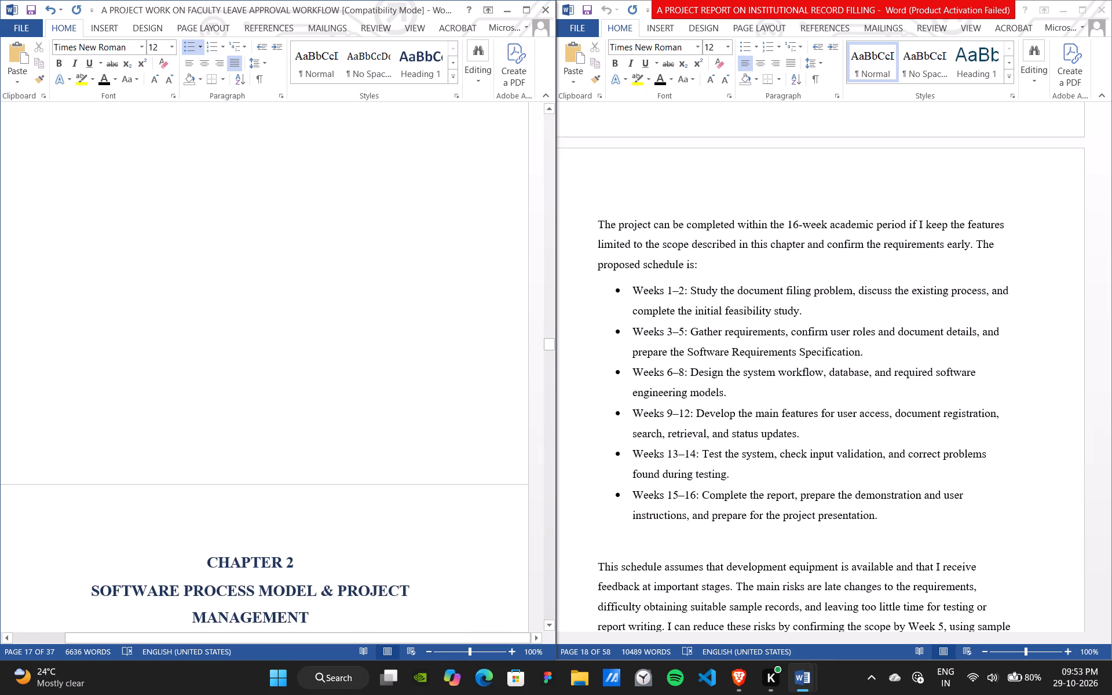
scroll(851, 545, "down", 5)
scroll(203, 317, "up", 10)
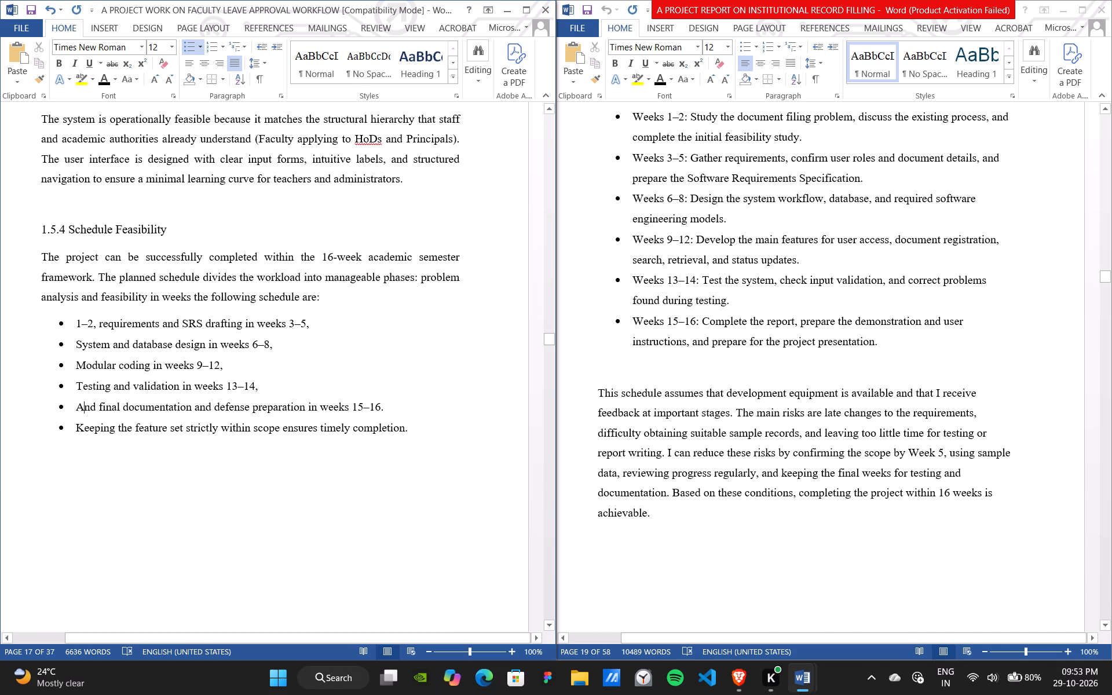
left_click(412, 435)
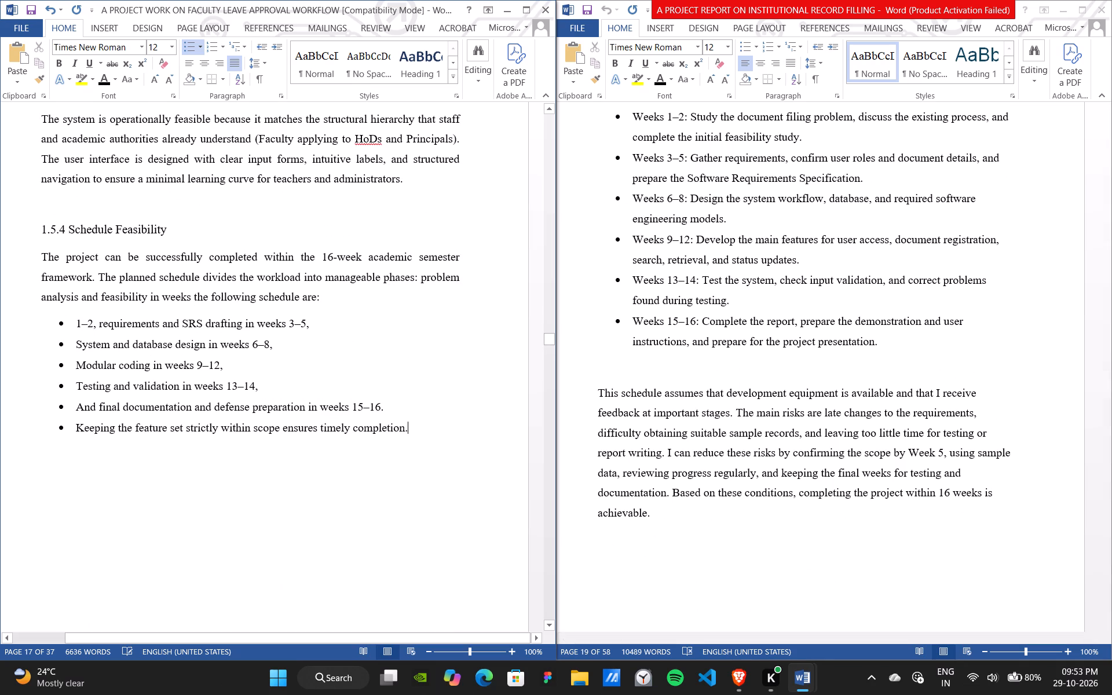
key("Return")
key("BackSpace")
key("Return")
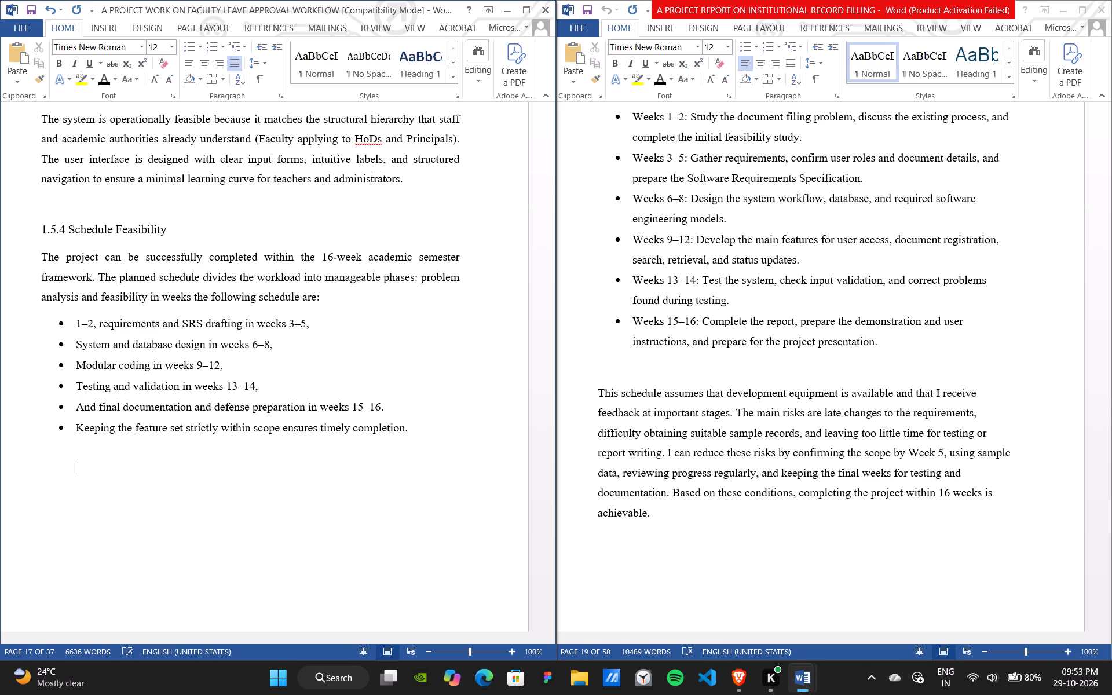
key("Return")
key("BackSpace")
key("BackSpace")
left_click(188, 68)
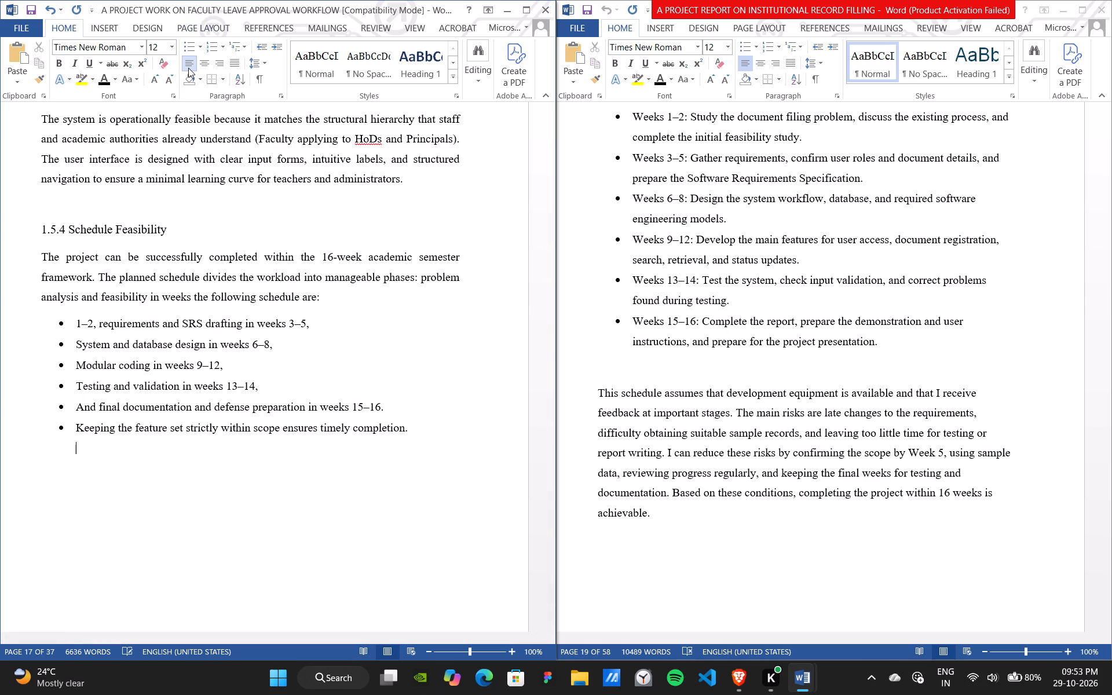
key("Return")
double_click(56, 467)
double_click(56, 467)
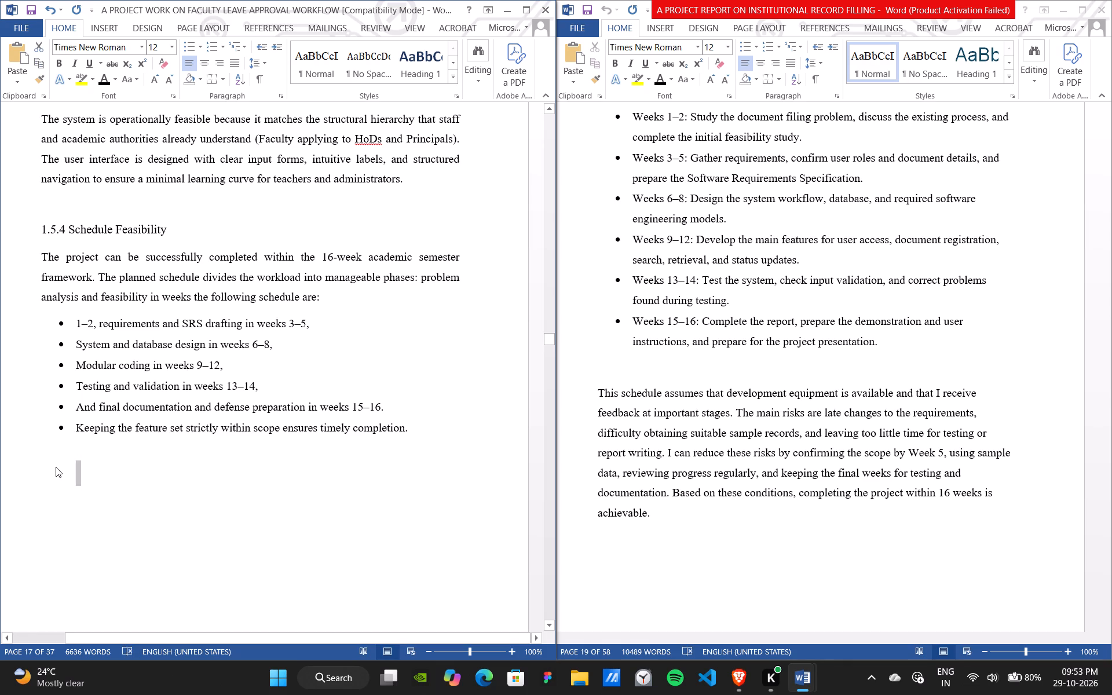
left_click(74, 473)
left_click(79, 473)
key("BackSpace")
key("BackSpace")
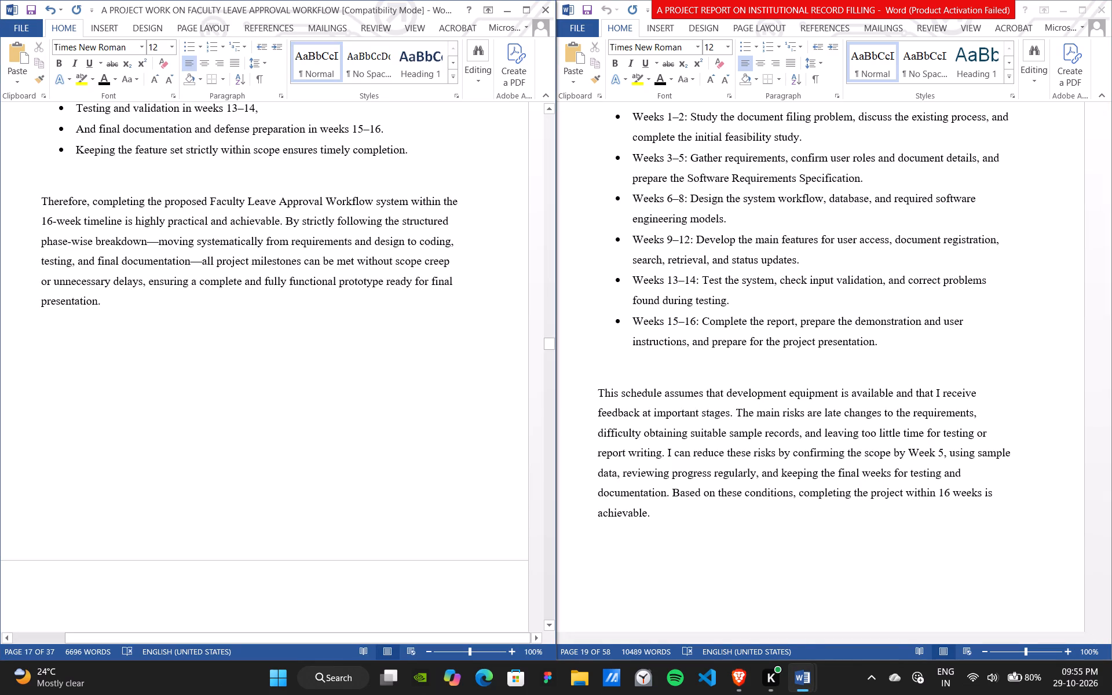
Delete "16-week" from the first sentence of the closing 1.5.4 paragraph.
left_click(81, 224)
key("BackSpace")
key("BackSpace")
key("BackSpace")
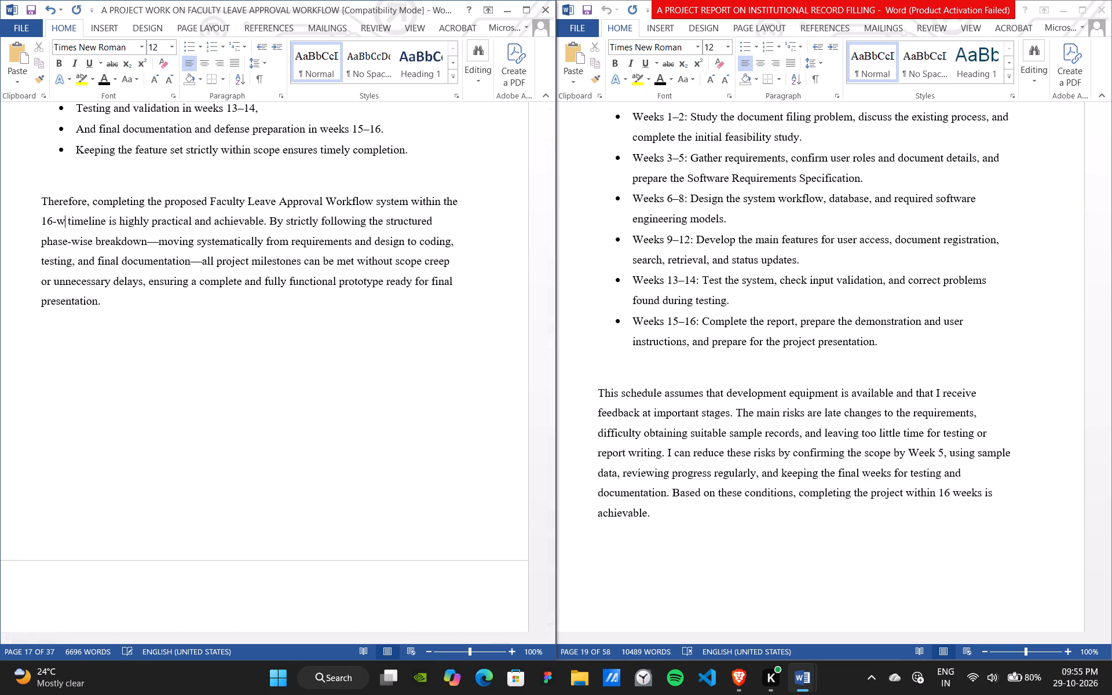
key("BackSpace")
key("BackSpace")
key("BackSpace")
key("BackSpace")
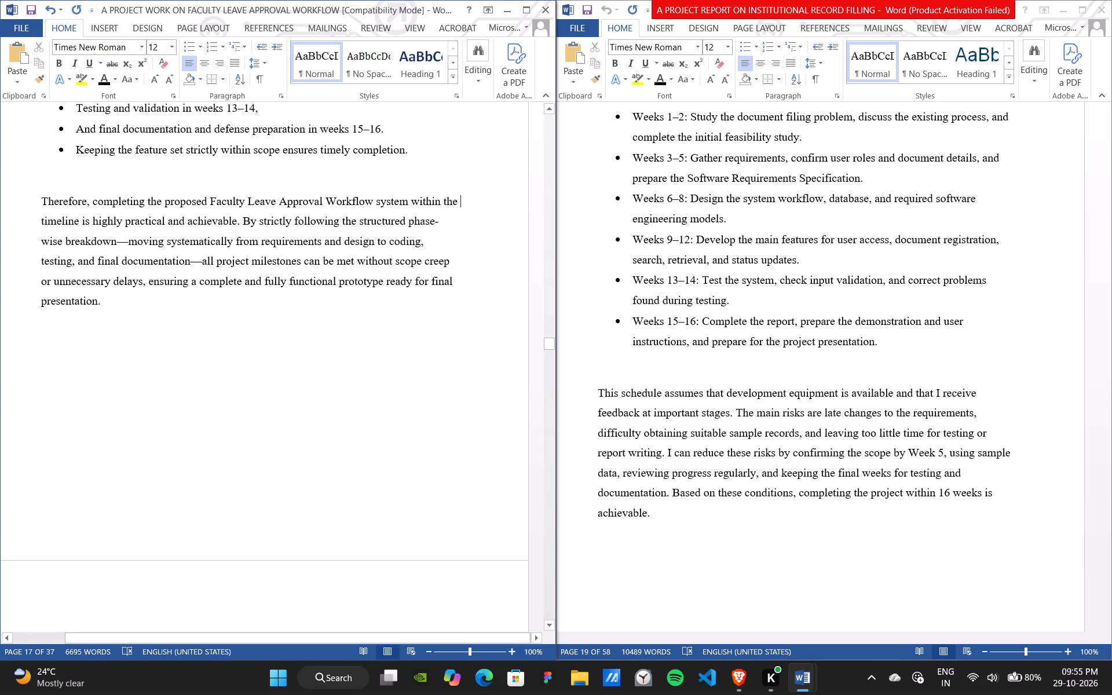
scroll(332, 244, "up", 2)
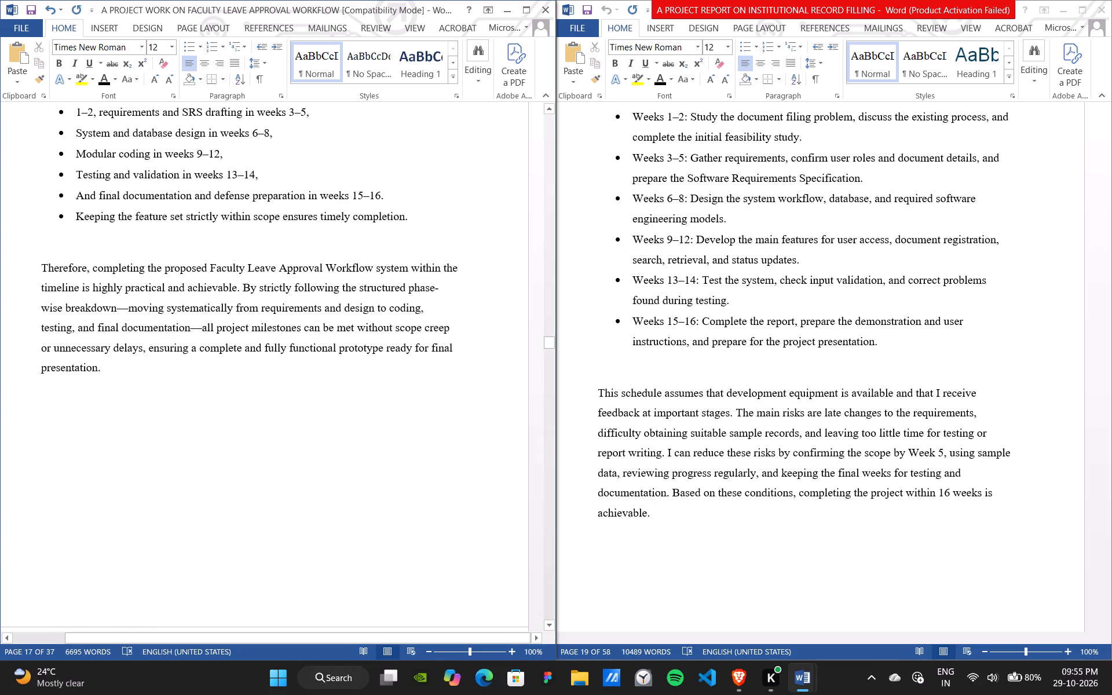
scroll(304, 313, "down", 1)
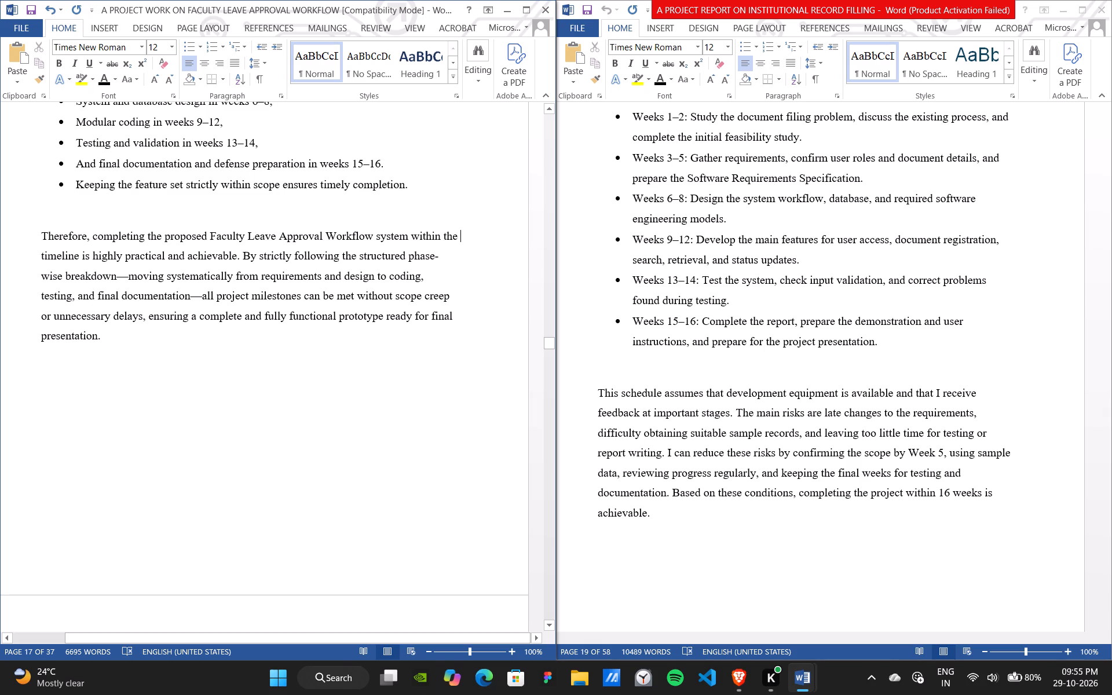
Delete the word "creep" after "scope" in the closing 1.5.4 paragraph.
left_click(449, 299)
key("BackSpace")
key("BackSpace")
key("BackSpace")
key("BackSpace")
key("BackSpace")
key("BackSpace")
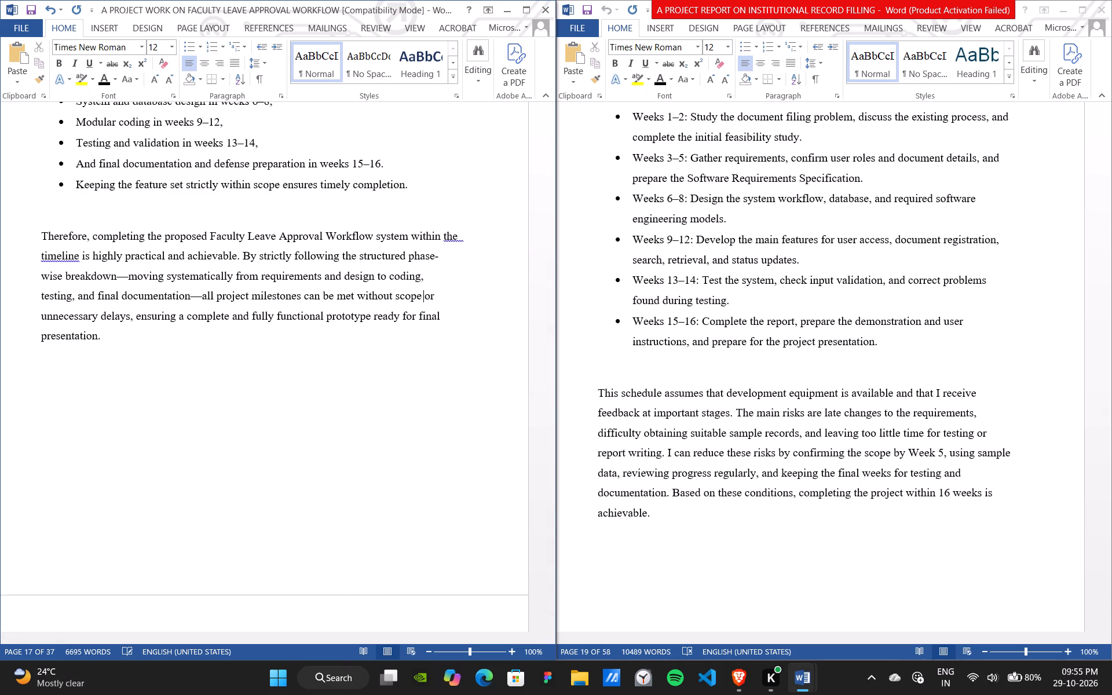
Break the closing 1.5.4 paragraph after "system within" and remove the leading space before "the" on the new line.
left_click(66, 259)
left_click(60, 257)
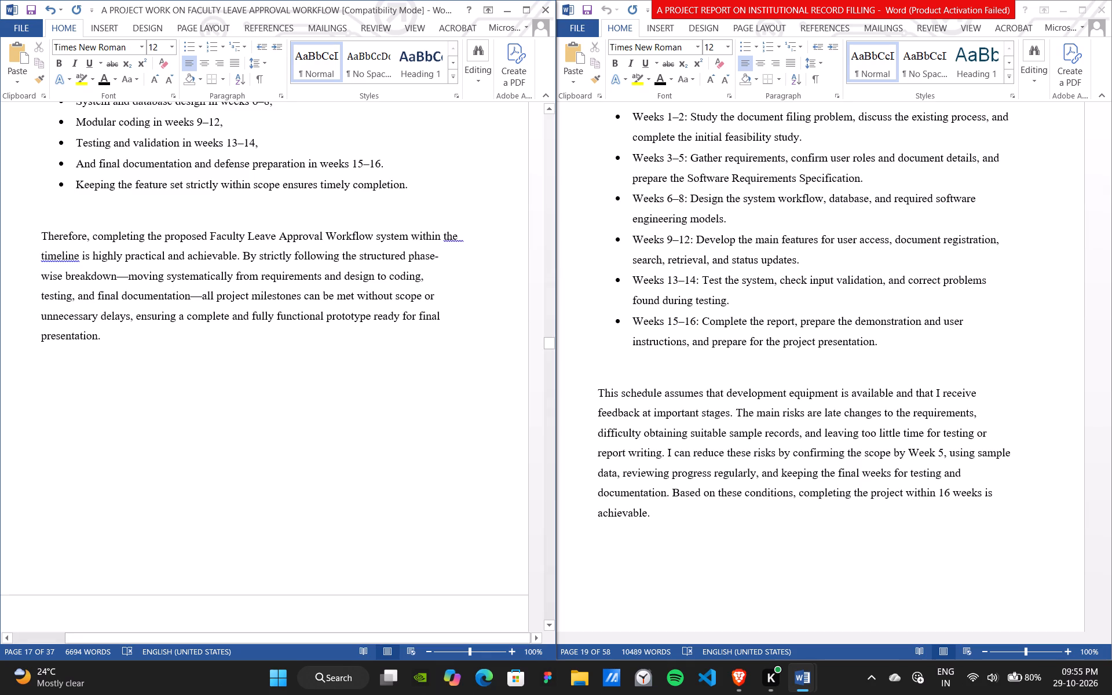
left_click(442, 238)
key("Return")
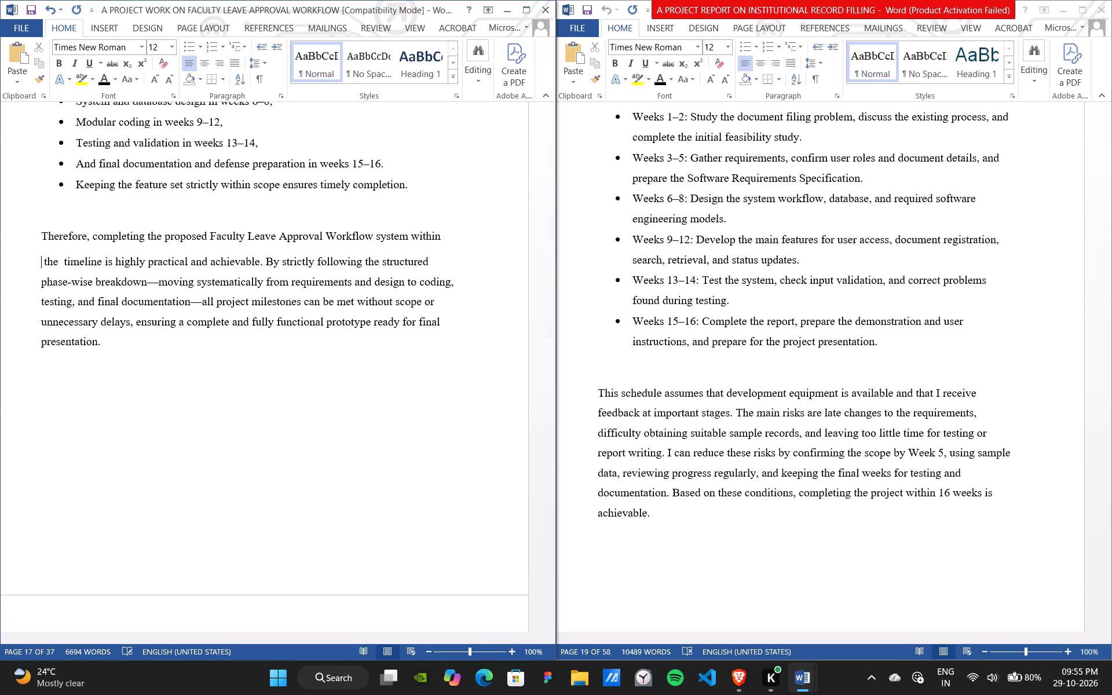
left_click(45, 262)
key("BackSpace")
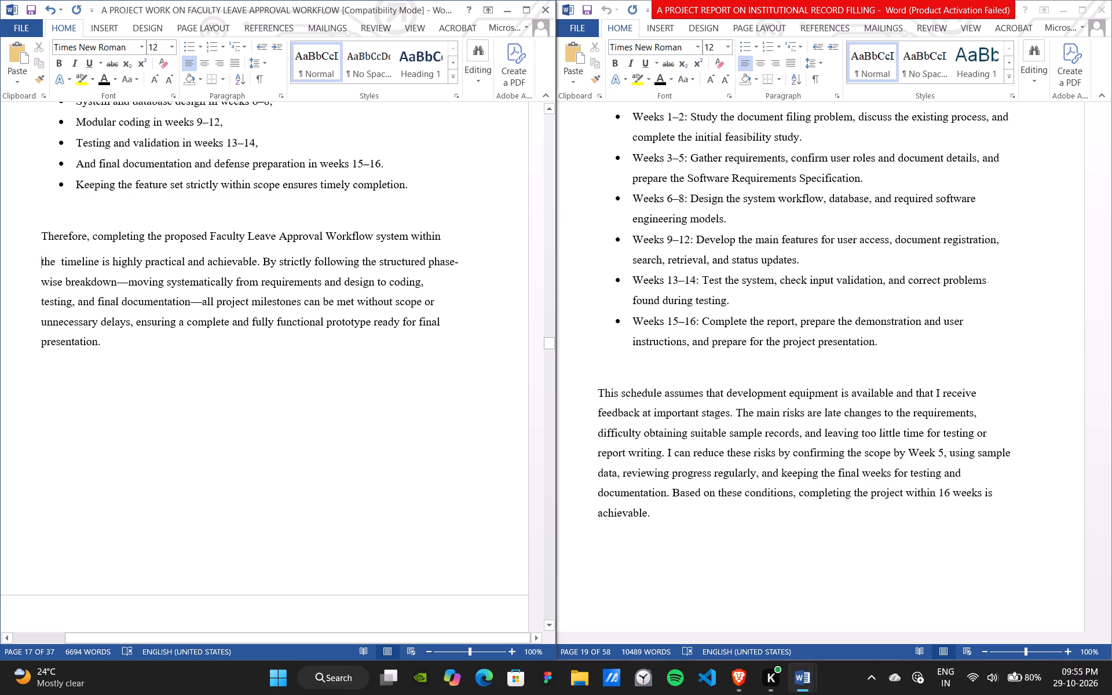
Set the Chapter 2 title lines, "CHAPTER 2" and "SOFTWARE PROCESS MODEL & PROJECT MANAGEMENT", to black, as in the reference report.
scroll(184, 360, "down", 6)
scroll(184, 360, "up", 4)
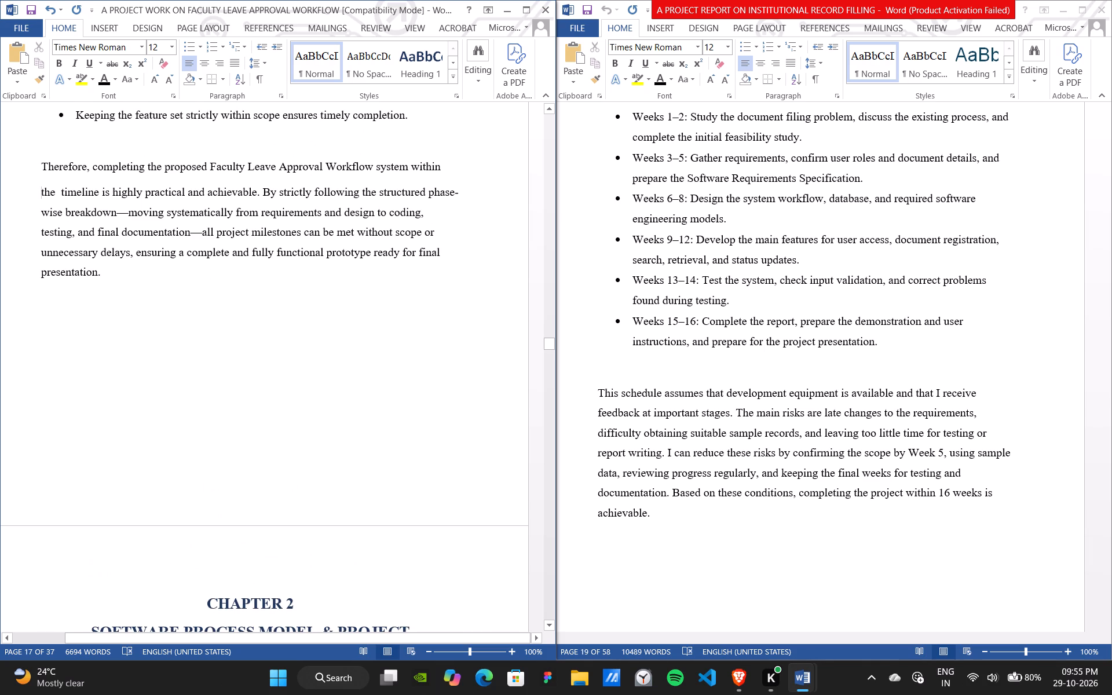
scroll(167, 291, "down", 12)
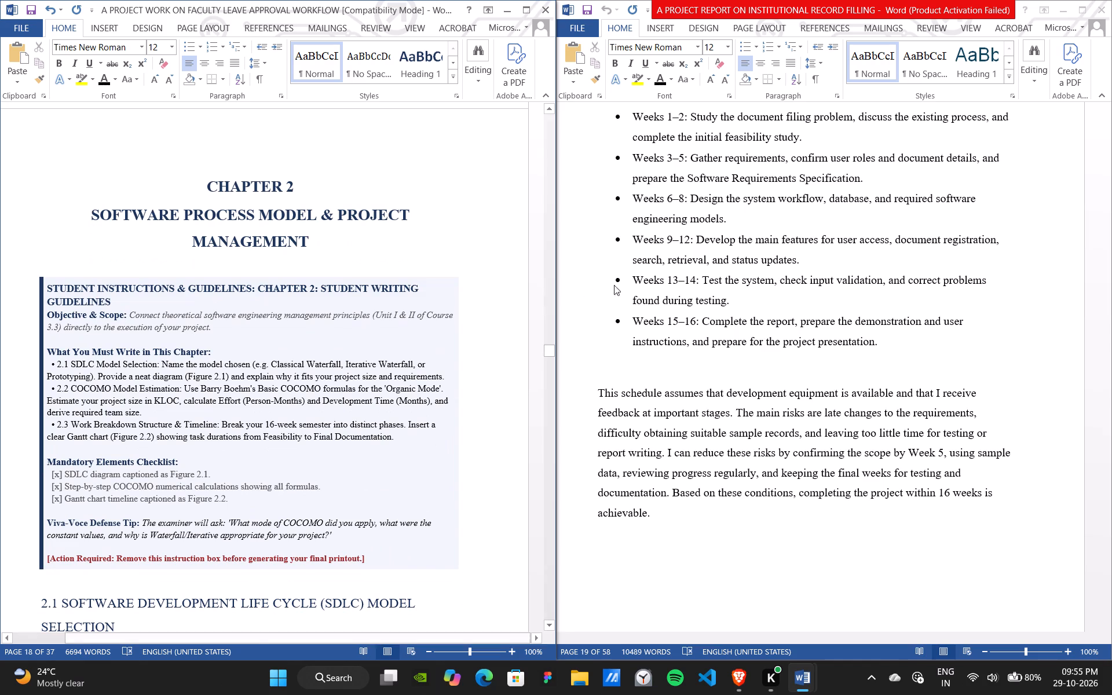
scroll(692, 279, "down", 5)
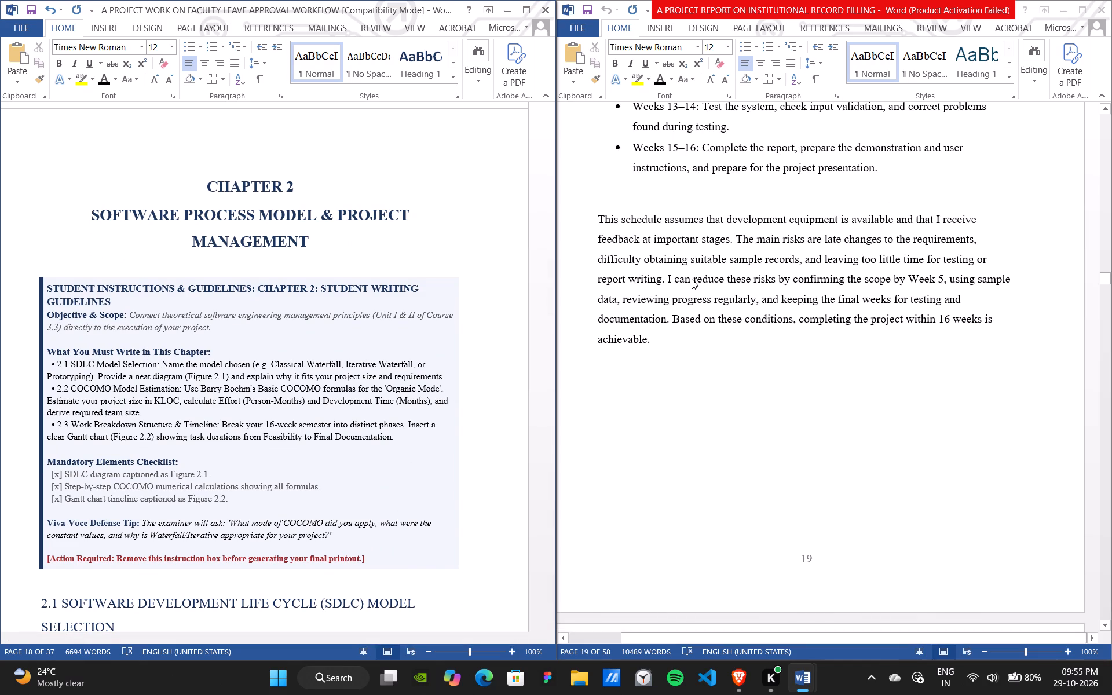
scroll(281, 336, "up", 13)
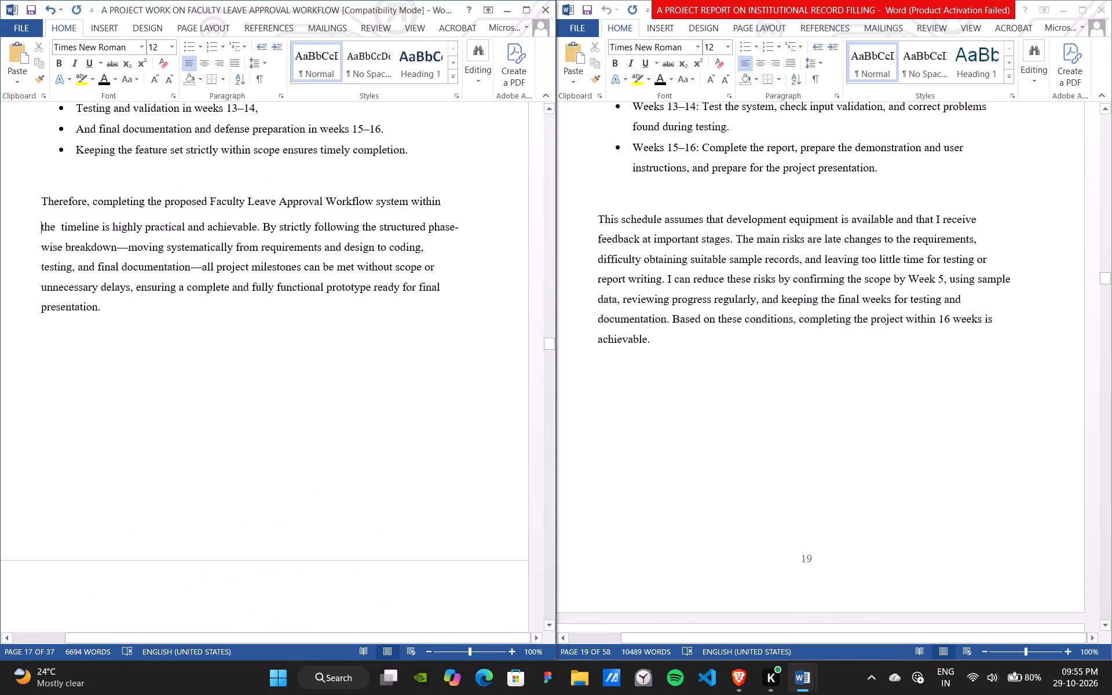
scroll(917, 453, "down", 4)
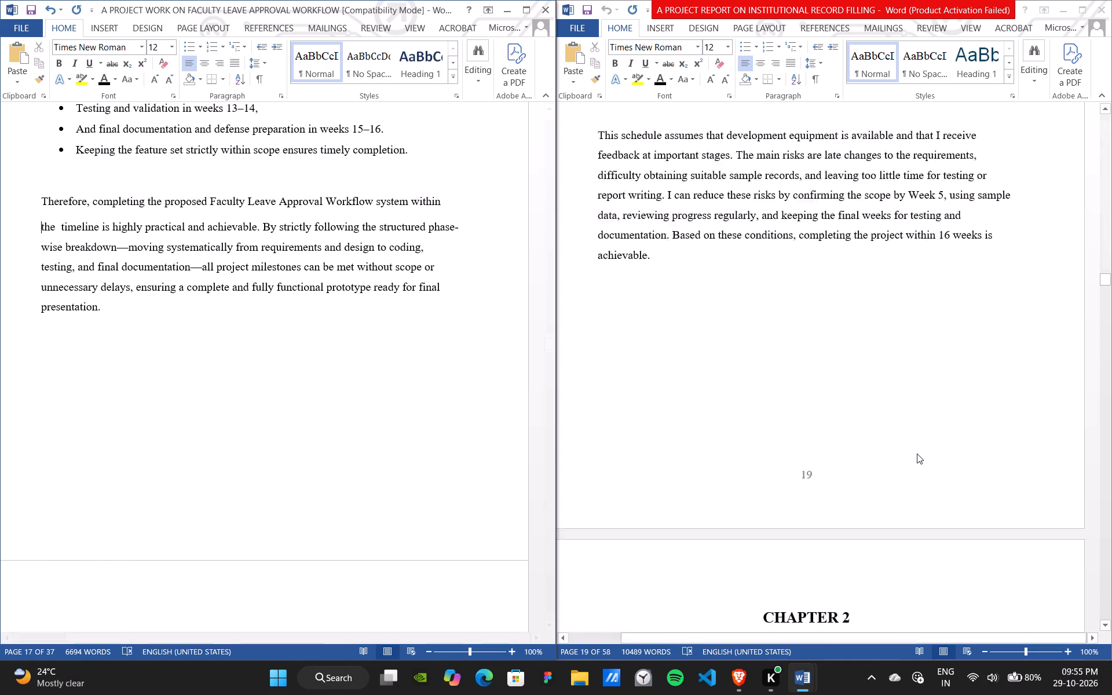
scroll(917, 453, "down", 7)
scroll(255, 449, "down", 12)
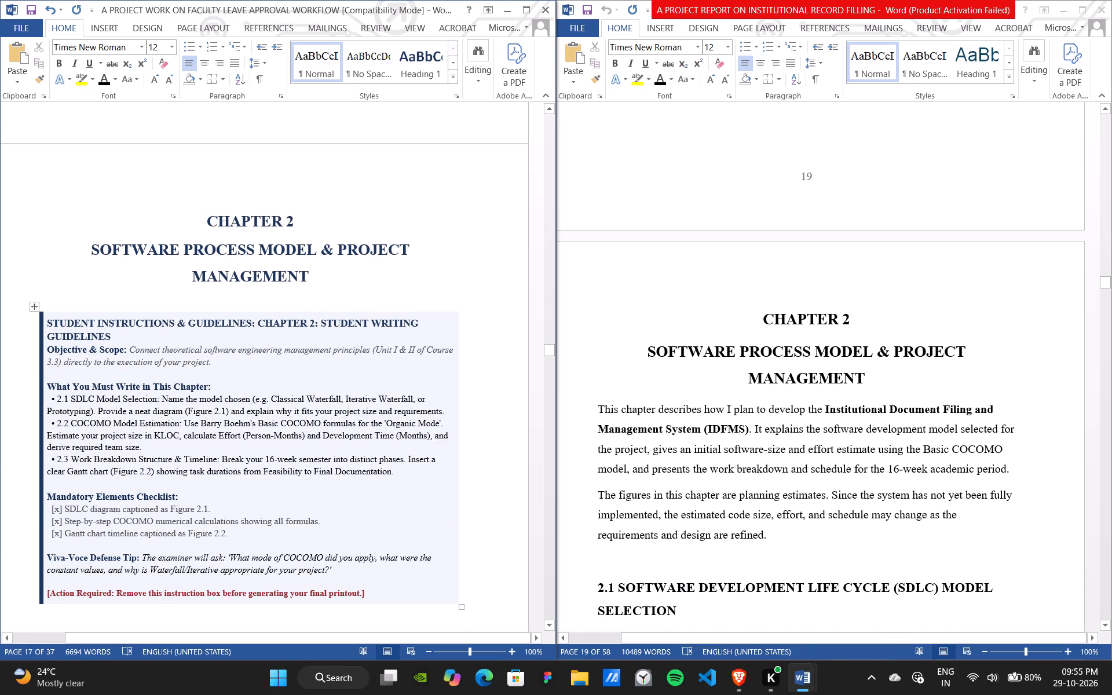
left_click_drag(206, 216, 307, 276)
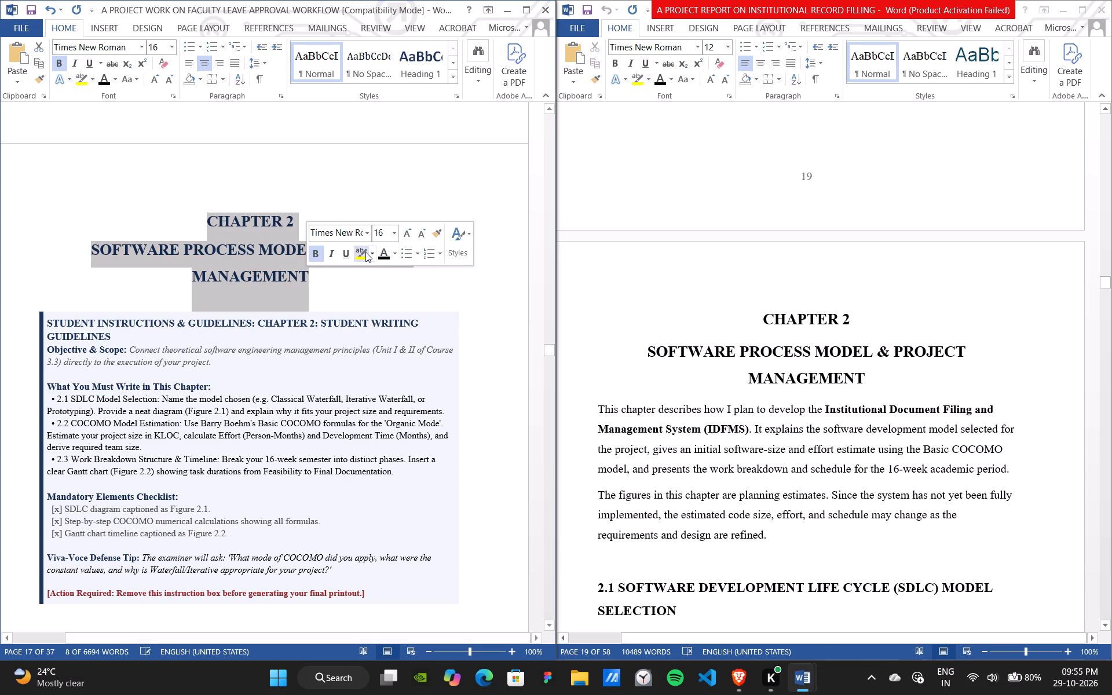
left_click(379, 257)
left_click(114, 338)
Examine the Chapter 2 instruction box and section 2.1 template text alongside the reference report's Chapter 2 opening.
scroll(137, 353, "down", 3)
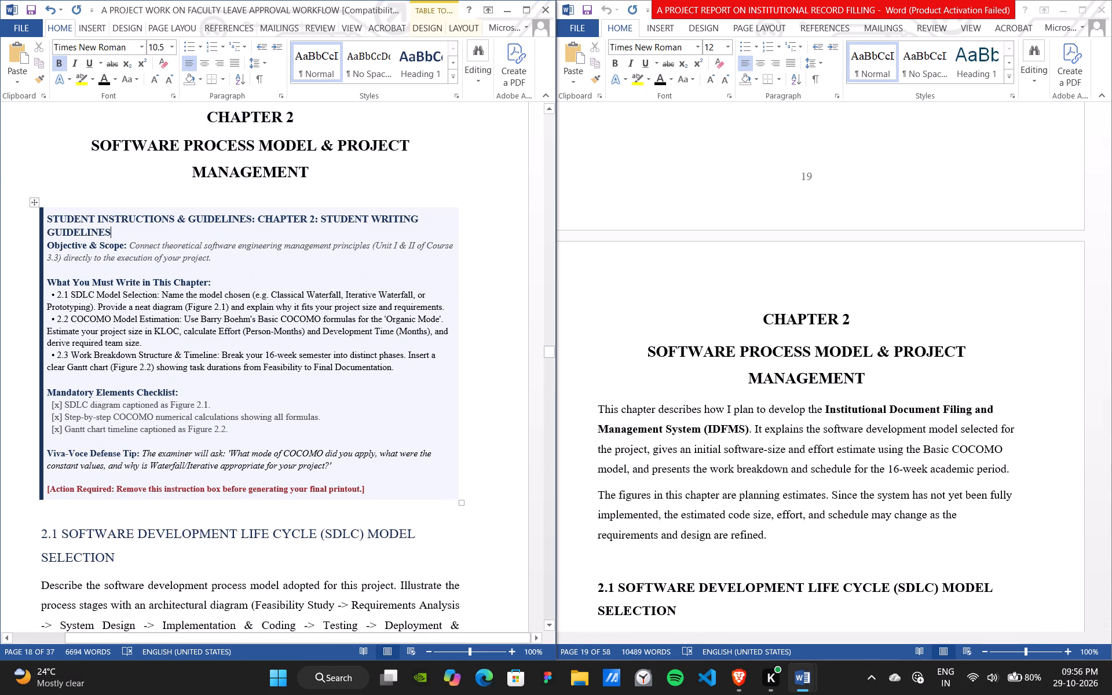
scroll(259, 354, "down", 9)
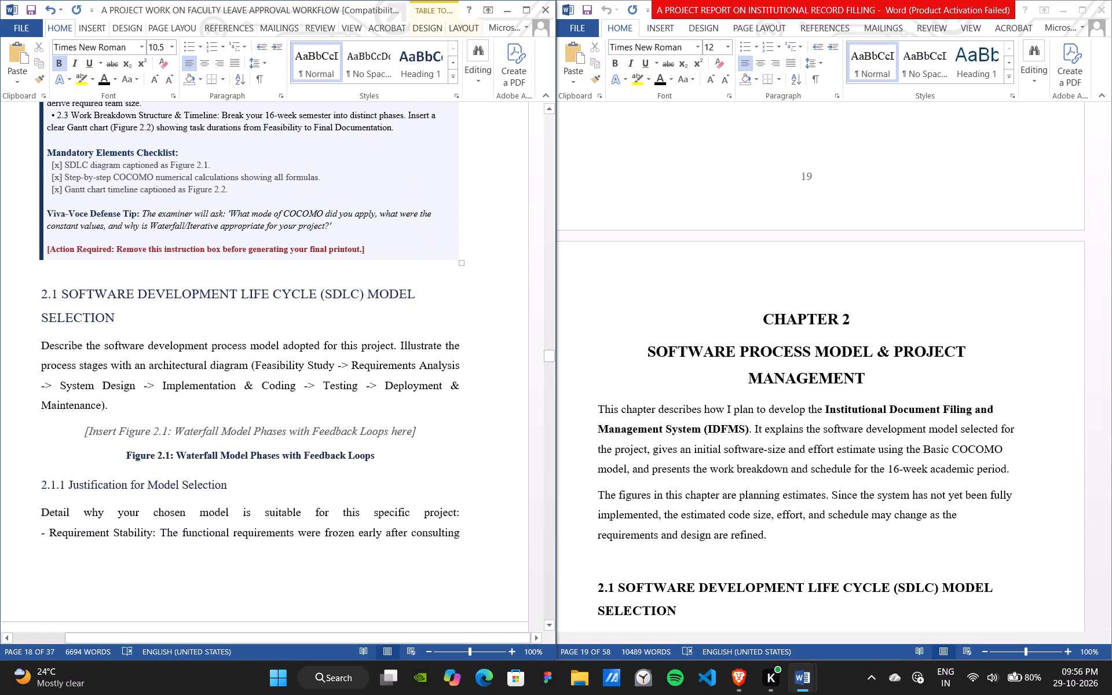
scroll(725, 504, "down", 6)
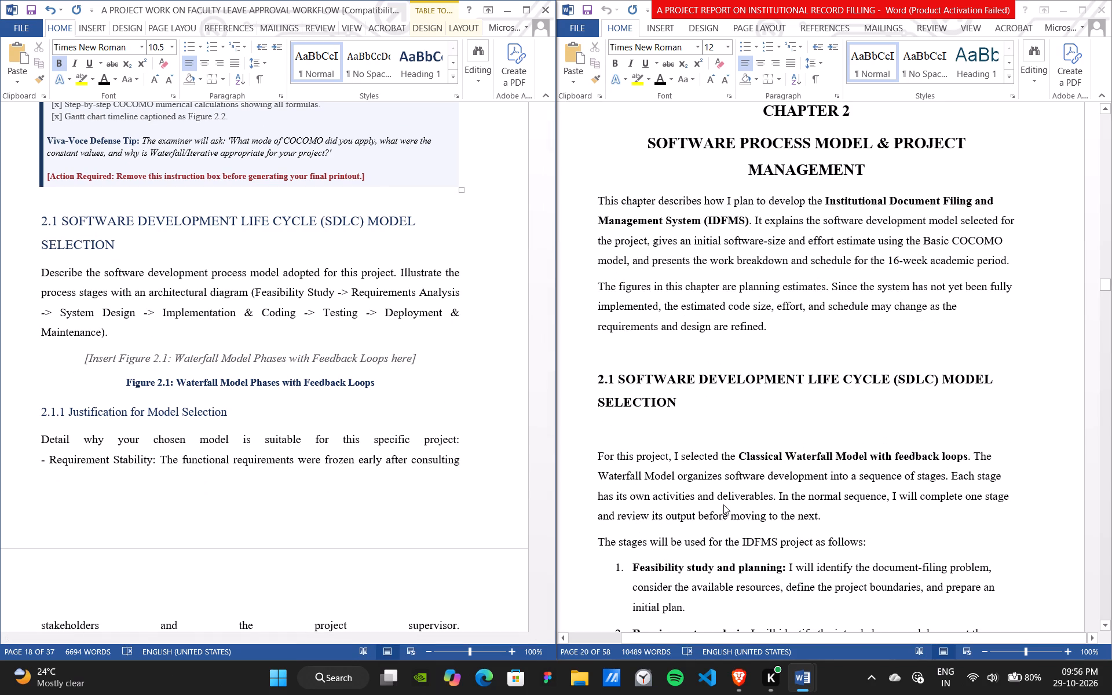
scroll(162, 353, "up", 3)
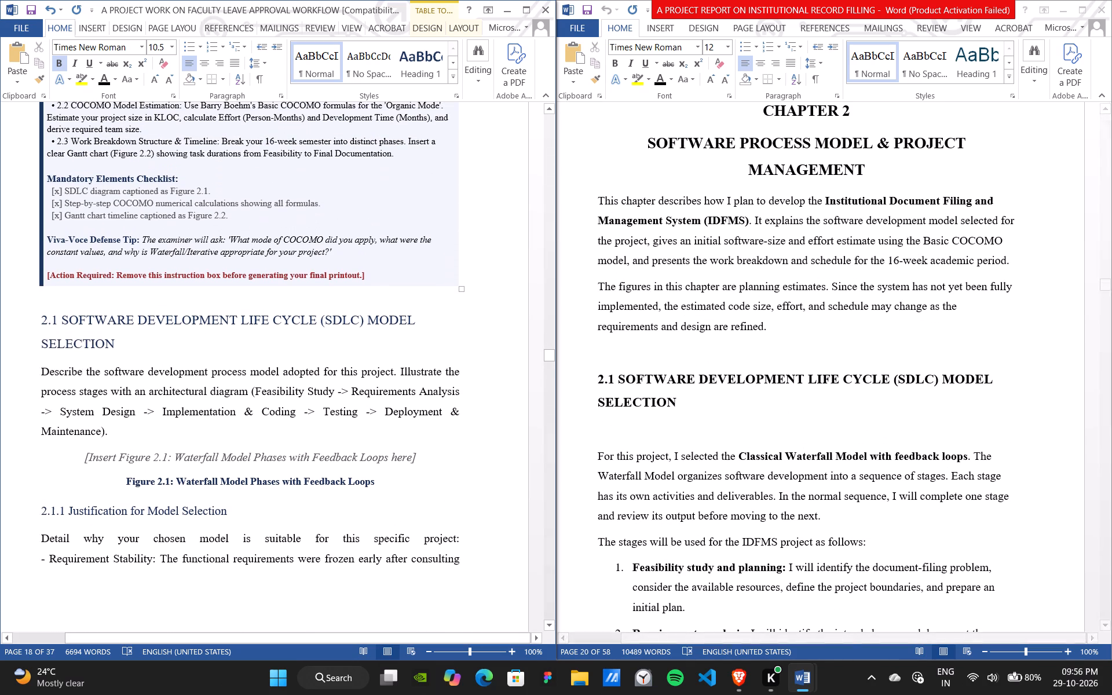
scroll(162, 353, "up", 4)
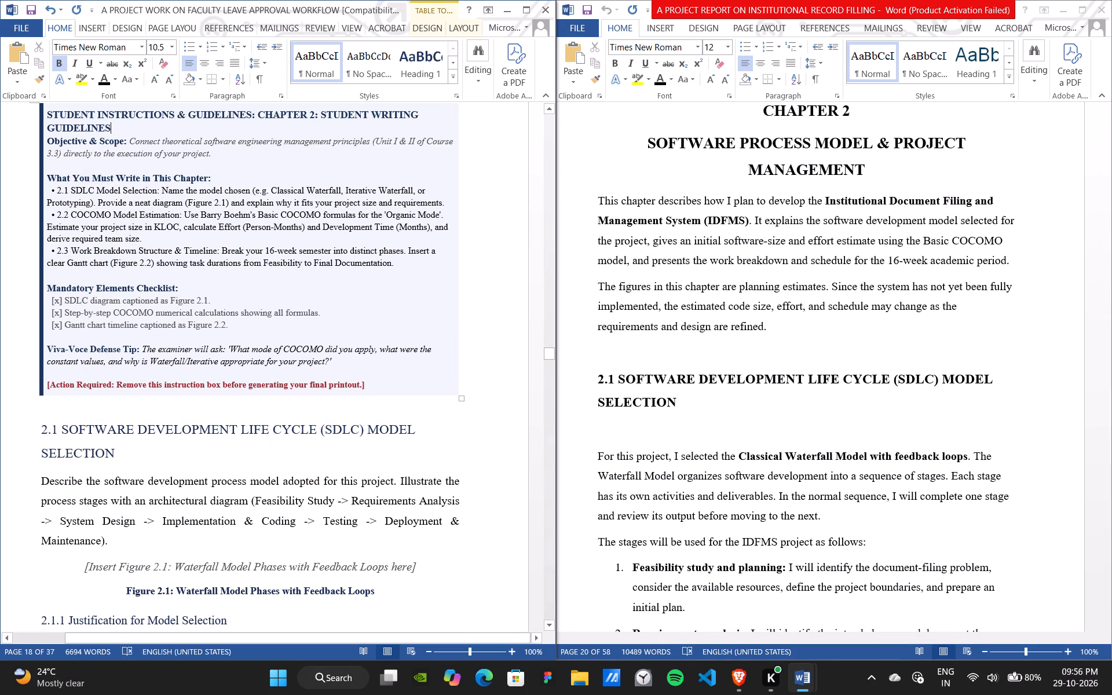
scroll(162, 353, "up", 1)
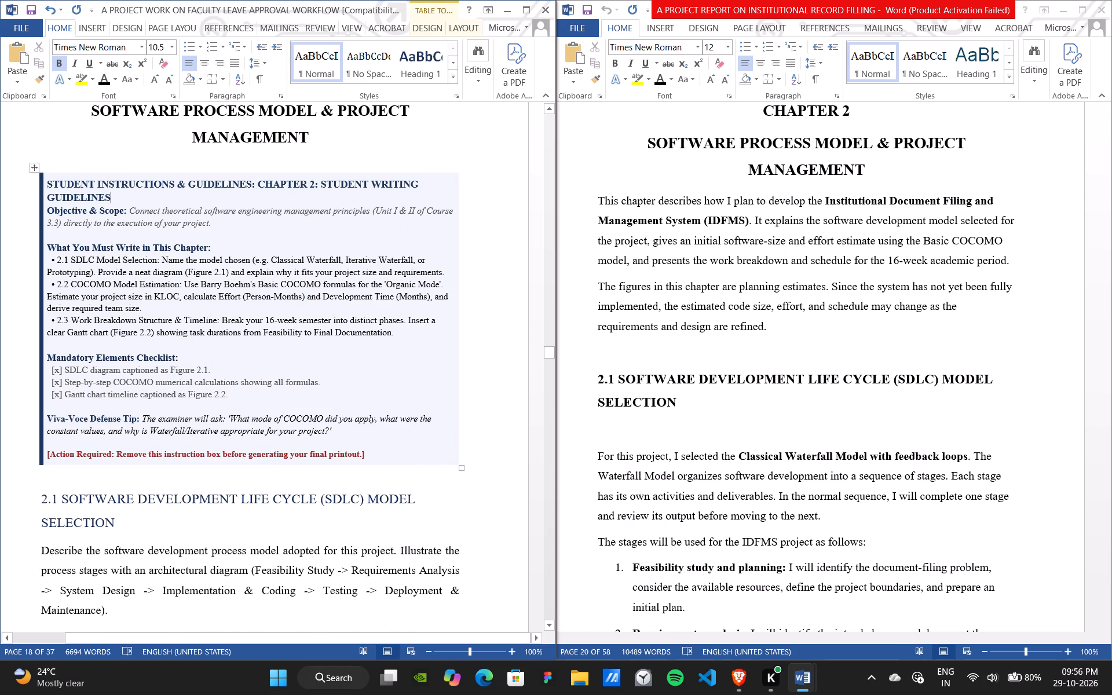
scroll(163, 353, "down", 9)
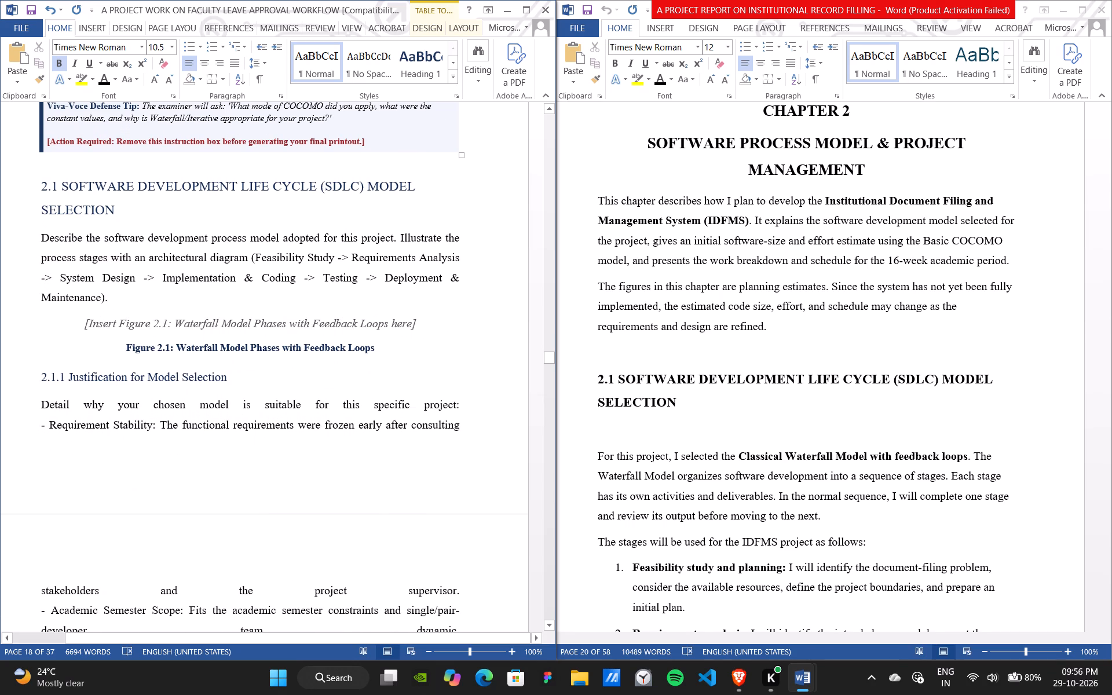
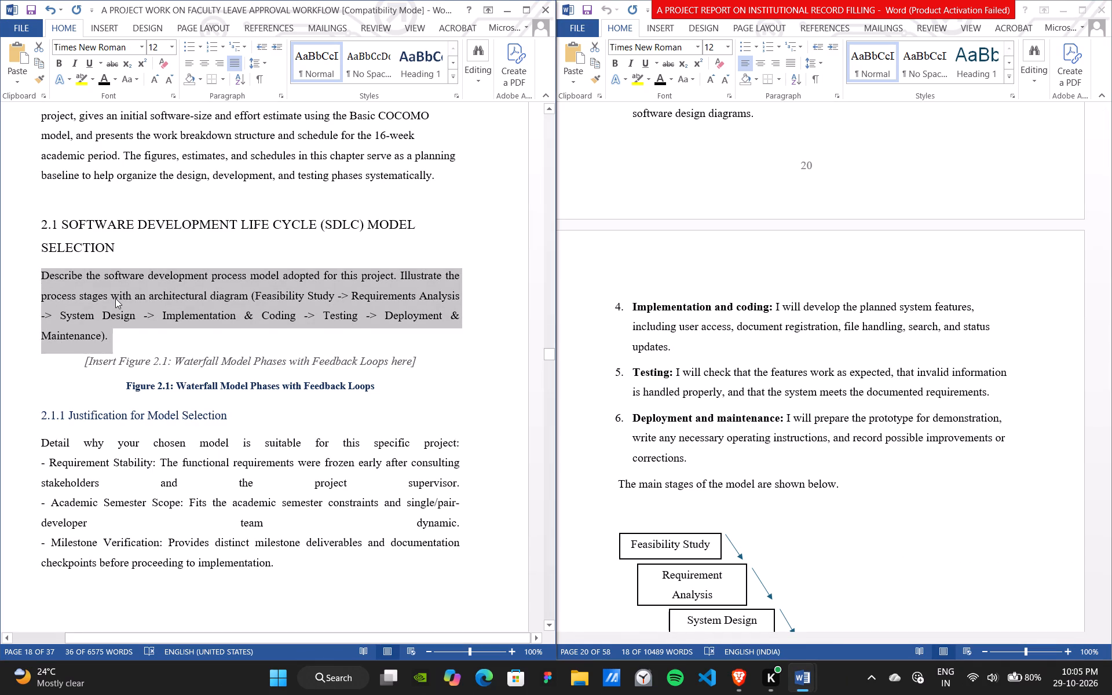
key("BackSpace")
key("ctrl+v")
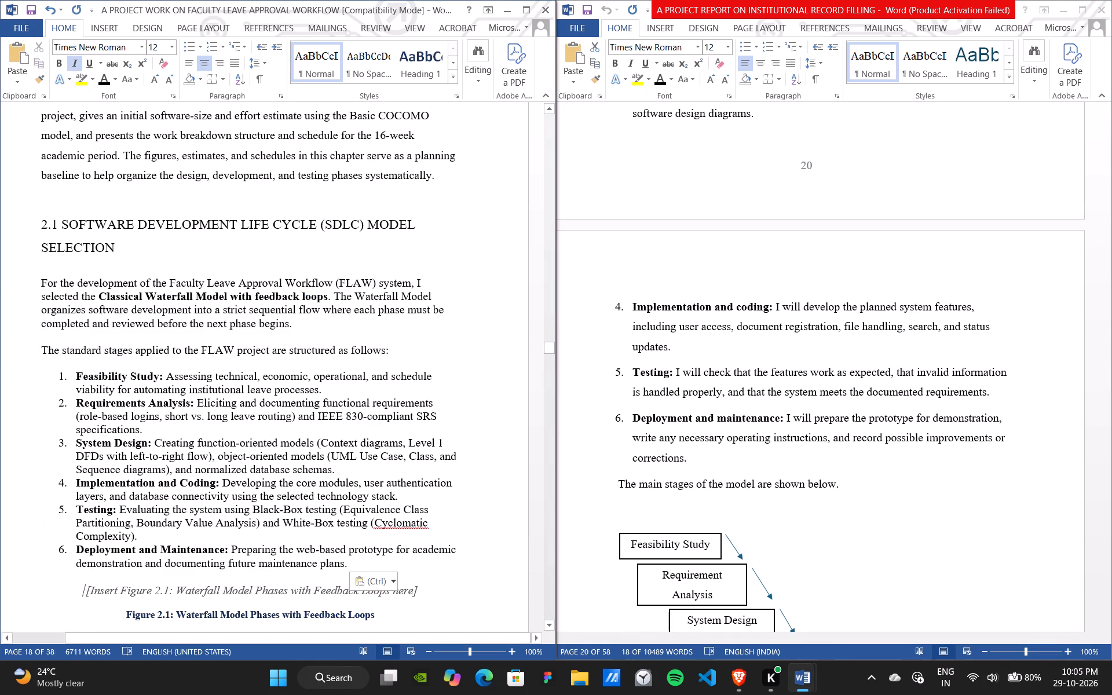
Delete the "[Insert Figure 2.1: Waterfall Model Phases with Feedback Loops here]" placeholder line above the figure caption.
scroll(328, 461, "down", 5)
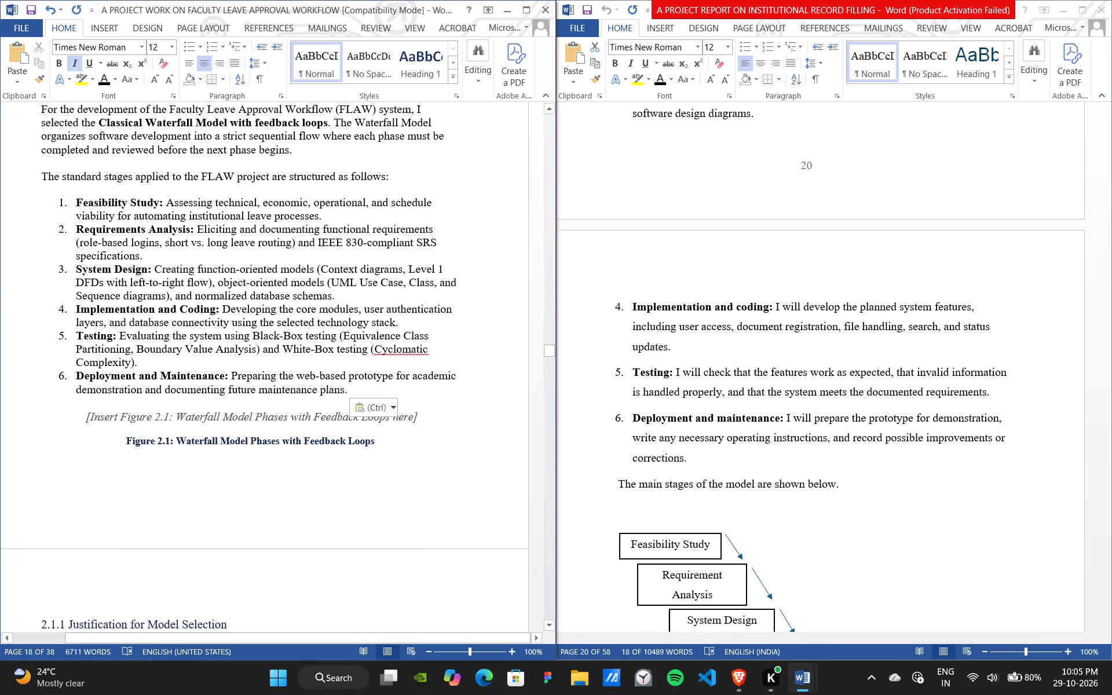
left_click_drag(83, 420, 370, 448)
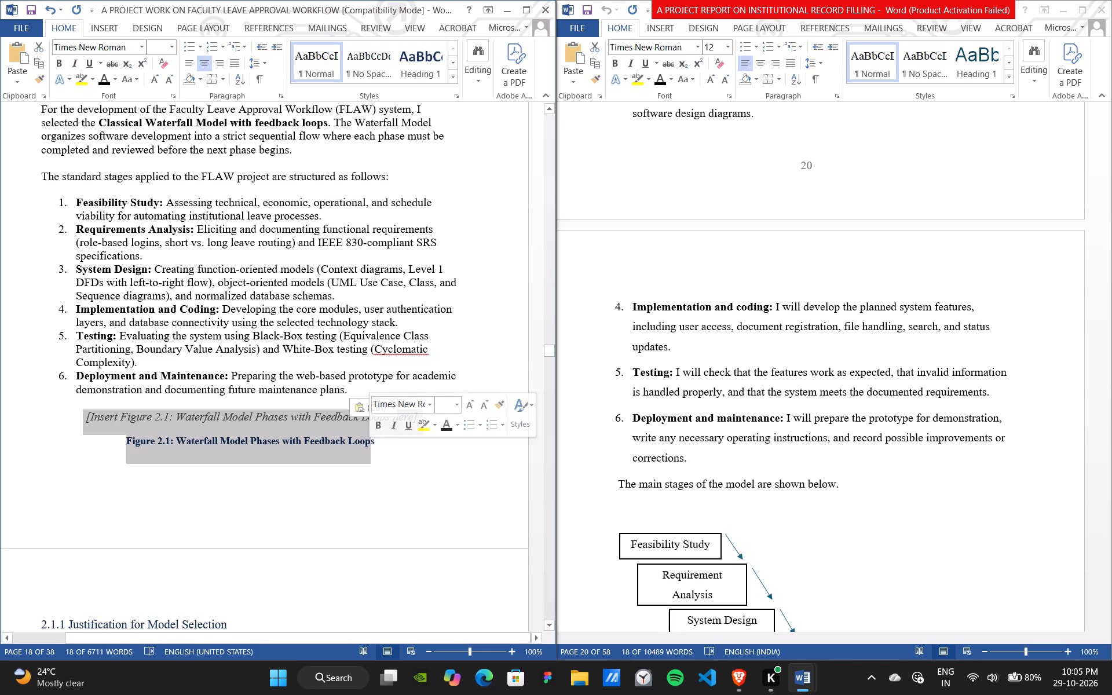
left_click(305, 423)
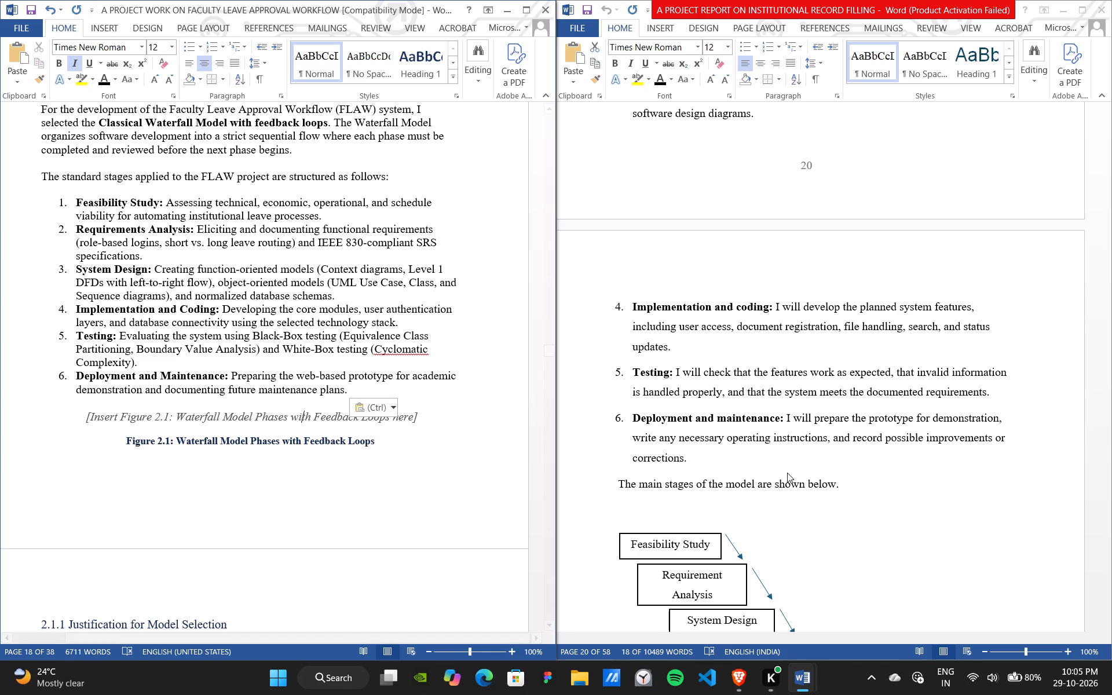
scroll(785, 475, "down", 4)
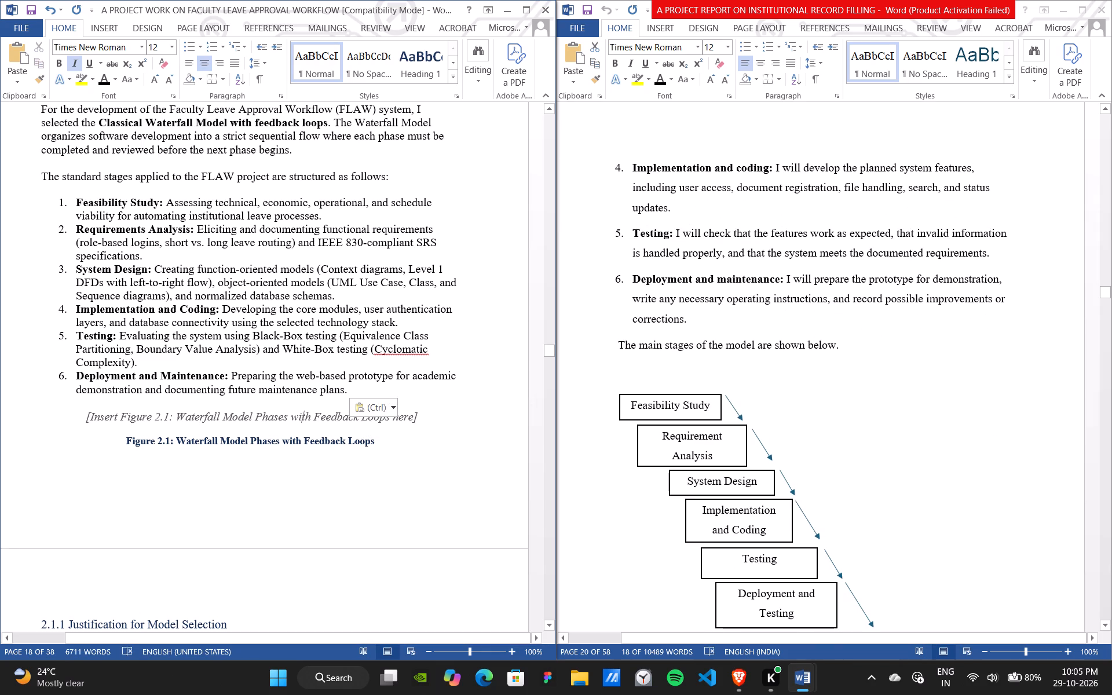
left_click(268, 420)
scroll(210, 477, "down", 3)
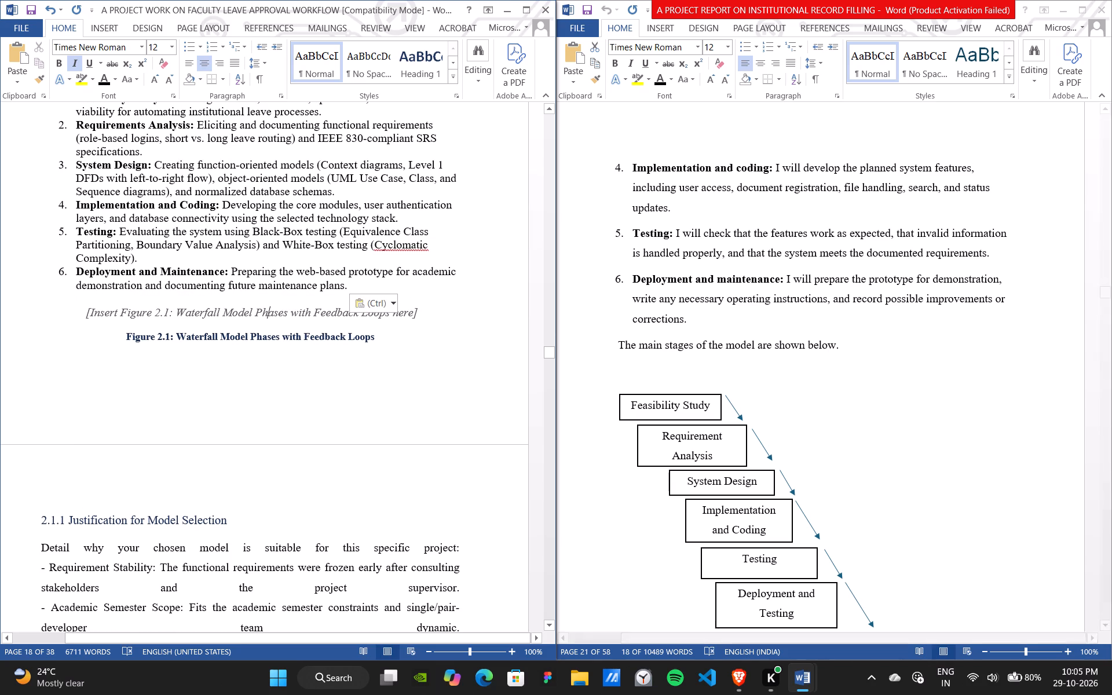
left_click(279, 313)
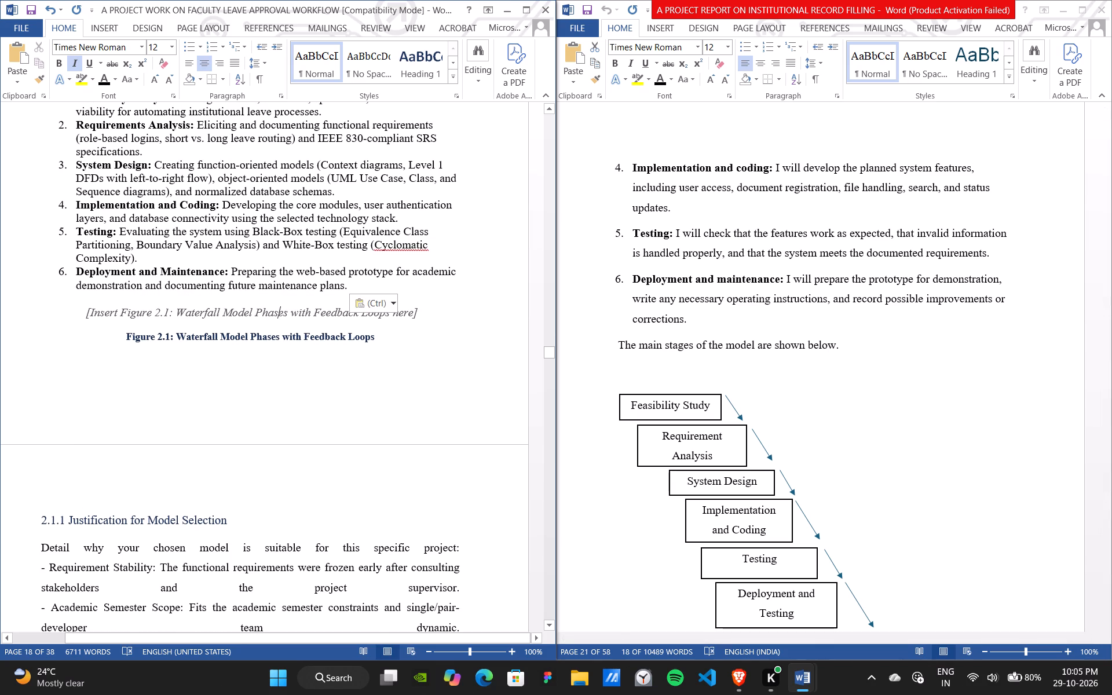
left_click(426, 310)
key("BackSpace")
key("BackSpace")
key("BackSpace")
key("BackSpace")
key("BackSpace")
key("BackSpace")
key("BackSpace")
key("BackSpace")
key("BackSpace")
key("BackSpace")
key("BackSpace")
key("BackSpace")
key("BackSpace")
key("BackSpace")
key("BackSpace")
key("BackSpace")
key("BackSpace")
key("BackSpace")
key("BackSpace")
key("BackSpace")
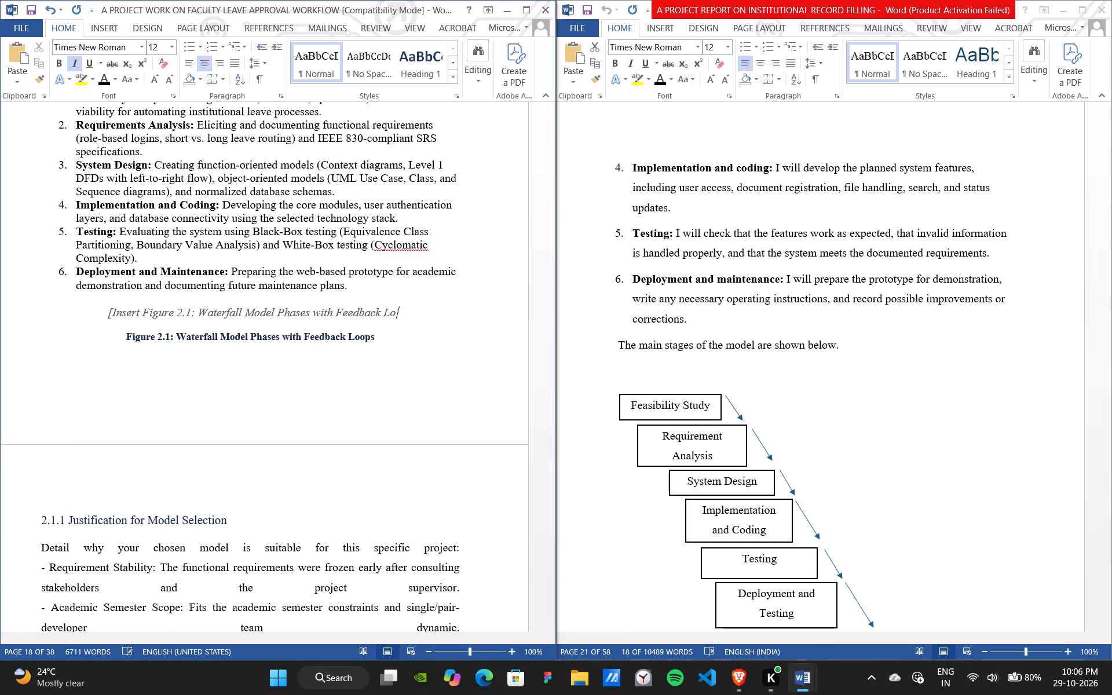
key("BackSpace")
key("BackSpace")
key("BackSpace")
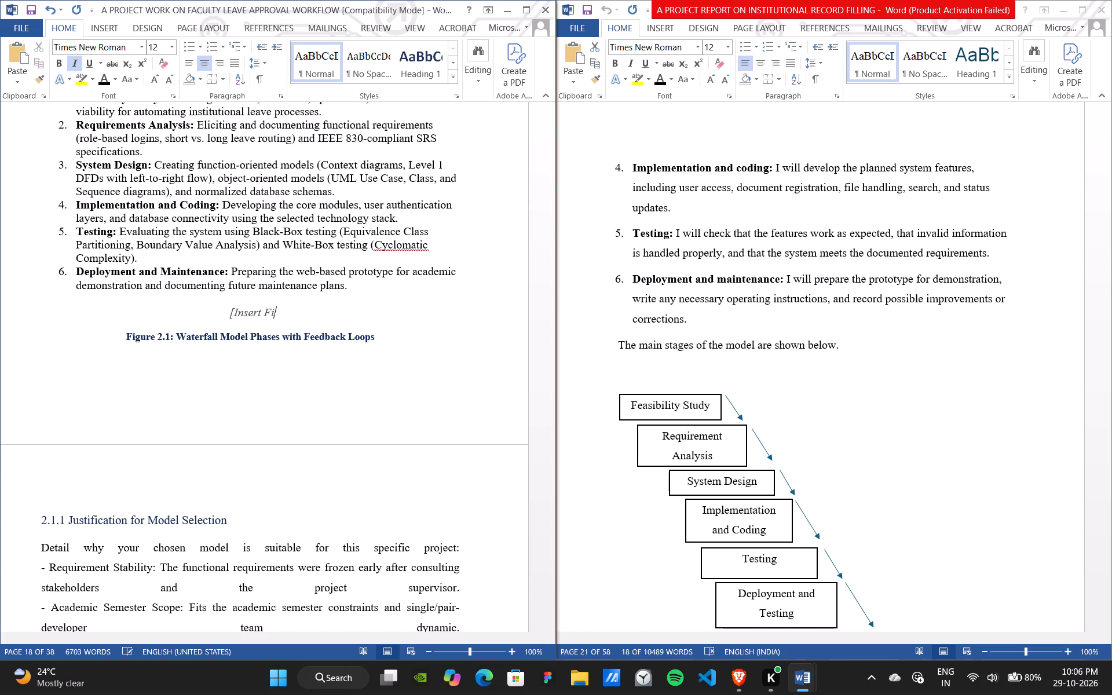
key("BackSpace")
key("BackSpace")
key("BackSpace")
key("BackSpace")
key("BackSpace")
key("BackSpace")
key("BackSpace")
key("BackSpace")
key("BackSpace")
key("BackSpace")
key("BackSpace")
key("BackSpace")
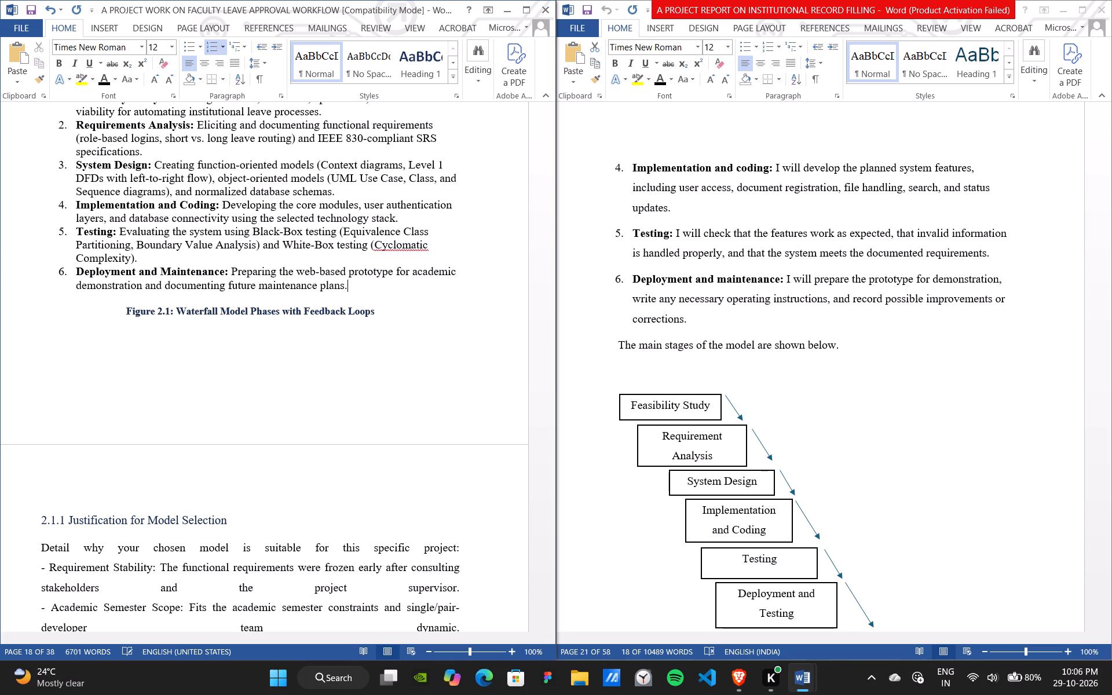
Insert blank lines between the Deployment and Maintenance stage and the Figure 2.1 caption.
key("Return")
key("Return")
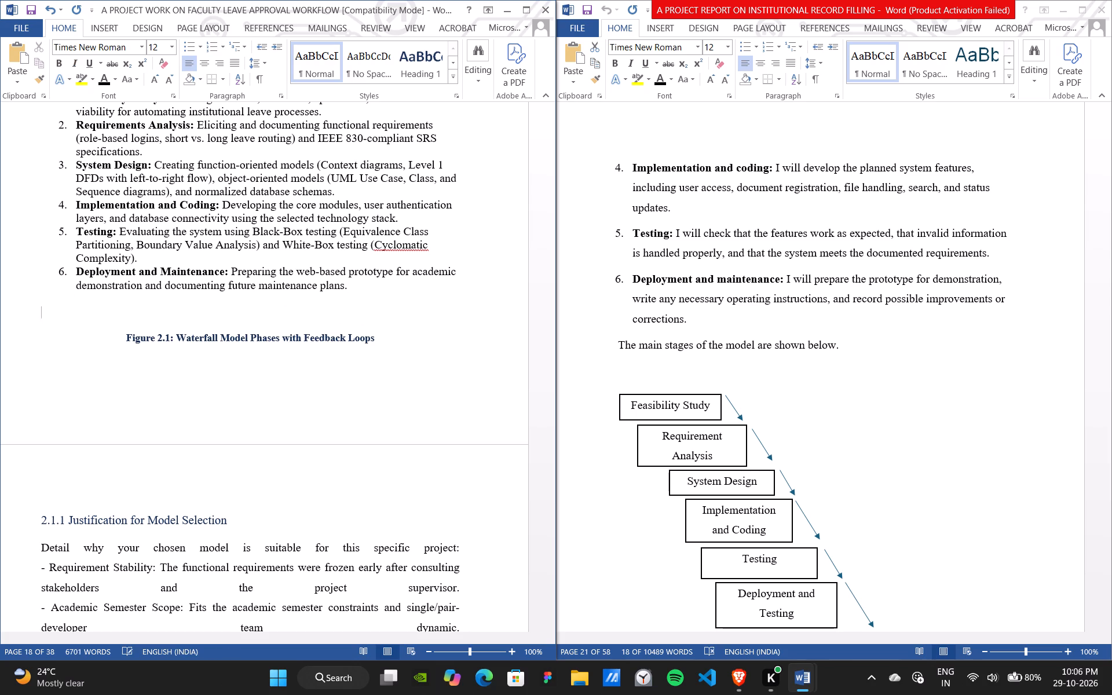
key("Return")
key("Return")
Remove the bold formatting from "Classical Waterfall Model with feedback loops" in section 2.1's opening paragraph.
scroll(368, 254, "up", 3)
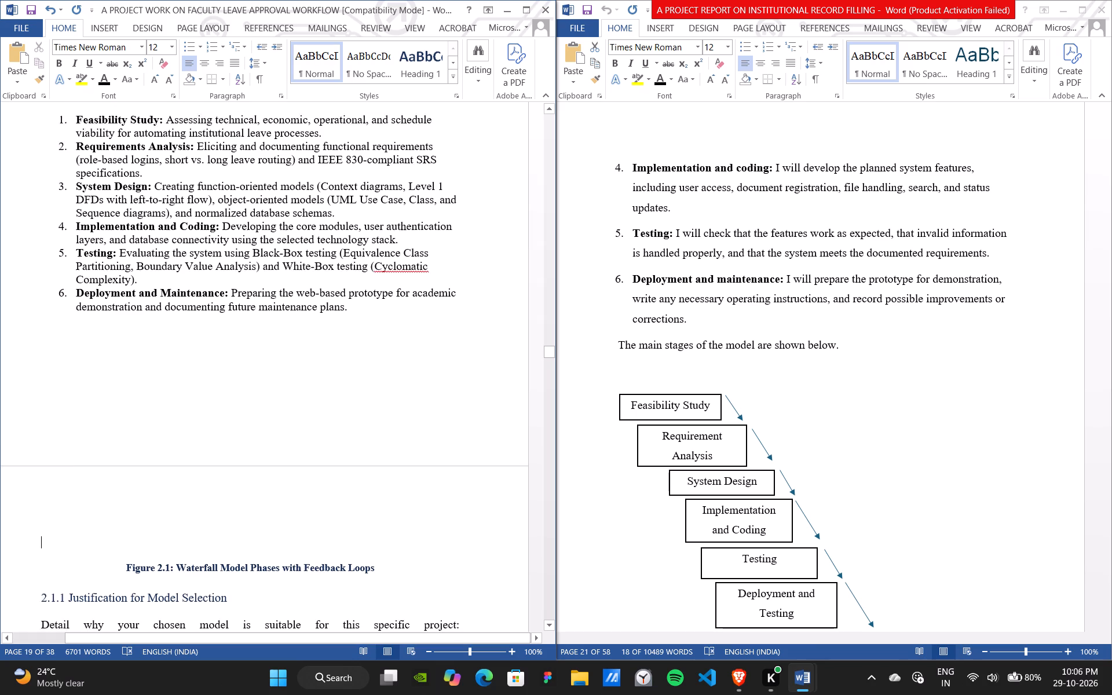
scroll(359, 265, "up", 3)
scroll(169, 314, "up", 3)
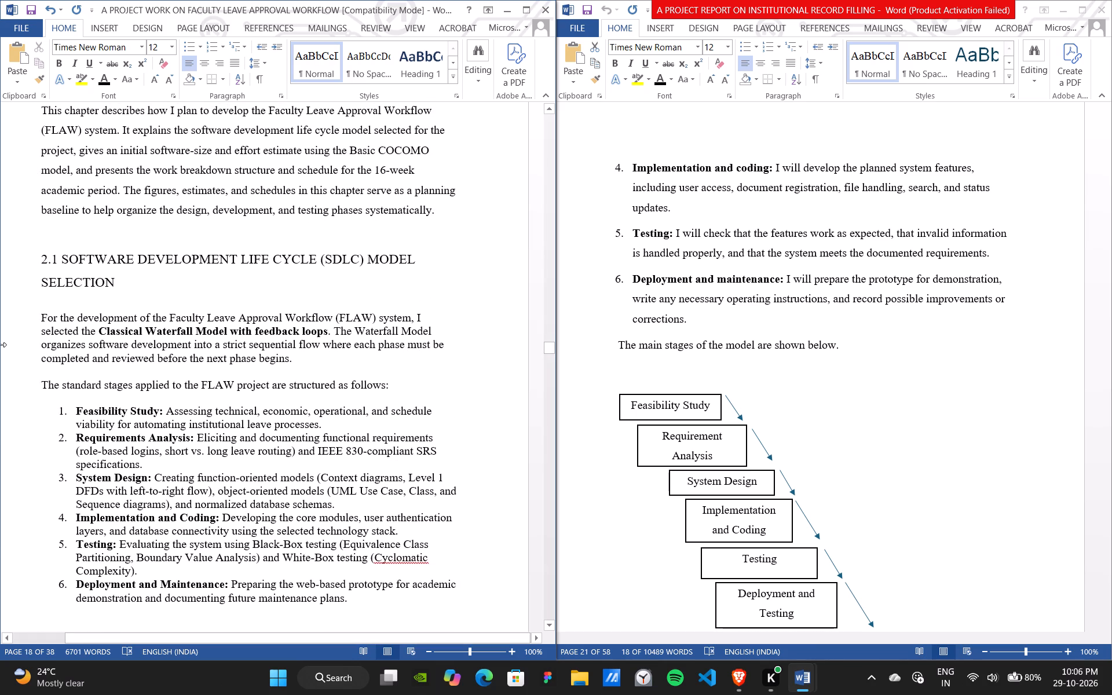
left_click_drag(100, 330, 302, 329)
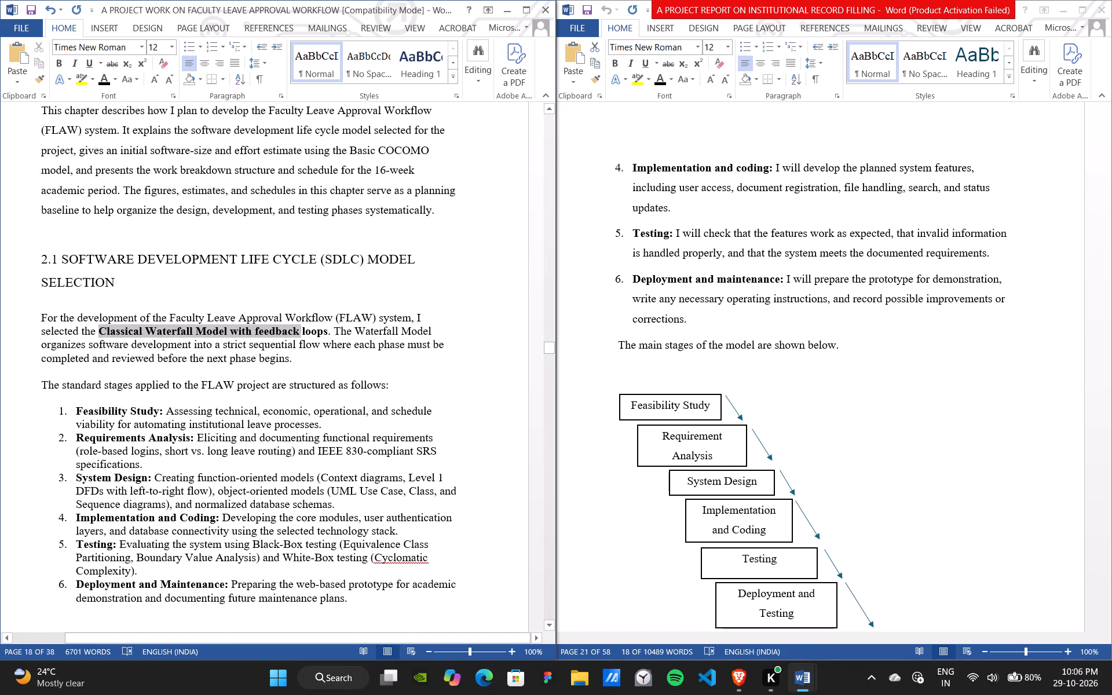
left_click_drag(302, 329, 314, 330)
left_click(323, 312)
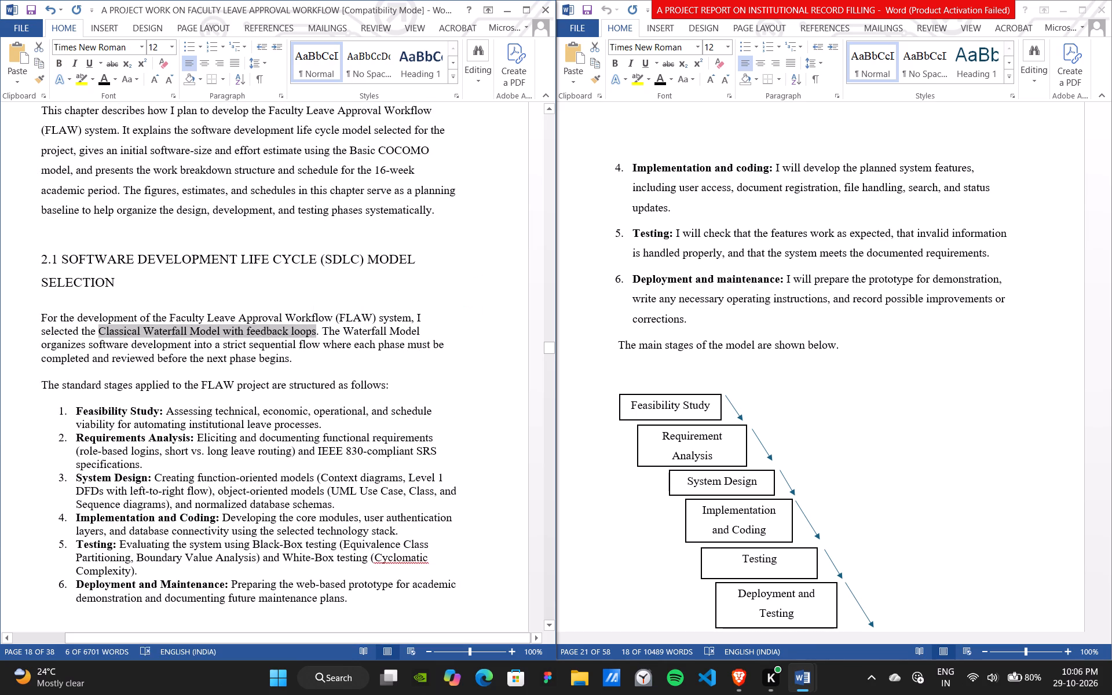
left_click(339, 323)
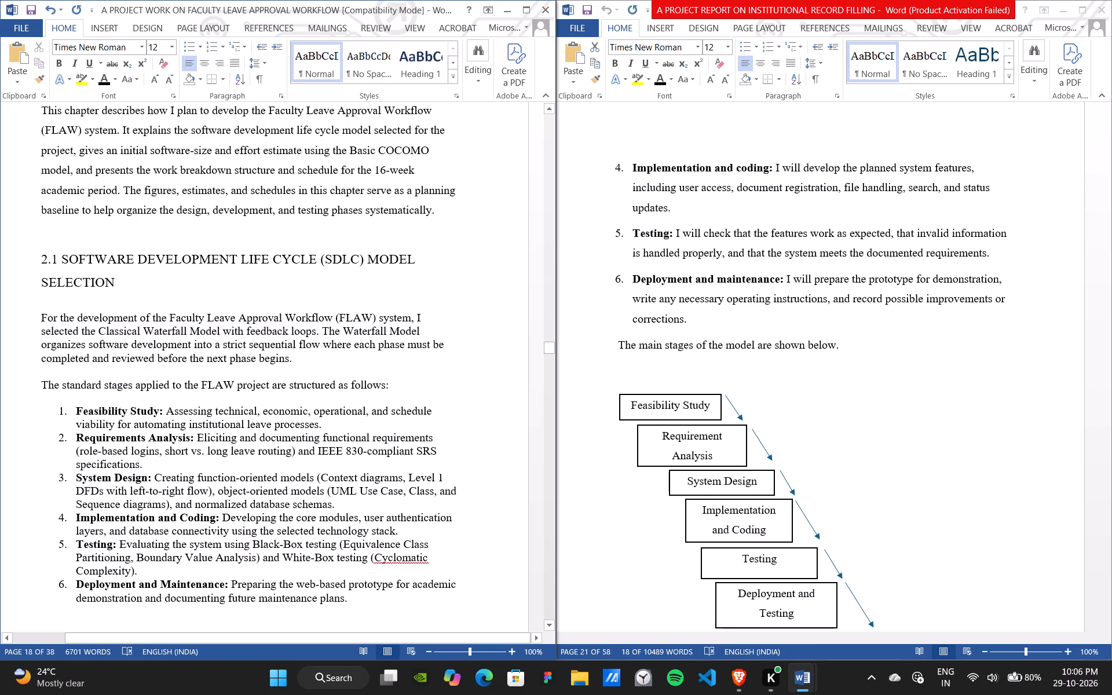
Insert an unnumbered blank line after the Feasibility Study stage, keeping the list numbering of the following stages.
scroll(271, 374, "down", 2)
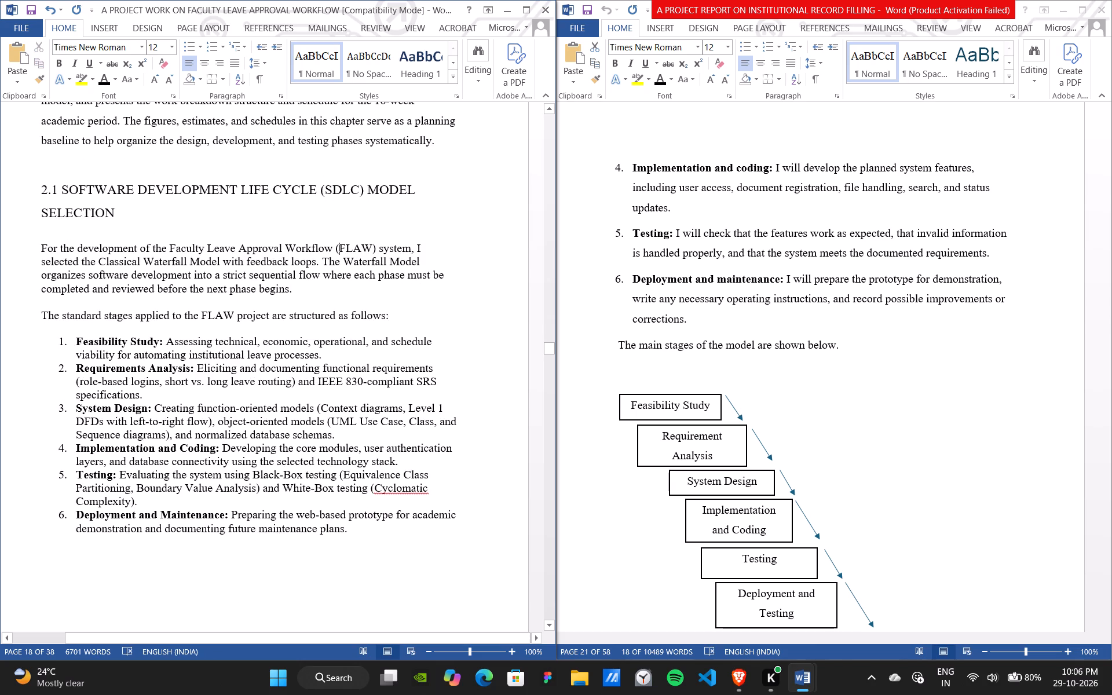
left_click(323, 356)
key("Return")
key("BackSpace")
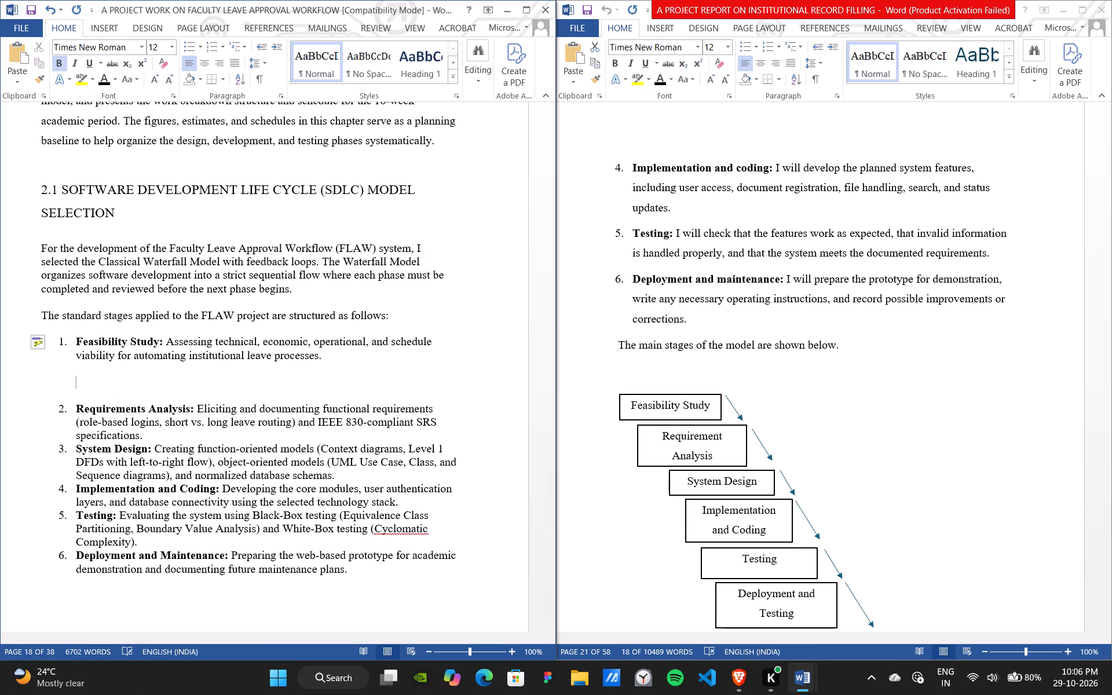
key("BackSpace")
key("BackSpace")
key("BackSpace")
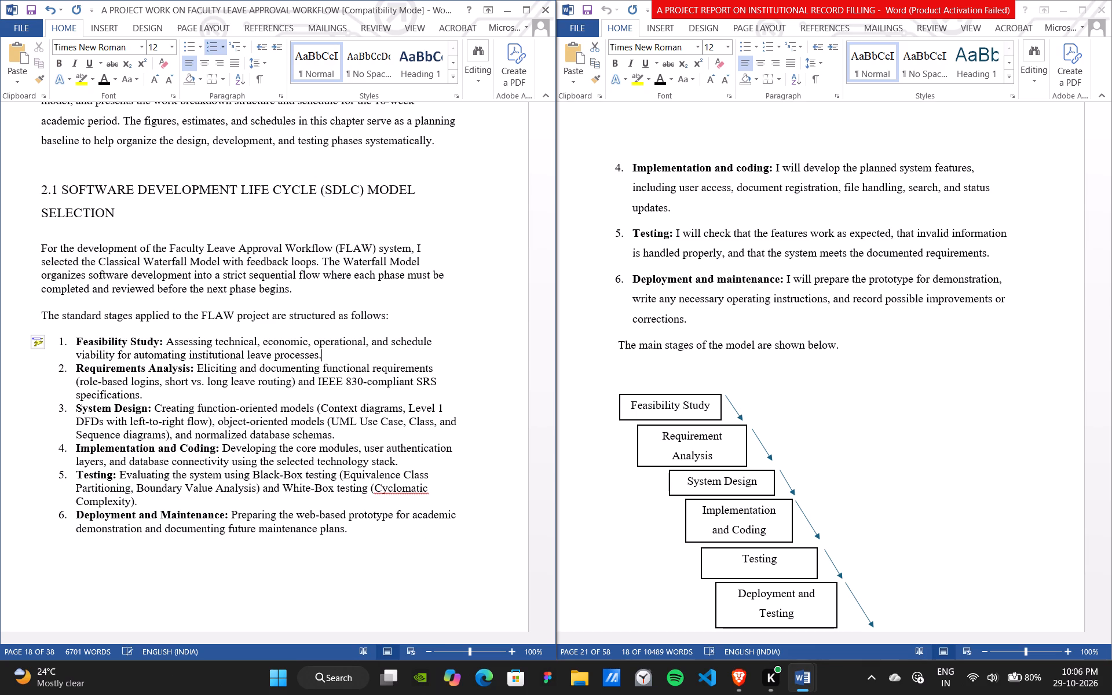
key("Return")
key("BackSpace")
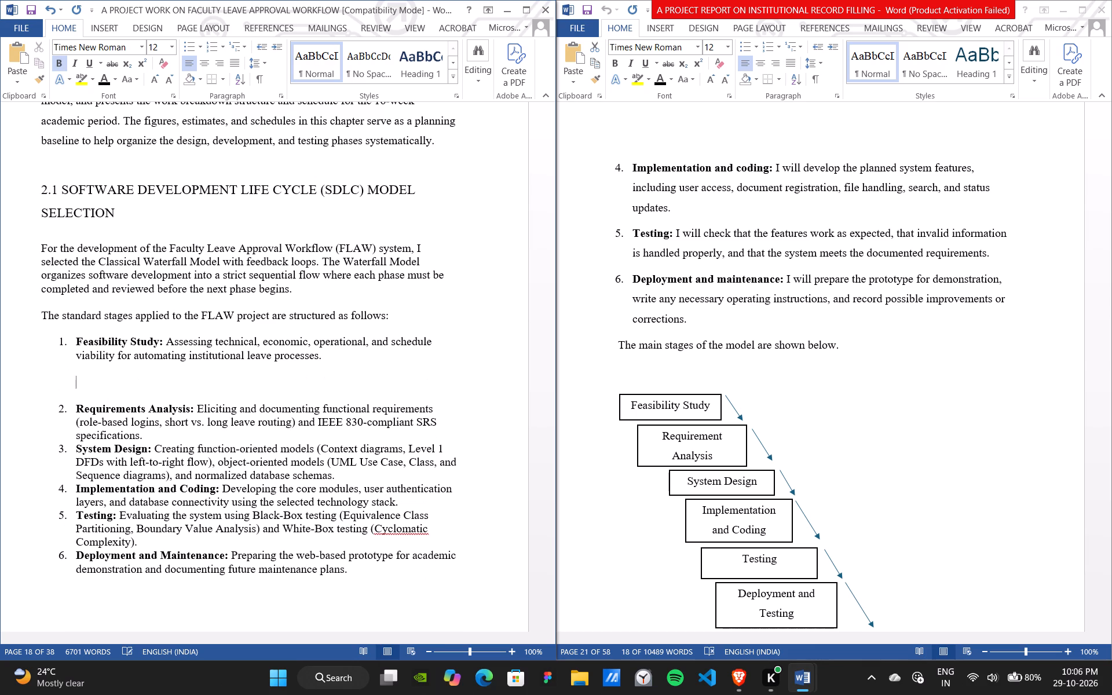
Insert an unnumbered blank line after the Requirements Analysis stage, keeping System Design as item 3.
key("Down")
key("Down")
key("Right")
key("Right")
key("Right")
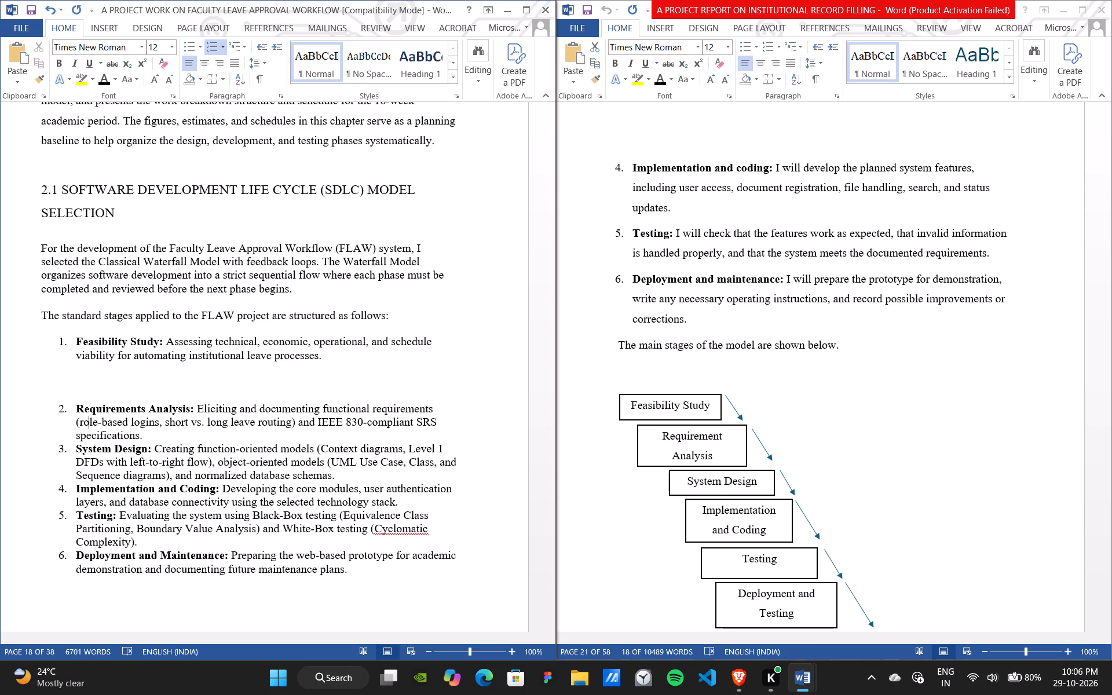
key("Down")
key("Right")
key("Right")
key("Right")
key("Right")
key("Right")
key("Right")
key("Right")
key("Right")
key("Right")
key("Right")
key("Right")
key("Right")
key("Return")
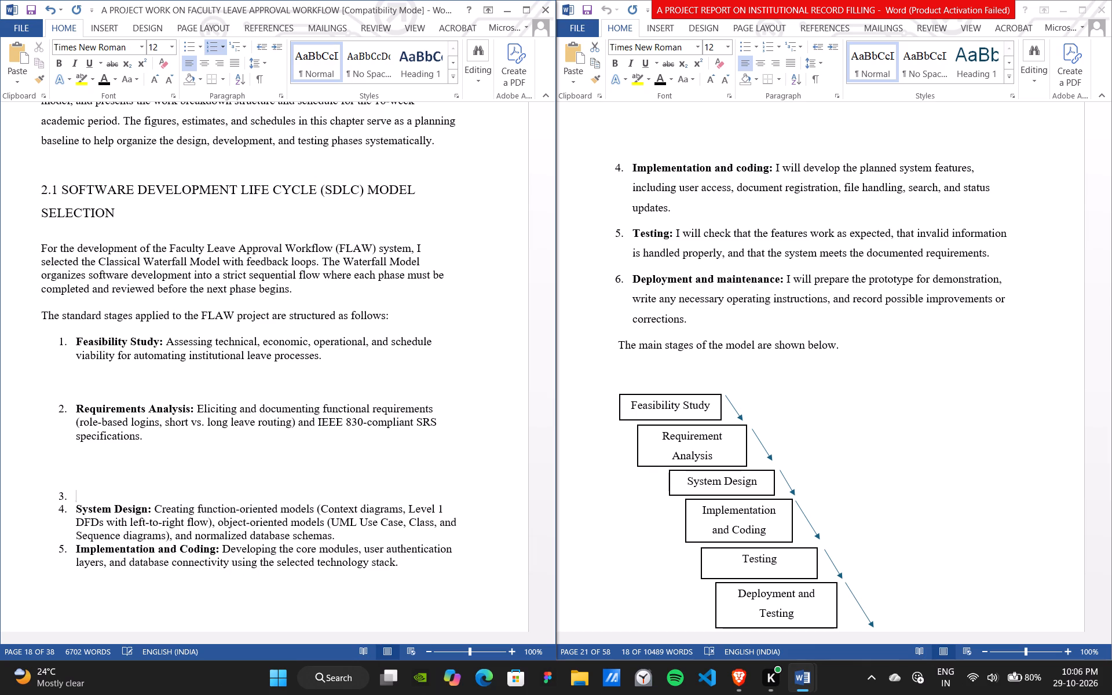
key("BackSpace")
key("BackSpace")
key("BackSpace")
Change "schemas" to "schemes" at the end of the System Design stage's description.
key("Down")
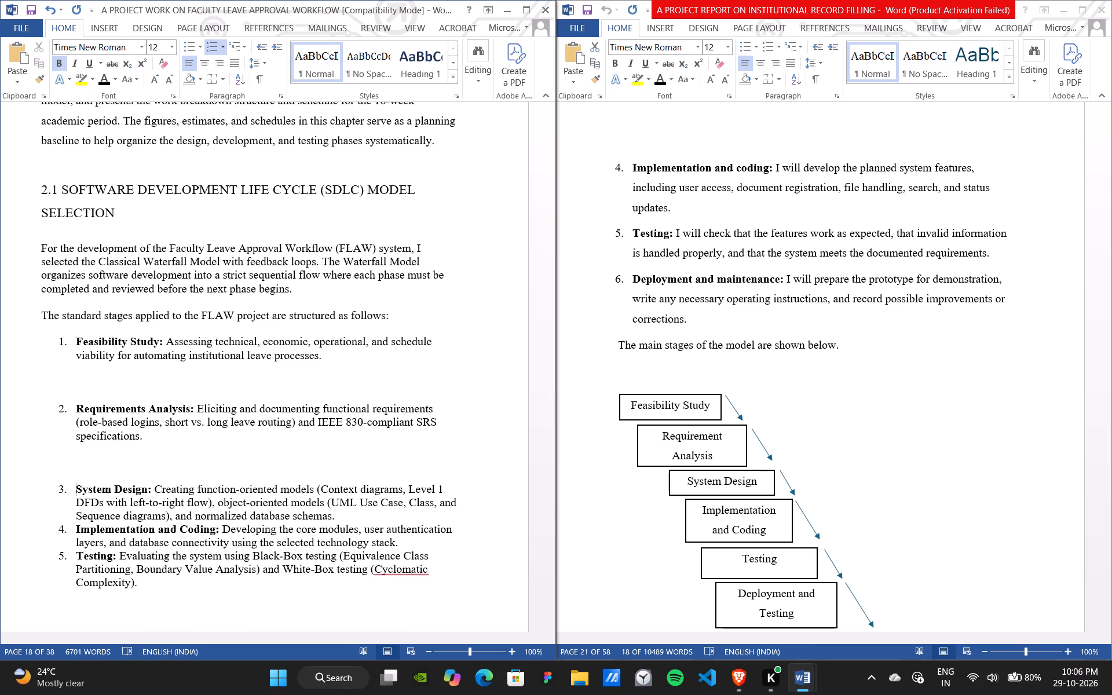
key("Down")
key("Down")
key("Right")
key("Right")
key("Right")
key("Right")
key("Right")
key("Right")
key("Right")
key("Right")
key("Right")
key("Right")
key("Right")
key("Right")
key("Right")
key("Right")
key("Right")
key("Right")
key("Right")
key("Right")
key("Right")
key("Right")
key("Left")
key("Left")
key("Left")
key("Left")
key("BackSpace")
key("Right")
key("Left")
key("e")
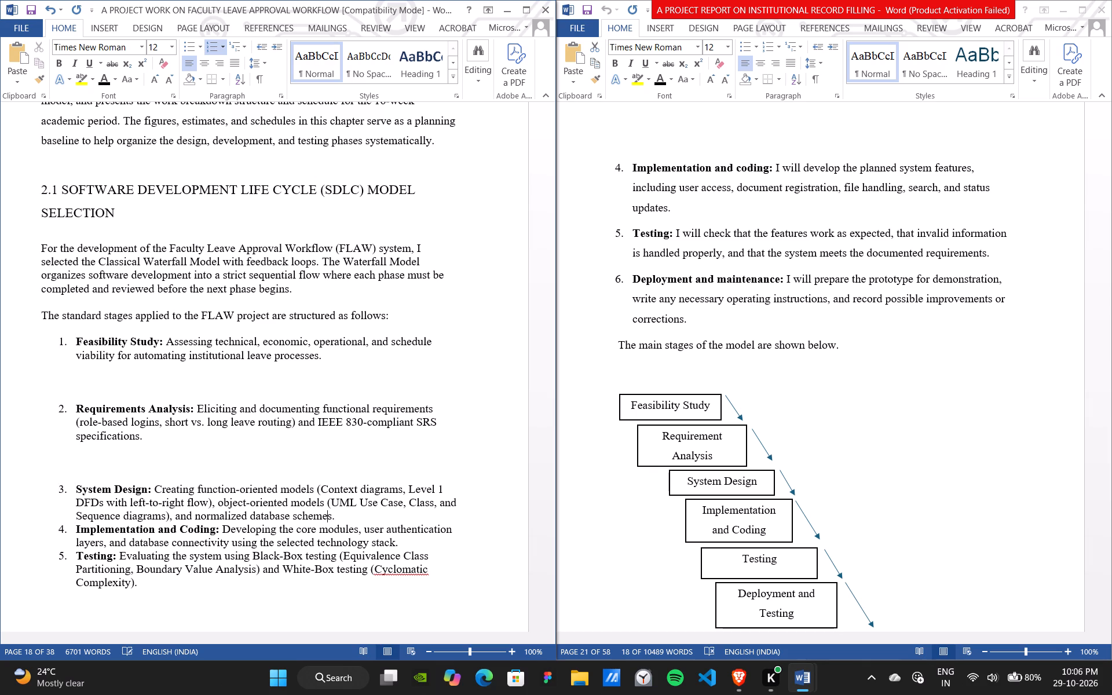
Insert an unnumbered blank line after the System Design stage, dropping its final full stop and keeping Implementation and Coding as item 4.
key("Right")
key("Return")
key("BackSpace")
key("BackSpace")
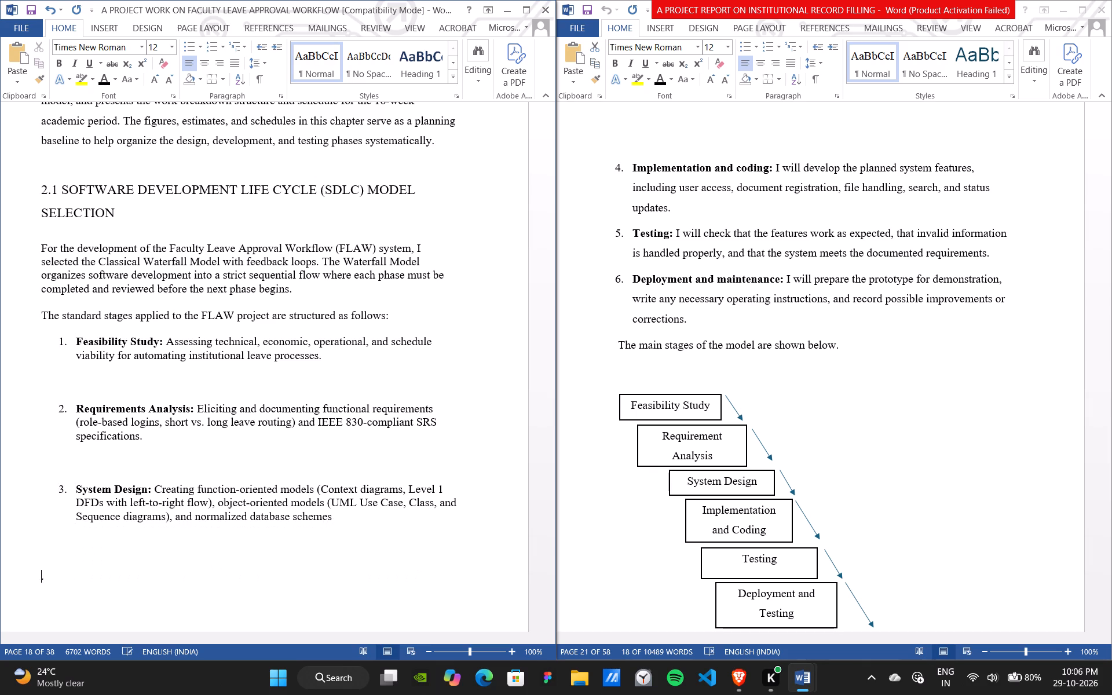
key("BackSpace")
key("Right")
key("BackSpace")
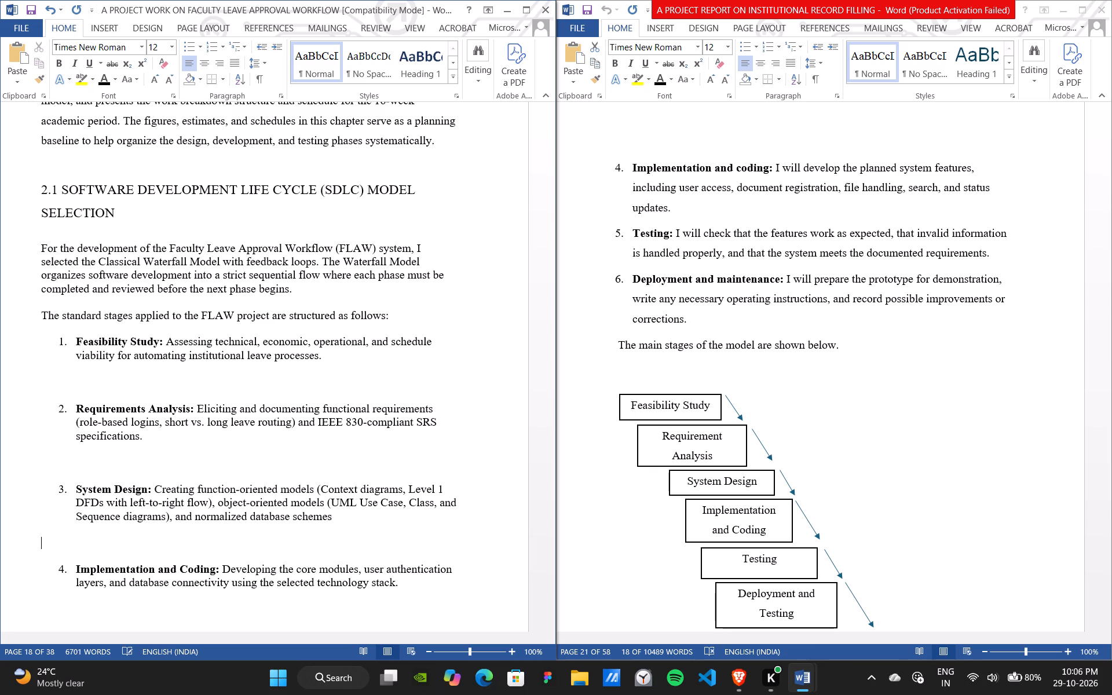
Insert an unnumbered blank line after the Testing stage, keeping Deployment and Maintenance as item 6.
key("Down")
scroll(332, 374, "down", 4)
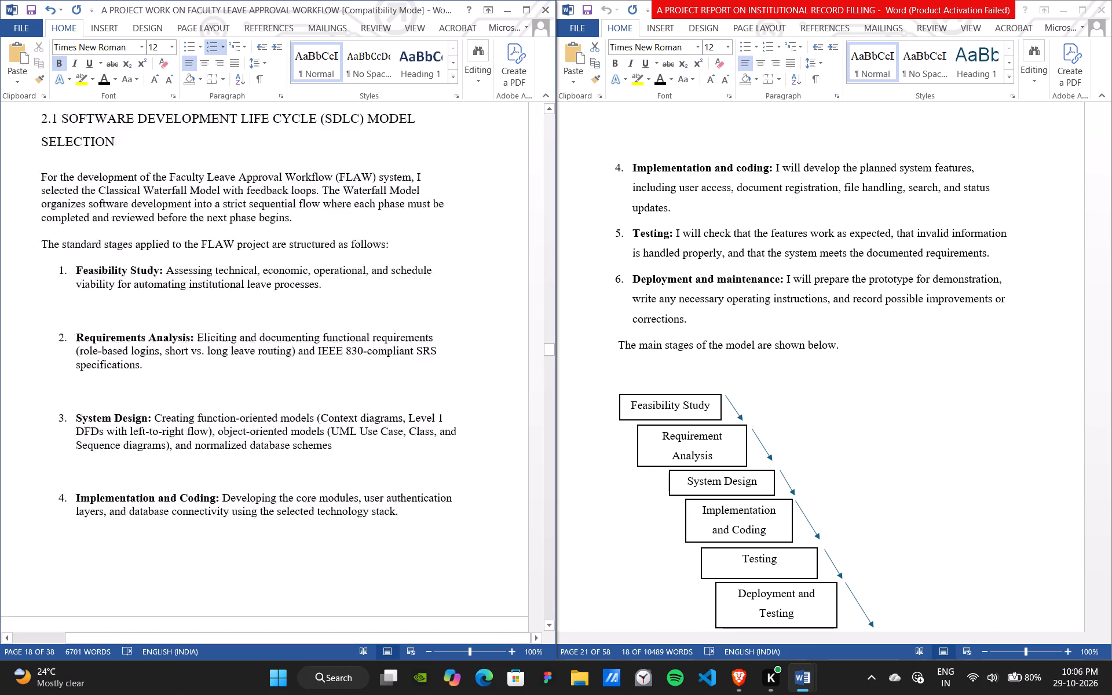
scroll(329, 373, "down", 4)
left_click(185, 521)
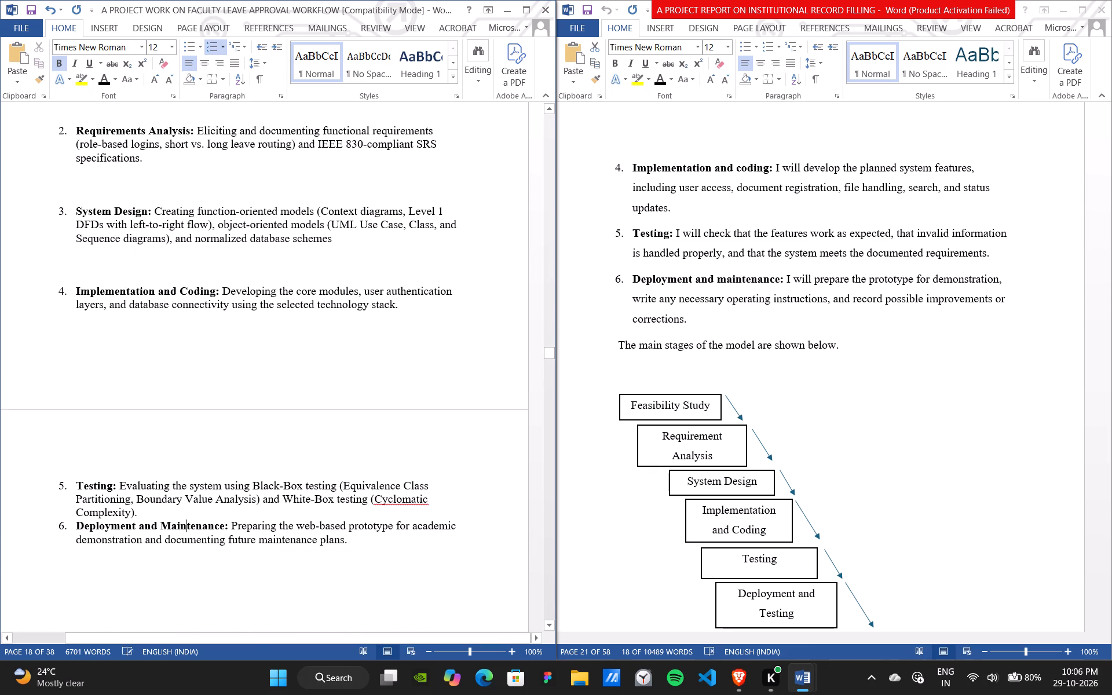
left_click(185, 514)
key("Return")
key("BackSpace")
key("BackSpace")
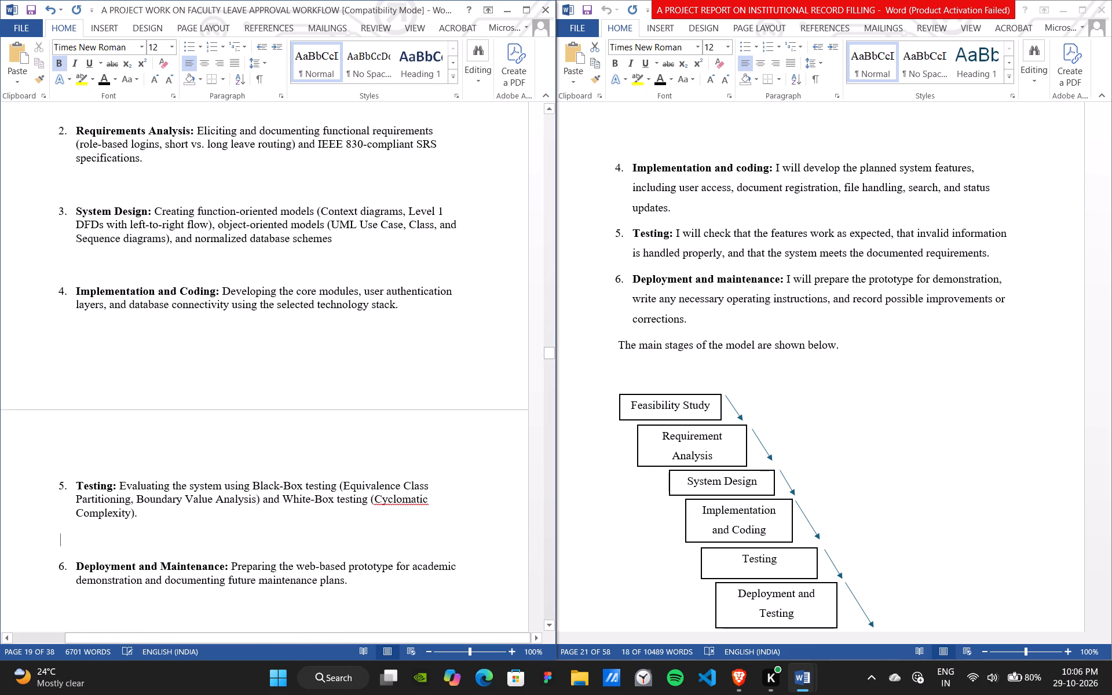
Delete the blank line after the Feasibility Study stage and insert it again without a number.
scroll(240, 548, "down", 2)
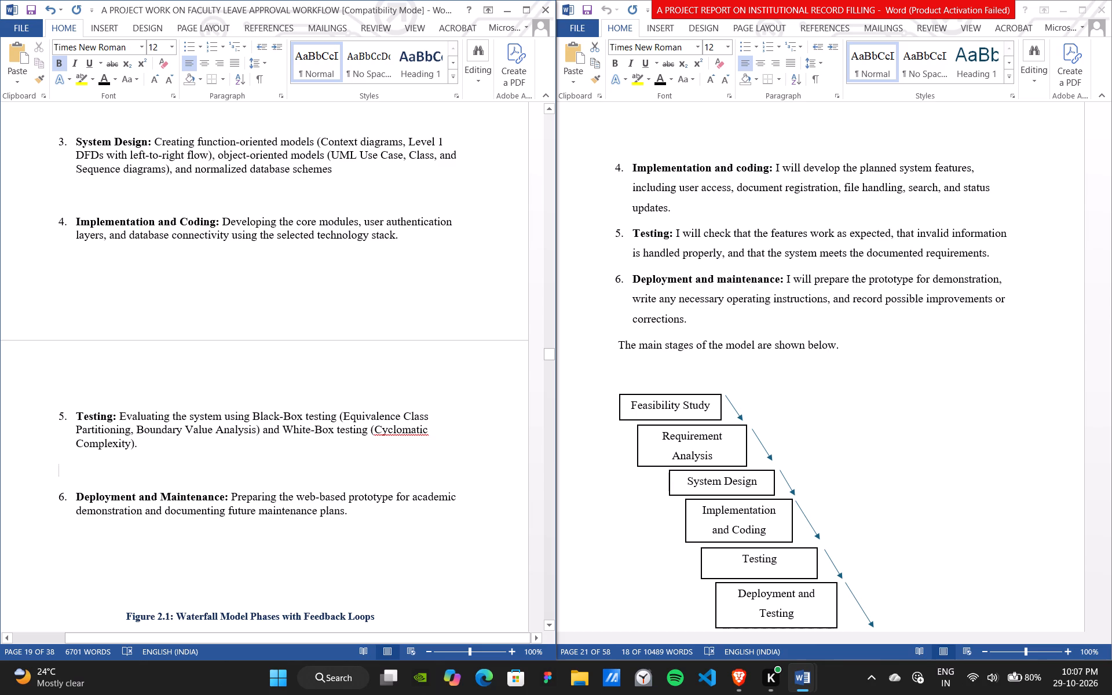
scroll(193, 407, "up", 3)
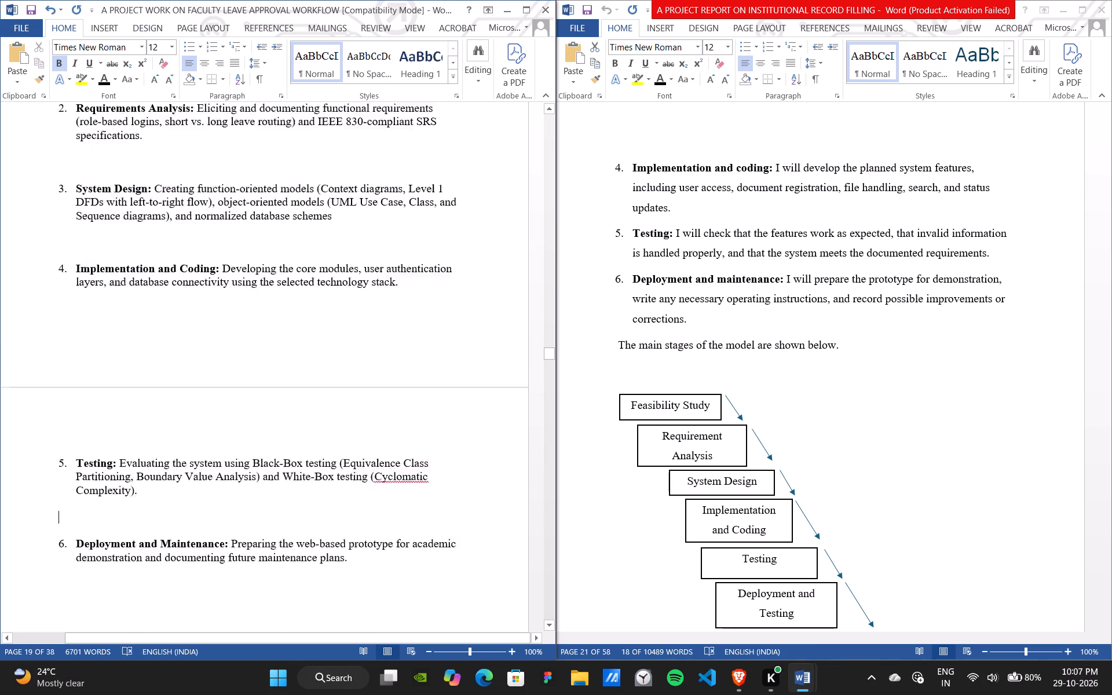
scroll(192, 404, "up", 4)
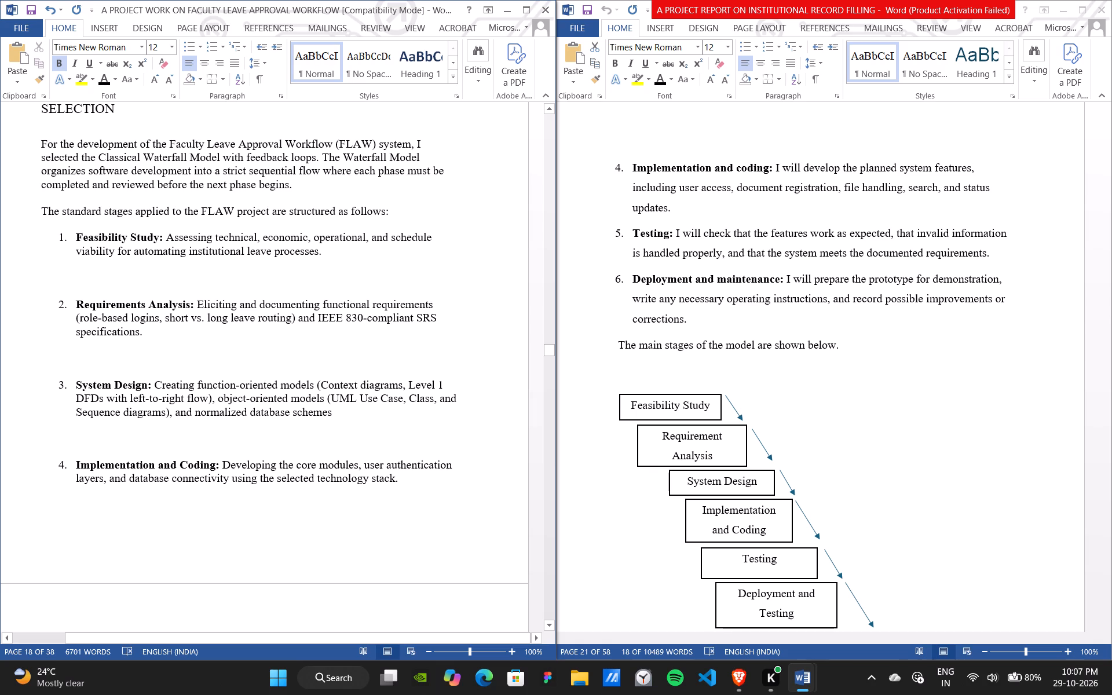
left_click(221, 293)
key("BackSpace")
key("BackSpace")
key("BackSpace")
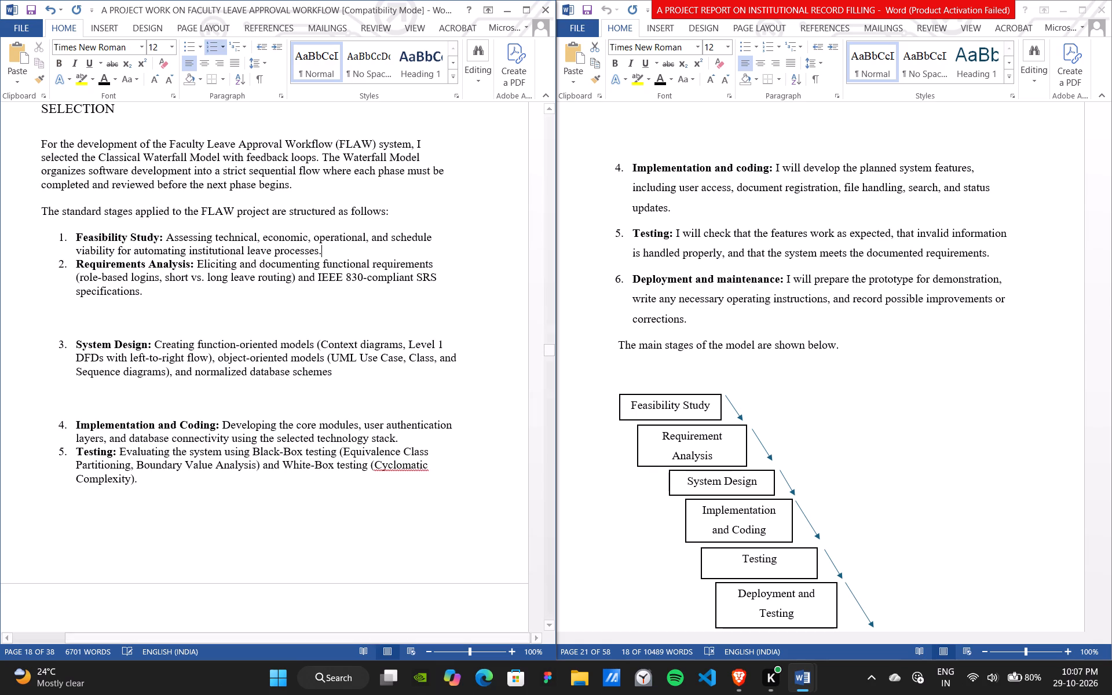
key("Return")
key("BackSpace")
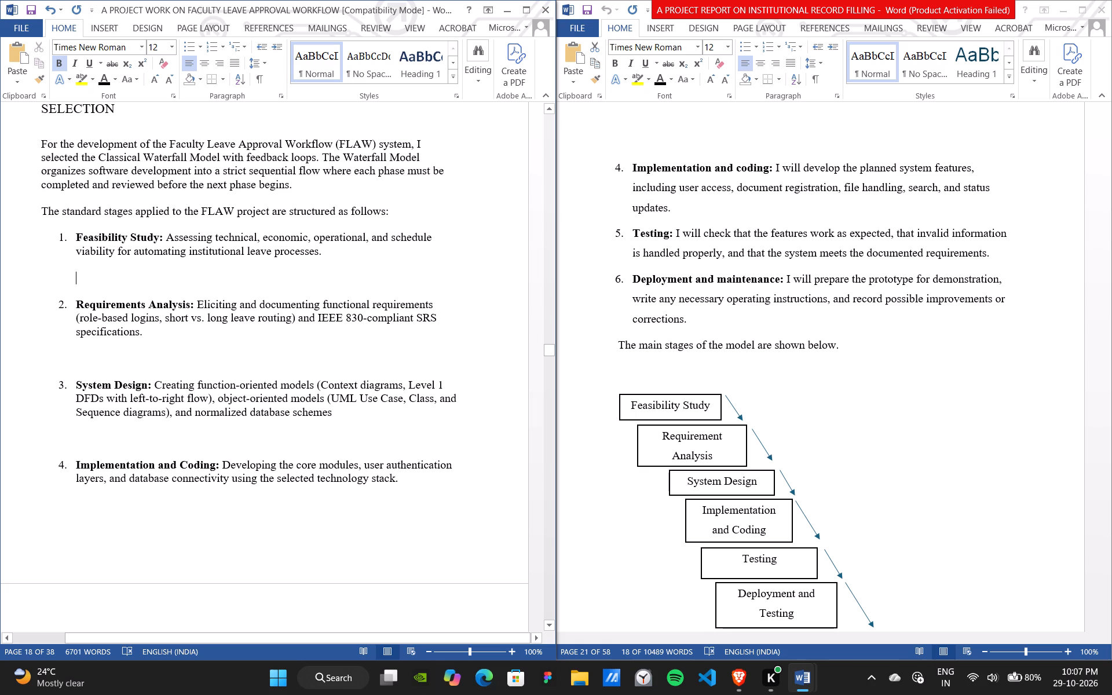